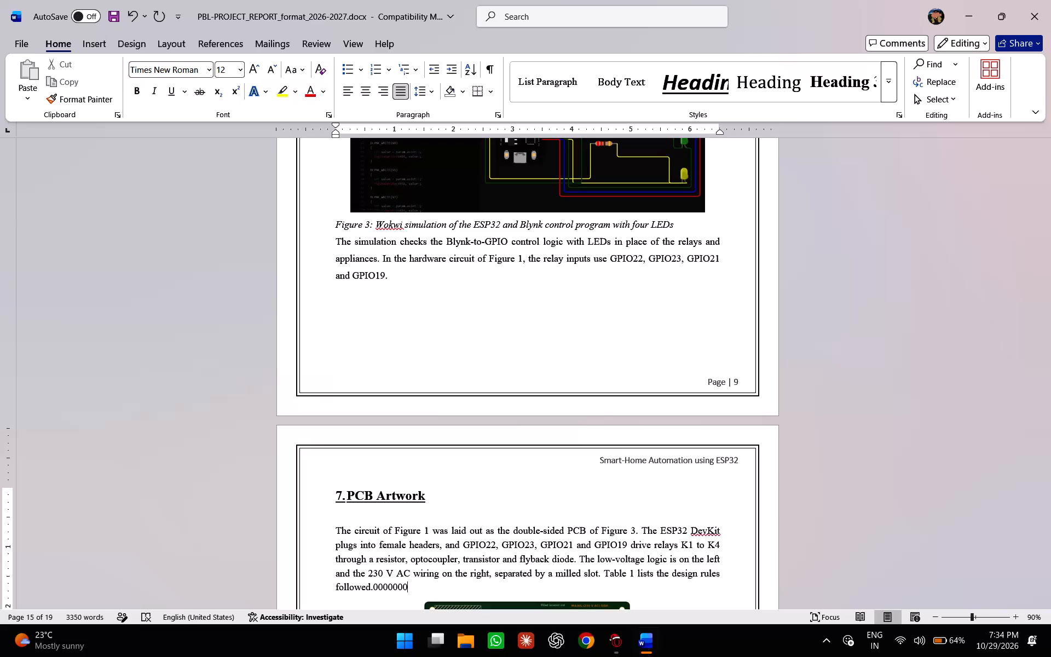
Undo the stray digits entered after "followed." at the end of the PCB Artwork paragraph.
{"action": "type", "text": "6030"}
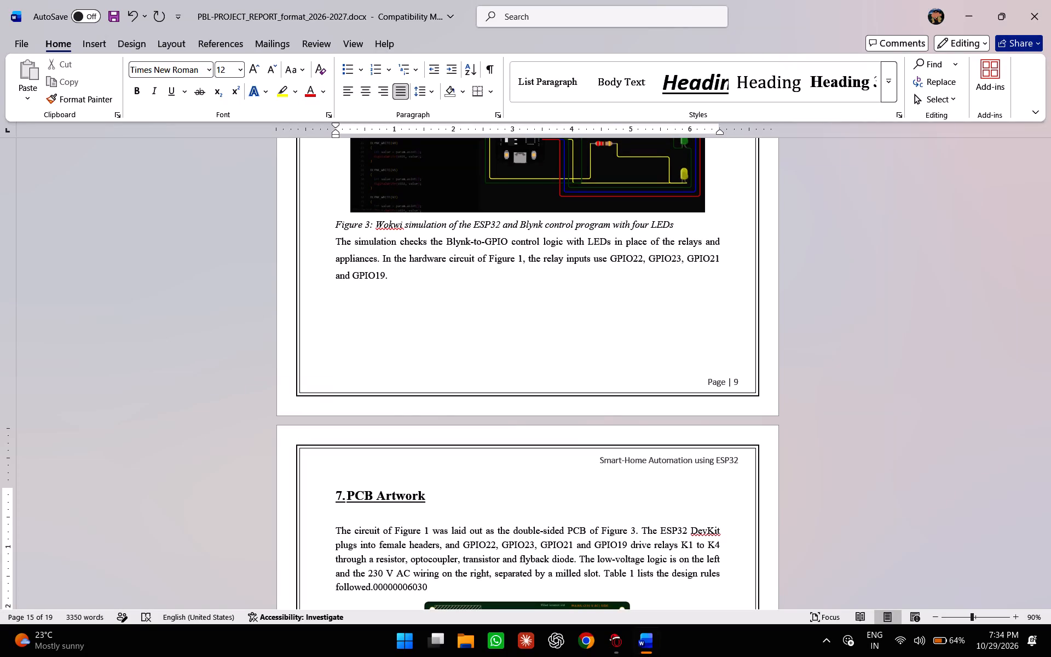
{"action": "key", "text": "ctrl+z"}
{"action": "key", "text": "ctrl+z"}
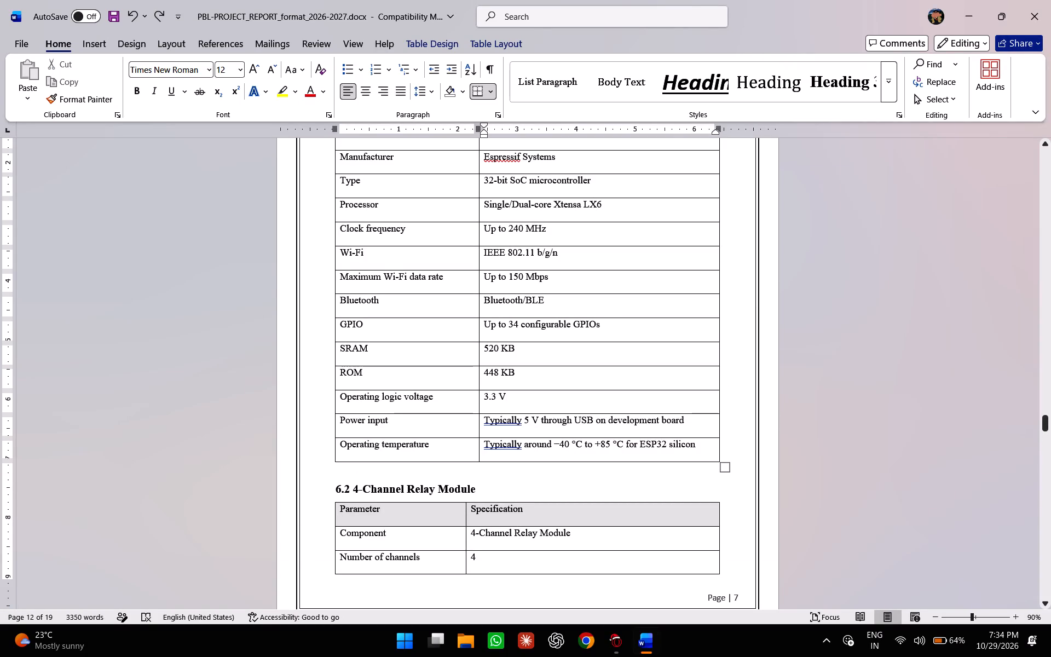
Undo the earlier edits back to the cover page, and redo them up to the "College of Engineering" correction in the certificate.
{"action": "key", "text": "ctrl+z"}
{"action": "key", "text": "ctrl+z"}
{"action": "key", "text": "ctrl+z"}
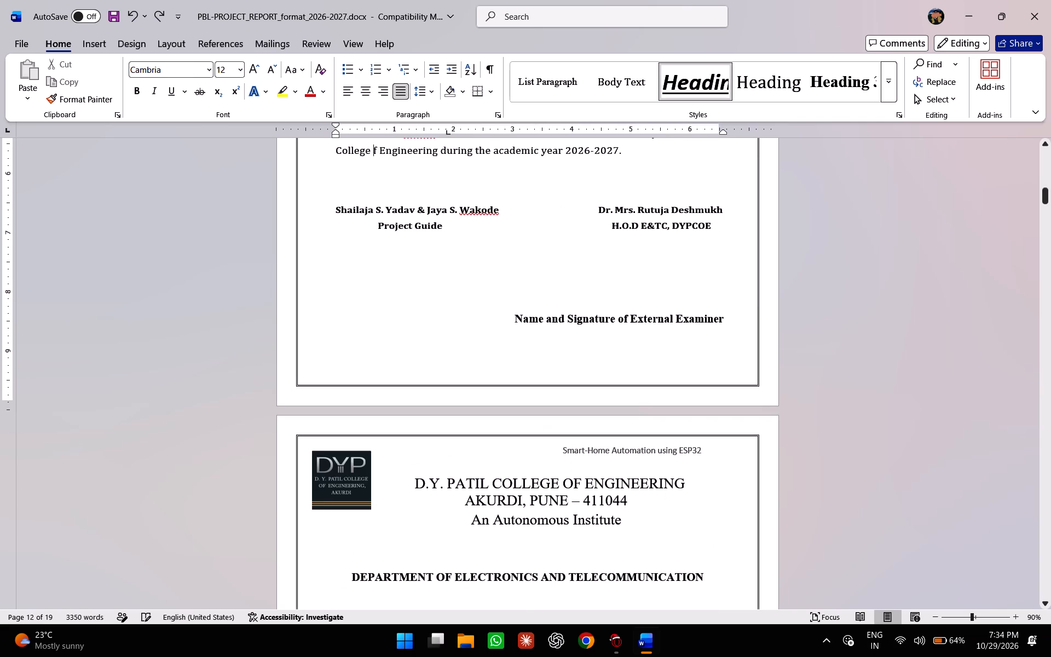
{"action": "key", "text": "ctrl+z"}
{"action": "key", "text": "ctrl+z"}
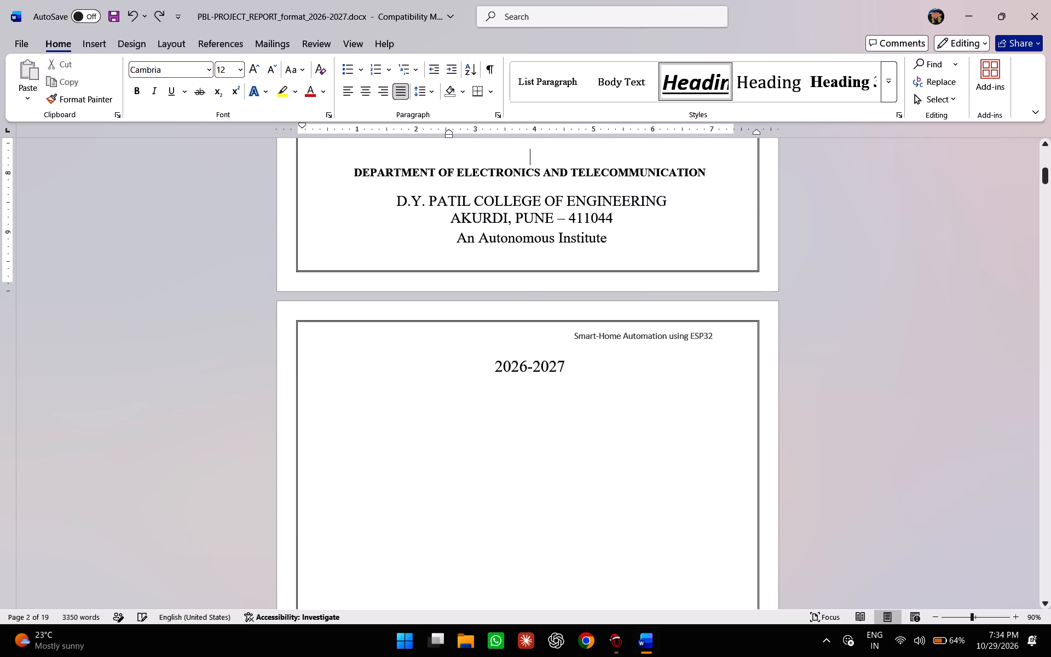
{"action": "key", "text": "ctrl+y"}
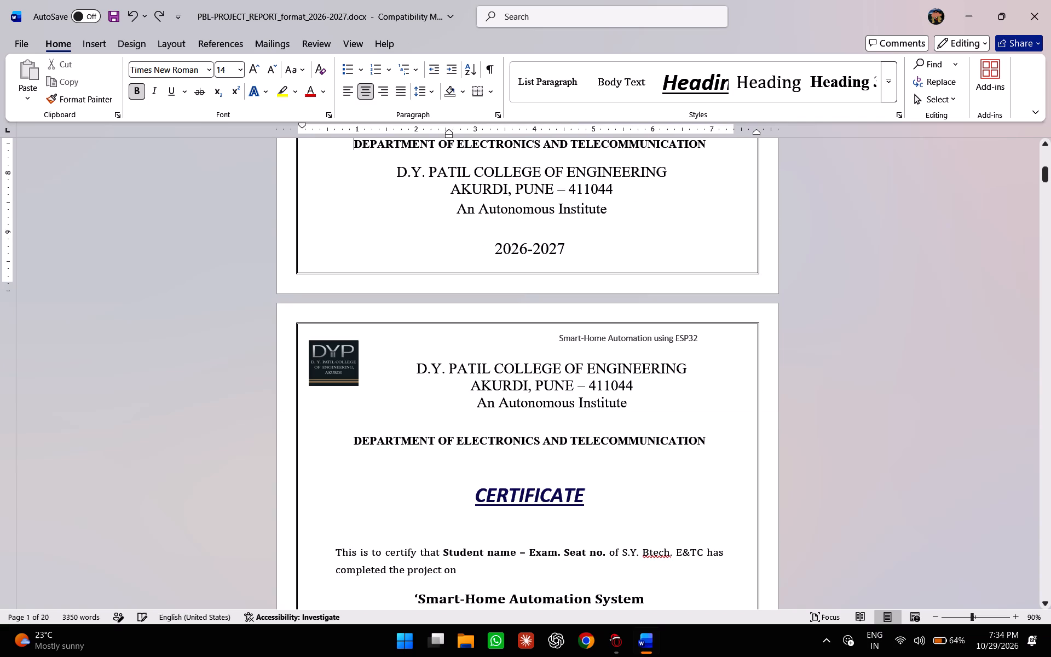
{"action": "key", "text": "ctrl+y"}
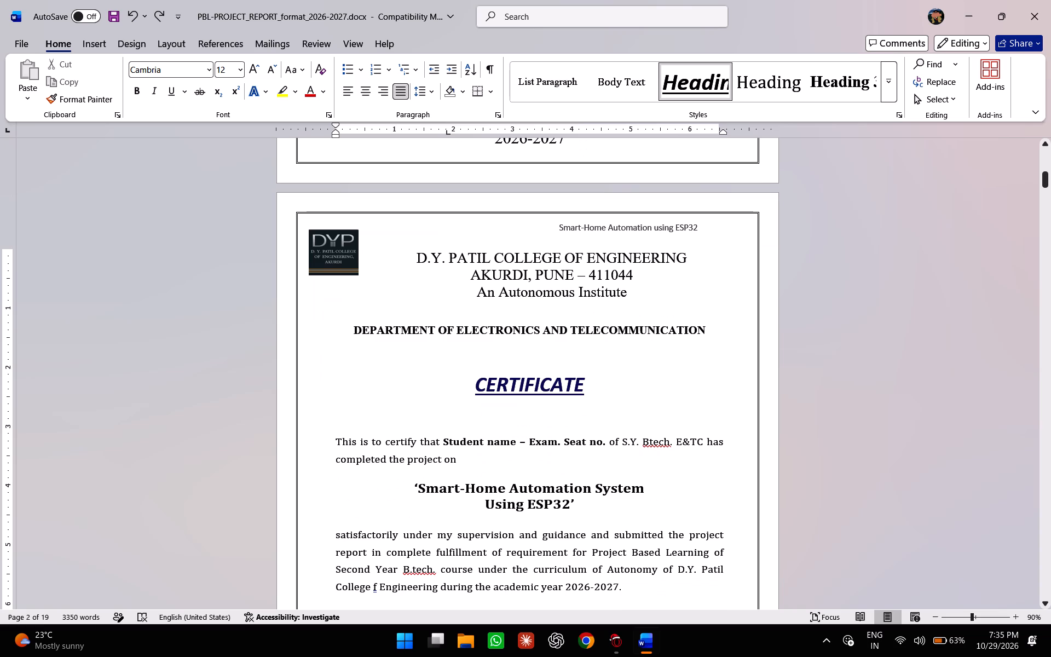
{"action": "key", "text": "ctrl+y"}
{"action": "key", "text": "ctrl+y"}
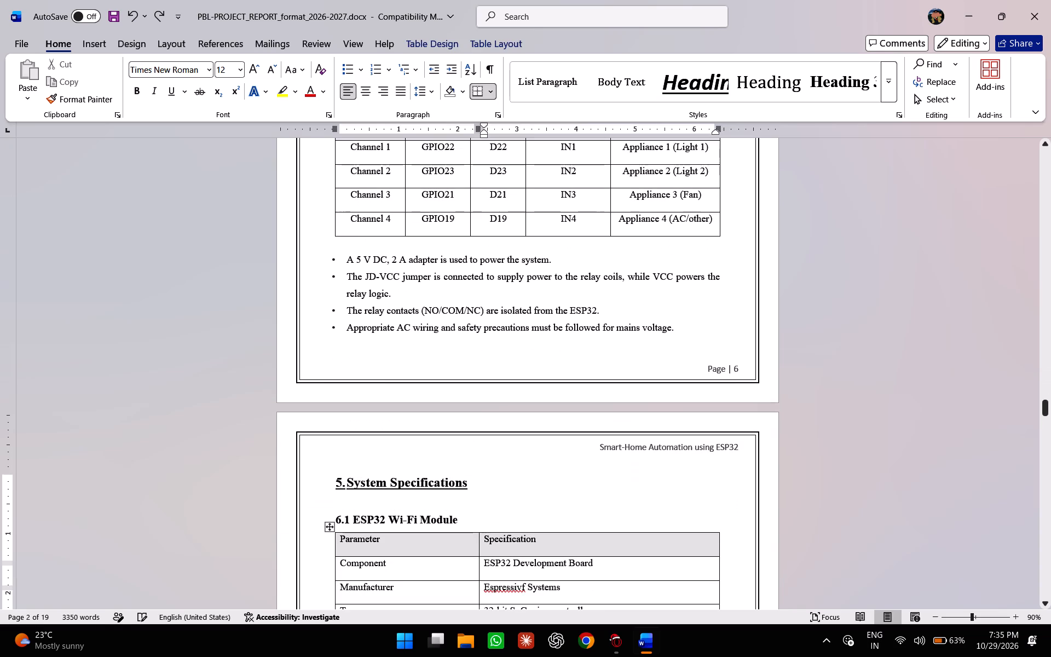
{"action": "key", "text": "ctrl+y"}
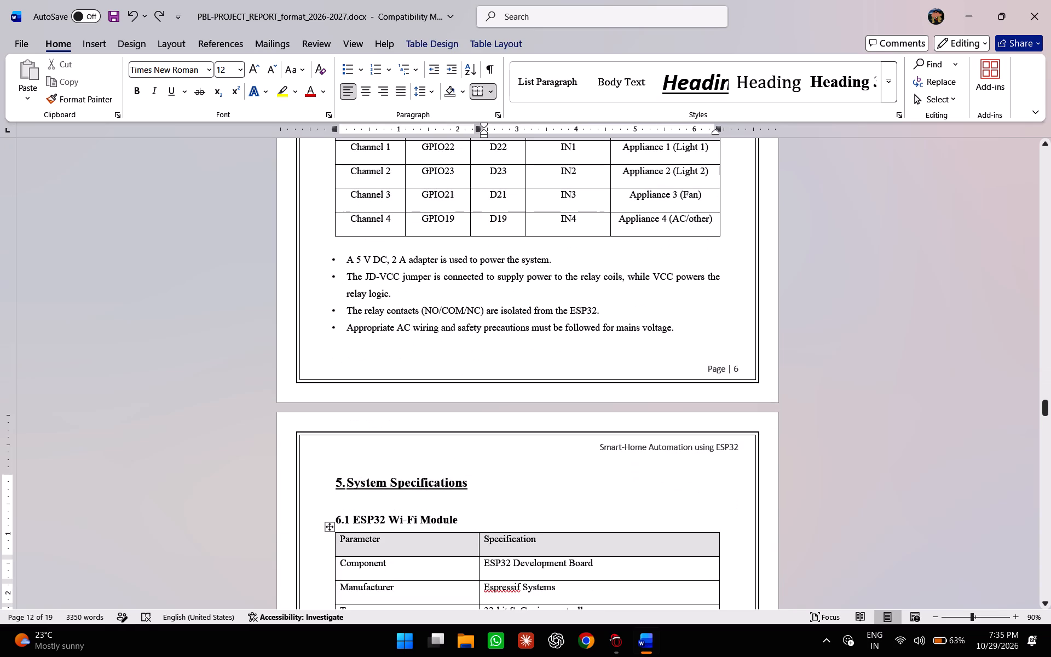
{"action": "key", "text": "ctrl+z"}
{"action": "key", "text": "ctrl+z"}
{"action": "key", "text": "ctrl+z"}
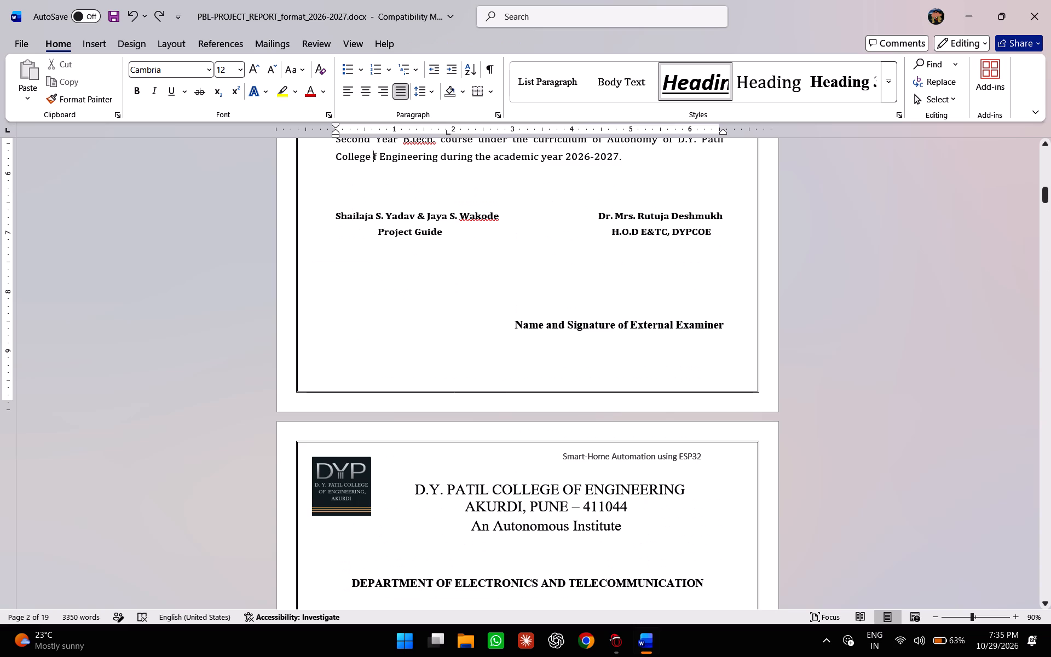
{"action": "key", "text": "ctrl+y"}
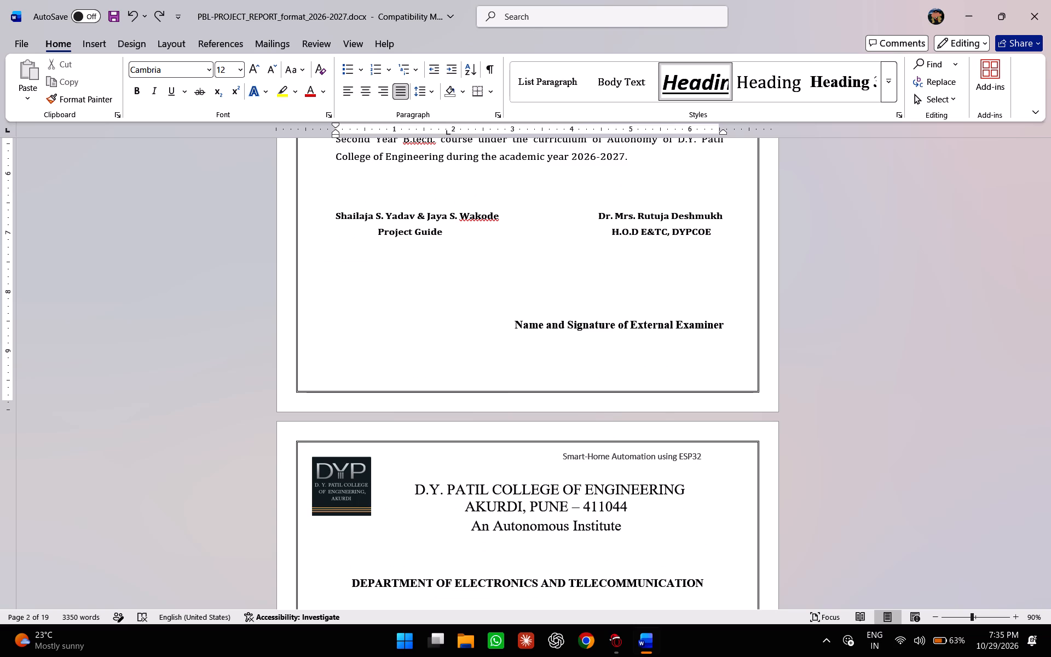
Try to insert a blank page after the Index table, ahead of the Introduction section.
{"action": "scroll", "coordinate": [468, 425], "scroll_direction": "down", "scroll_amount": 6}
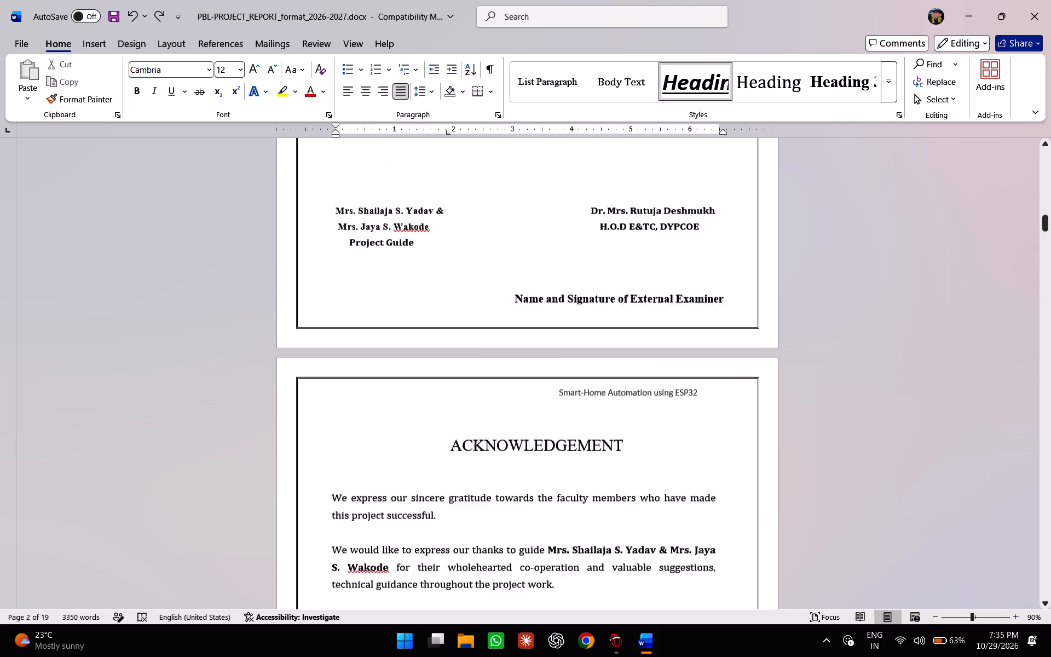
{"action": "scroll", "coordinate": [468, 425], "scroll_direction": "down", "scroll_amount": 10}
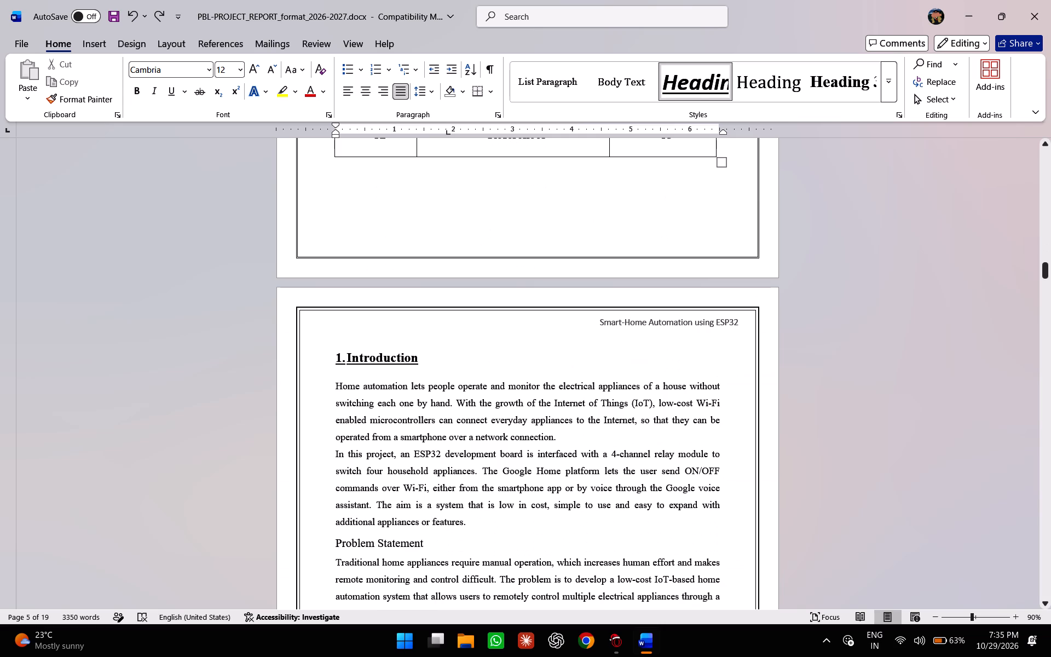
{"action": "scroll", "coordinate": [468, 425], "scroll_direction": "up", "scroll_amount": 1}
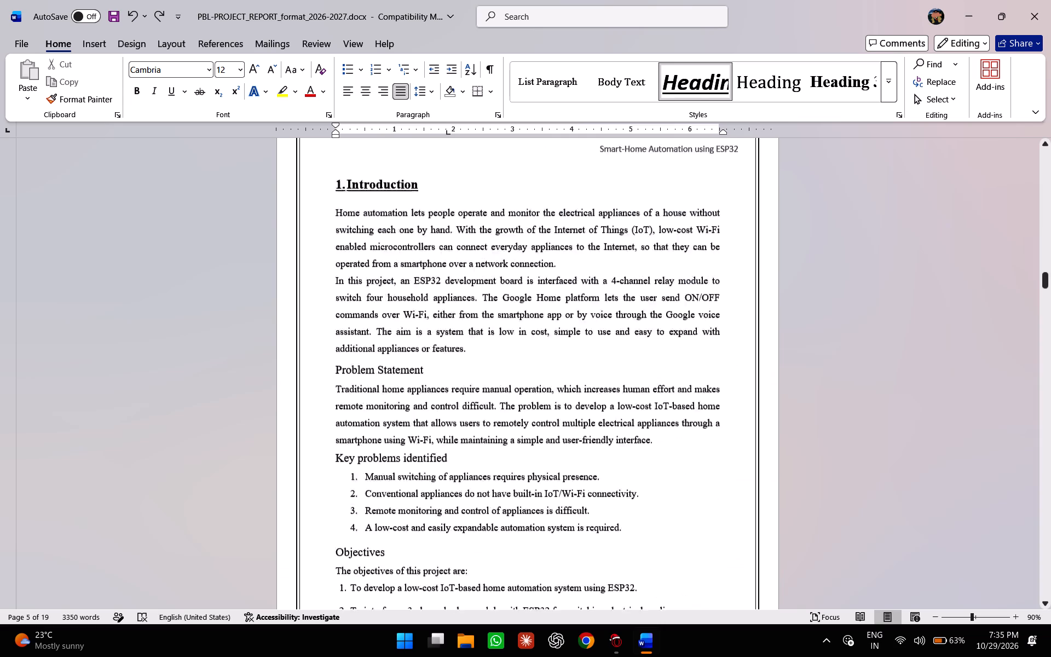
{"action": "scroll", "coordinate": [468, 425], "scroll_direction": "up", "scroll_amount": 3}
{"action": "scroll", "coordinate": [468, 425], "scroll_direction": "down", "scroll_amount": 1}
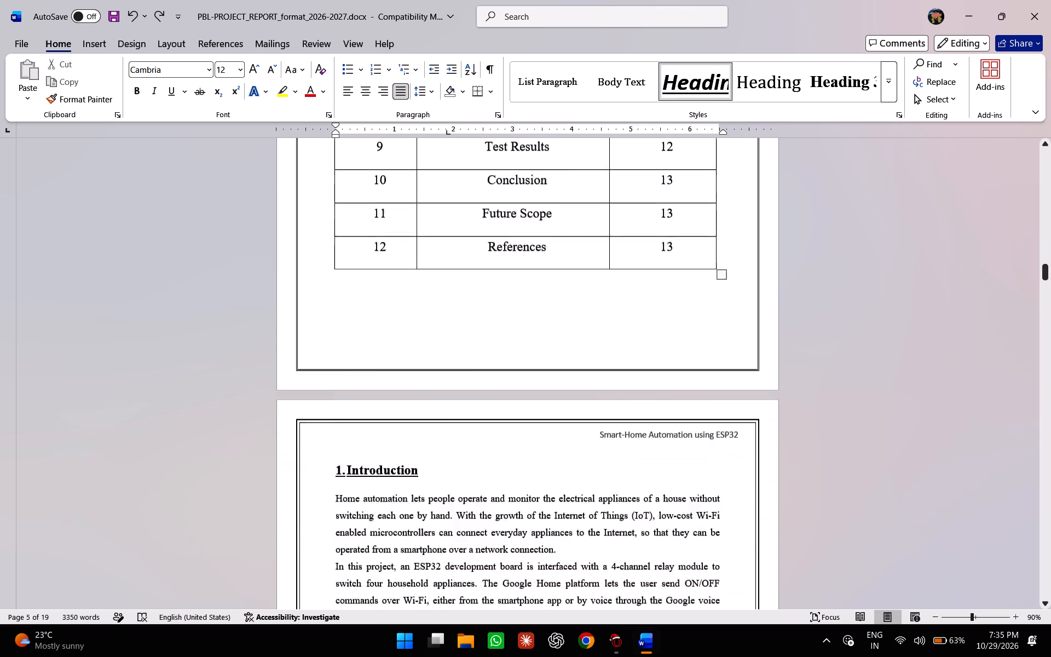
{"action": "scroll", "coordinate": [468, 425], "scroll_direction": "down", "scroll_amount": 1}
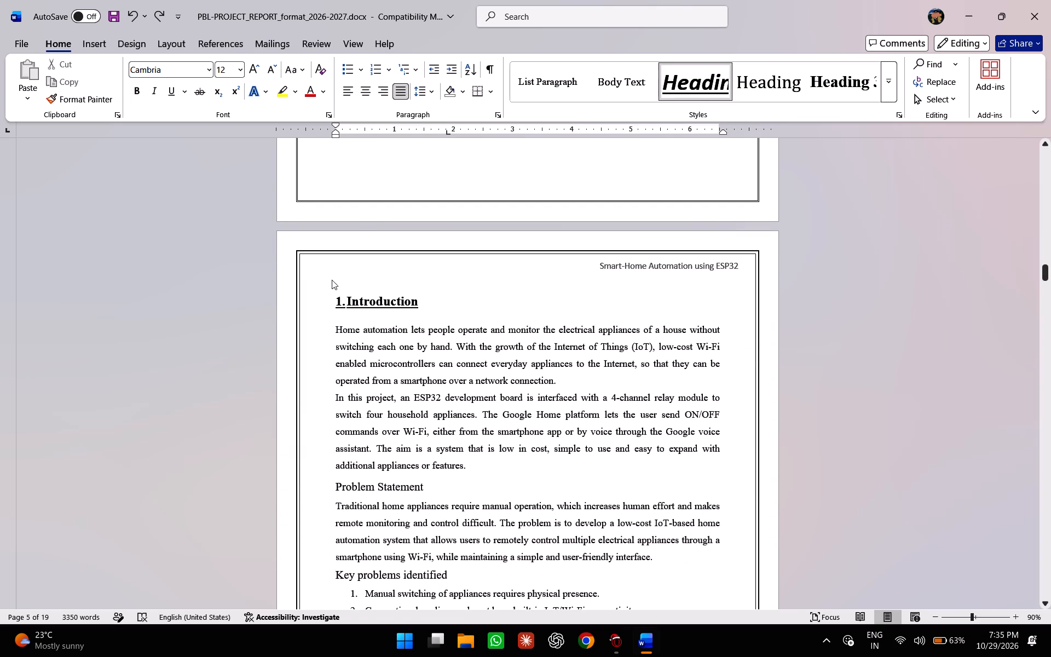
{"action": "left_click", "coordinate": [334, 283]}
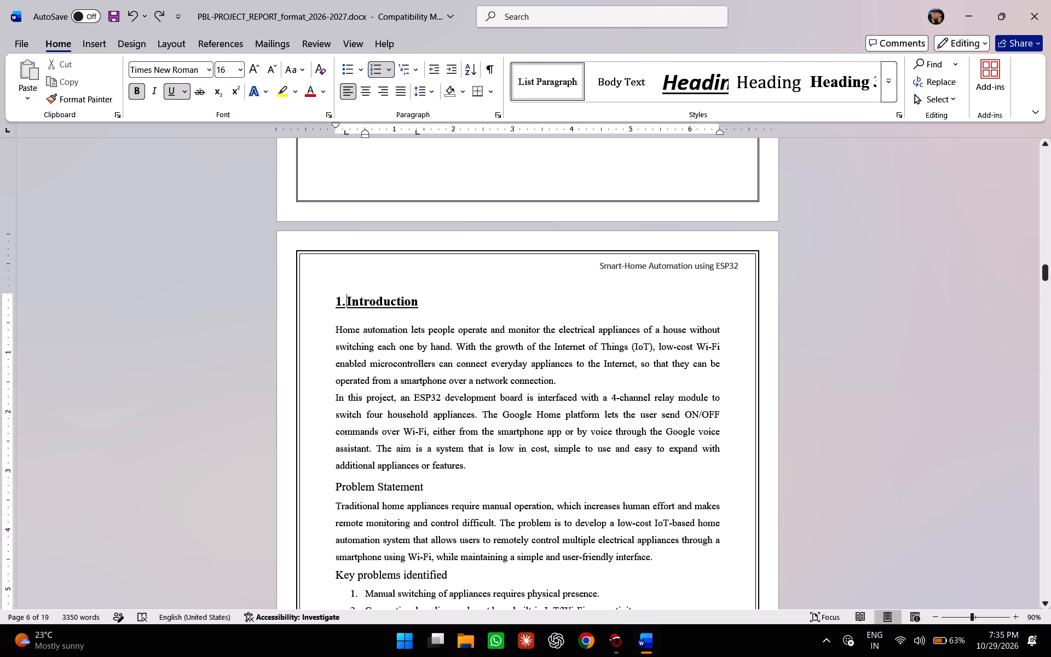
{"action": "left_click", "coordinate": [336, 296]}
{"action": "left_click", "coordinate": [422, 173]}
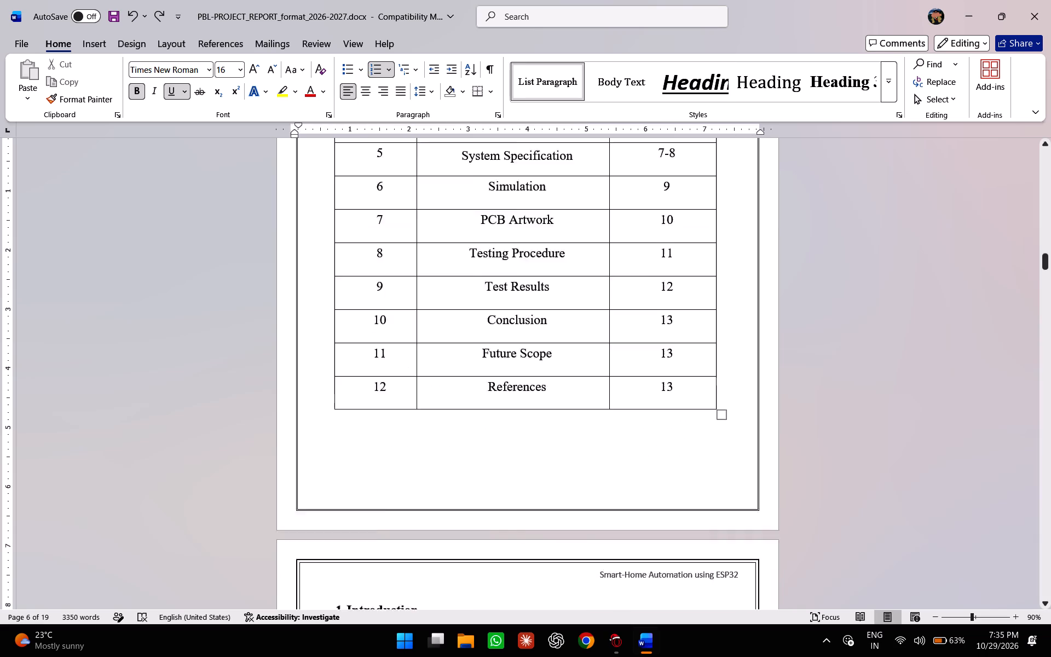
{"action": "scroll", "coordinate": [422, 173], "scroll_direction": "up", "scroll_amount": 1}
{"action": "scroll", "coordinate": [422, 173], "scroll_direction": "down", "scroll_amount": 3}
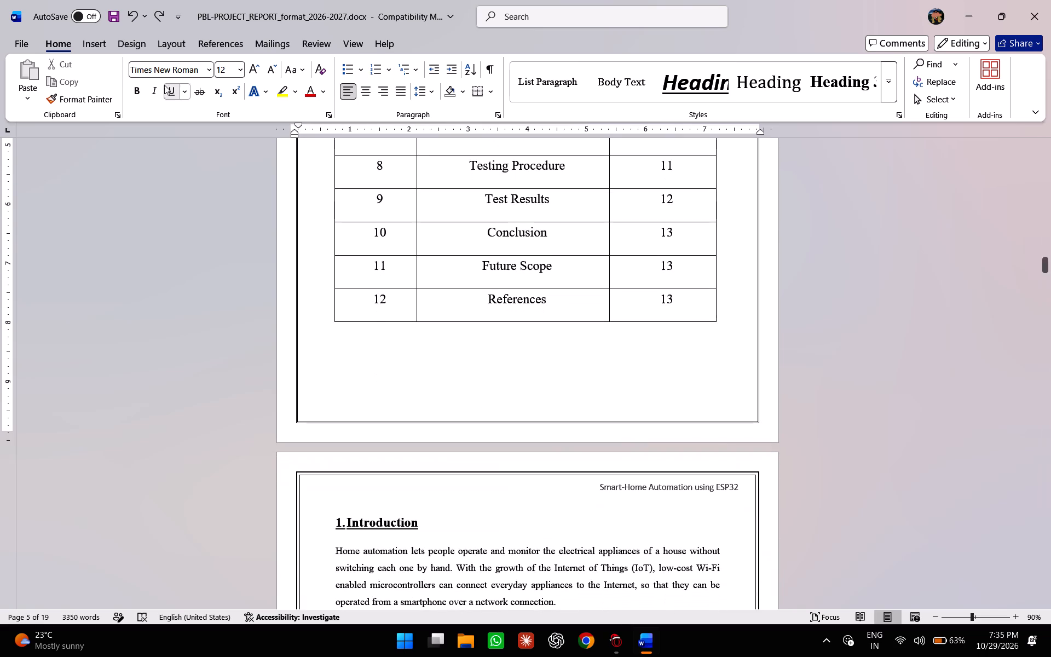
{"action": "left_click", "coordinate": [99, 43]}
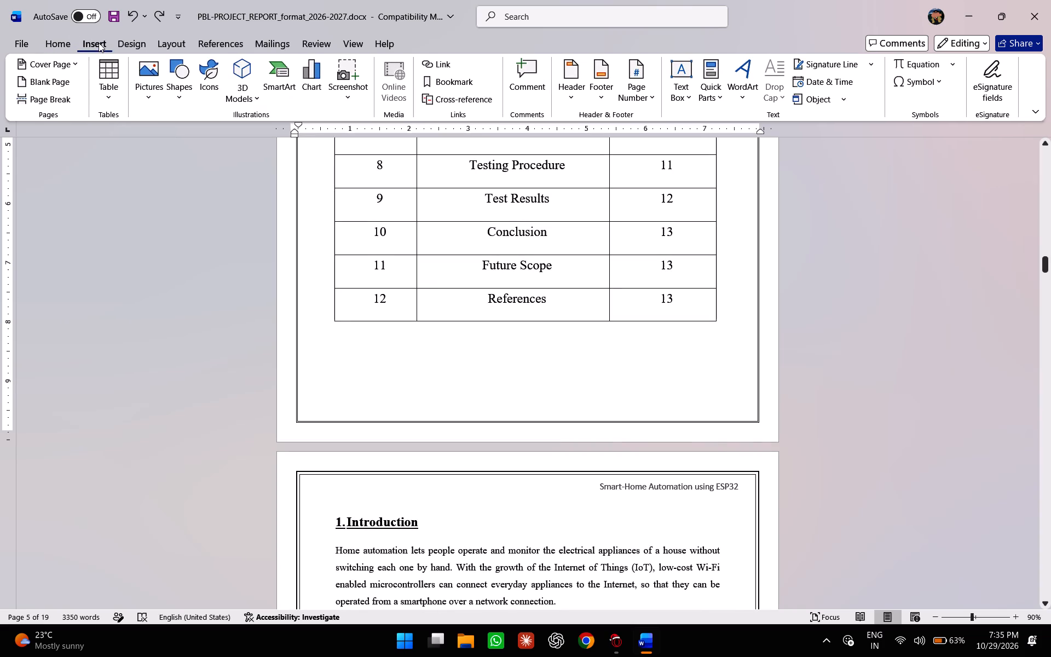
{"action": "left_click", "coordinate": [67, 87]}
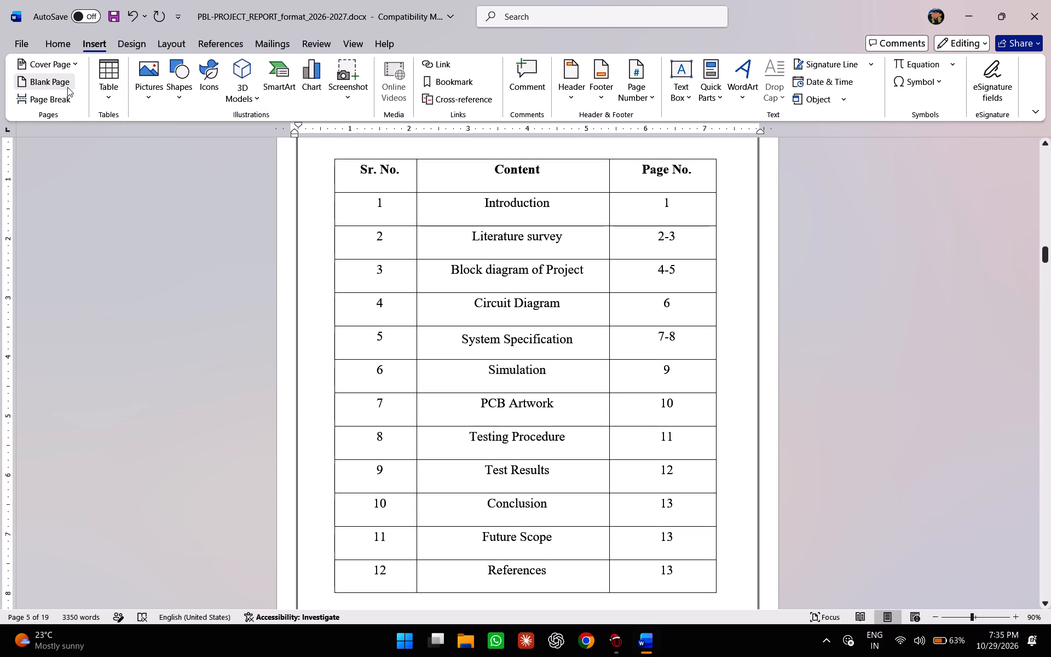
Look through the front pages of the report, from the Index back up to the cover page.
{"action": "scroll", "coordinate": [204, 459], "scroll_direction": "down", "scroll_amount": 4}
{"action": "scroll", "coordinate": [204, 459], "scroll_direction": "up", "scroll_amount": 6}
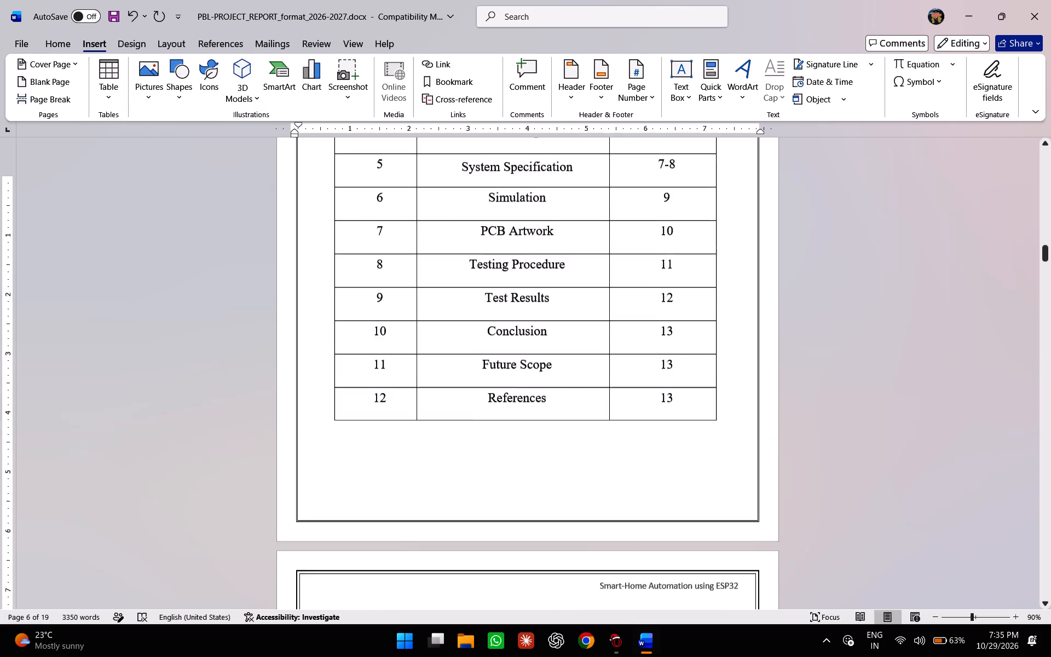
{"action": "scroll", "coordinate": [204, 459], "scroll_direction": "up", "scroll_amount": 9}
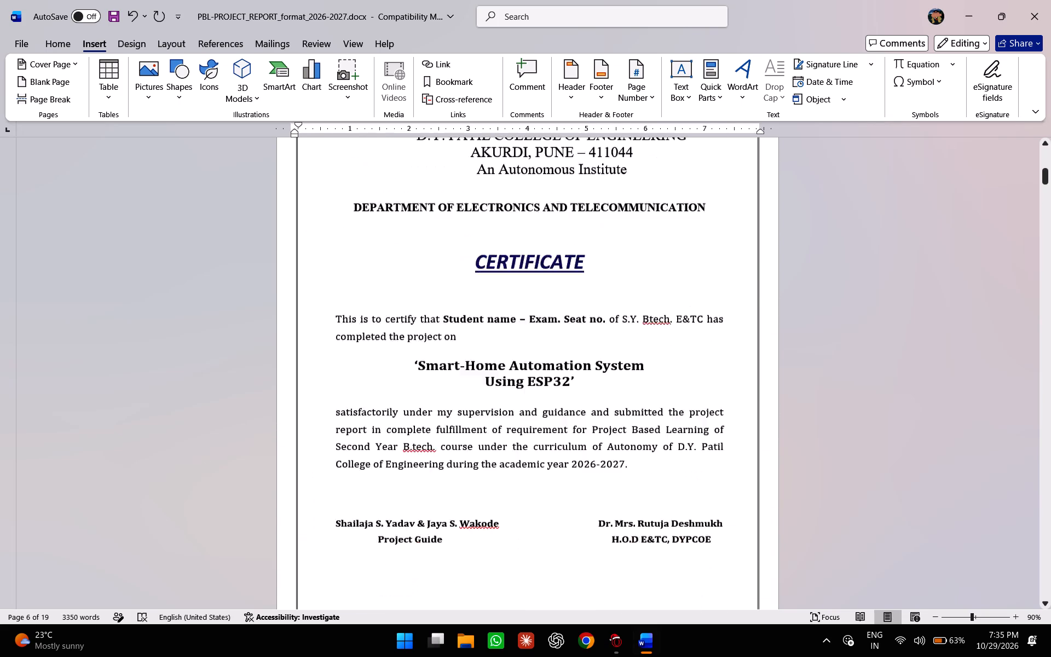
{"action": "scroll", "coordinate": [204, 459], "scroll_direction": "up", "scroll_amount": 5}
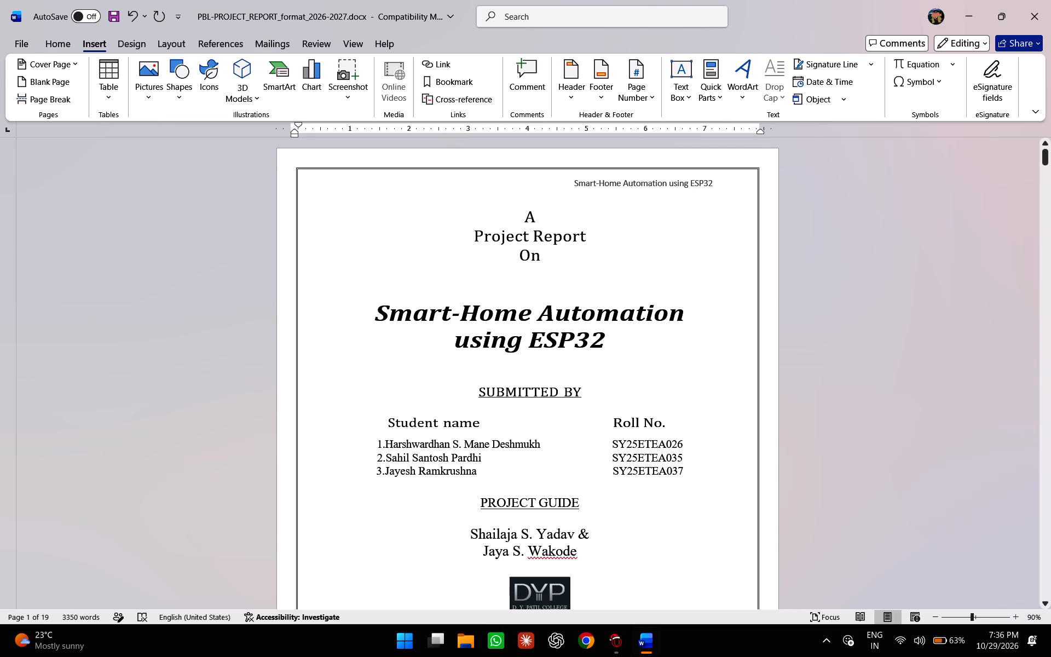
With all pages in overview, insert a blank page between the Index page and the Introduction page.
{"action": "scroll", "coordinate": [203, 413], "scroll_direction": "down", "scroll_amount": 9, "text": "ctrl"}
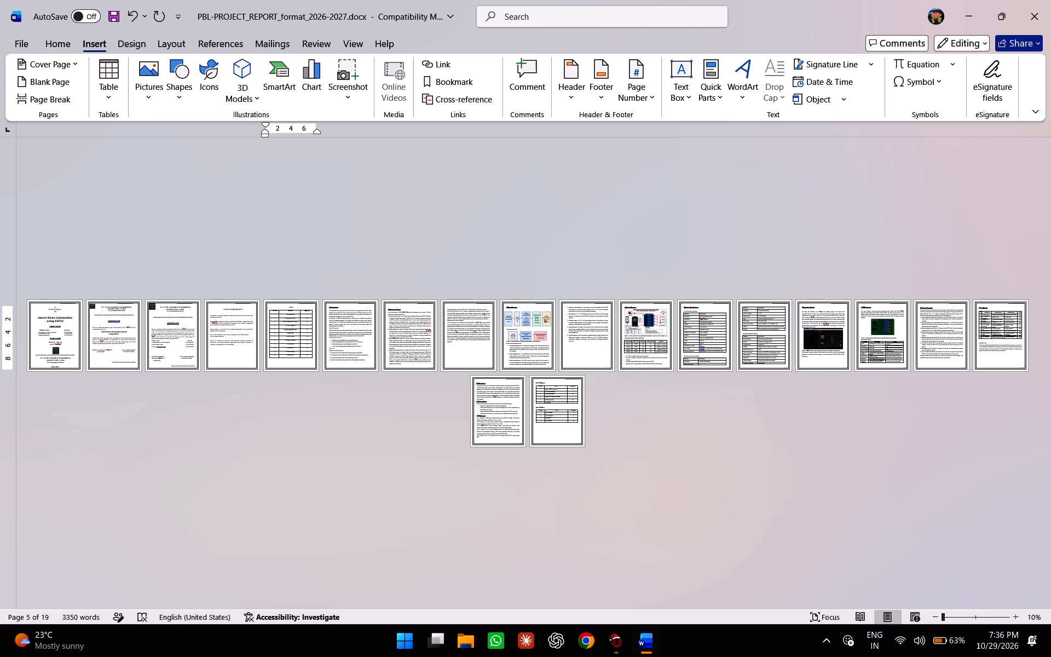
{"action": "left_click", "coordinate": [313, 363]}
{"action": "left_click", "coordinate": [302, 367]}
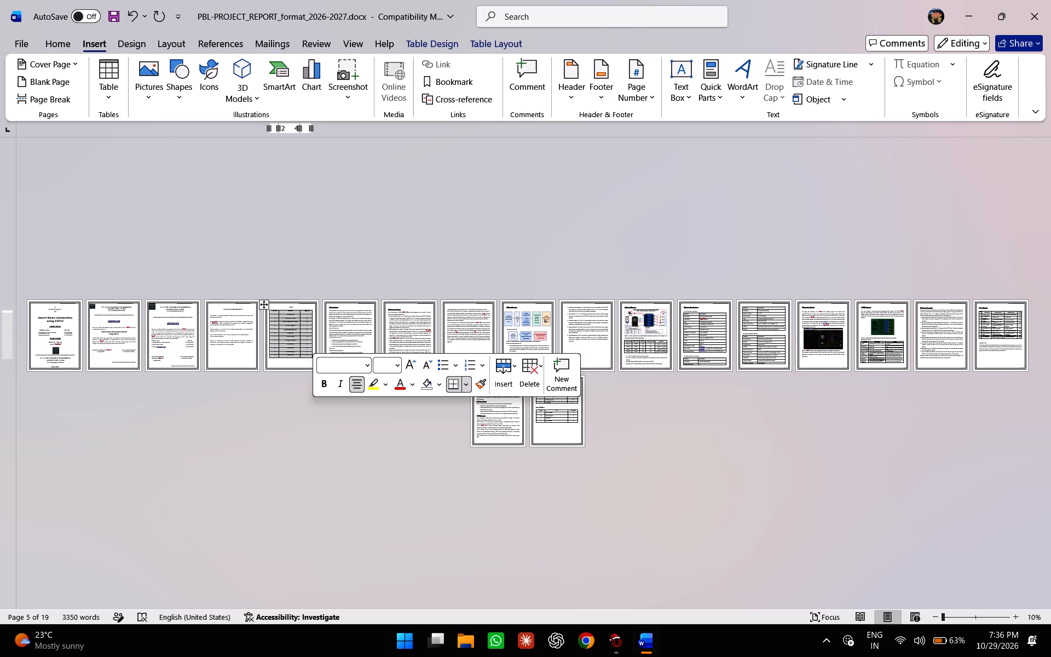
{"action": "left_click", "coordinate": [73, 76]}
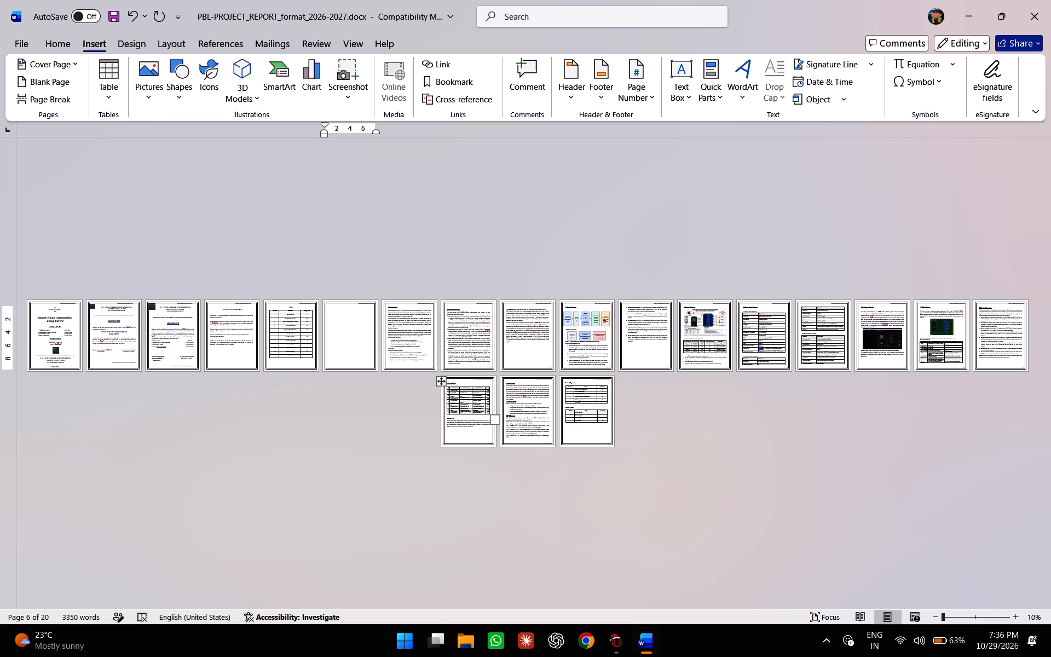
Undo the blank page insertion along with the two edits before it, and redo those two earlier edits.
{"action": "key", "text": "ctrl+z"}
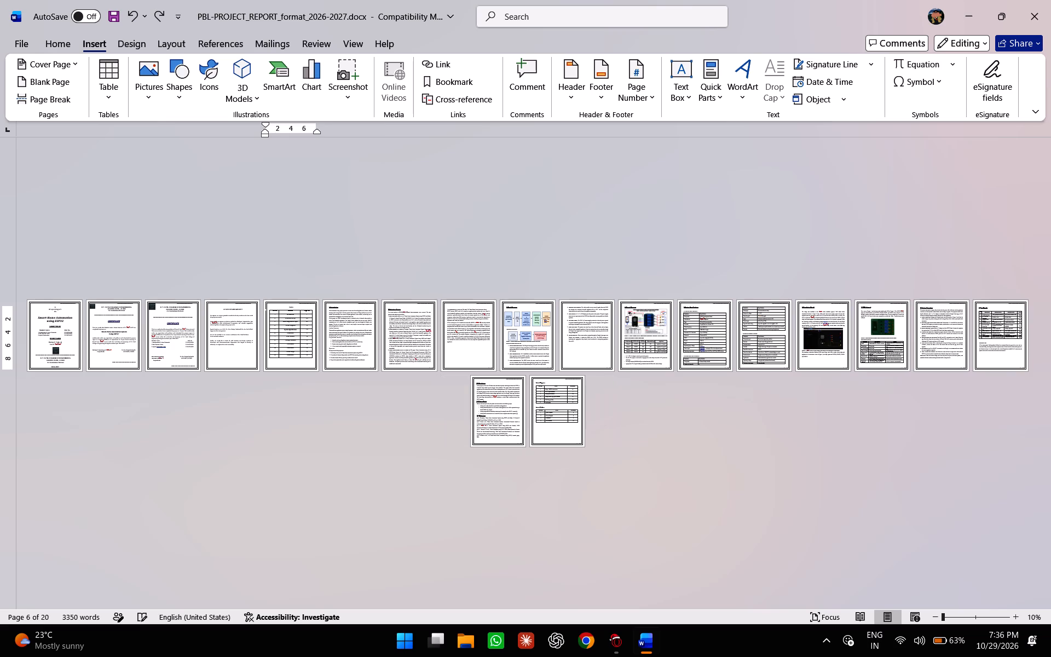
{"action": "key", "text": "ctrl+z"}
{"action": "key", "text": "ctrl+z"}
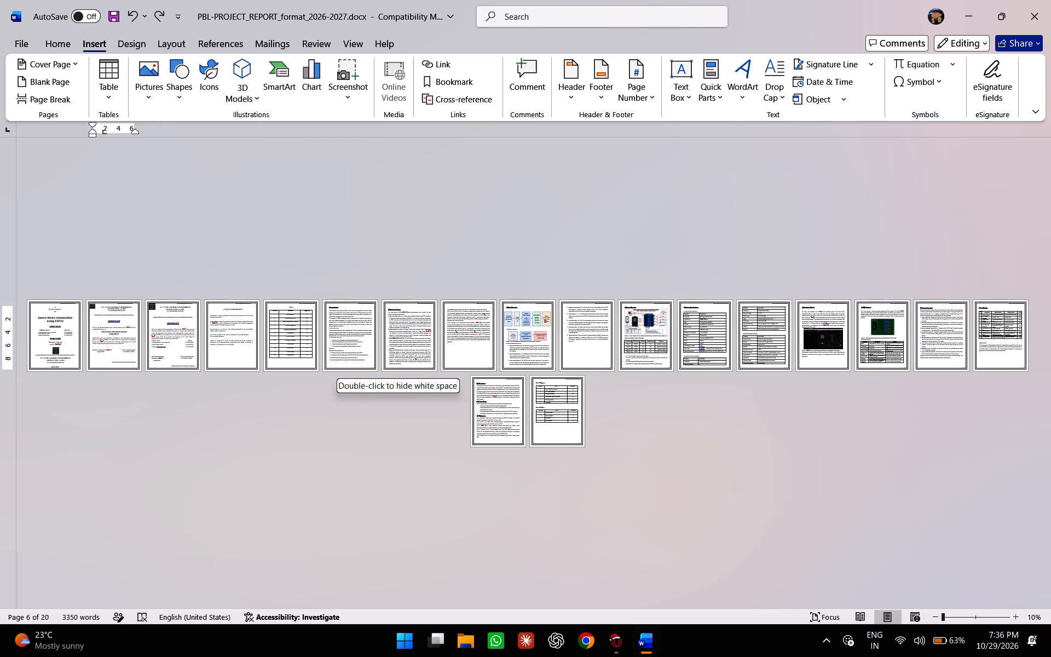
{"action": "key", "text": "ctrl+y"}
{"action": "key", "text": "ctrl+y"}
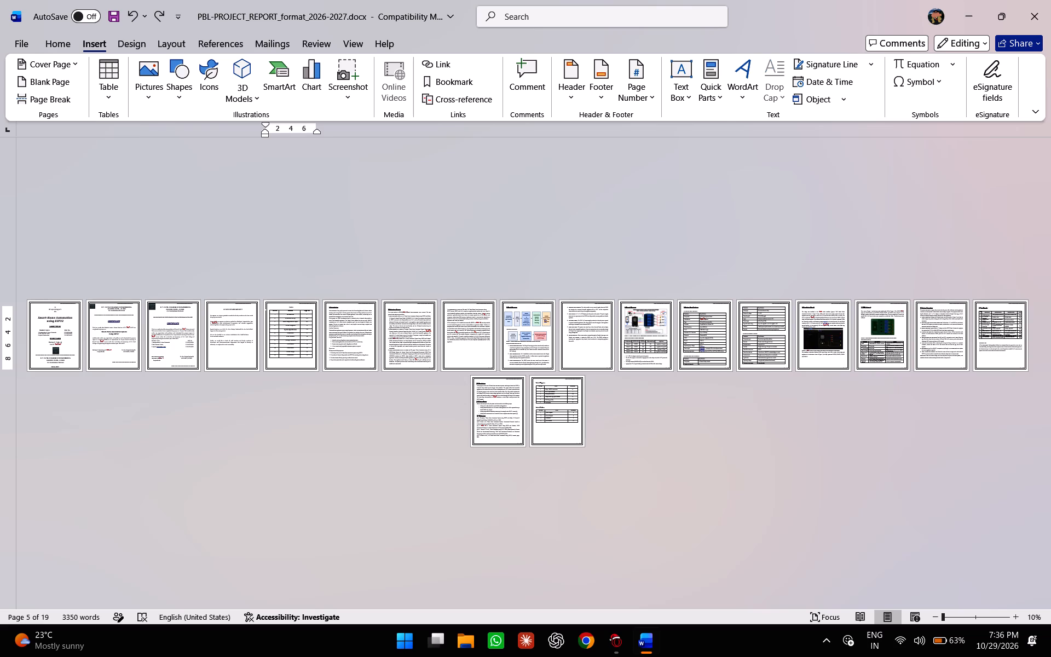
Undo the last two edits in the report and redo one of them.
{"action": "scroll", "coordinate": [301, 332], "scroll_direction": "up", "scroll_amount": 2, "text": "ctrl"}
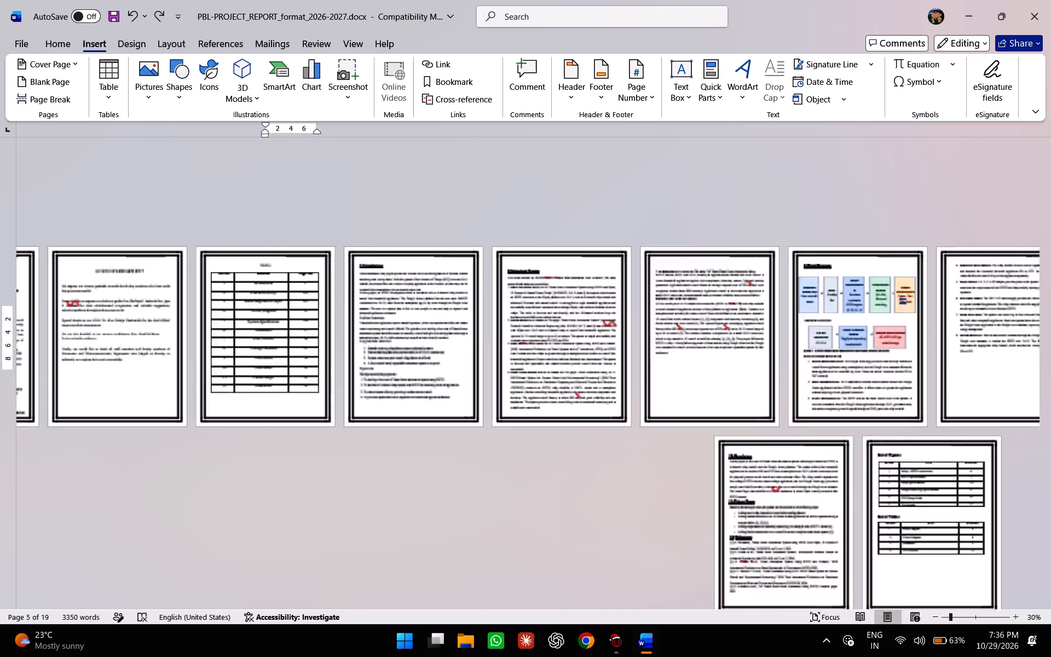
{"action": "scroll", "coordinate": [301, 332], "scroll_direction": "up", "scroll_amount": 2, "text": "ctrl"}
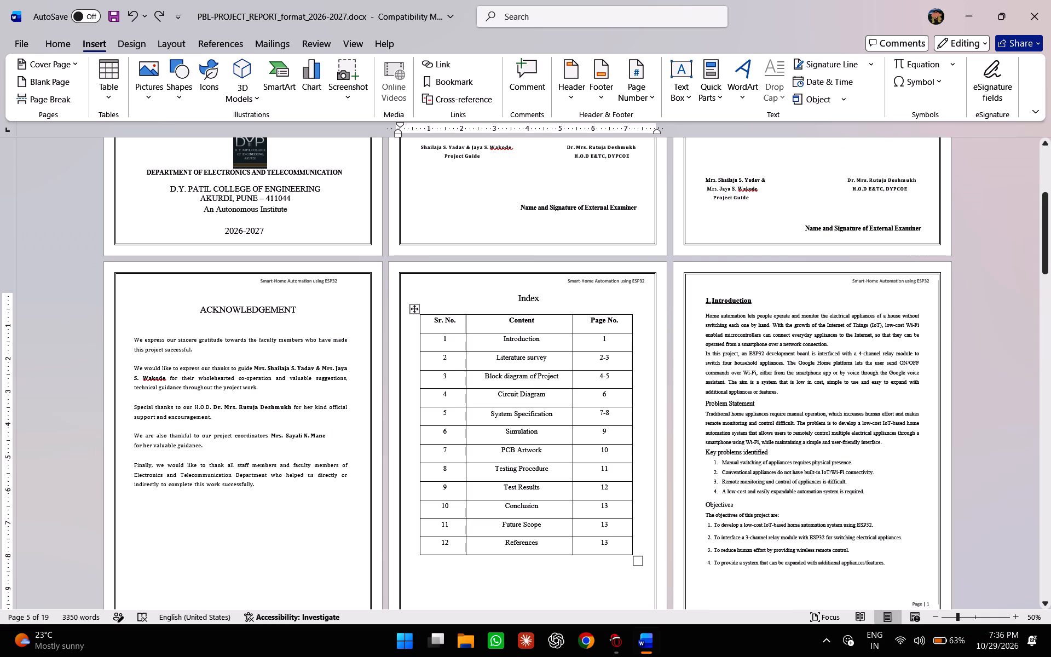
{"action": "scroll", "coordinate": [488, 388], "scroll_direction": "up", "scroll_amount": 13}
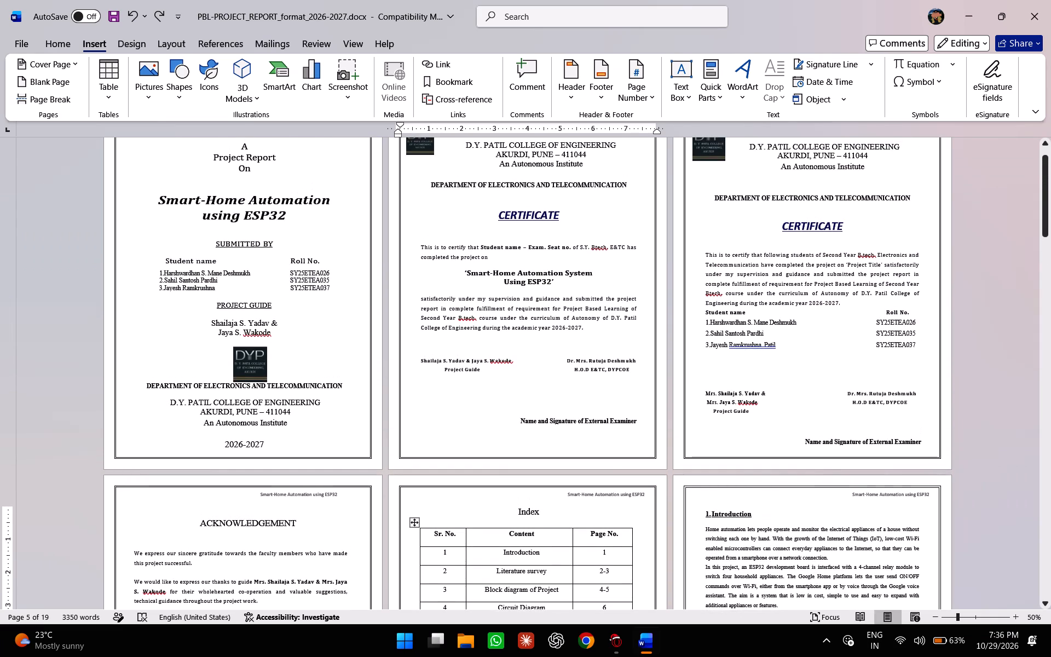
{"action": "key", "text": "ctrl+z"}
{"action": "key", "text": "ctrl+z"}
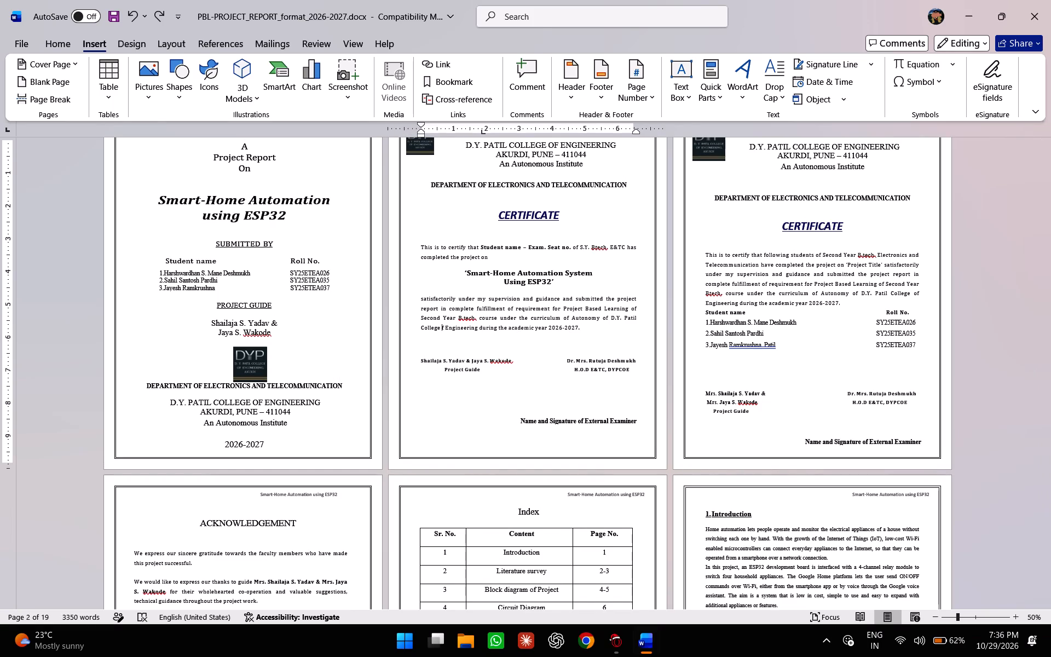
{"action": "key", "text": "ctrl+y"}
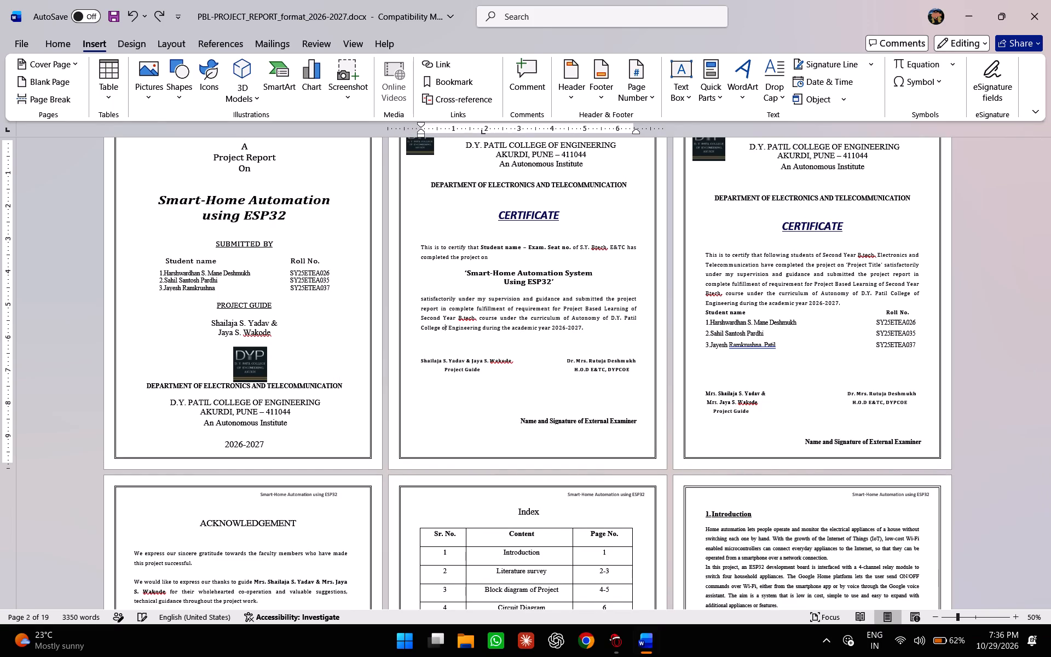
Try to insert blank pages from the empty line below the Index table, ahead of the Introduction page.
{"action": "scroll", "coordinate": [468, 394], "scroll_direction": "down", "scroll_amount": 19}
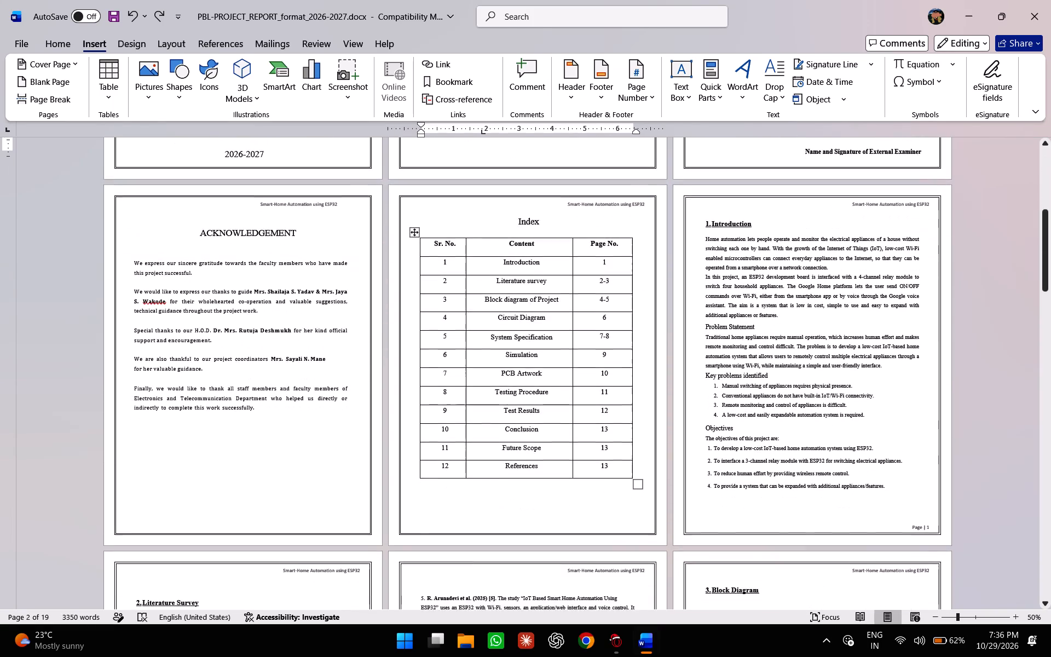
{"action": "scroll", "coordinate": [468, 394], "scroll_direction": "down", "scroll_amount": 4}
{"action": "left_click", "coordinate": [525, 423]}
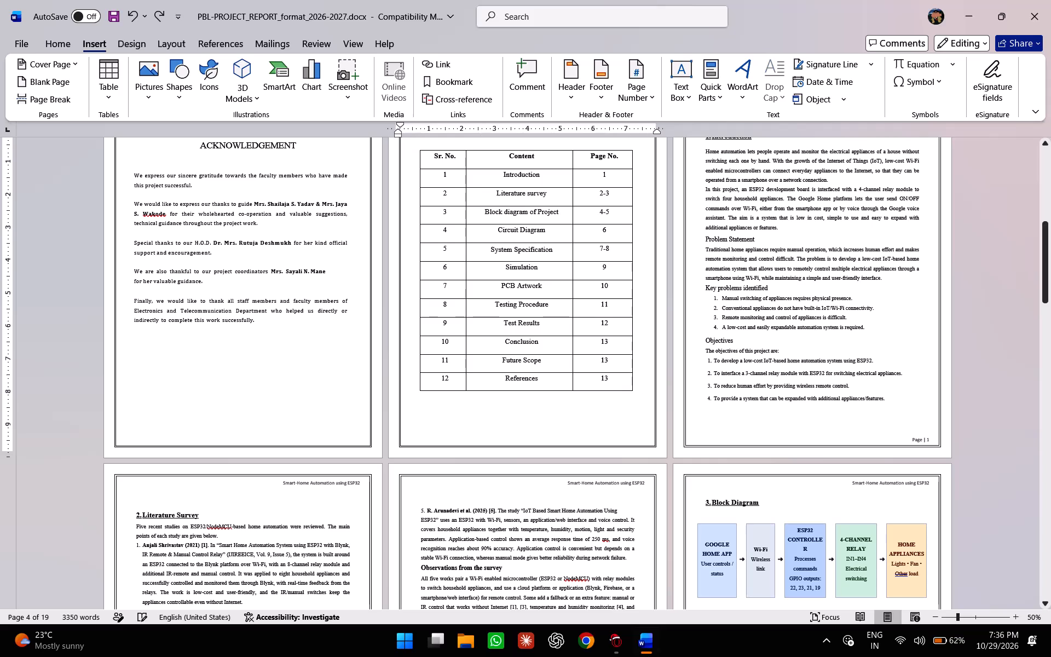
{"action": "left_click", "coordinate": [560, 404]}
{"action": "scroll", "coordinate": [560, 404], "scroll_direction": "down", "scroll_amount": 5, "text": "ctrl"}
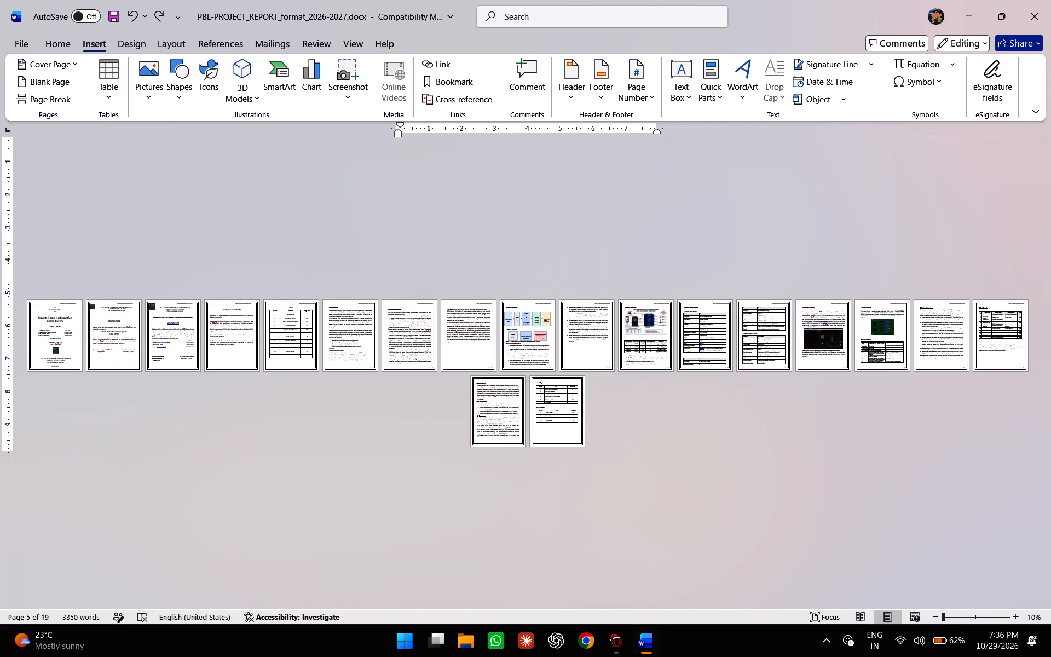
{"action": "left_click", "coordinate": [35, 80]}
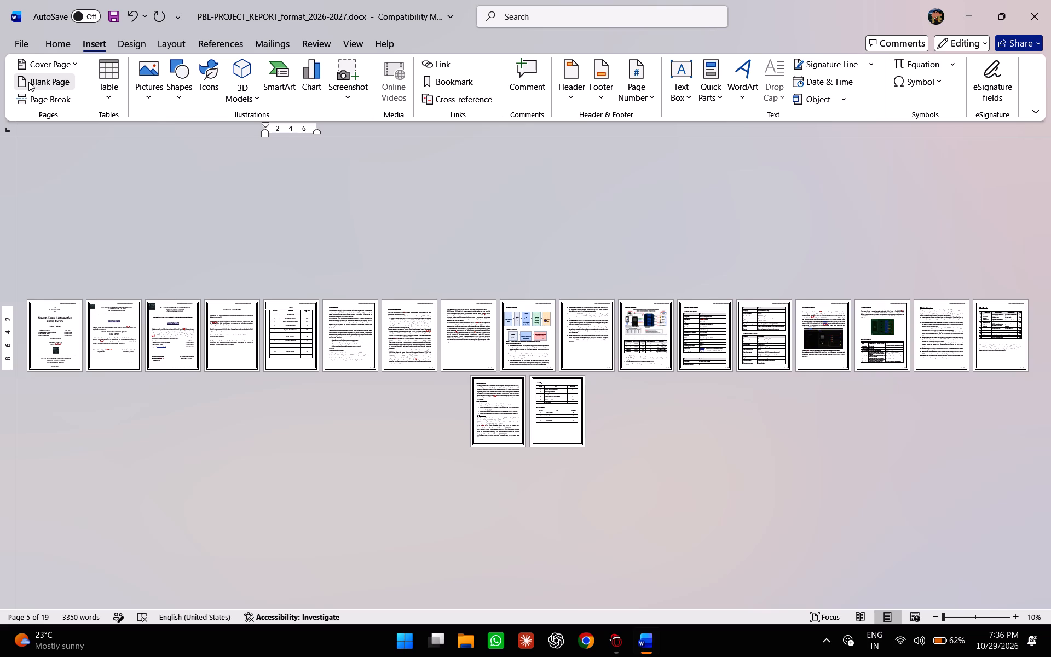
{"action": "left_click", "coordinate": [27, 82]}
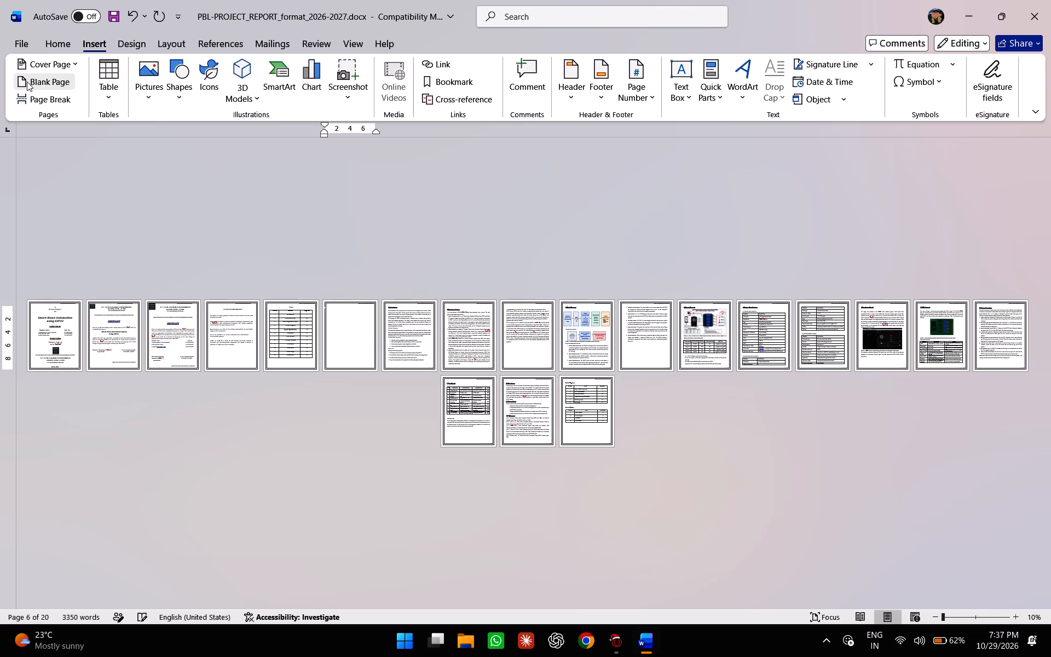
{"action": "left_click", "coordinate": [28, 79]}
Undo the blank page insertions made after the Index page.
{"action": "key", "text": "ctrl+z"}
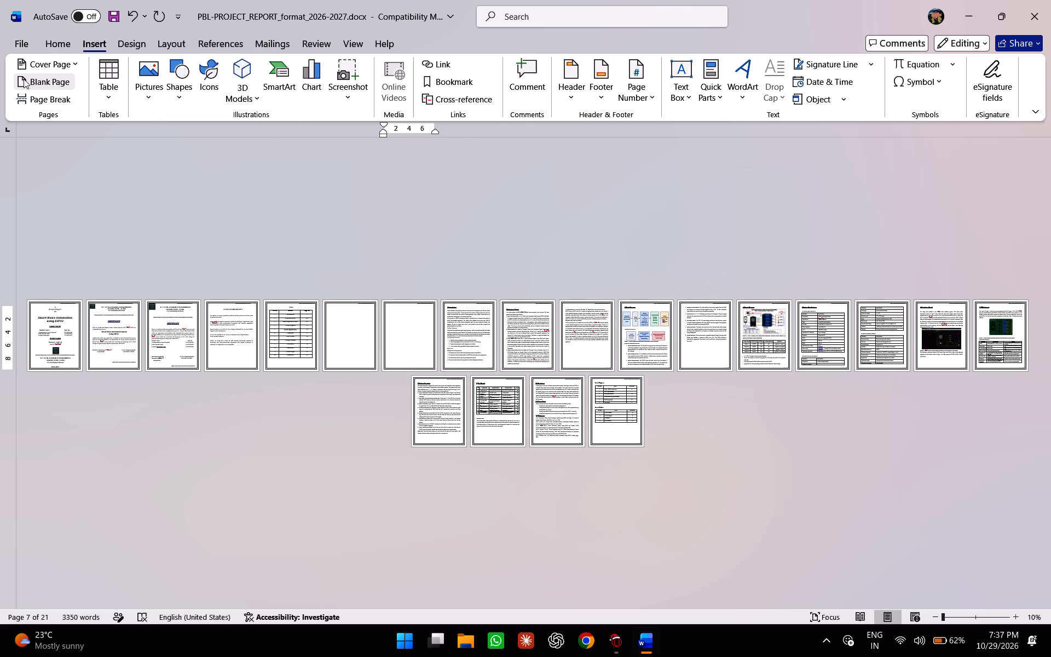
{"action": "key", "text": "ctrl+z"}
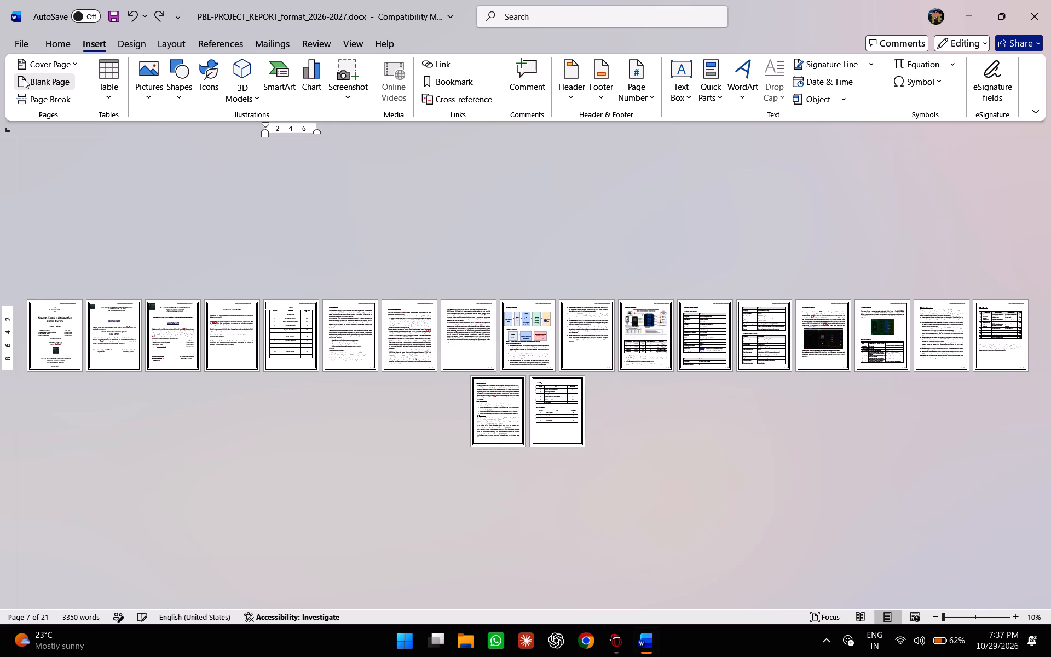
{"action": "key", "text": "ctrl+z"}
Insert a blank page in front of the Introduction heading, so it follows the Index page.
{"action": "left_click", "coordinate": [303, 361]}
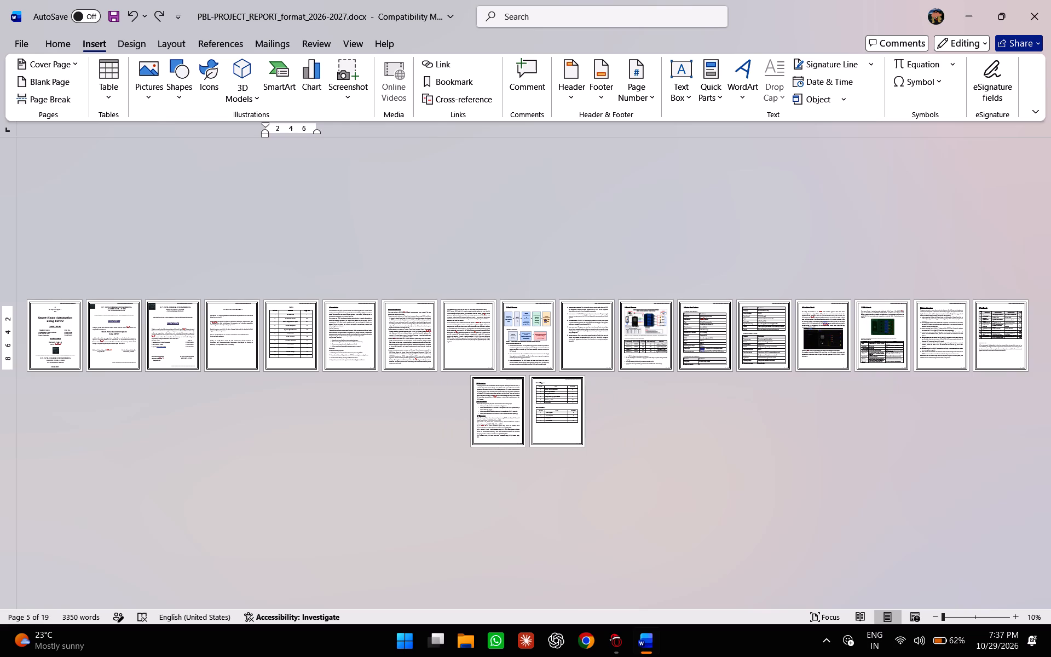
{"action": "left_click", "coordinate": [327, 308]}
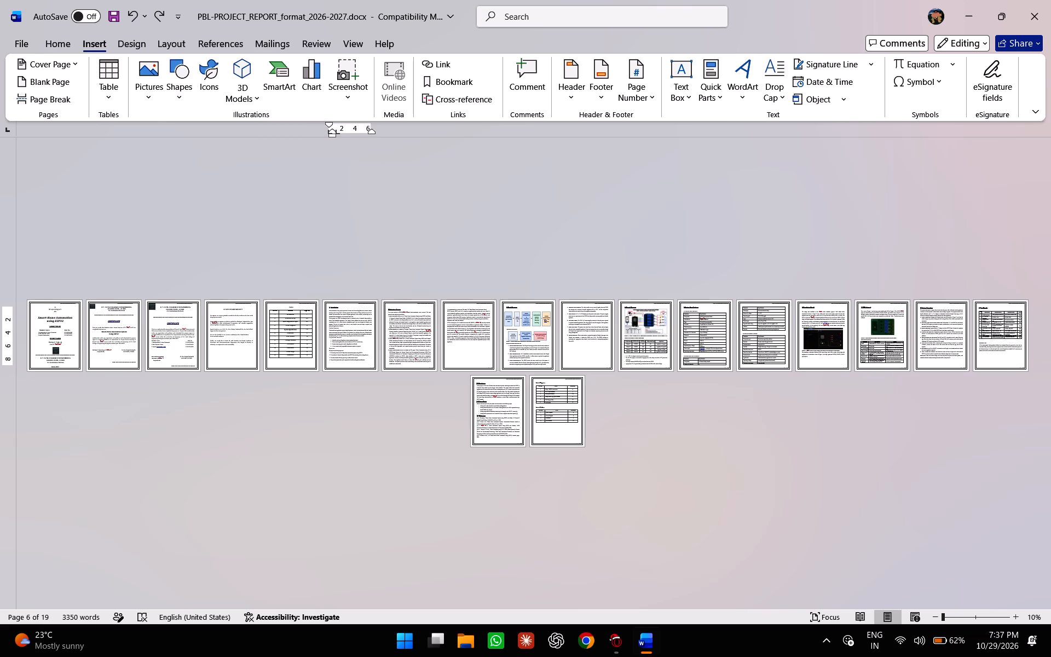
{"action": "left_click", "coordinate": [48, 79]}
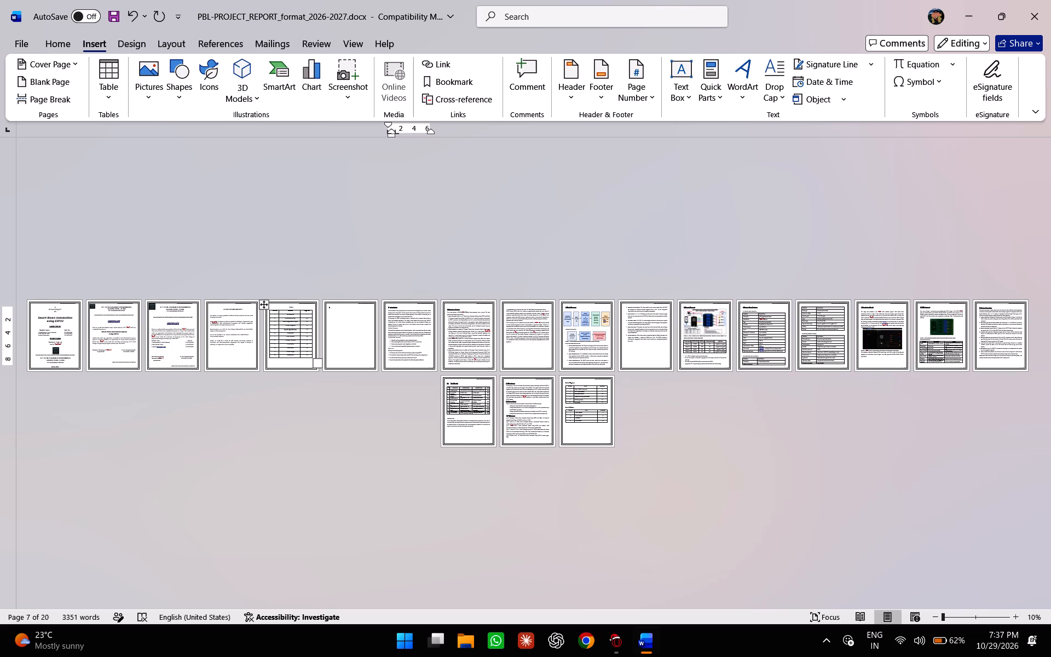
Remove the stray heading number and its indent from the new blank page after the Index.
{"action": "scroll", "coordinate": [347, 313], "scroll_direction": "up", "scroll_amount": 6}
{"action": "scroll", "coordinate": [347, 313], "scroll_direction": "up", "scroll_amount": 5, "text": "ctrl"}
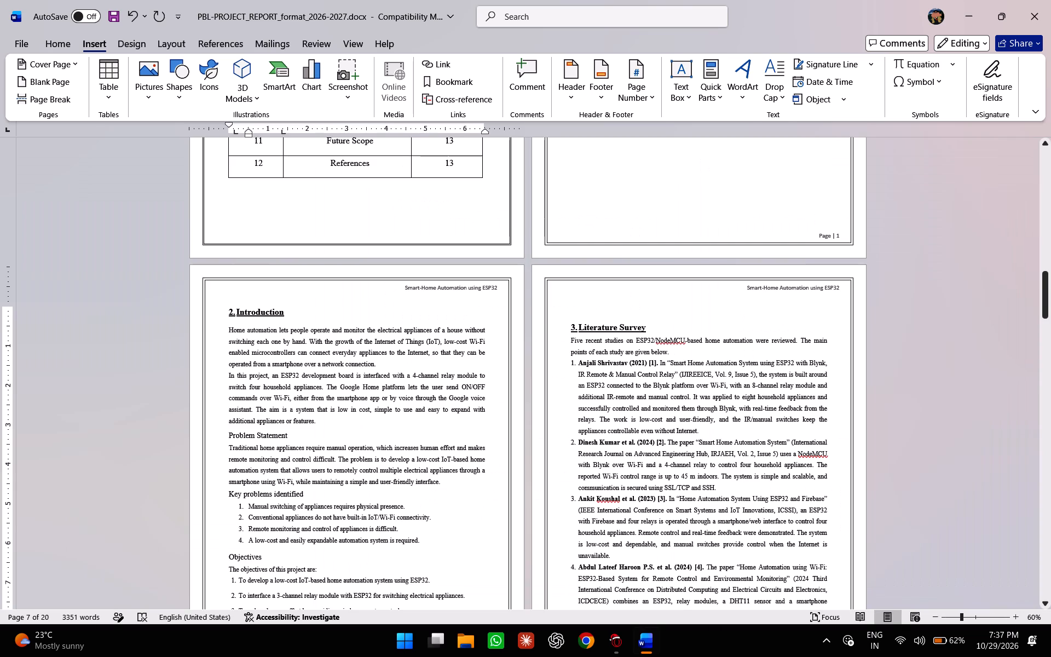
{"action": "scroll", "coordinate": [345, 313], "scroll_direction": "up", "scroll_amount": 8}
{"action": "scroll", "coordinate": [345, 313], "scroll_direction": "down", "scroll_amount": 1}
{"action": "scroll", "coordinate": [345, 313], "scroll_direction": "up", "scroll_amount": 15}
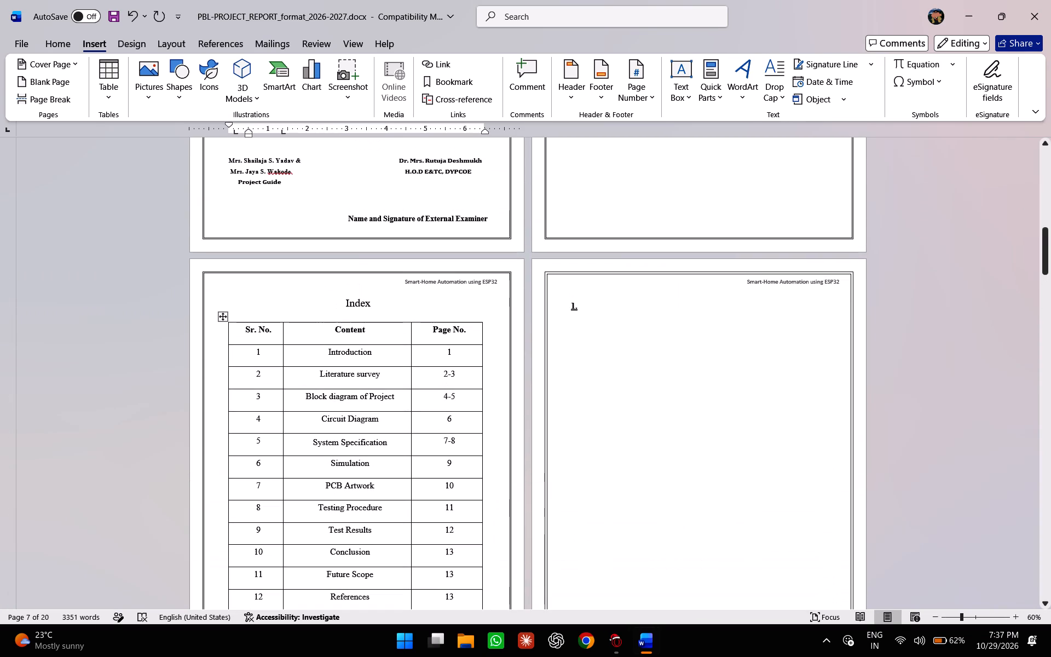
{"action": "left_click", "coordinate": [650, 304]}
{"action": "key", "text": "BackSpace"}
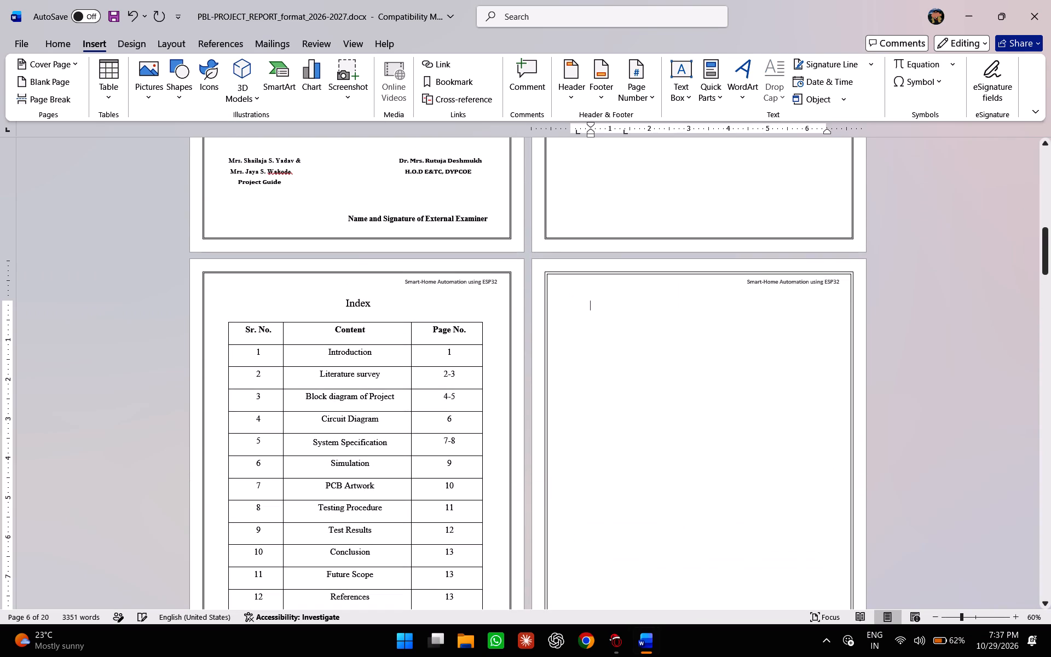
{"action": "key", "text": "BackSpace"}
Look over the new blank page, the Index page beside it and the section headings that follow.
{"action": "scroll", "coordinate": [646, 304], "scroll_direction": "down", "scroll_amount": 9}
{"action": "scroll", "coordinate": [646, 304], "scroll_direction": "up", "scroll_amount": 1}
{"action": "scroll", "coordinate": [646, 304], "scroll_direction": "down", "scroll_amount": 2}
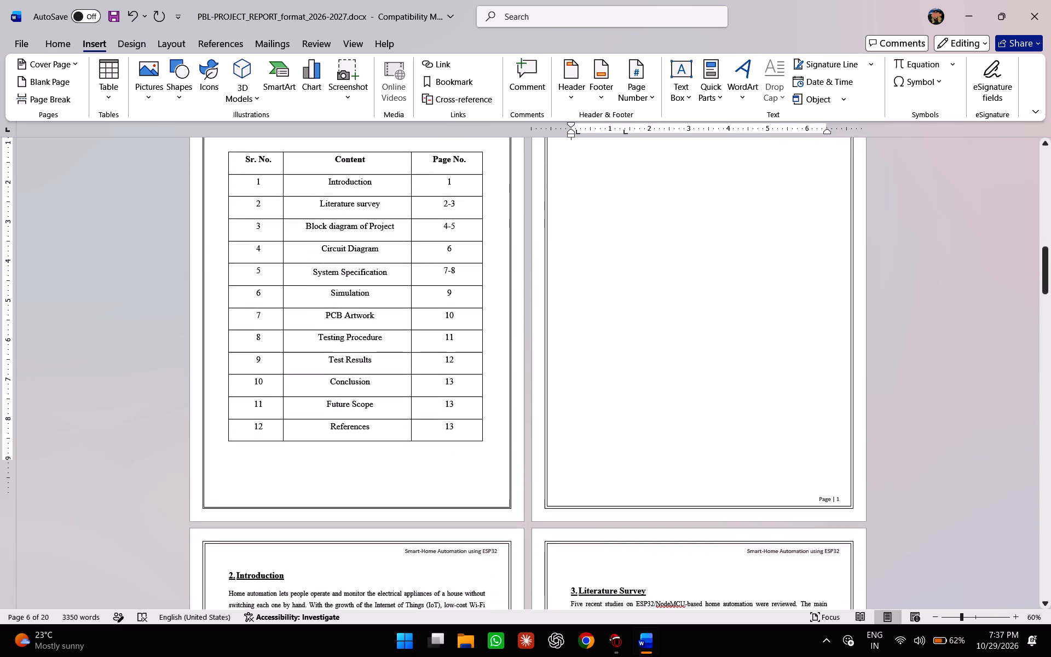
{"action": "scroll", "coordinate": [646, 304], "scroll_direction": "down", "scroll_amount": 5}
{"action": "scroll", "coordinate": [646, 304], "scroll_direction": "up", "scroll_amount": 13}
{"action": "scroll", "coordinate": [646, 304], "scroll_direction": "down", "scroll_amount": 1}
{"action": "scroll", "coordinate": [646, 304], "scroll_direction": "up", "scroll_amount": 4}
{"action": "scroll", "coordinate": [646, 304], "scroll_direction": "down", "scroll_amount": 1}
{"action": "scroll", "coordinate": [646, 304], "scroll_direction": "up", "scroll_amount": 6}
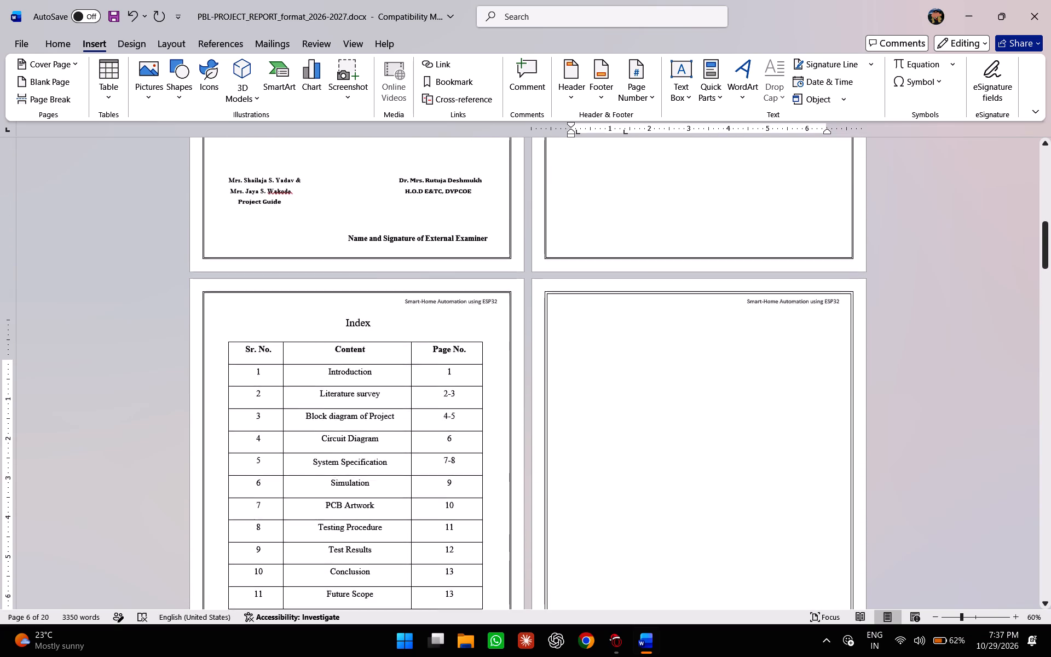
Make the Index title above the contents table bold.
{"action": "scroll", "coordinate": [646, 304], "scroll_direction": "up", "scroll_amount": 5}
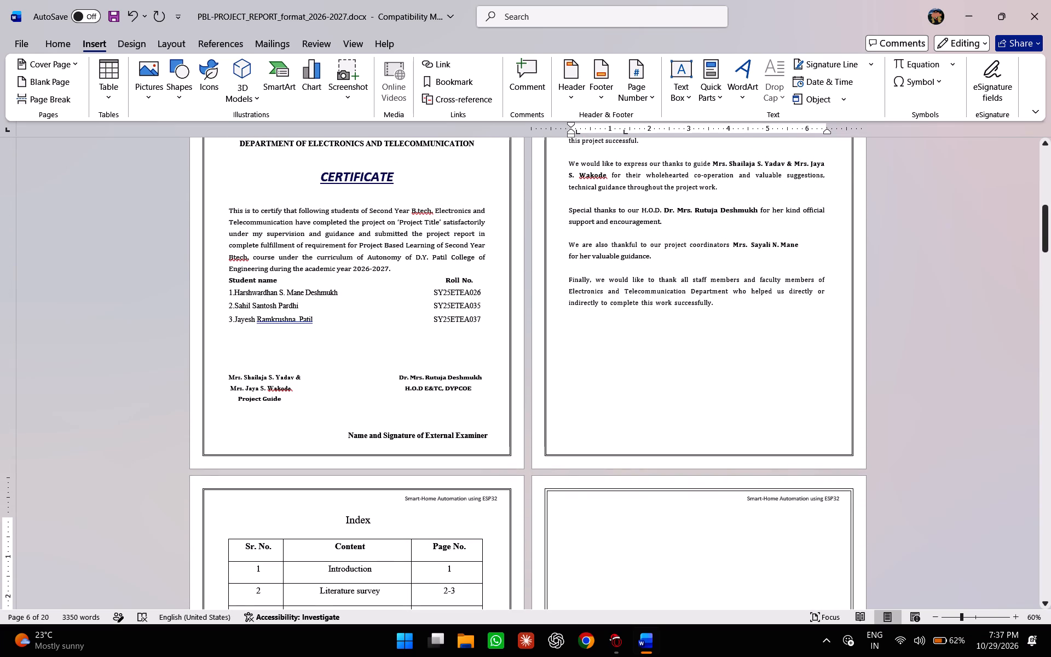
{"action": "double_click", "coordinate": [361, 520]}
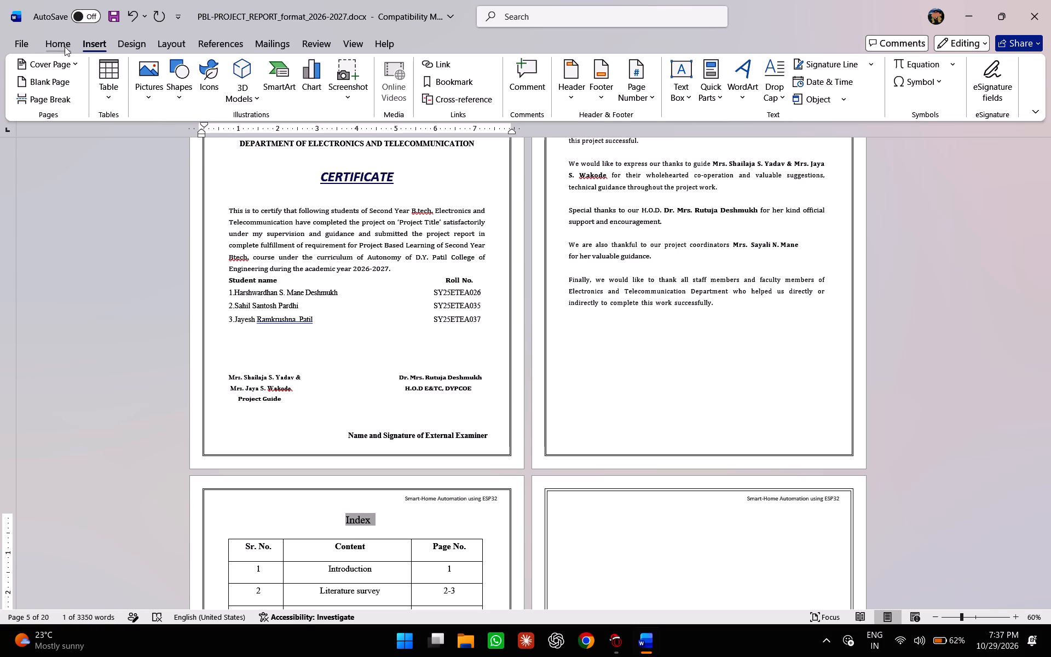
{"action": "left_click", "coordinate": [63, 47]}
{"action": "left_click", "coordinate": [135, 92]}
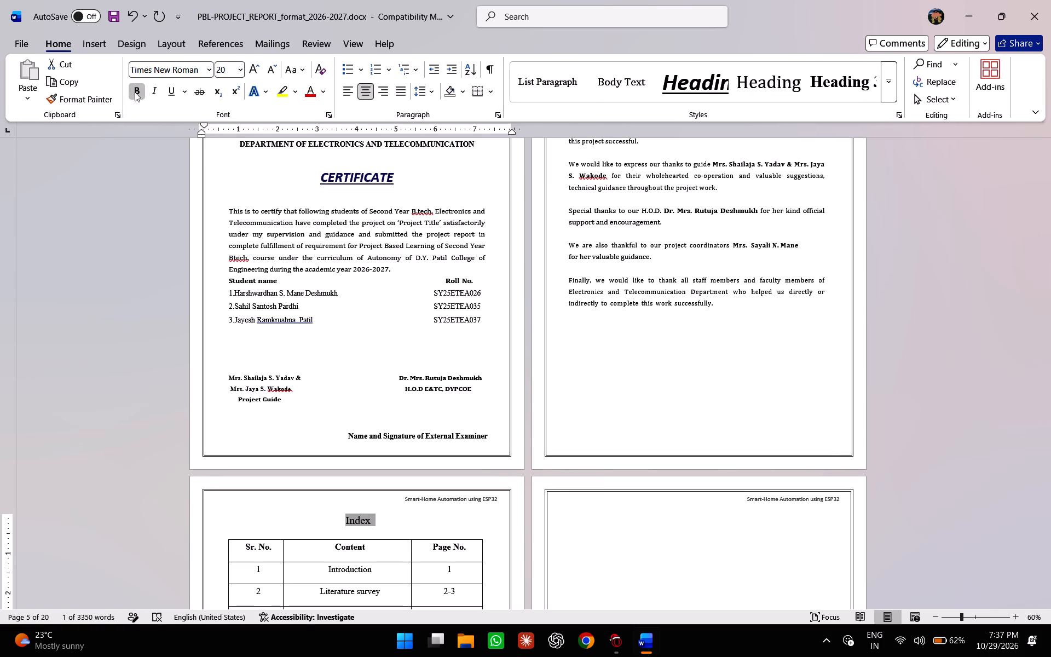
{"action": "left_click", "coordinate": [581, 516]}
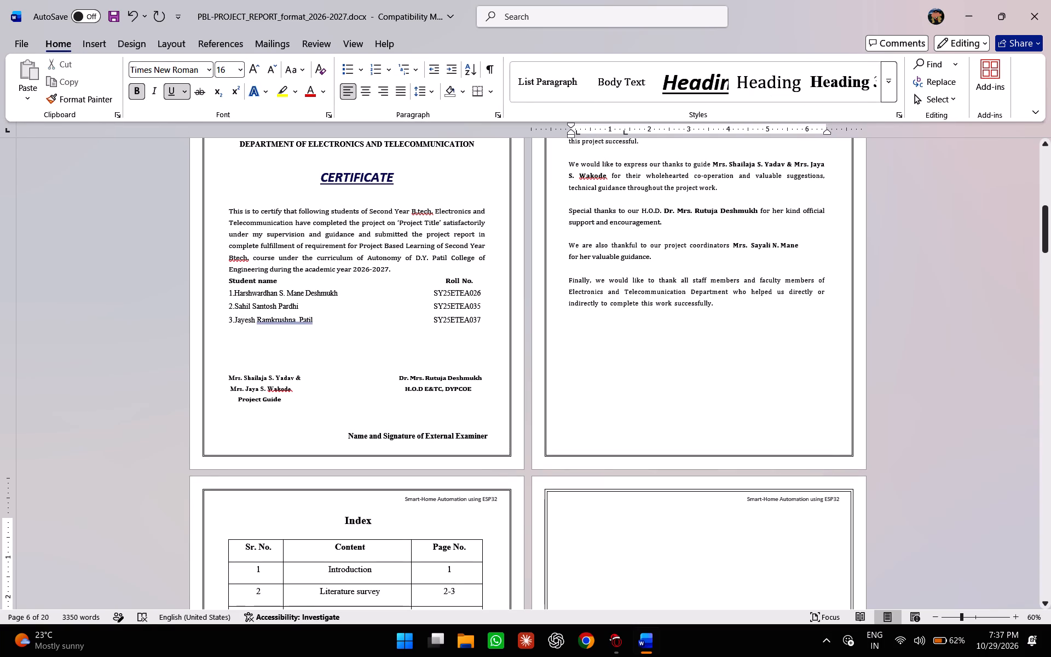
Justify the Content column entries of the Index table, from Introduction to References.
{"action": "scroll", "coordinate": [365, 559], "scroll_direction": "down", "scroll_amount": 3}
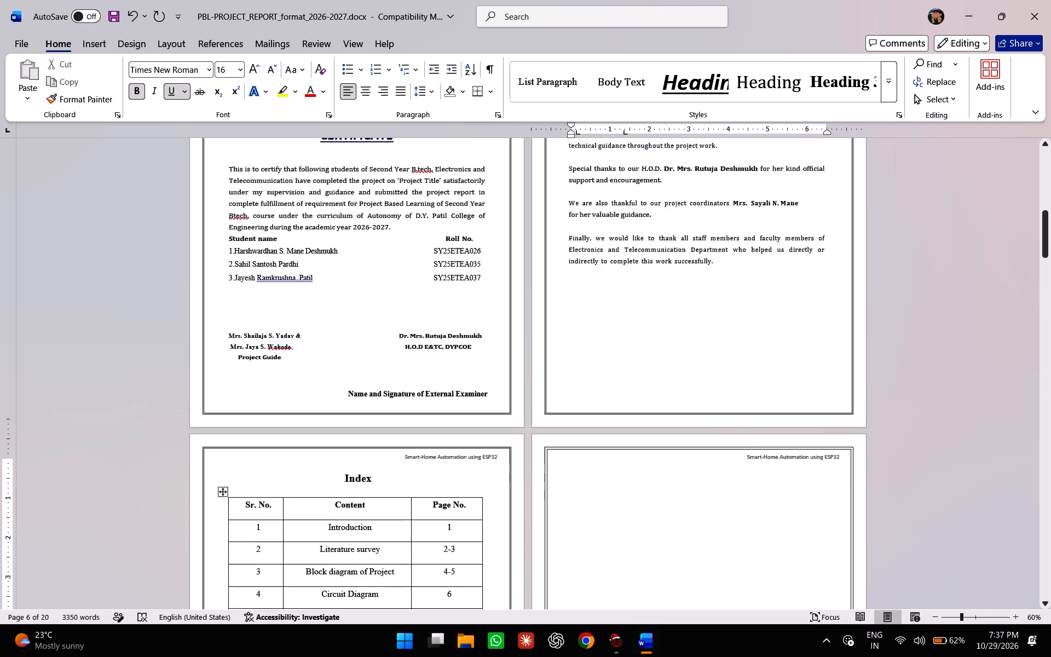
{"action": "scroll", "coordinate": [327, 500], "scroll_direction": "down", "scroll_amount": 7}
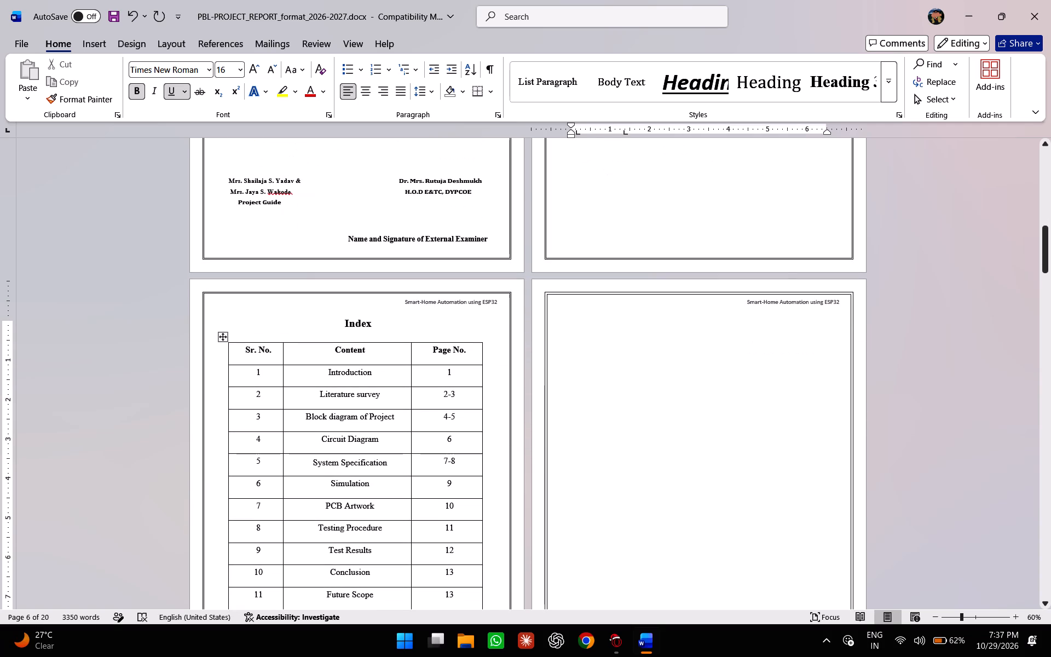
{"action": "scroll", "coordinate": [284, 359], "scroll_direction": "down", "scroll_amount": 1}
{"action": "left_click_drag", "start_coordinate": [325, 353], "coordinate": [389, 606]}
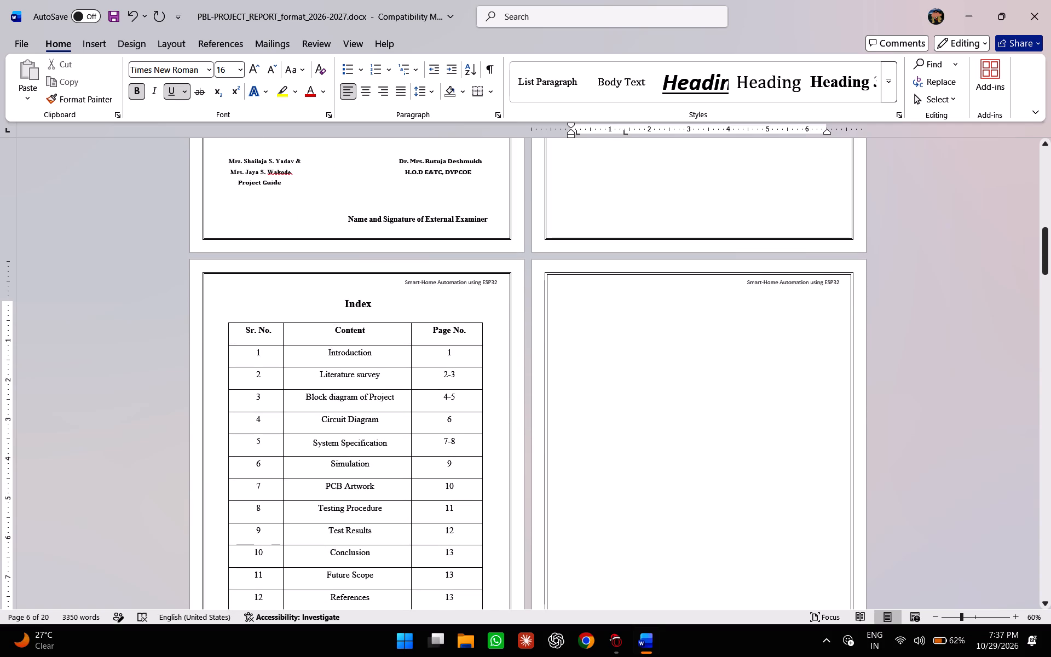
{"action": "left_click_drag", "start_coordinate": [389, 606], "coordinate": [386, 464]}
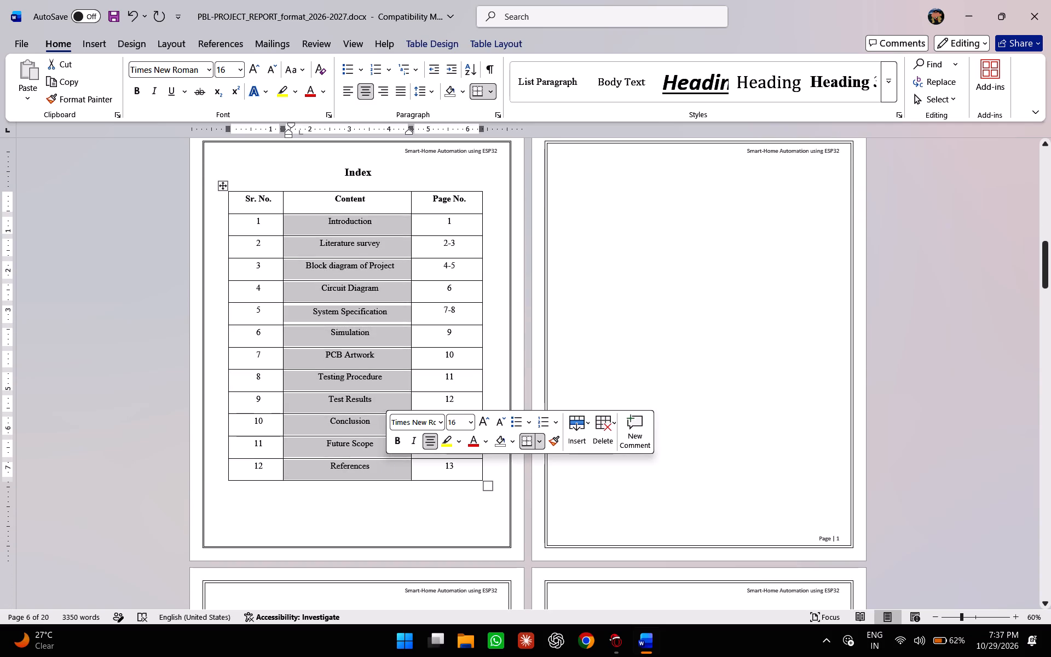
{"action": "left_click", "coordinate": [400, 90]}
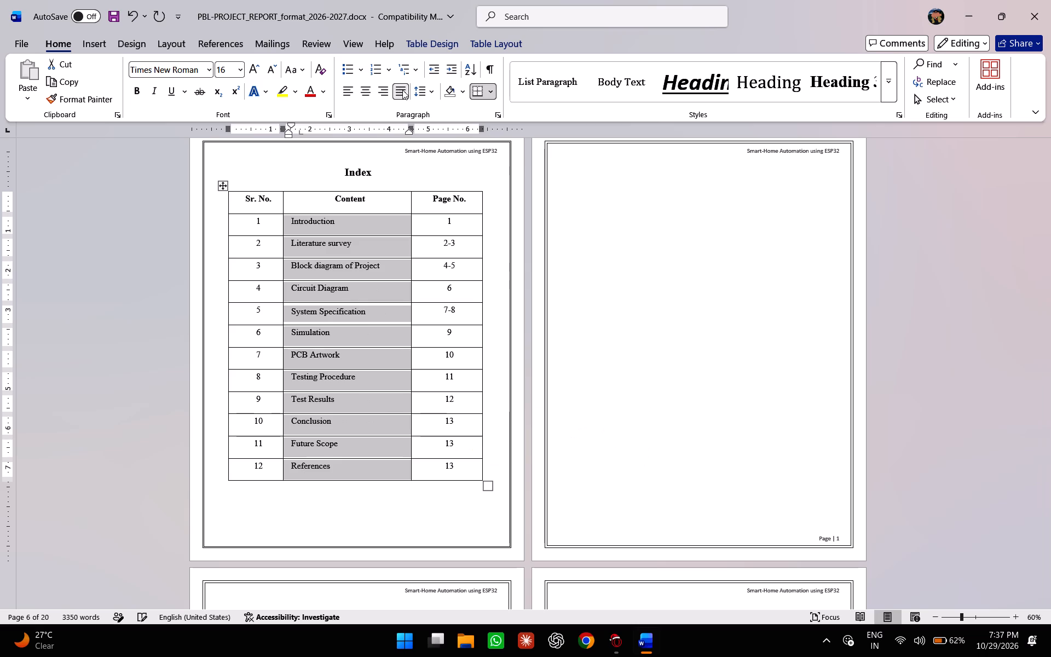
Look over all report pages from the Index through to the List of Figures and List of Tables on the last page.
{"action": "left_click", "coordinate": [81, 316]}
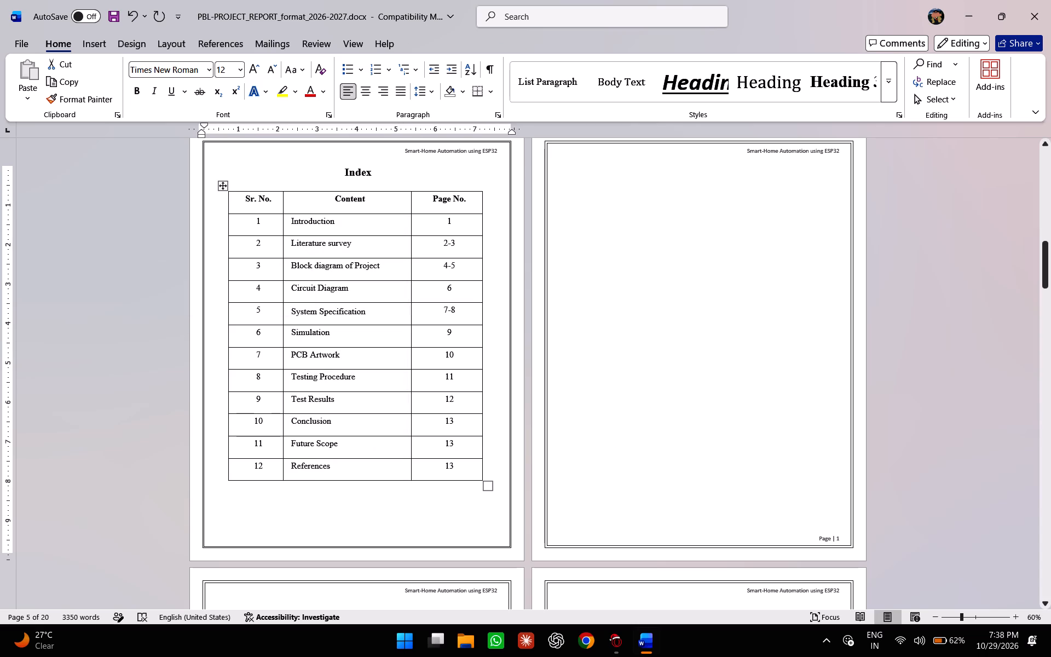
{"action": "left_click", "coordinate": [613, 321]}
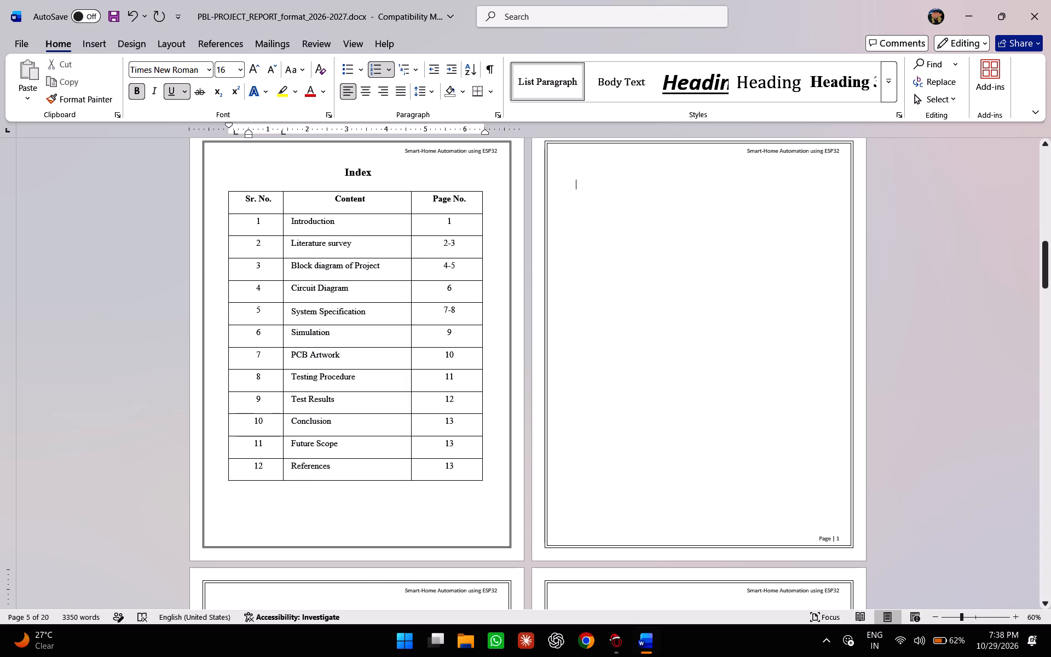
{"action": "scroll", "coordinate": [643, 301], "scroll_direction": "down", "scroll_amount": 6, "text": "ctrl"}
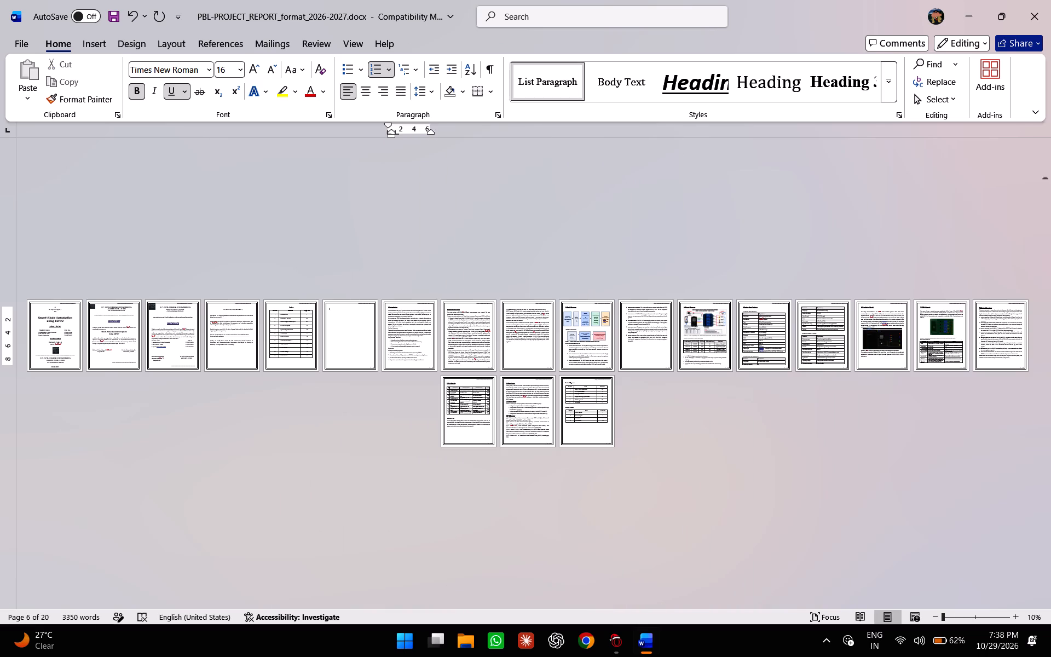
{"action": "scroll", "coordinate": [598, 418], "scroll_direction": "up", "scroll_amount": 3, "text": "ctrl"}
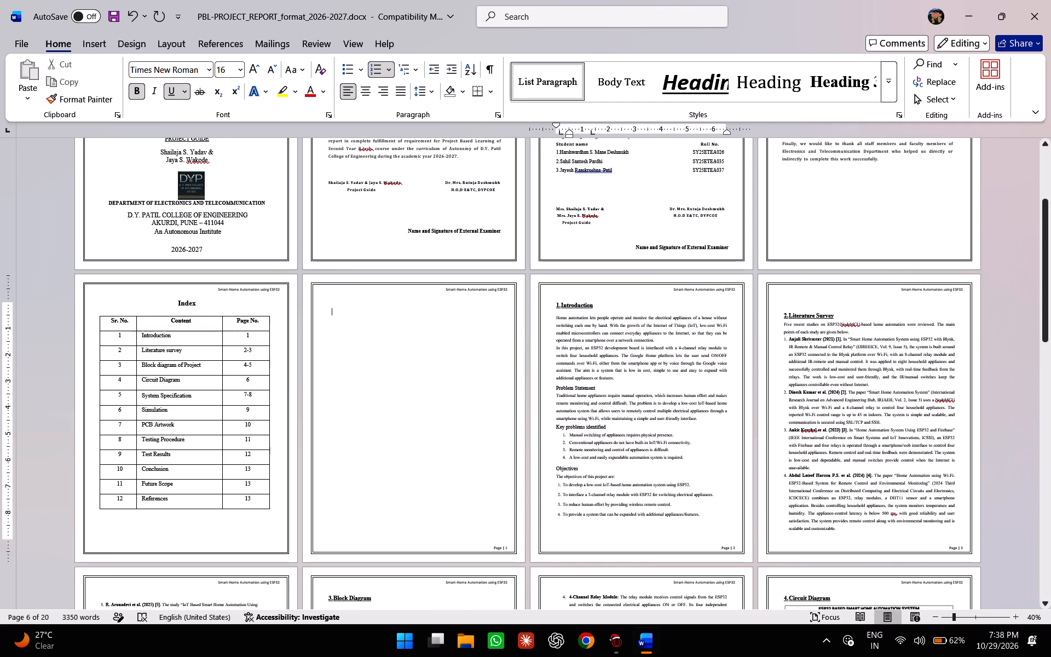
{"action": "scroll", "coordinate": [612, 445], "scroll_direction": "down", "scroll_amount": 15}
{"action": "scroll", "coordinate": [612, 445], "scroll_direction": "up", "scroll_amount": 1}
{"action": "scroll", "coordinate": [612, 445], "scroll_direction": "down", "scroll_amount": 13}
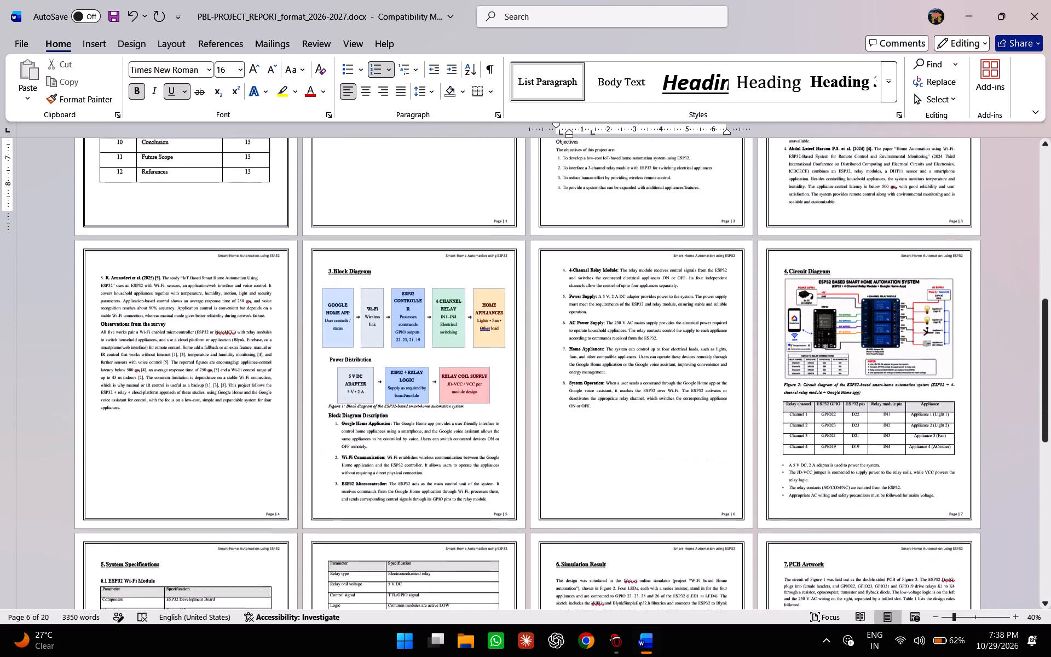
{"action": "scroll", "coordinate": [611, 445], "scroll_direction": "down", "scroll_amount": 10}
{"action": "scroll", "coordinate": [611, 445], "scroll_direction": "up", "scroll_amount": 1}
{"action": "scroll", "coordinate": [611, 445], "scroll_direction": "down", "scroll_amount": 18}
{"action": "scroll", "coordinate": [611, 445], "scroll_direction": "down", "scroll_amount": 8}
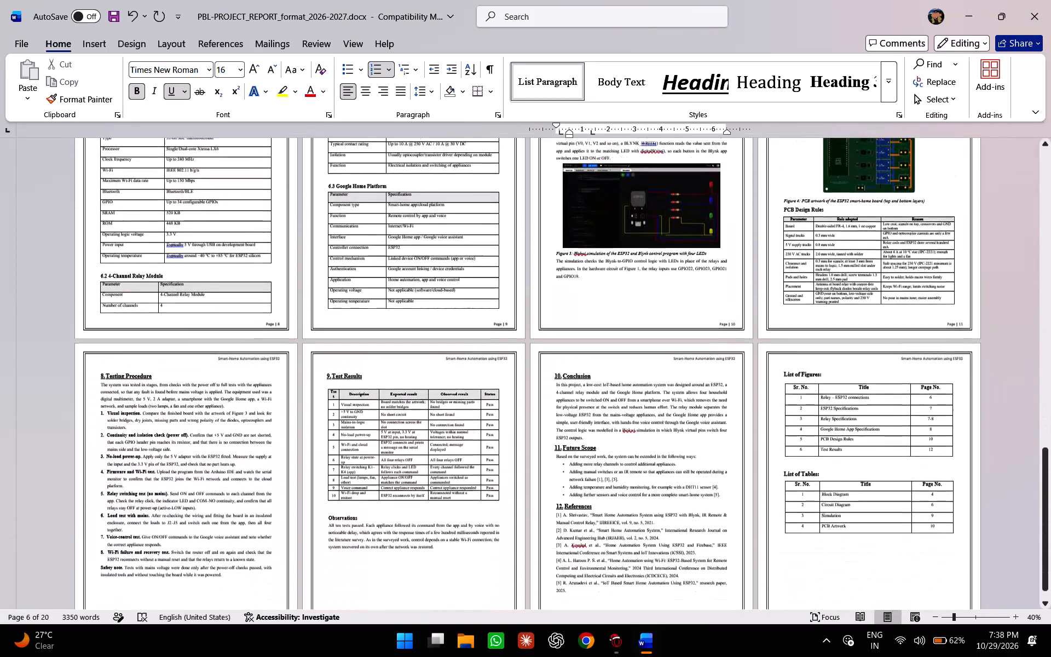
{"action": "scroll", "coordinate": [611, 445], "scroll_direction": "down", "scroll_amount": 7}
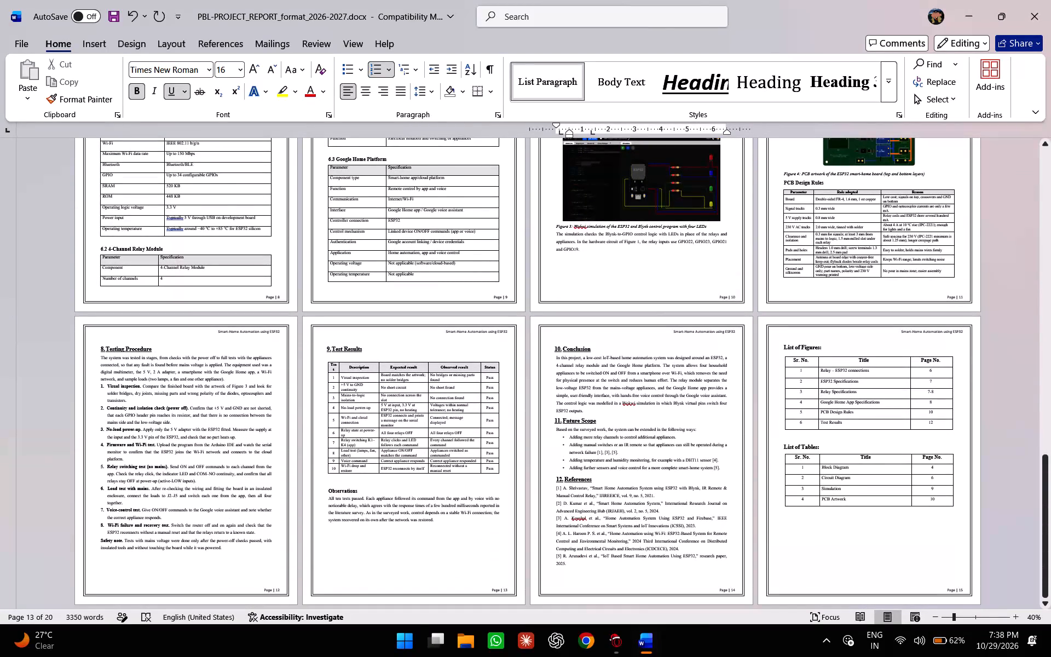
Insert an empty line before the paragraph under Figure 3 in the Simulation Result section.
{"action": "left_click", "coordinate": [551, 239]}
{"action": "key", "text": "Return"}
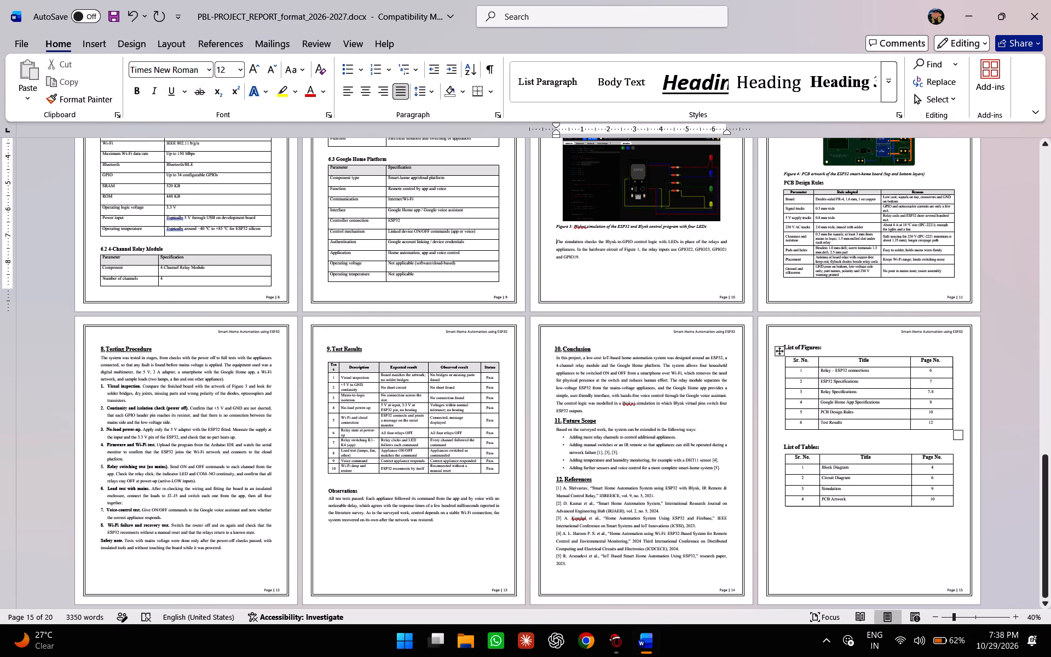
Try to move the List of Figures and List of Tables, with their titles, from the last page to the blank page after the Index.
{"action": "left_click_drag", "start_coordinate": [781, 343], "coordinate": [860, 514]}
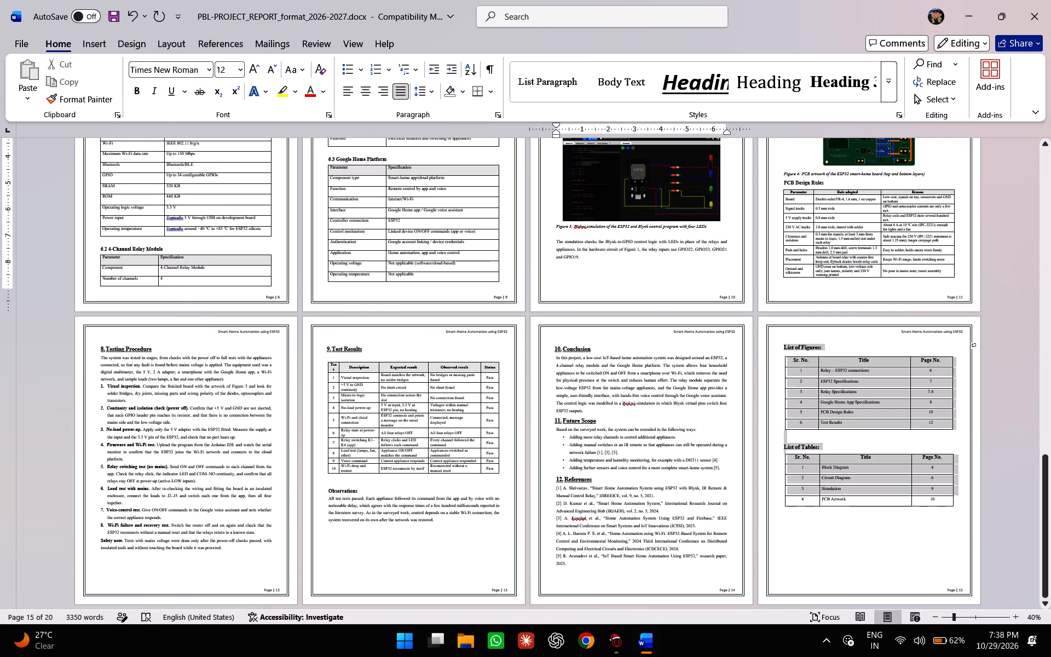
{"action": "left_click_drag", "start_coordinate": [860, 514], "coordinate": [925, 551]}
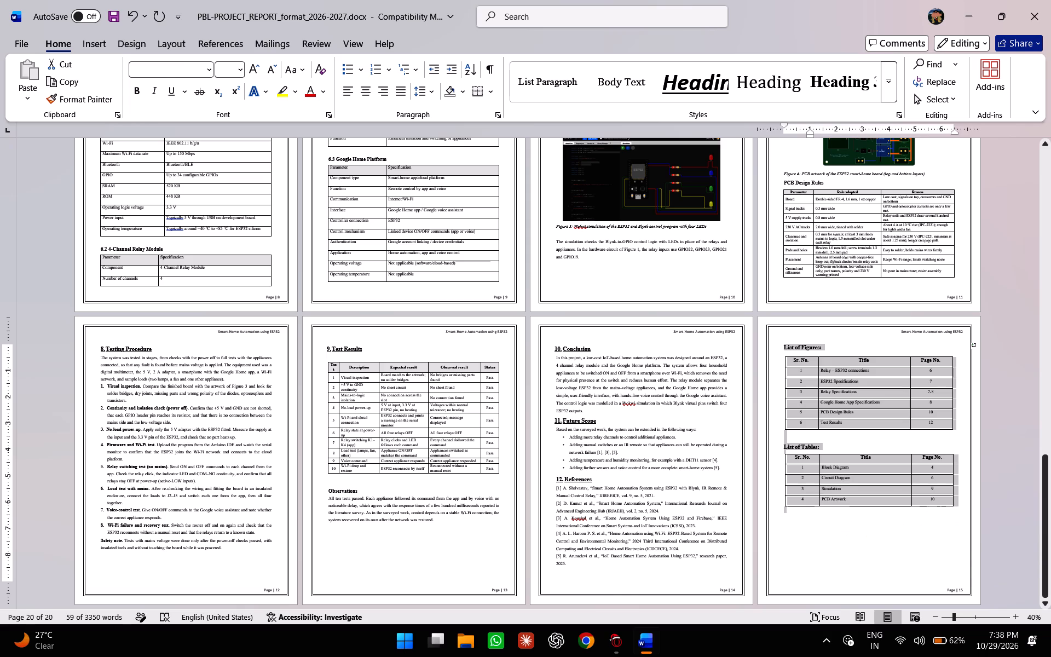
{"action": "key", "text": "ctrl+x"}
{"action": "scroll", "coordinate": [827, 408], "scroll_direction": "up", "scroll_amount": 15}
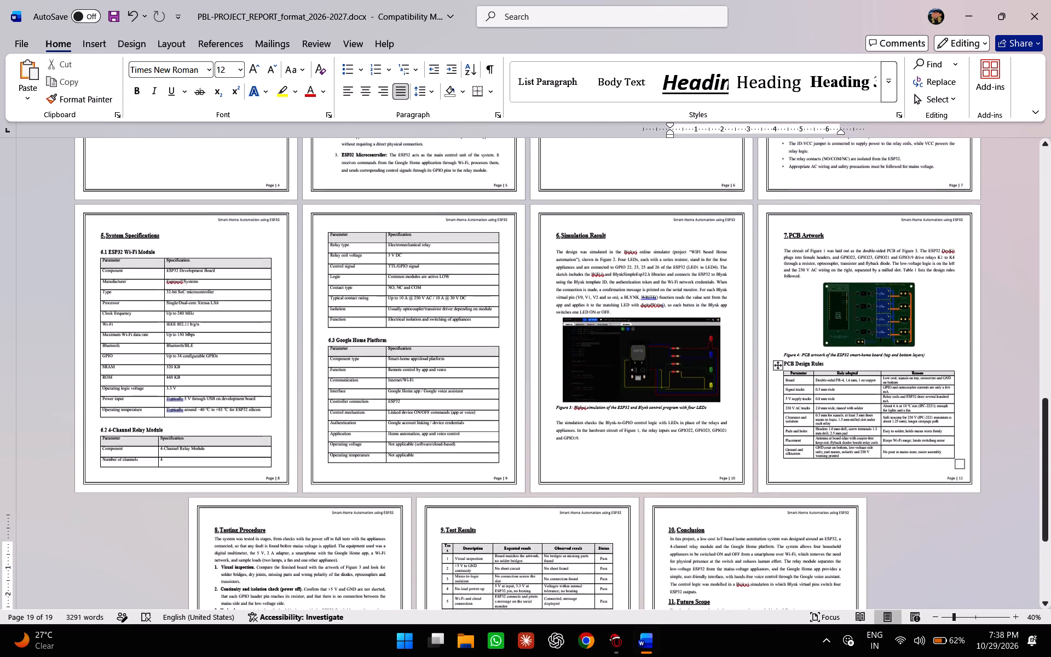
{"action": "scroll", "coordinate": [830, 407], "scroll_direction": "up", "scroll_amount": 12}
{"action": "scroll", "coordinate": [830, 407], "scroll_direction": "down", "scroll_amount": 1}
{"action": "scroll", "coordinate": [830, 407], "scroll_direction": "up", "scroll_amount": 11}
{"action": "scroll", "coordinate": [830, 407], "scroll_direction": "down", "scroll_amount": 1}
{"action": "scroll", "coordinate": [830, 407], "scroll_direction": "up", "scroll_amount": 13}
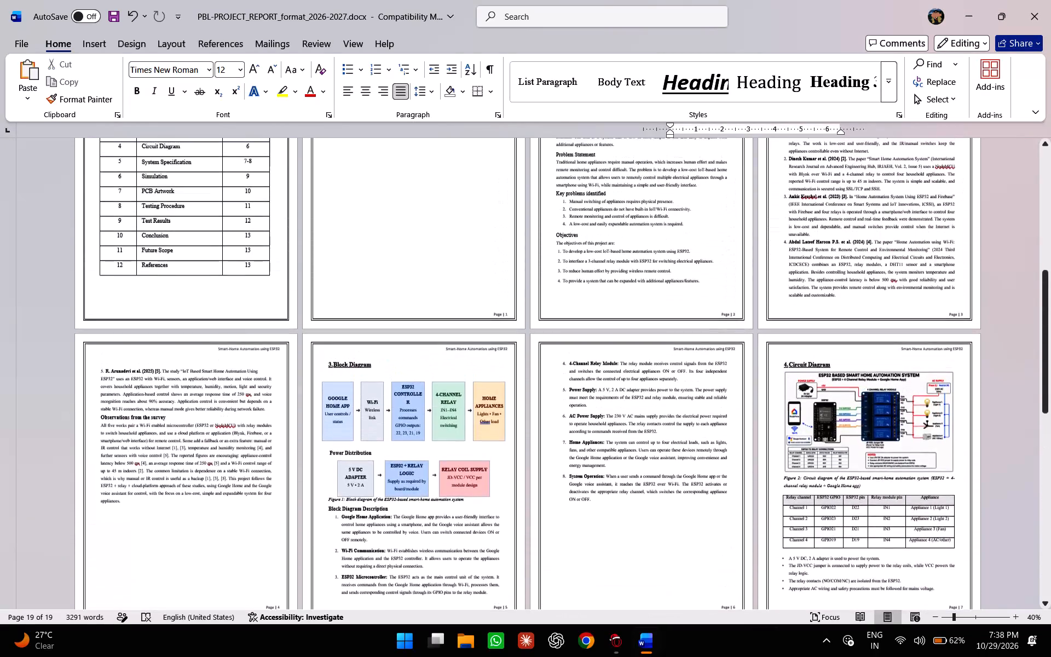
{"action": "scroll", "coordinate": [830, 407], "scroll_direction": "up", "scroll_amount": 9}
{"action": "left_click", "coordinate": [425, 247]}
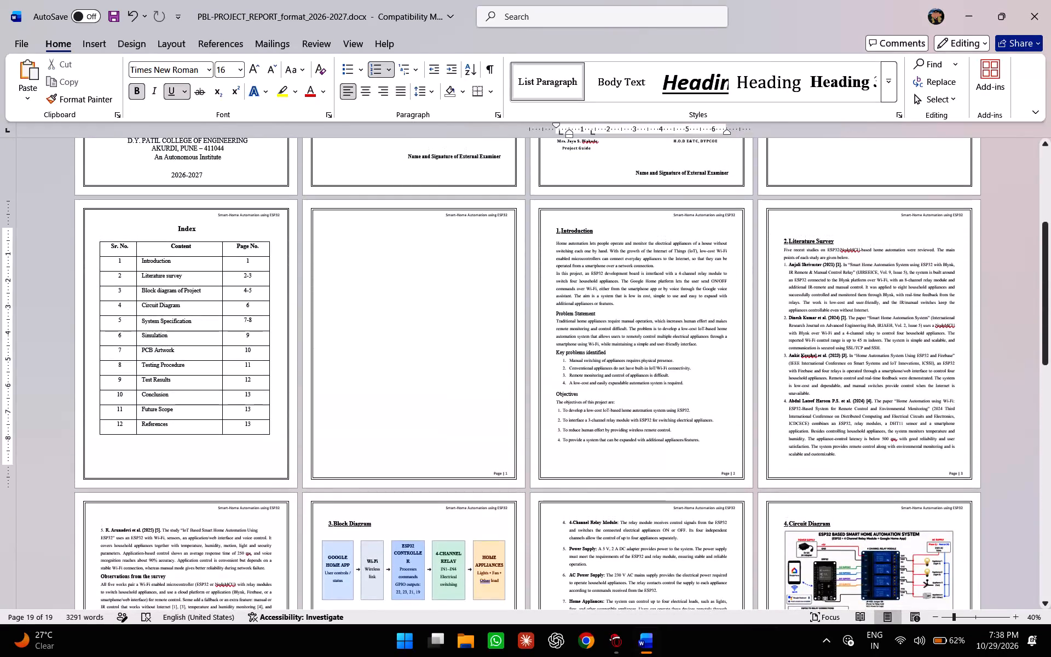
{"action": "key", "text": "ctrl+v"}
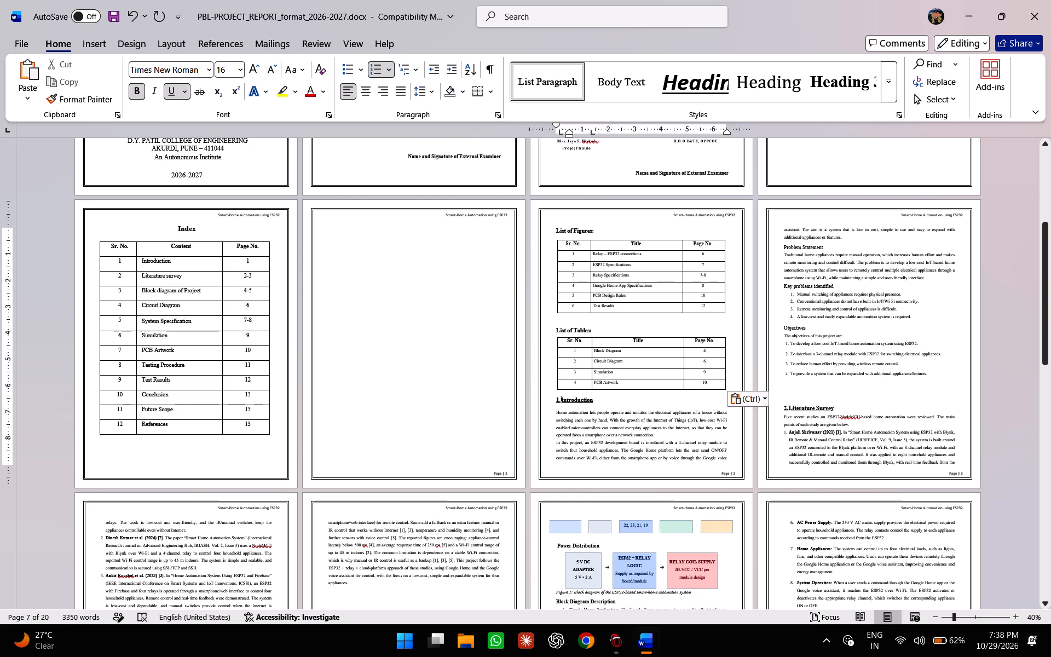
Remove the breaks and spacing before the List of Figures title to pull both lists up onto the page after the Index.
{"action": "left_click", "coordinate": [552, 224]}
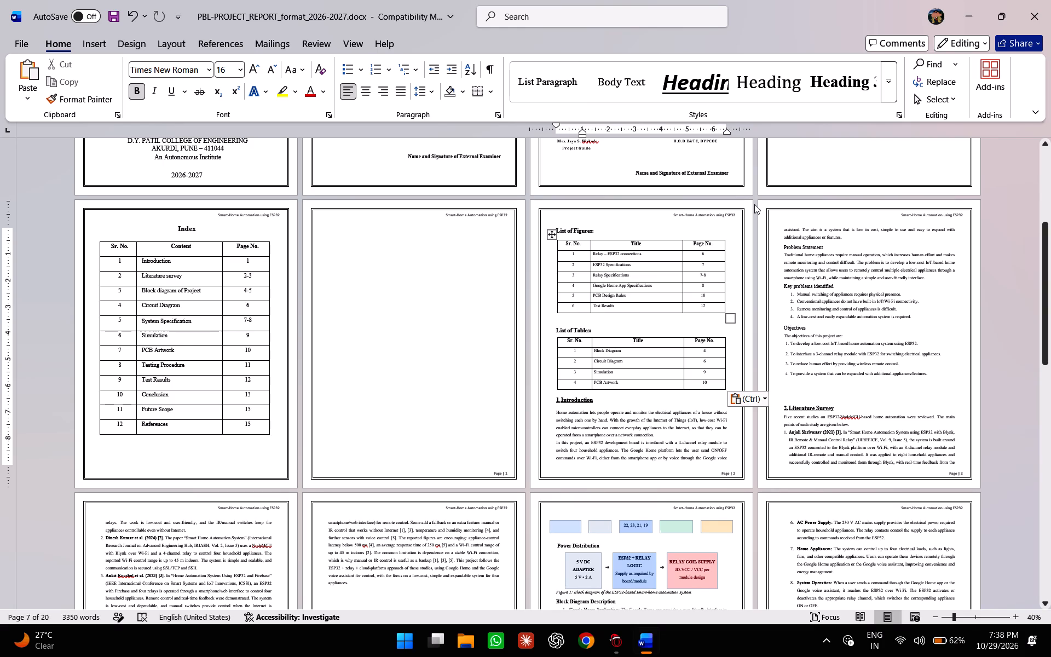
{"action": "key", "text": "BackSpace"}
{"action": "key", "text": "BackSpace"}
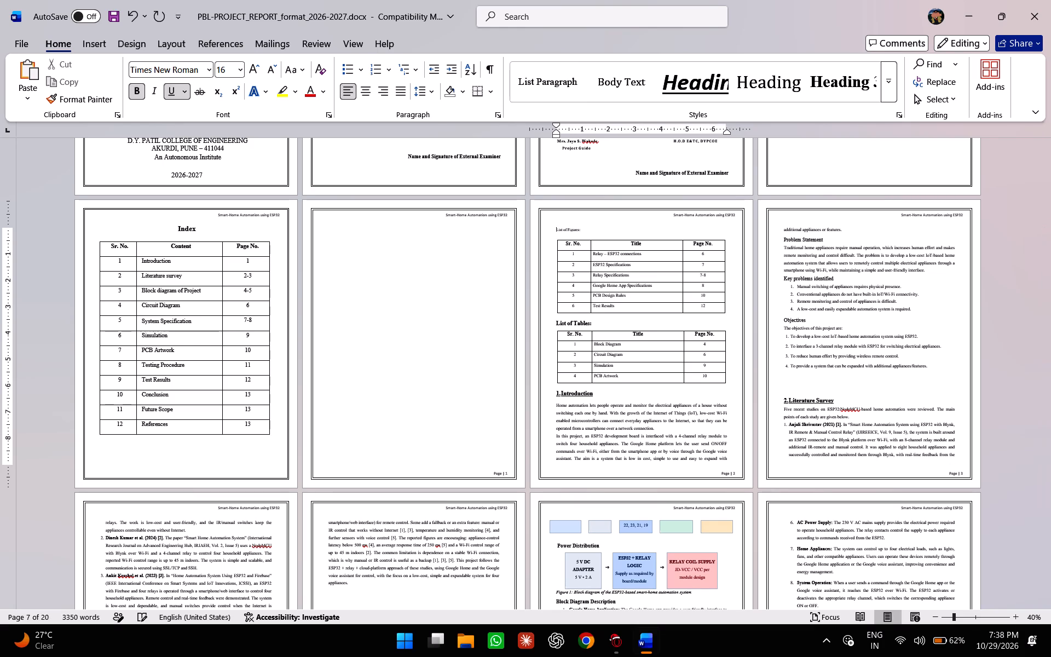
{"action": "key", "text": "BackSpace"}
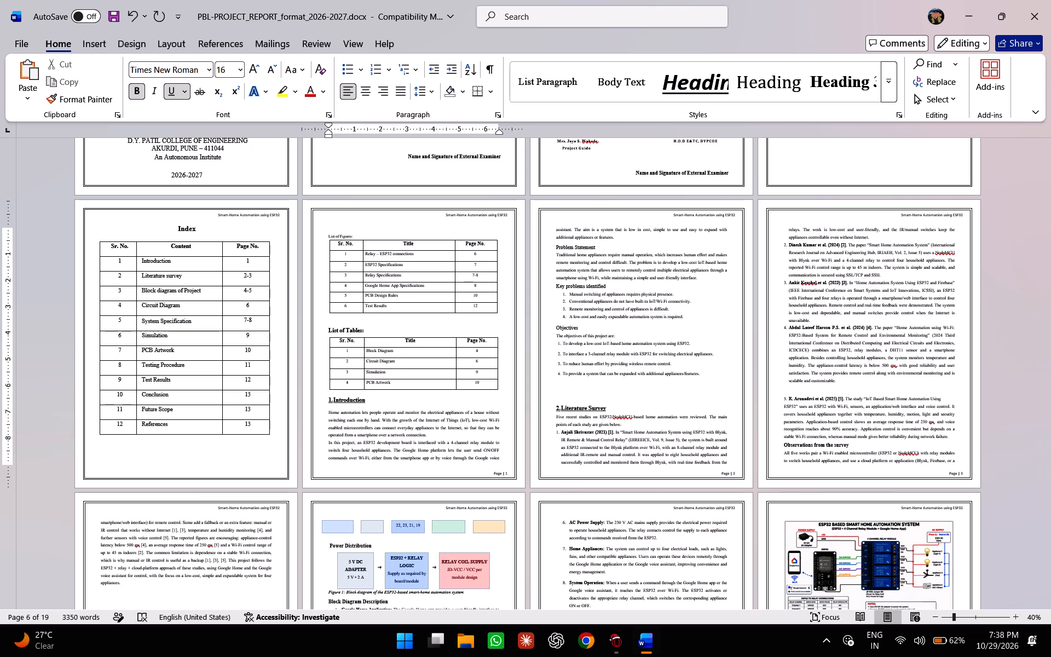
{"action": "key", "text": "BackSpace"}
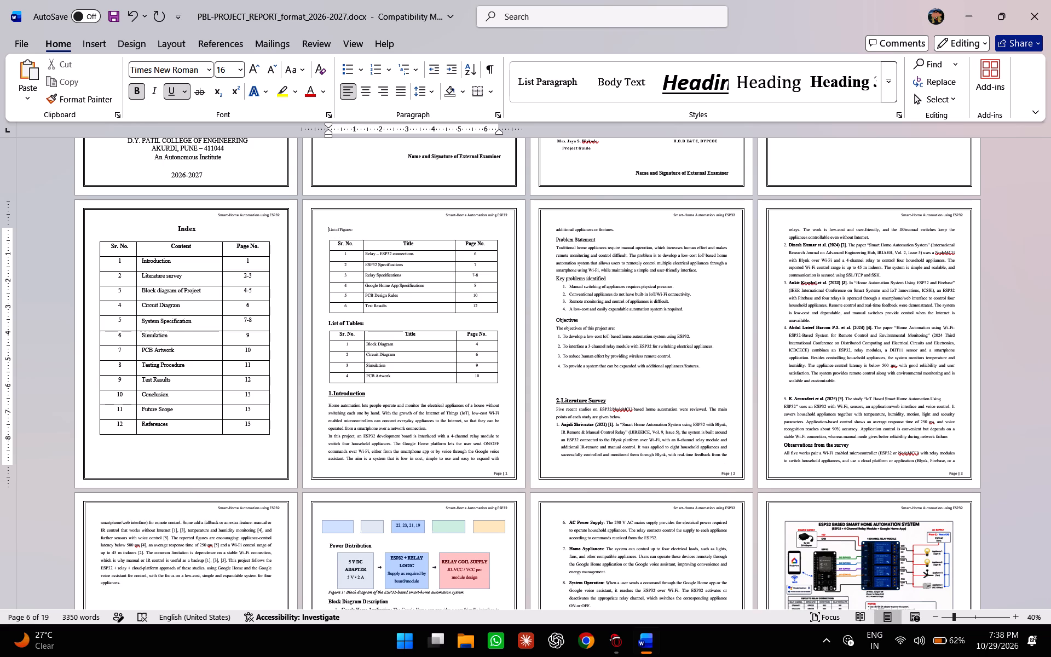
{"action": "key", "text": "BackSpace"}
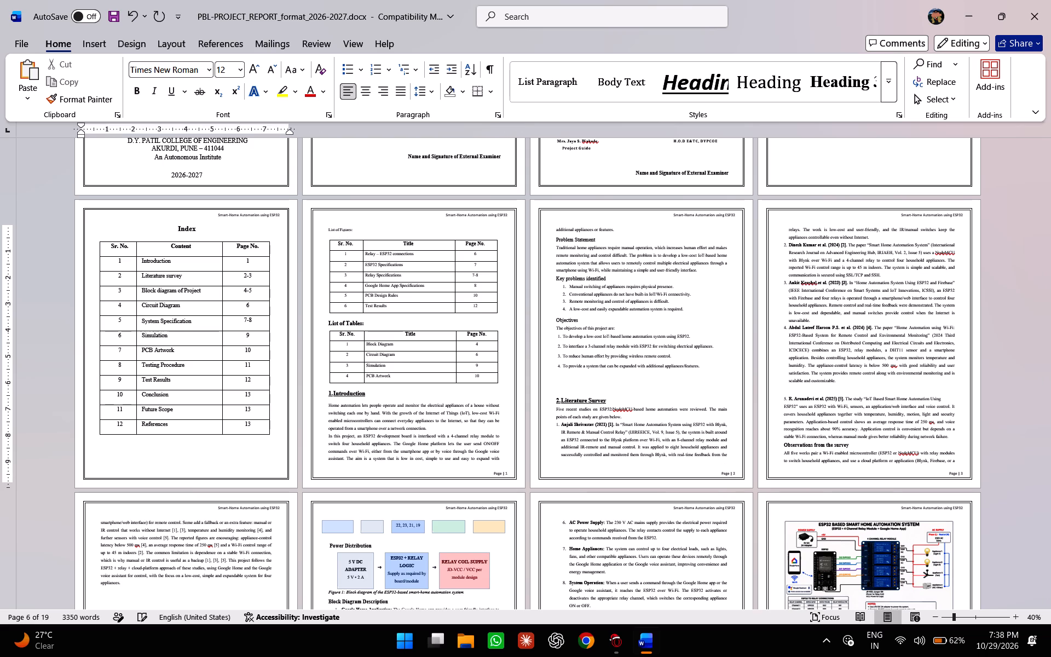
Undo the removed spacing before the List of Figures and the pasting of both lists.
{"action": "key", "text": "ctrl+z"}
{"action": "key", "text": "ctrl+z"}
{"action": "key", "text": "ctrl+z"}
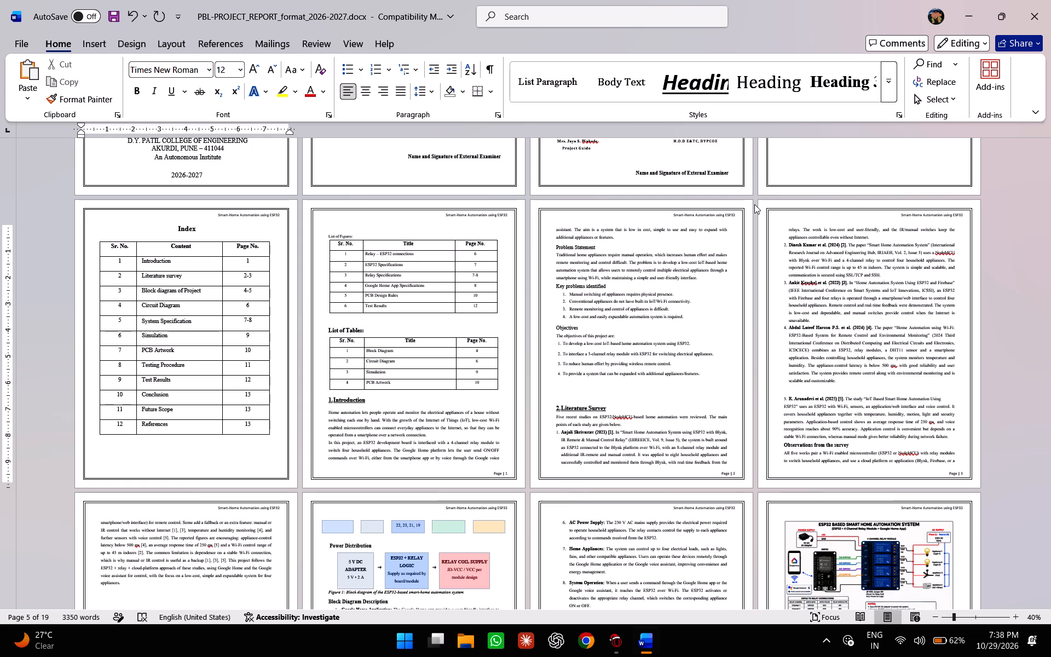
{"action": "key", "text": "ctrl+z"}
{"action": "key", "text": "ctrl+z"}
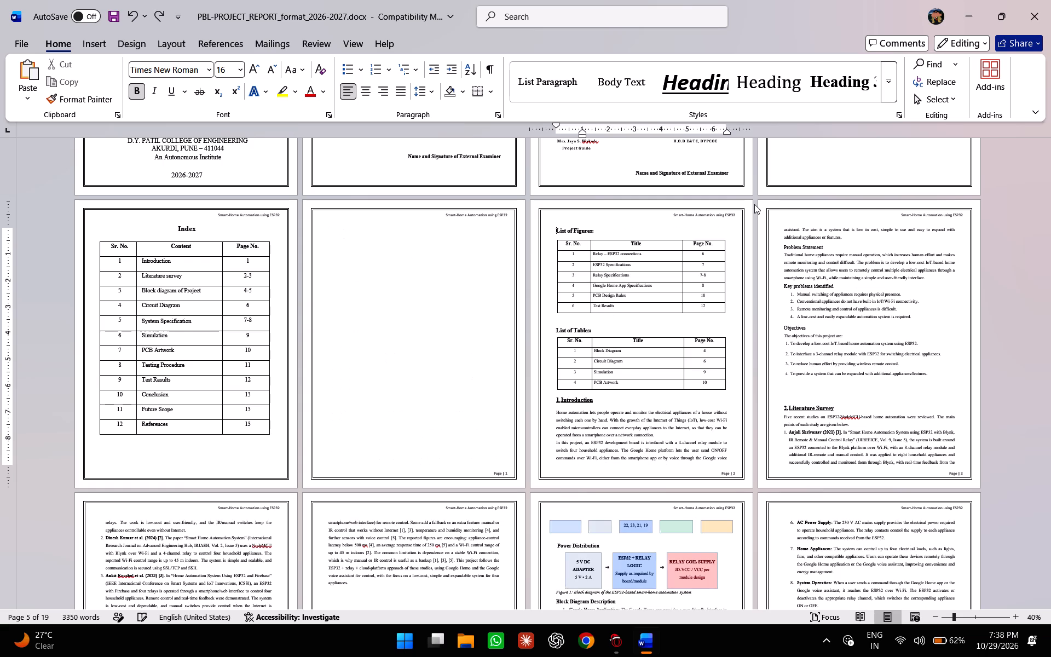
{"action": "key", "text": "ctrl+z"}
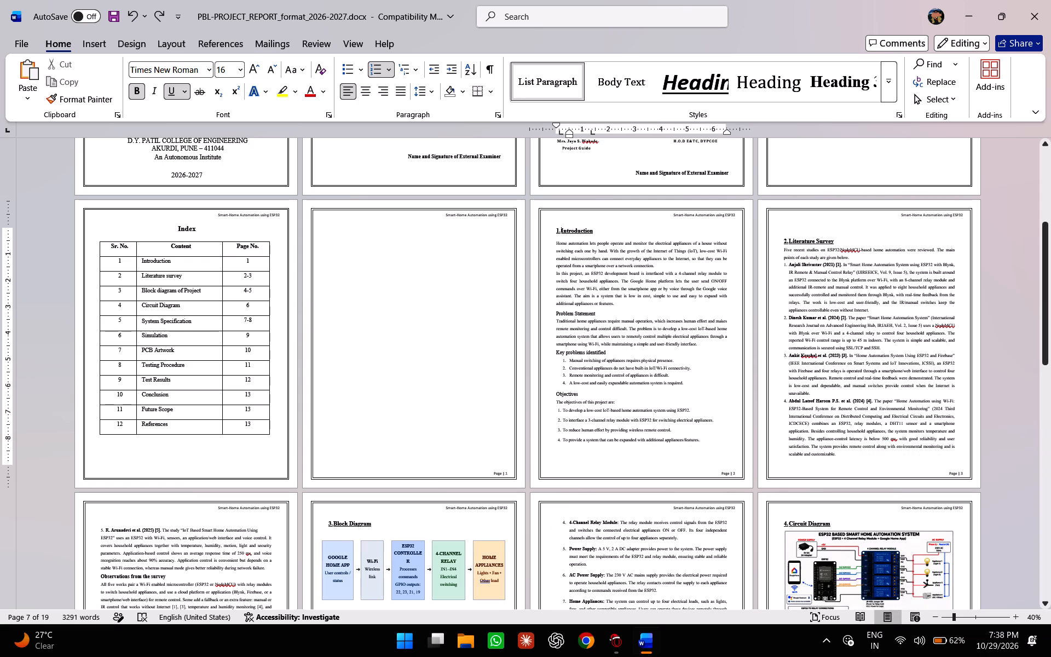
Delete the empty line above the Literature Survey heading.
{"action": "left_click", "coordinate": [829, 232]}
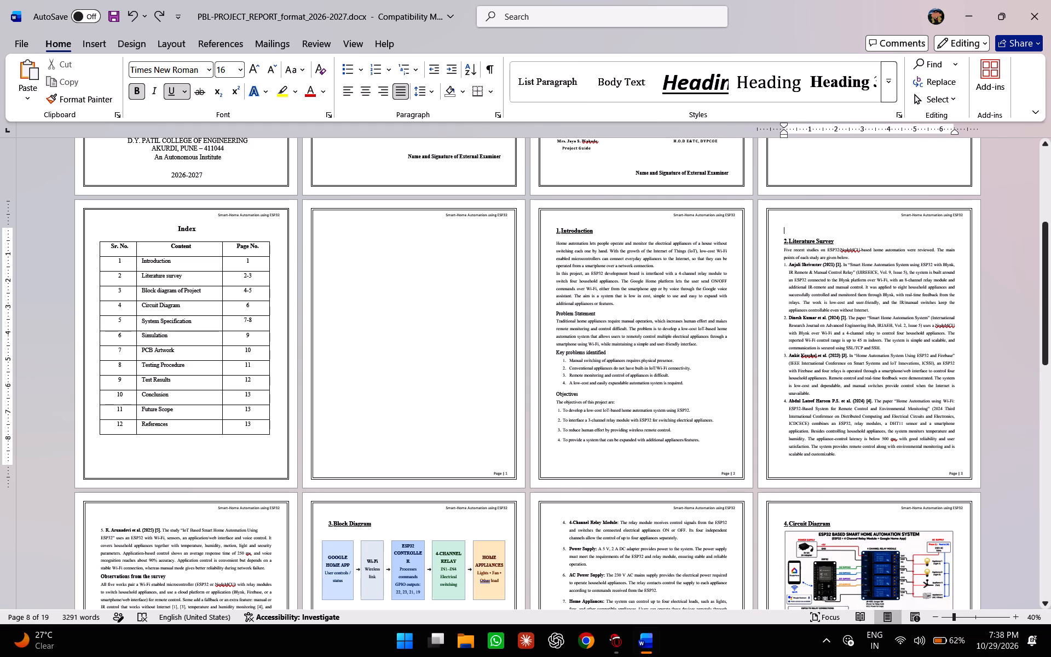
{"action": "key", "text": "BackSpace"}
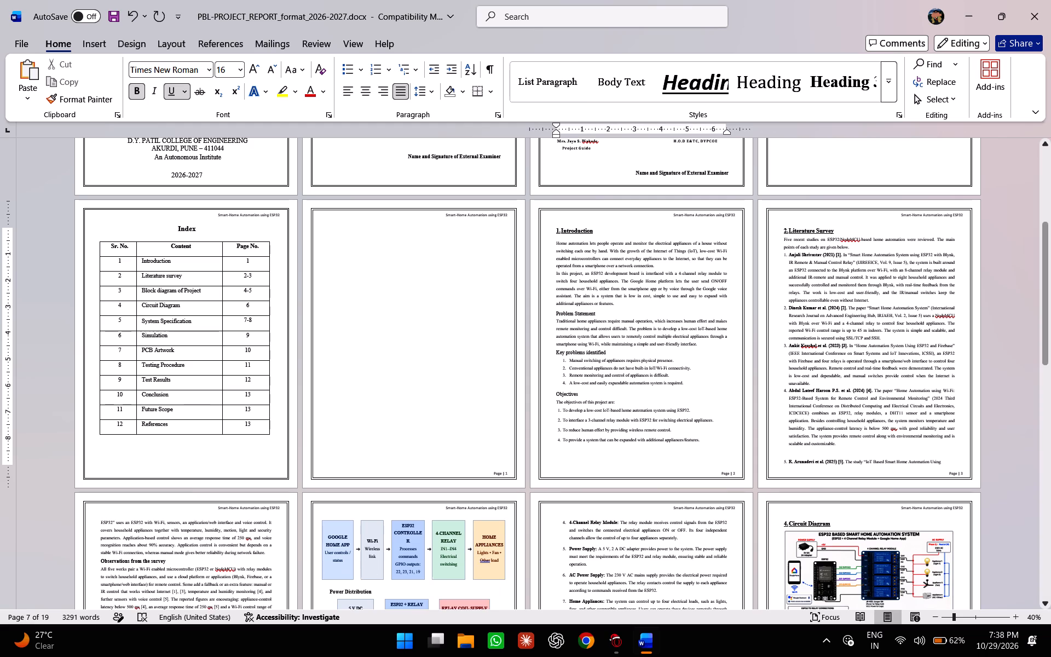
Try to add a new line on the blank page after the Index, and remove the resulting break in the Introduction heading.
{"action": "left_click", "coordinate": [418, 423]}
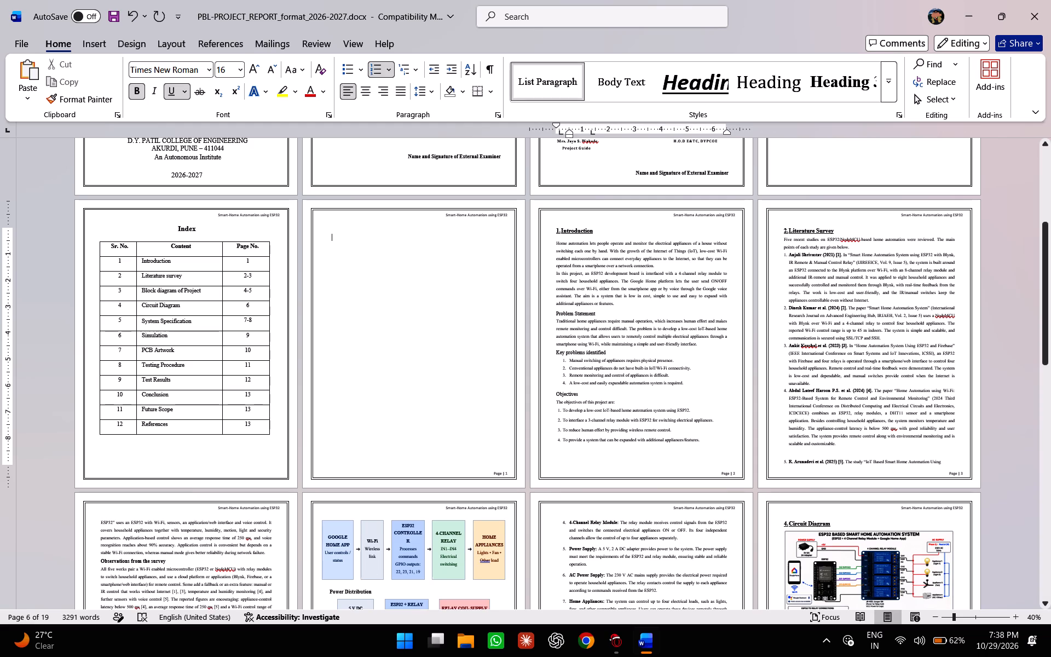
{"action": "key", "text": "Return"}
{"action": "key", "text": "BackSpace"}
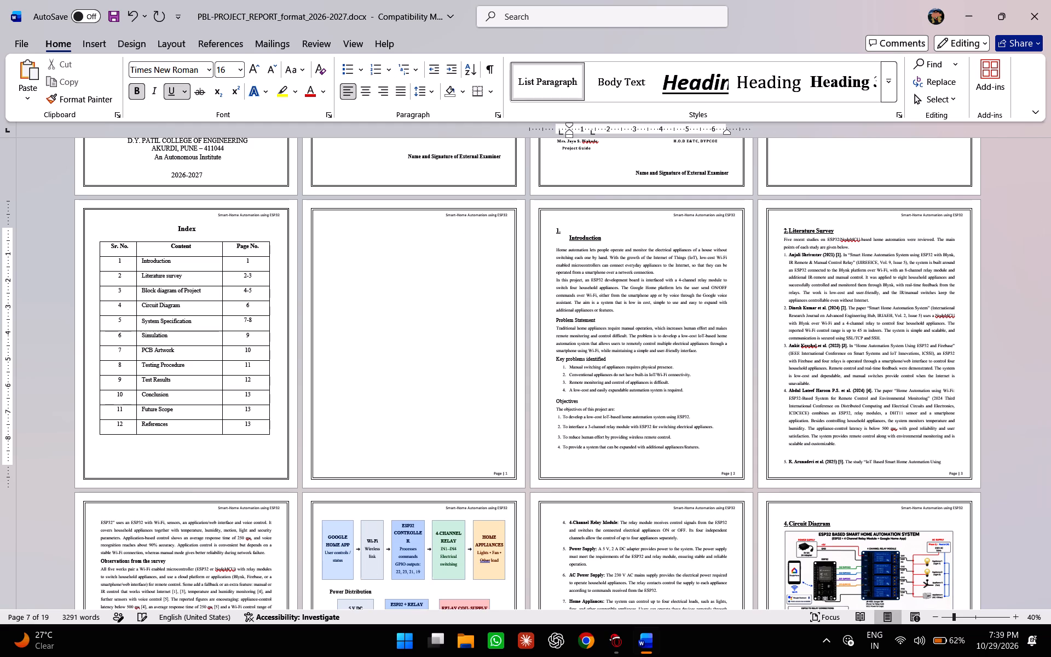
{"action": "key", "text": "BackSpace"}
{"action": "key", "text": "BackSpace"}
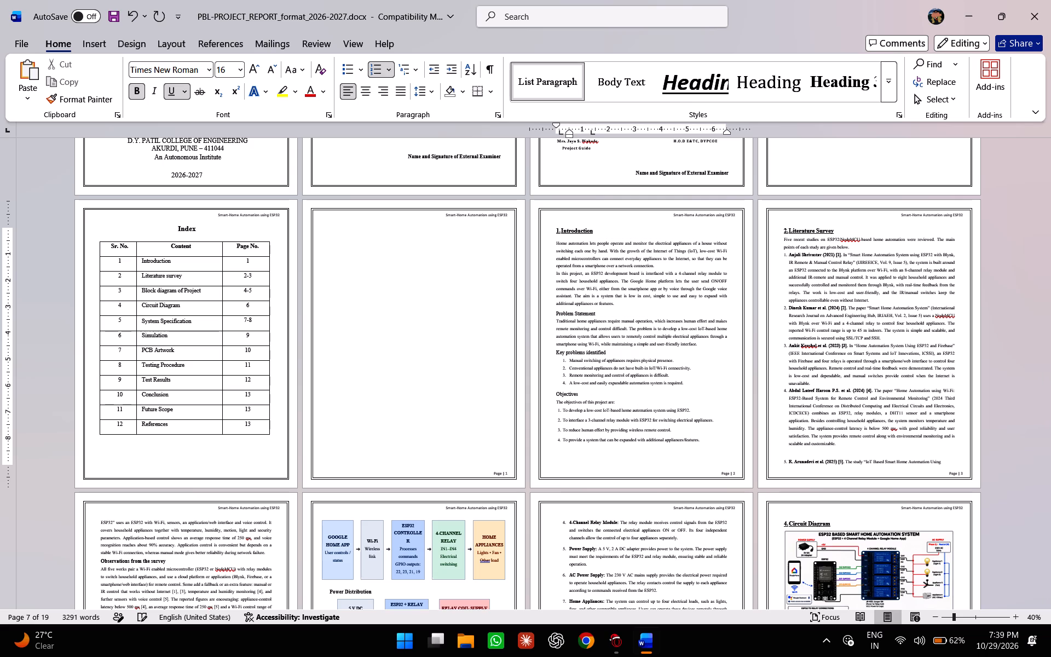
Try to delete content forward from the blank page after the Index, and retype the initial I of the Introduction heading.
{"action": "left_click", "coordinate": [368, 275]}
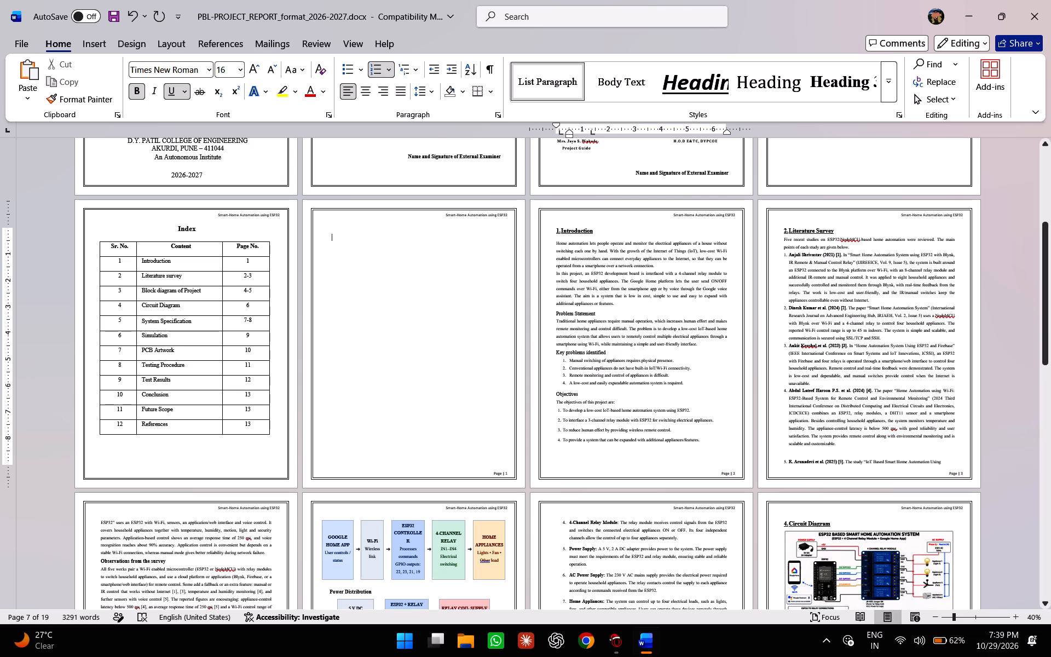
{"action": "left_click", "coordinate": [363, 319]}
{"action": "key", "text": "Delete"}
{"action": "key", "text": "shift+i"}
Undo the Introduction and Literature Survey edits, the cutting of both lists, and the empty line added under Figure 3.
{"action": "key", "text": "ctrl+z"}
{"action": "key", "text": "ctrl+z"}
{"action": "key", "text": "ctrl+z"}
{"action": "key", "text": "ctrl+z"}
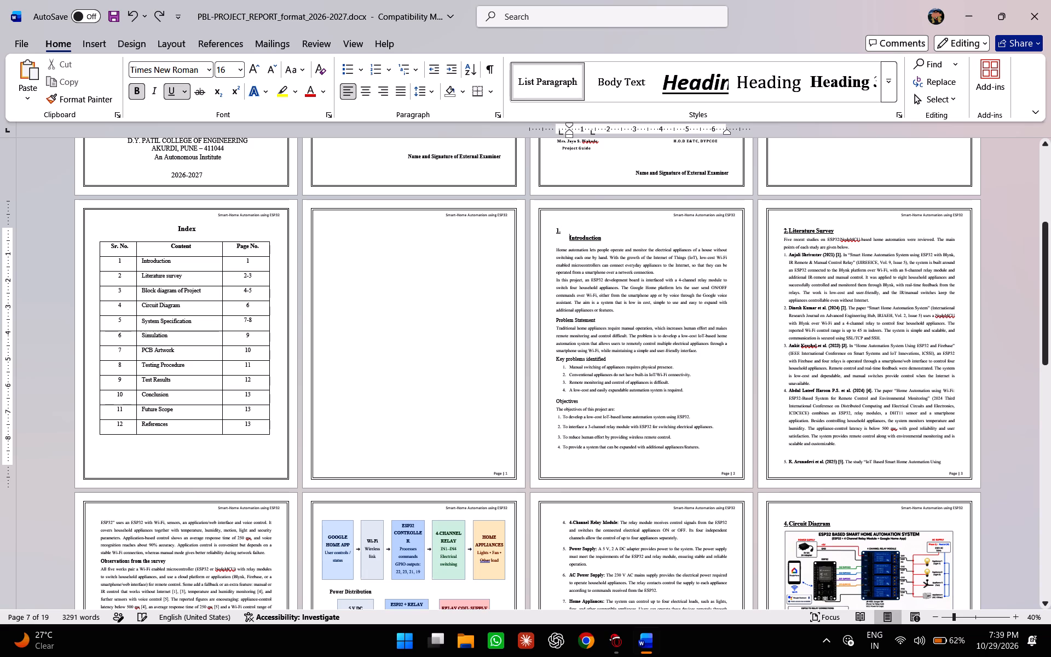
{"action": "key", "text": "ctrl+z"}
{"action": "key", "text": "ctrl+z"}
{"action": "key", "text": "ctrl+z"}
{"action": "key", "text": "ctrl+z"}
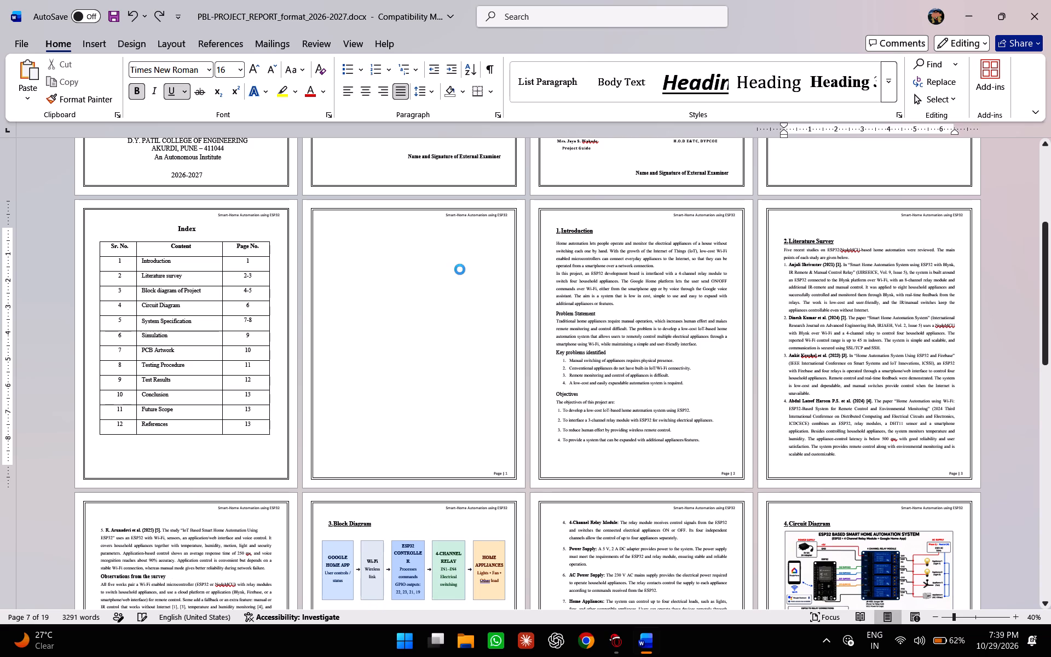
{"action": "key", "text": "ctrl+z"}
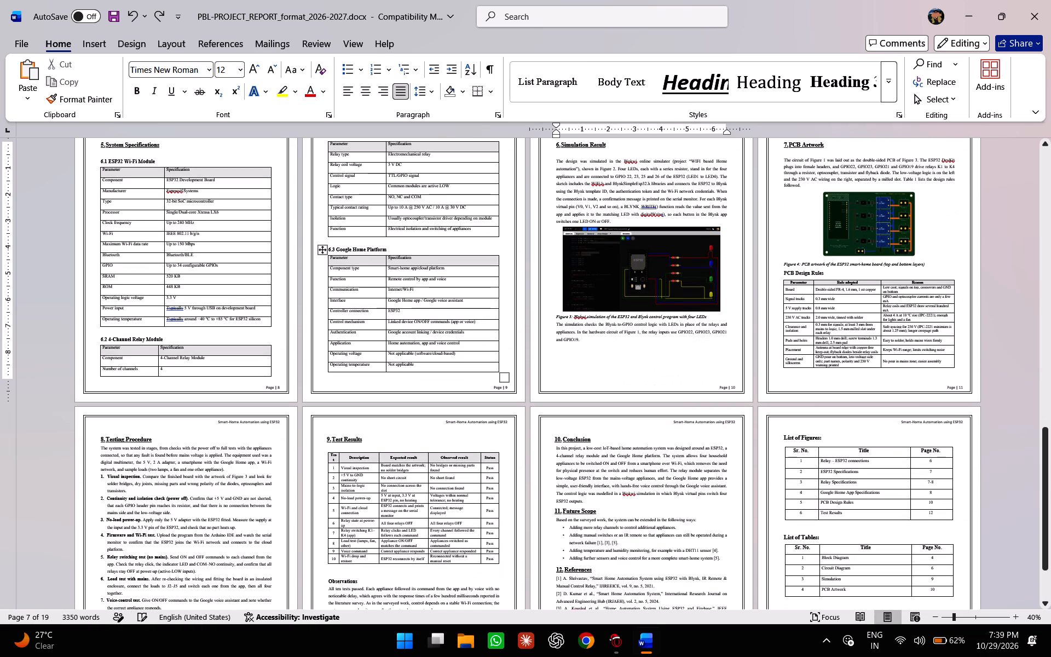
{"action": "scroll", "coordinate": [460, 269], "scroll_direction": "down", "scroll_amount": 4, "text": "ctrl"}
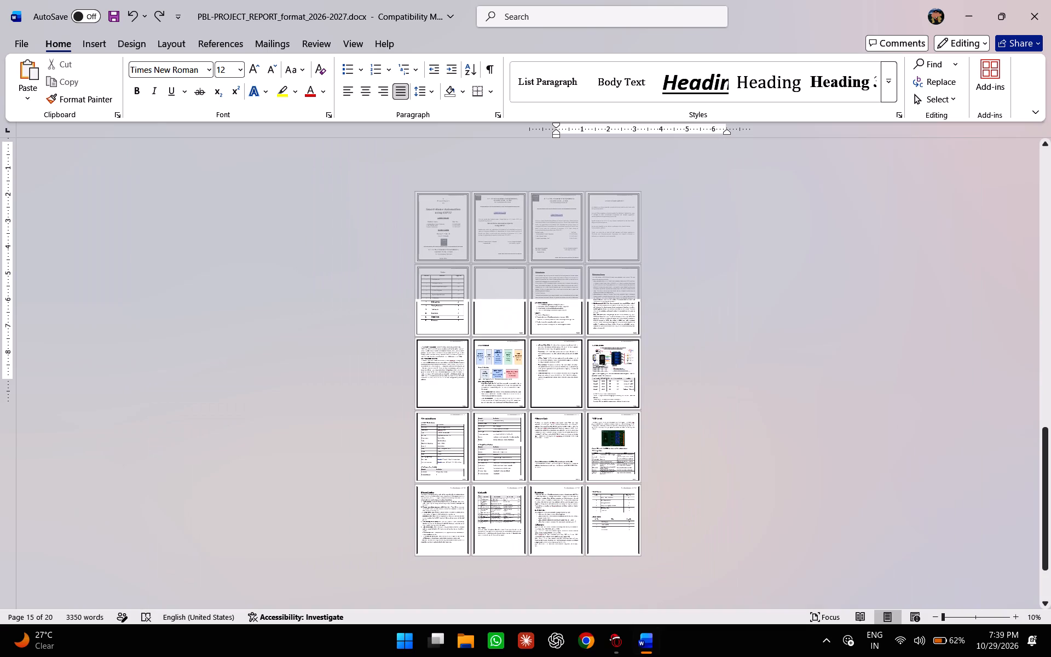
Undo the Index table edits and the blank page added between the Index and the Introduction.
{"action": "key", "text": "ctrl+z"}
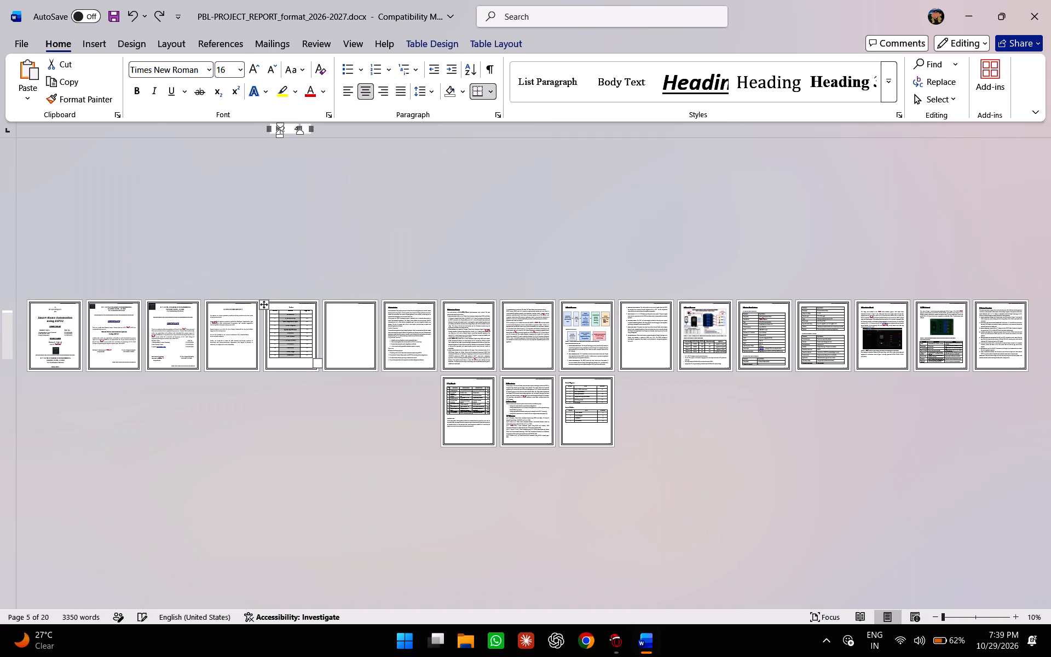
{"action": "key", "text": "ctrl+z"}
{"action": "key", "text": "ctrl+z"}
{"action": "key", "text": "ctrl+z"}
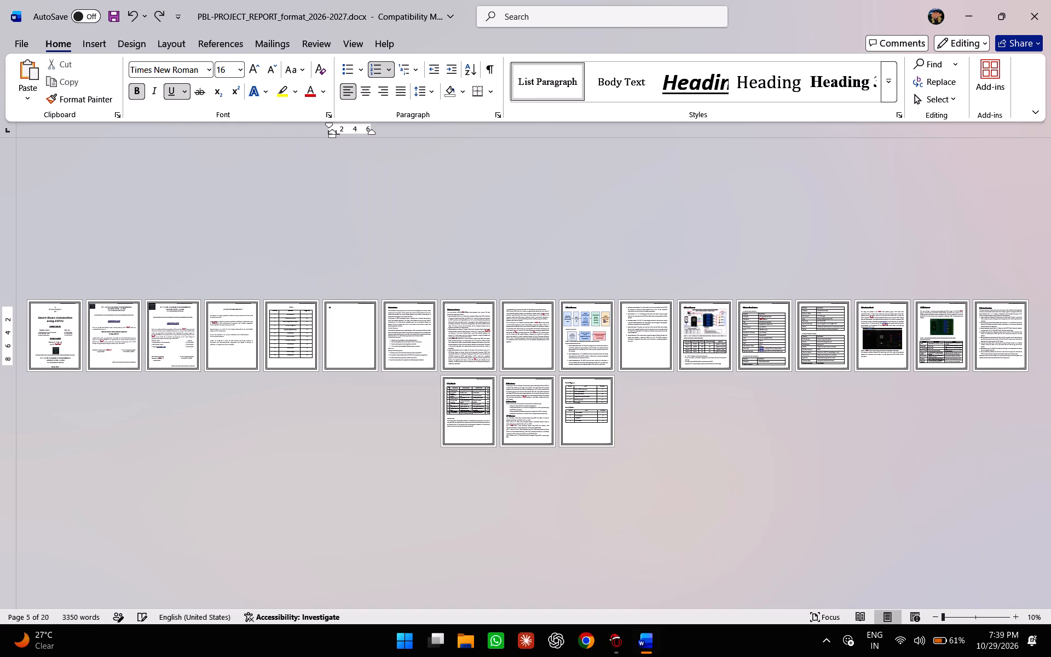
{"action": "key", "text": "ctrl+z"}
{"action": "key", "text": "ctrl+z"}
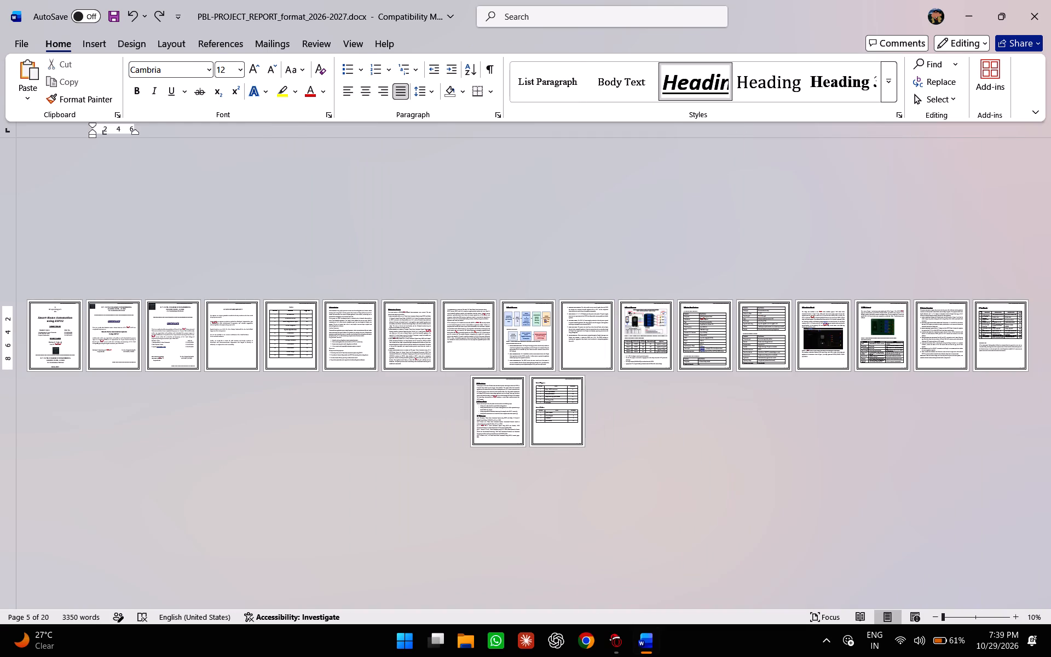
{"action": "key", "text": "ctrl+y"}
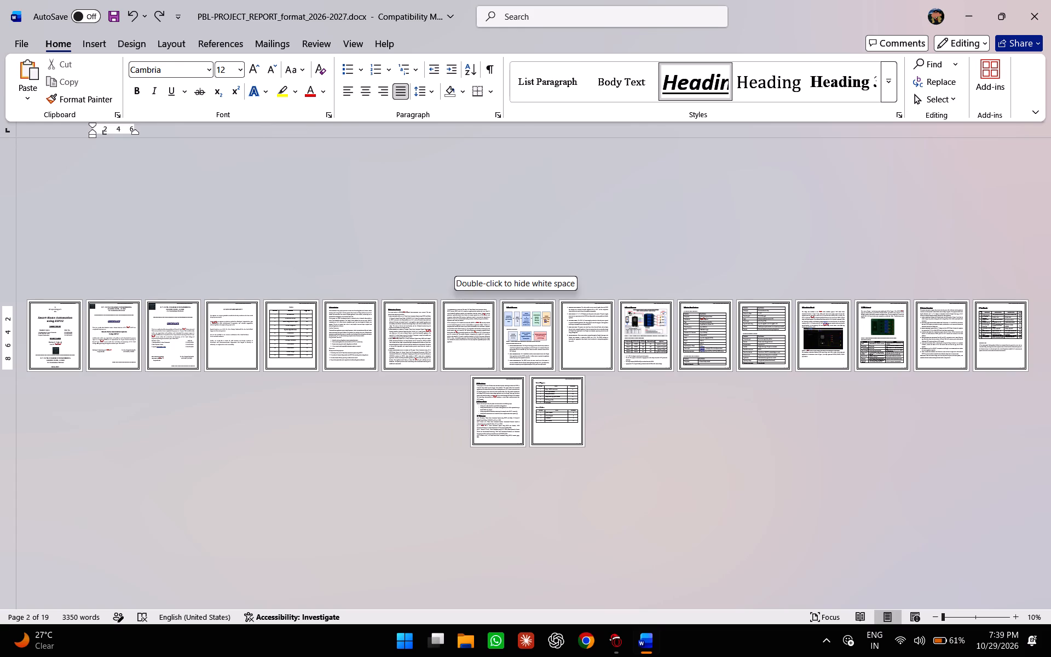
{"action": "key", "text": "ctrl+y"}
{"action": "key", "text": "ctrl+z"}
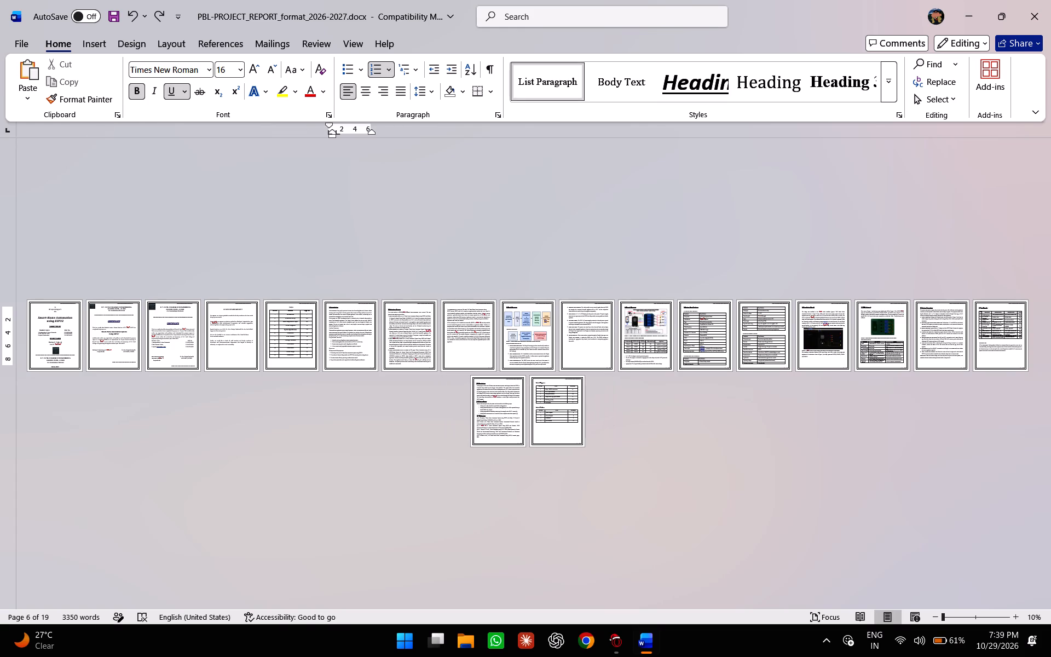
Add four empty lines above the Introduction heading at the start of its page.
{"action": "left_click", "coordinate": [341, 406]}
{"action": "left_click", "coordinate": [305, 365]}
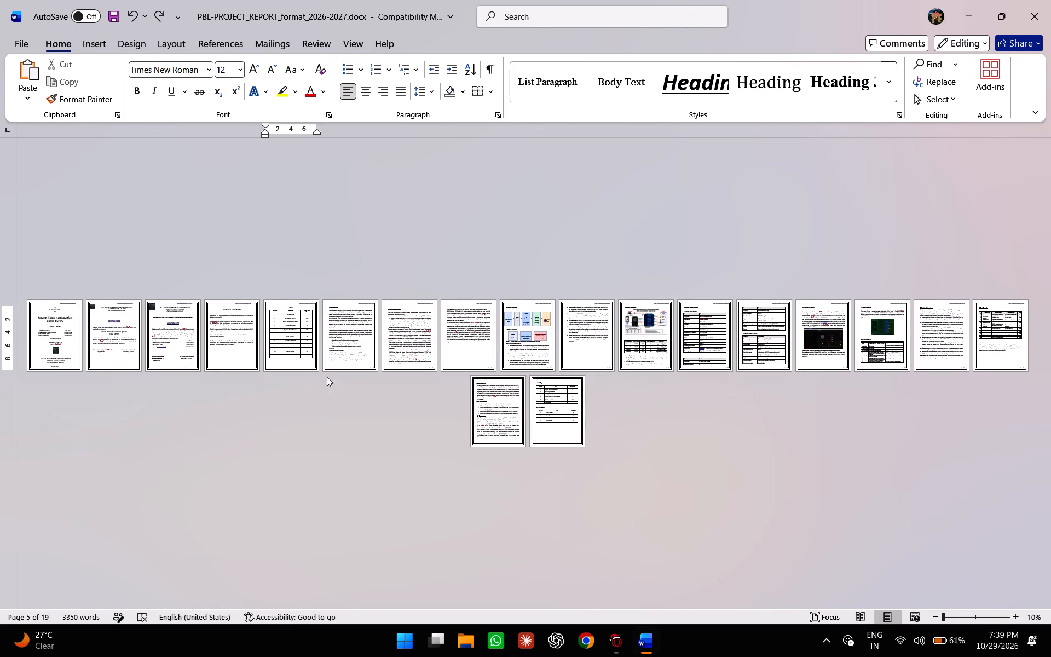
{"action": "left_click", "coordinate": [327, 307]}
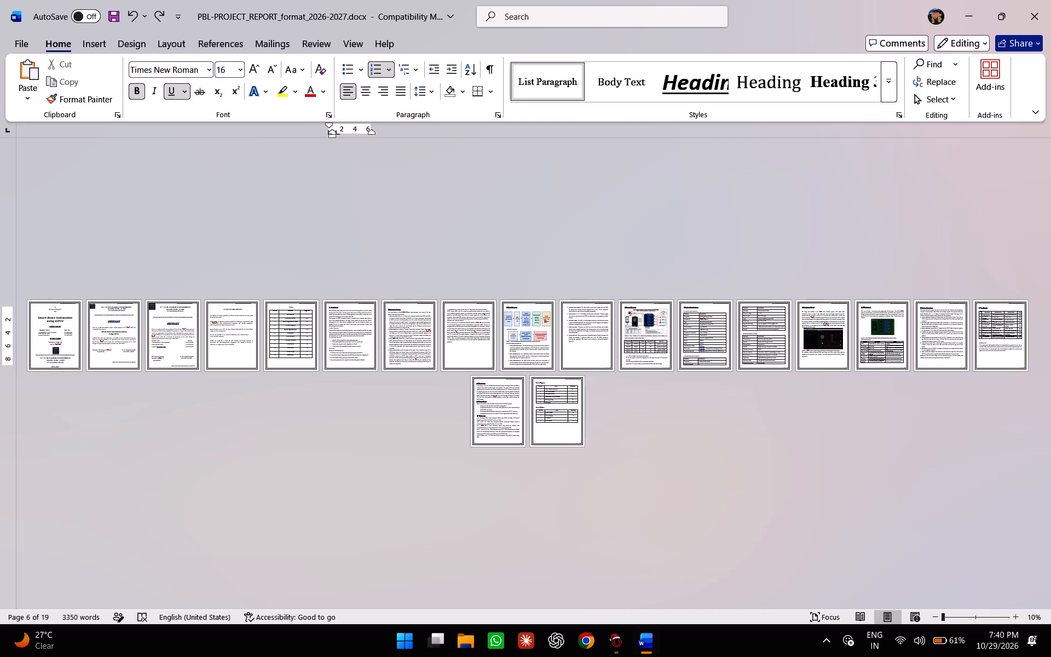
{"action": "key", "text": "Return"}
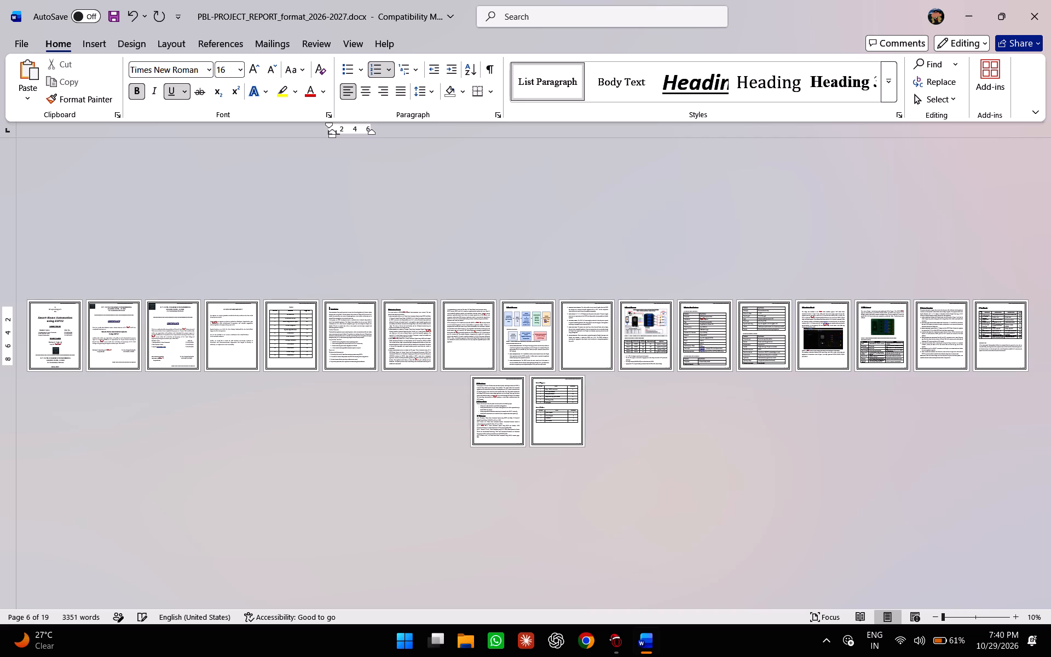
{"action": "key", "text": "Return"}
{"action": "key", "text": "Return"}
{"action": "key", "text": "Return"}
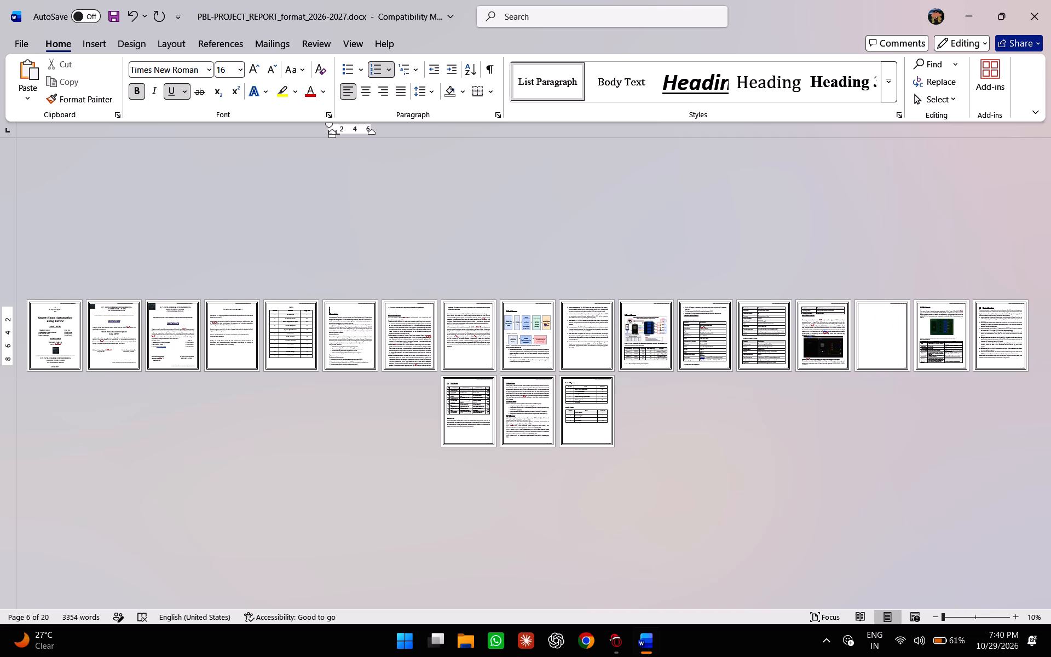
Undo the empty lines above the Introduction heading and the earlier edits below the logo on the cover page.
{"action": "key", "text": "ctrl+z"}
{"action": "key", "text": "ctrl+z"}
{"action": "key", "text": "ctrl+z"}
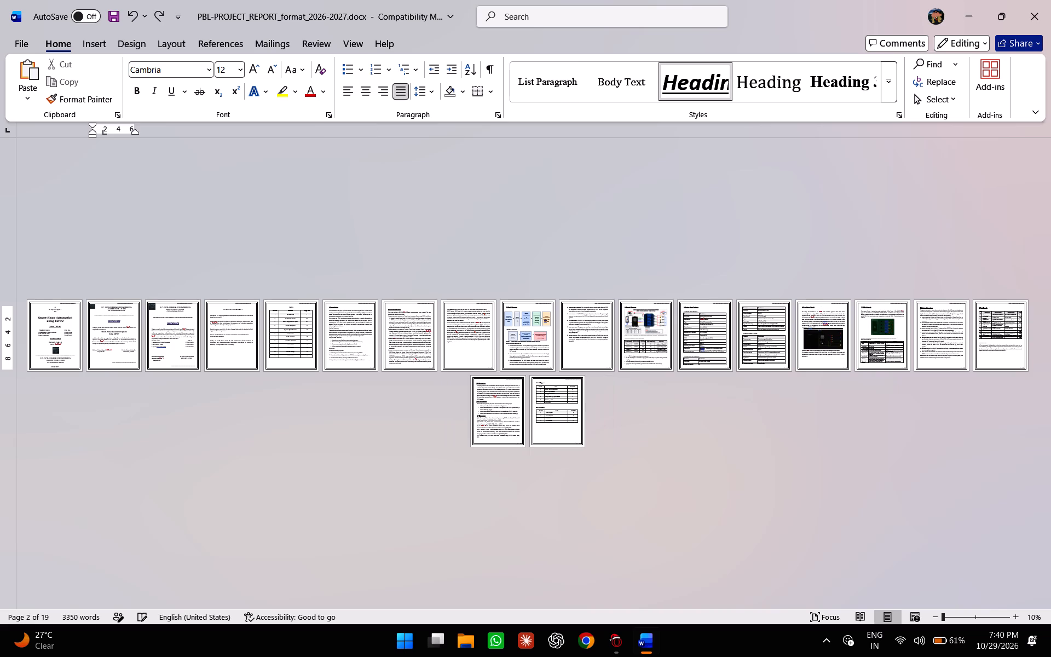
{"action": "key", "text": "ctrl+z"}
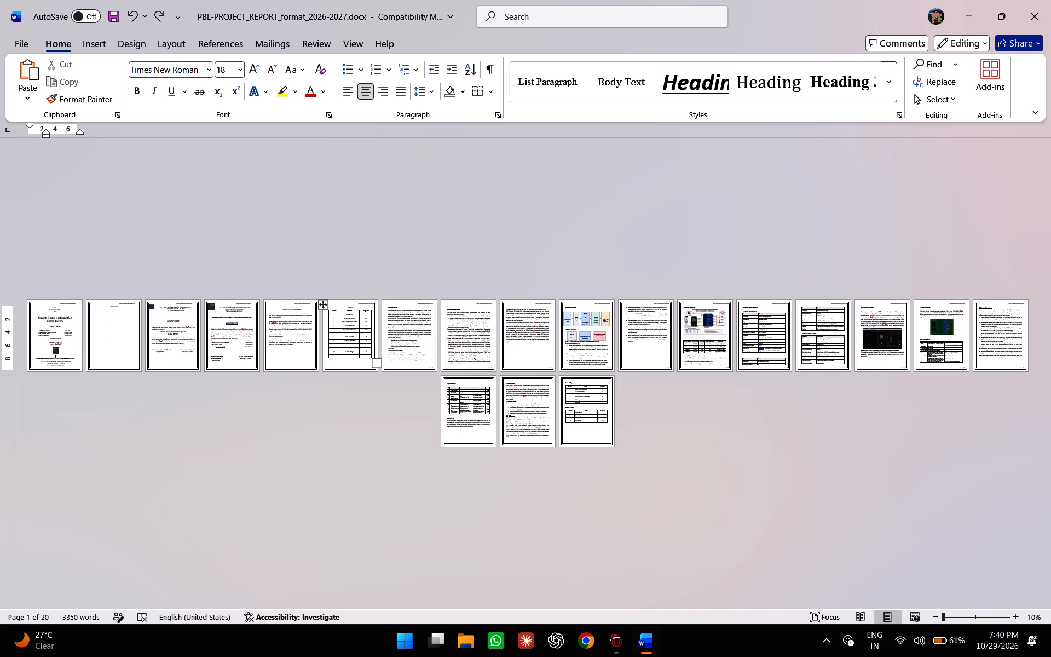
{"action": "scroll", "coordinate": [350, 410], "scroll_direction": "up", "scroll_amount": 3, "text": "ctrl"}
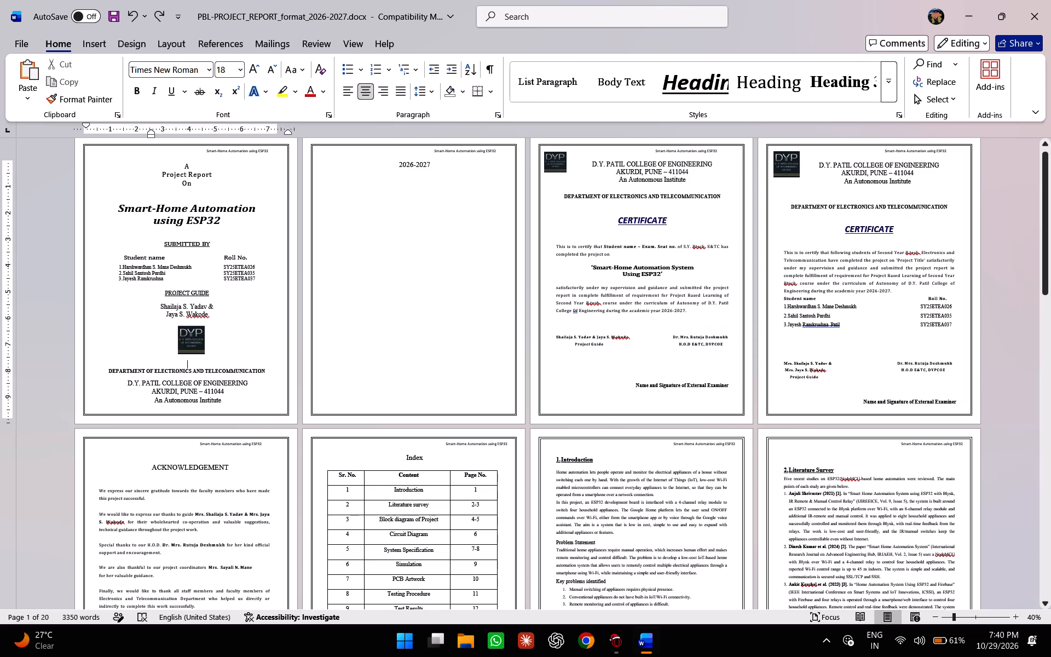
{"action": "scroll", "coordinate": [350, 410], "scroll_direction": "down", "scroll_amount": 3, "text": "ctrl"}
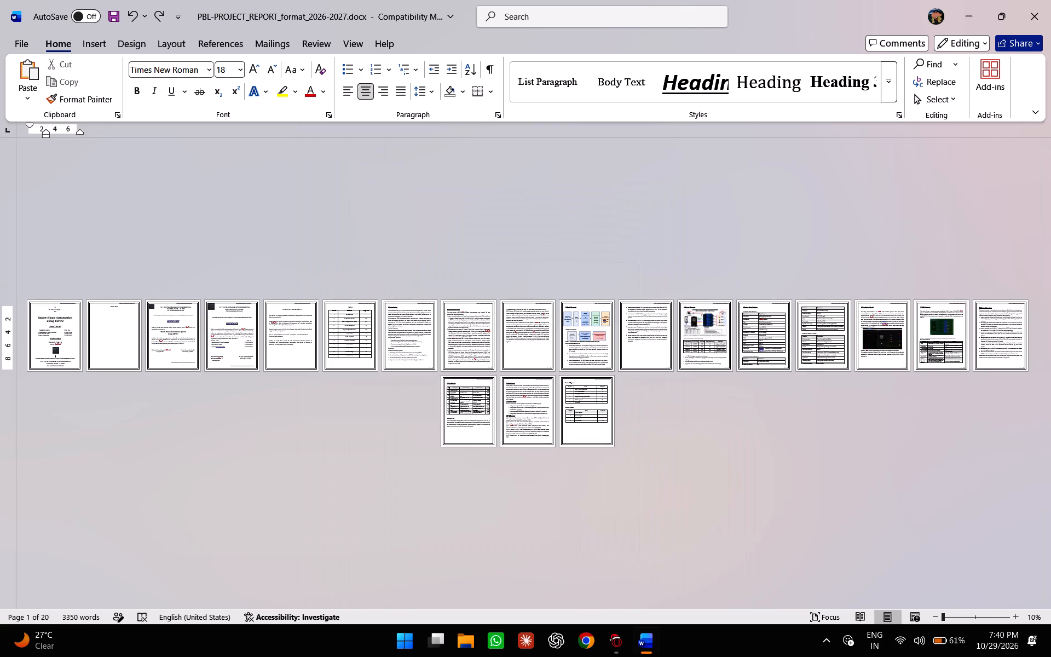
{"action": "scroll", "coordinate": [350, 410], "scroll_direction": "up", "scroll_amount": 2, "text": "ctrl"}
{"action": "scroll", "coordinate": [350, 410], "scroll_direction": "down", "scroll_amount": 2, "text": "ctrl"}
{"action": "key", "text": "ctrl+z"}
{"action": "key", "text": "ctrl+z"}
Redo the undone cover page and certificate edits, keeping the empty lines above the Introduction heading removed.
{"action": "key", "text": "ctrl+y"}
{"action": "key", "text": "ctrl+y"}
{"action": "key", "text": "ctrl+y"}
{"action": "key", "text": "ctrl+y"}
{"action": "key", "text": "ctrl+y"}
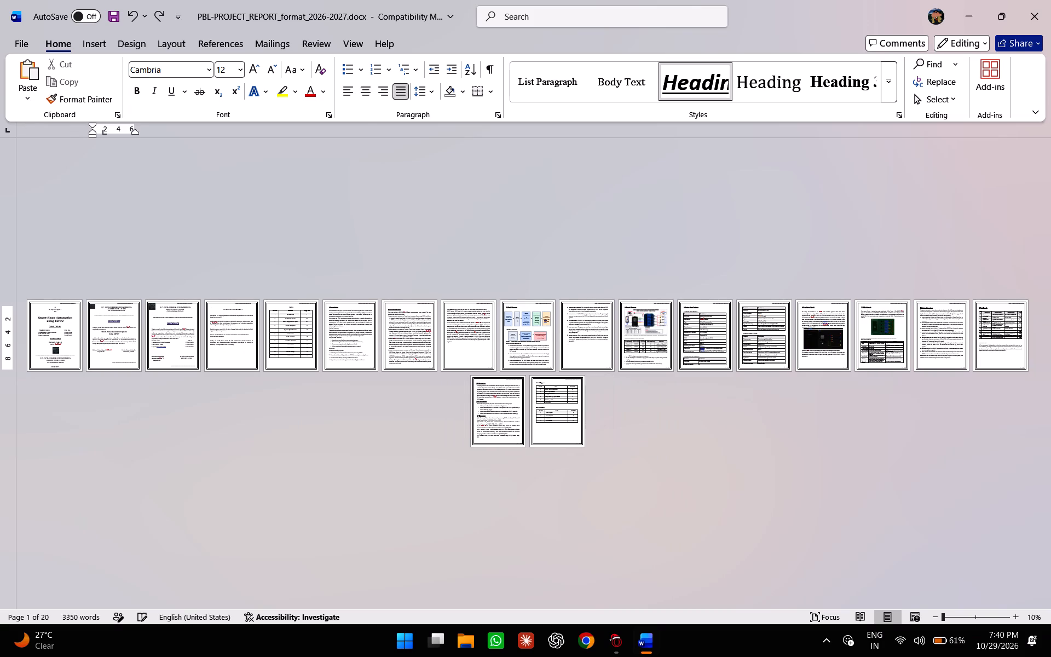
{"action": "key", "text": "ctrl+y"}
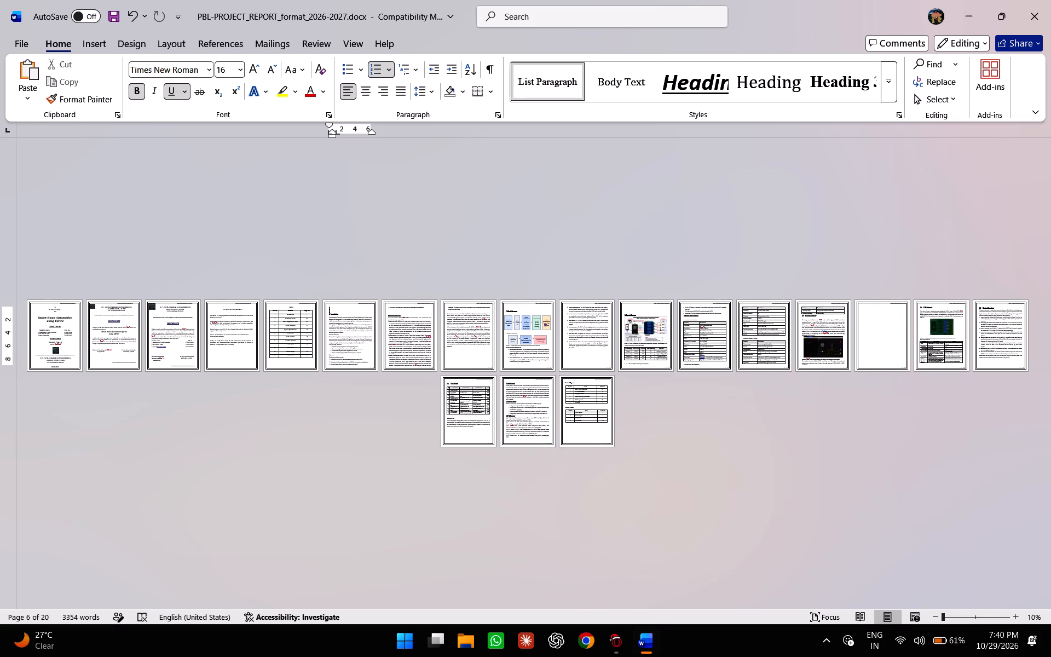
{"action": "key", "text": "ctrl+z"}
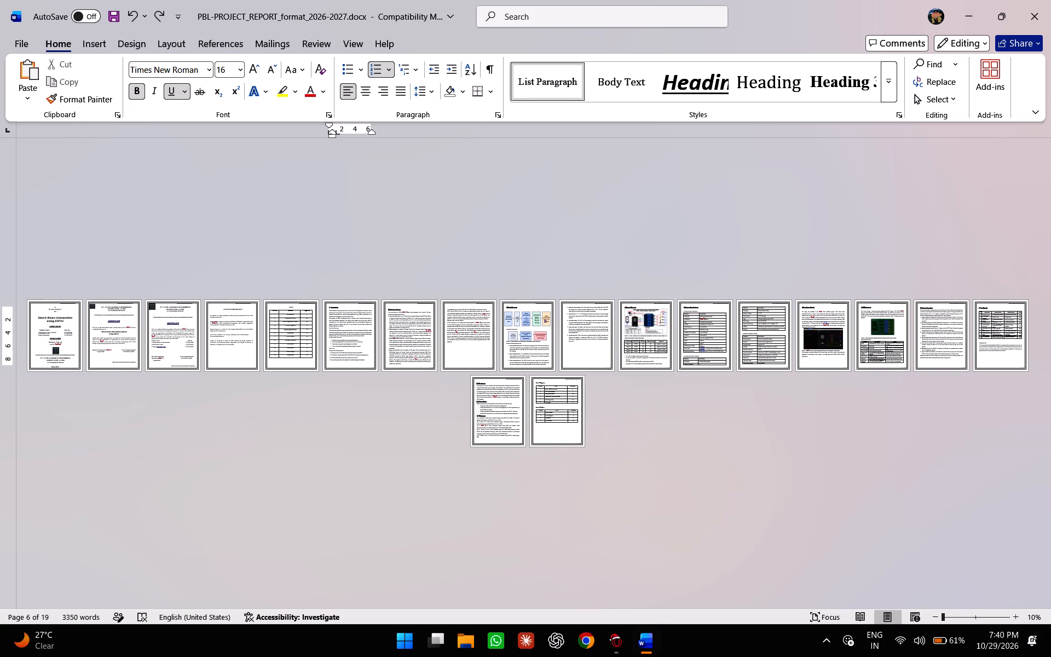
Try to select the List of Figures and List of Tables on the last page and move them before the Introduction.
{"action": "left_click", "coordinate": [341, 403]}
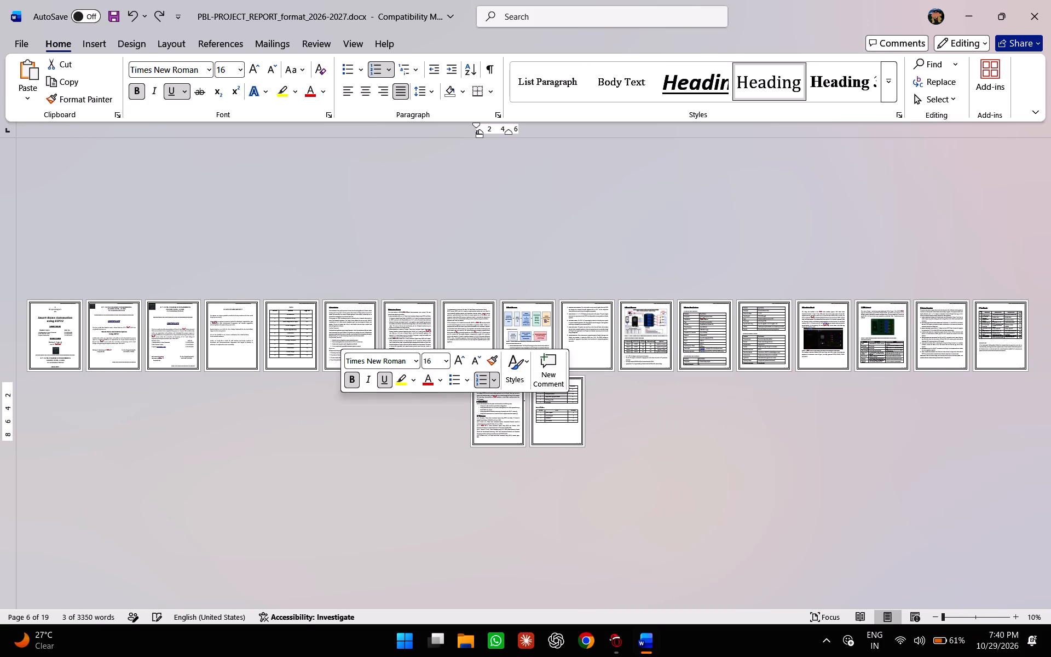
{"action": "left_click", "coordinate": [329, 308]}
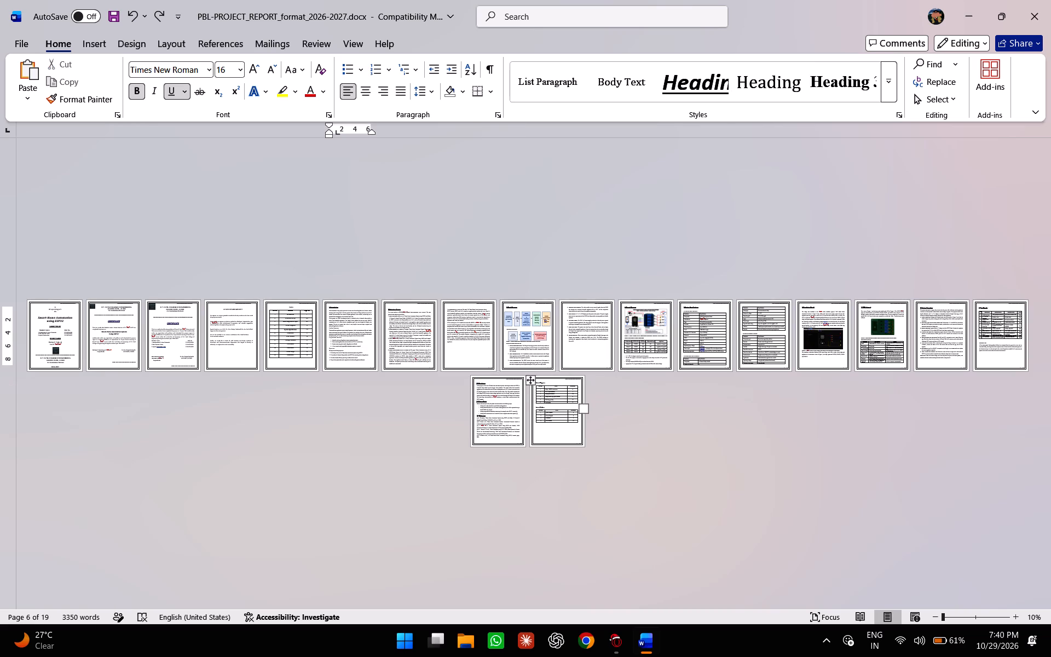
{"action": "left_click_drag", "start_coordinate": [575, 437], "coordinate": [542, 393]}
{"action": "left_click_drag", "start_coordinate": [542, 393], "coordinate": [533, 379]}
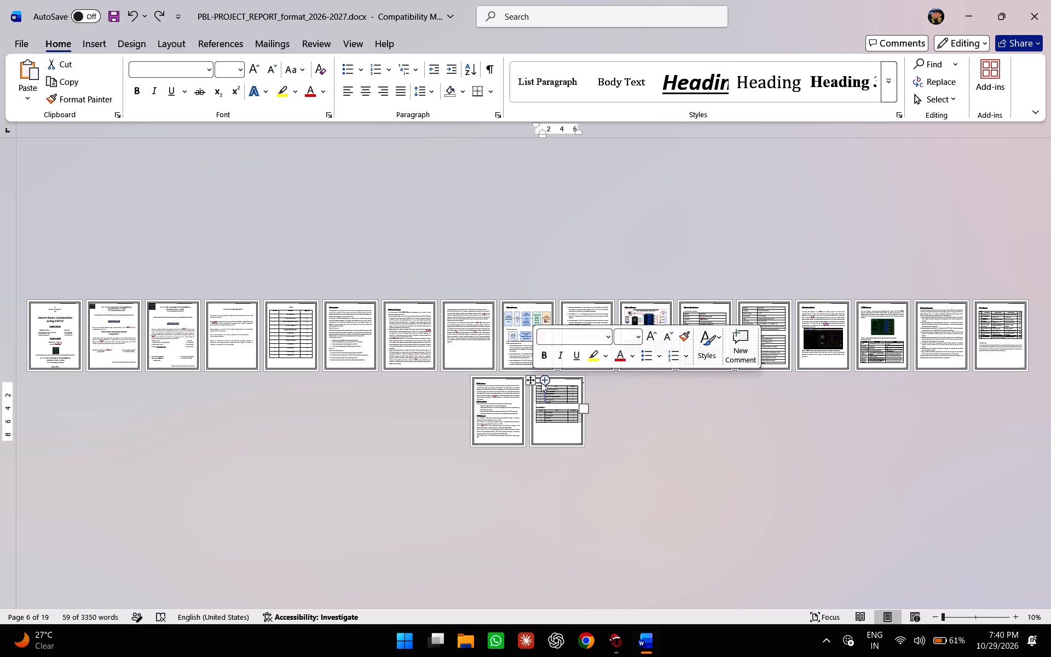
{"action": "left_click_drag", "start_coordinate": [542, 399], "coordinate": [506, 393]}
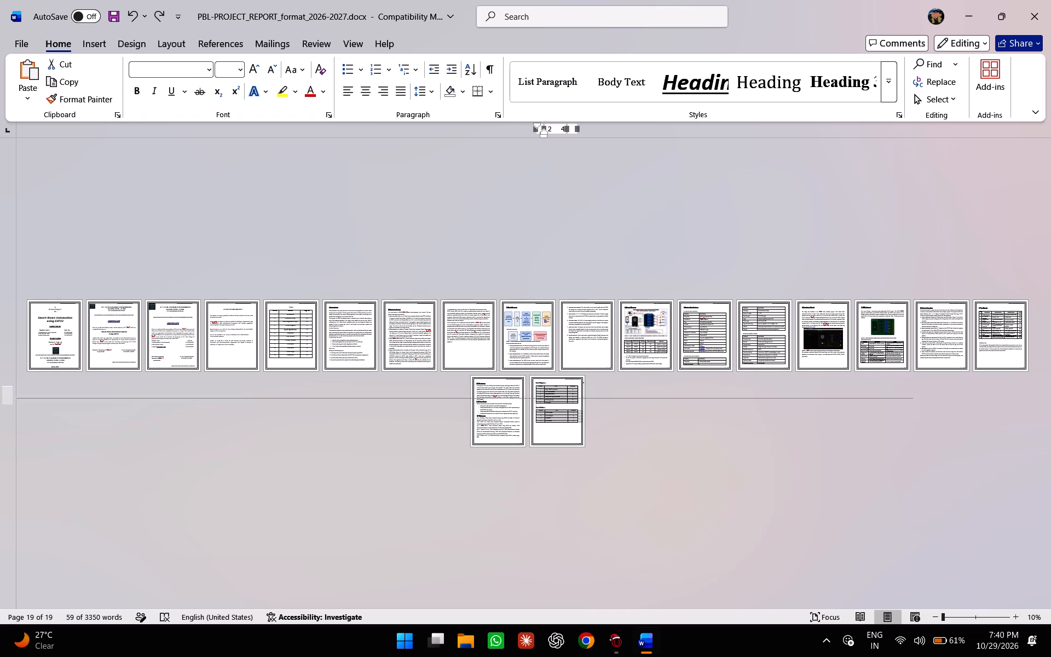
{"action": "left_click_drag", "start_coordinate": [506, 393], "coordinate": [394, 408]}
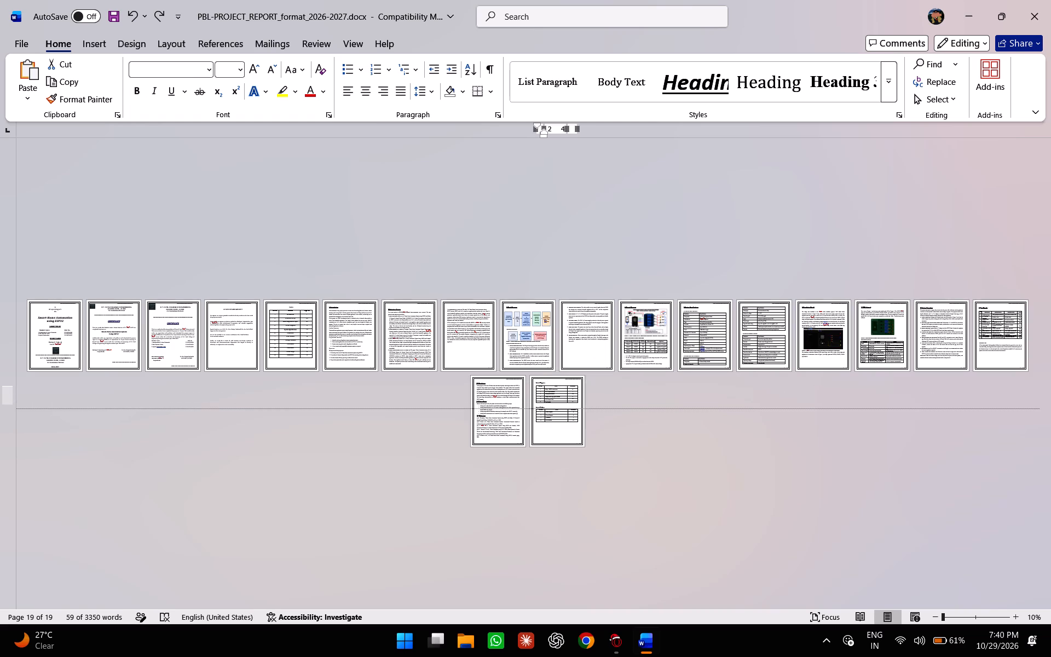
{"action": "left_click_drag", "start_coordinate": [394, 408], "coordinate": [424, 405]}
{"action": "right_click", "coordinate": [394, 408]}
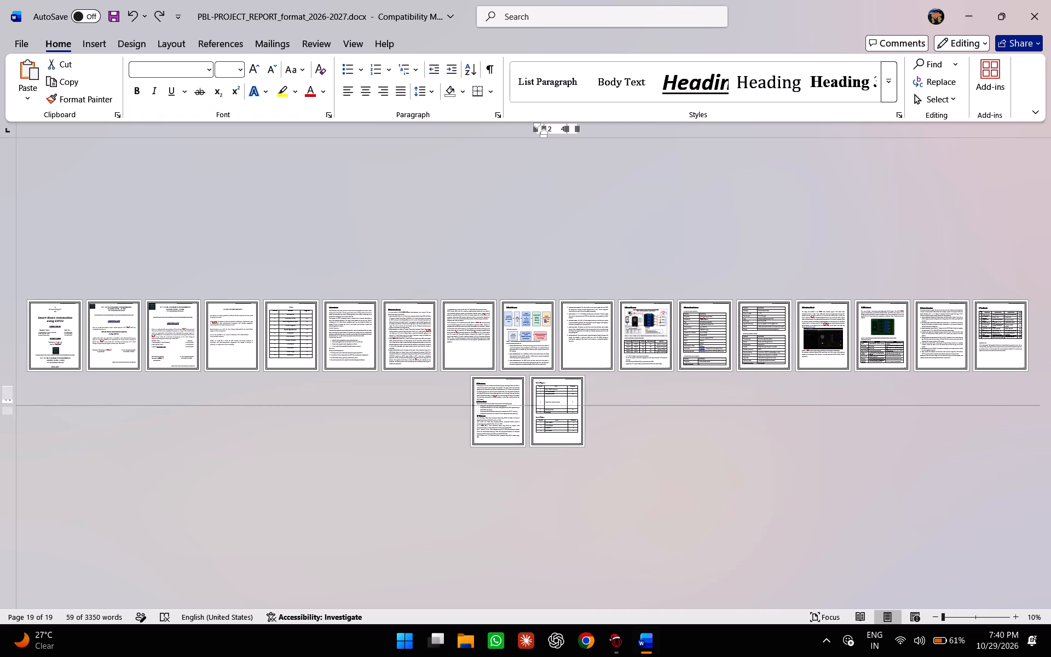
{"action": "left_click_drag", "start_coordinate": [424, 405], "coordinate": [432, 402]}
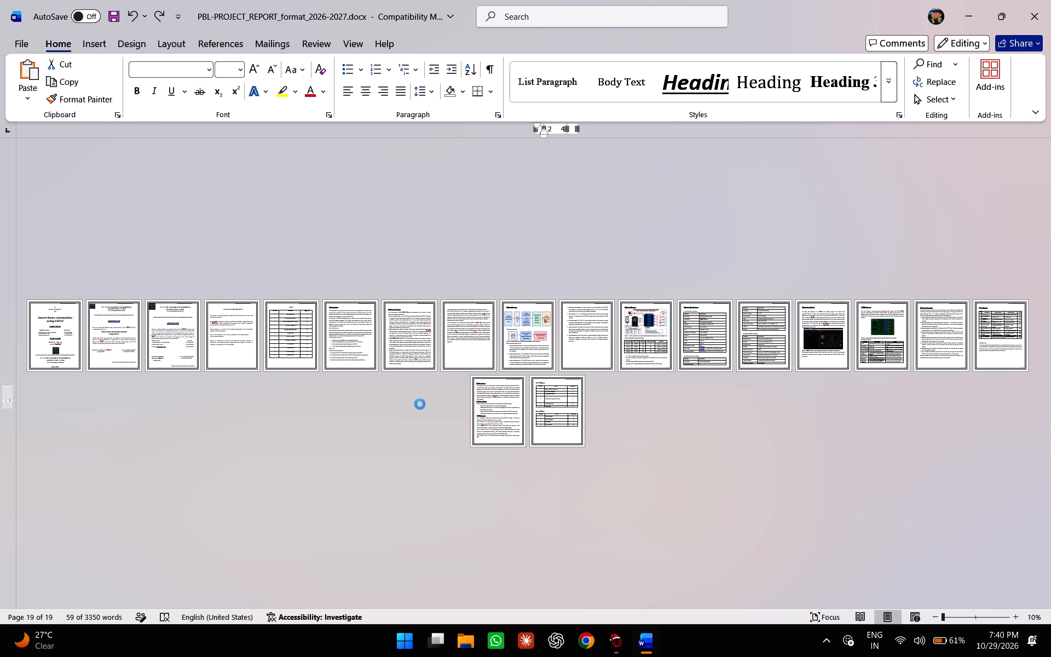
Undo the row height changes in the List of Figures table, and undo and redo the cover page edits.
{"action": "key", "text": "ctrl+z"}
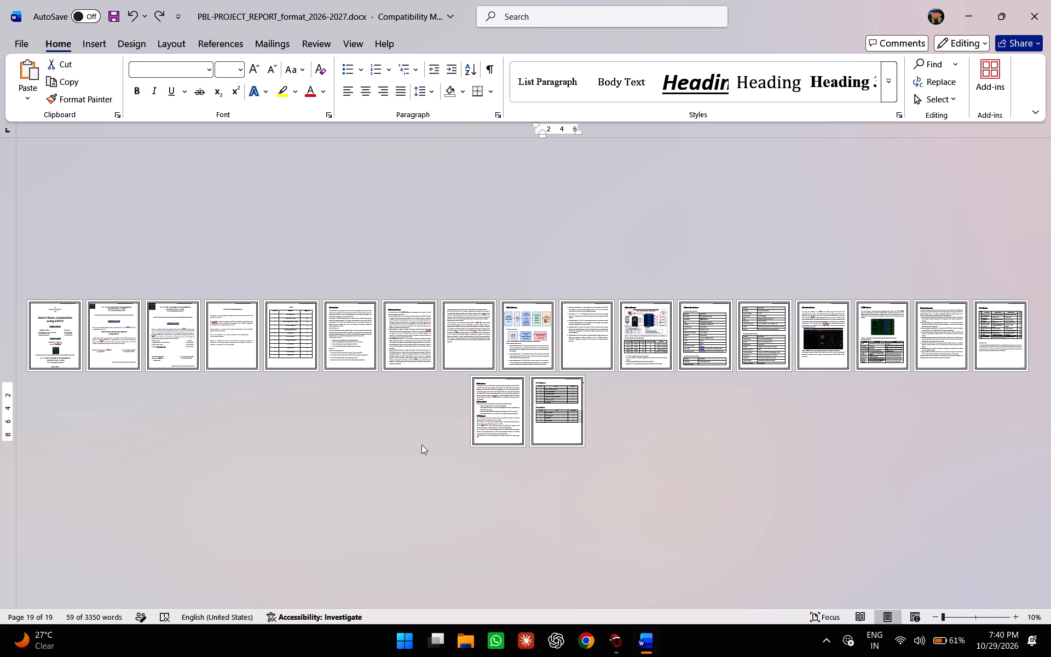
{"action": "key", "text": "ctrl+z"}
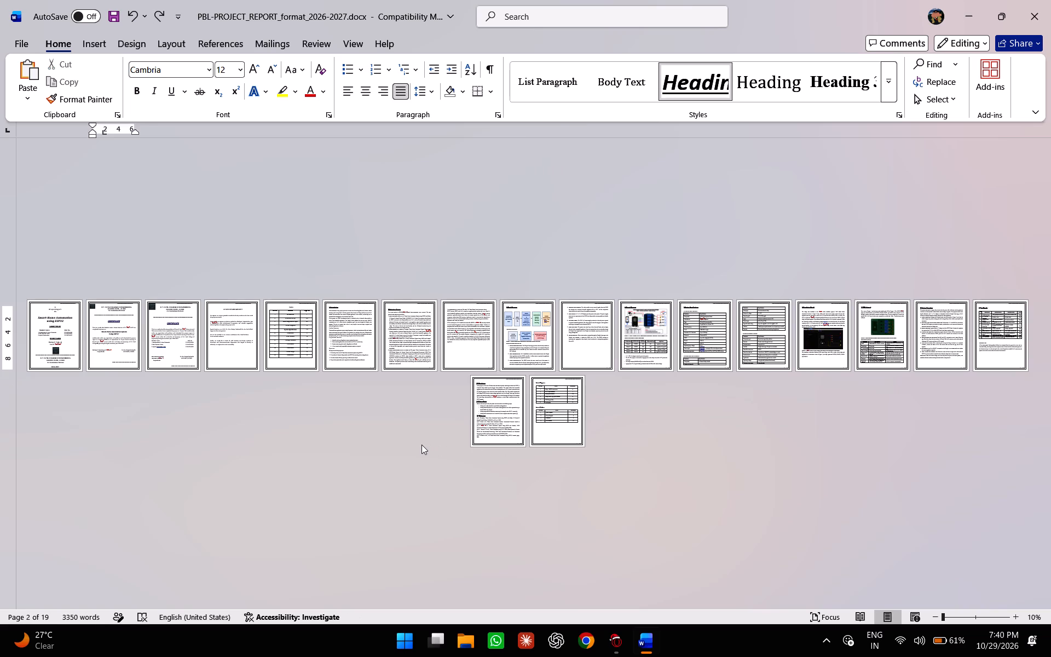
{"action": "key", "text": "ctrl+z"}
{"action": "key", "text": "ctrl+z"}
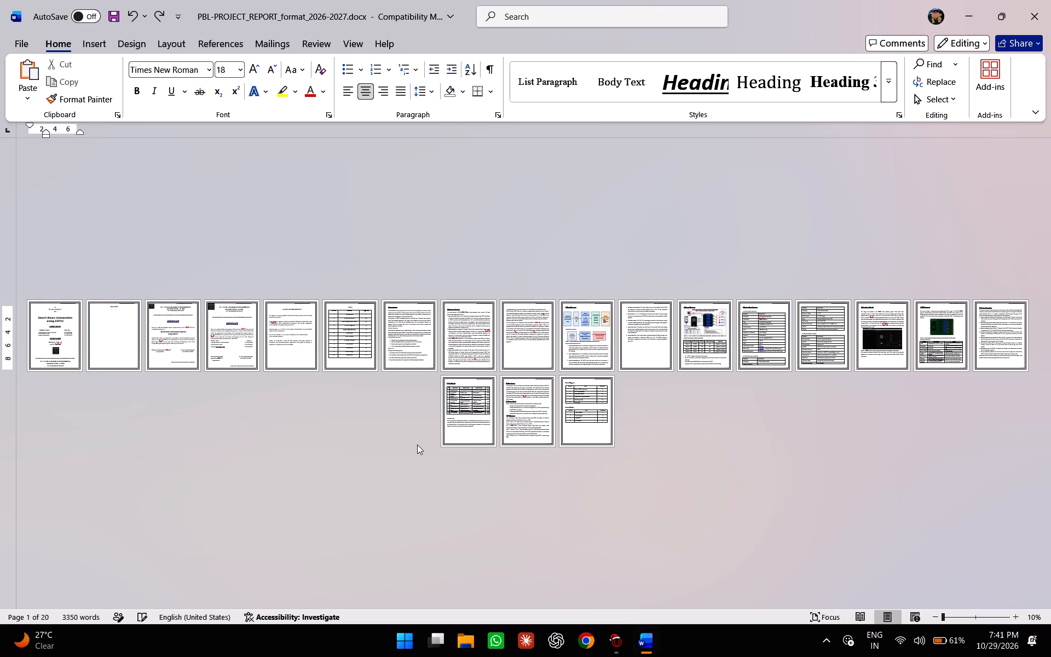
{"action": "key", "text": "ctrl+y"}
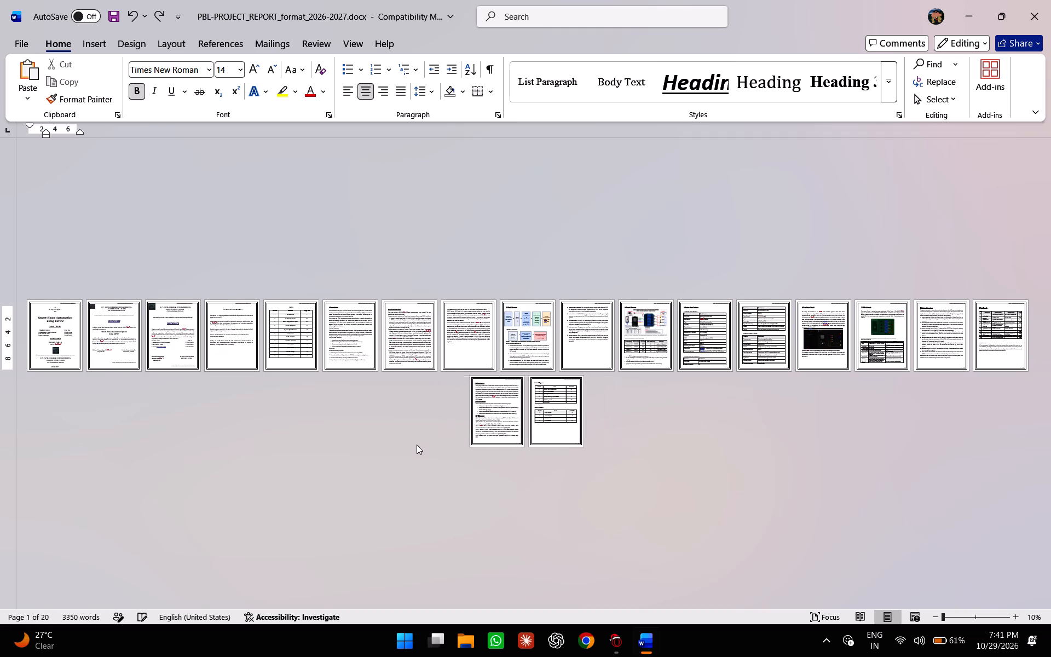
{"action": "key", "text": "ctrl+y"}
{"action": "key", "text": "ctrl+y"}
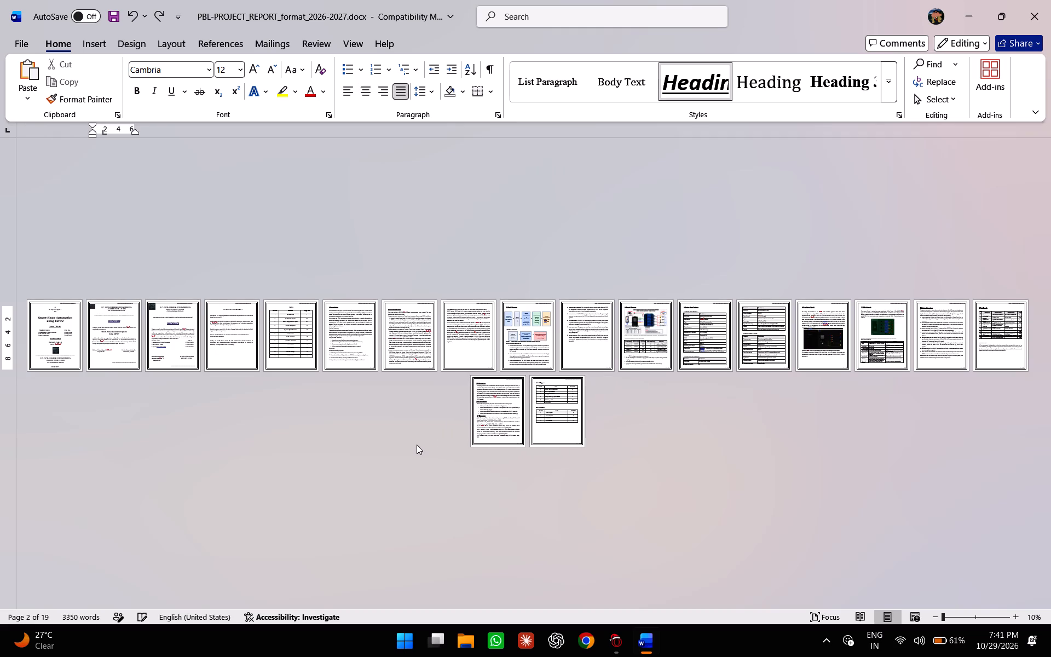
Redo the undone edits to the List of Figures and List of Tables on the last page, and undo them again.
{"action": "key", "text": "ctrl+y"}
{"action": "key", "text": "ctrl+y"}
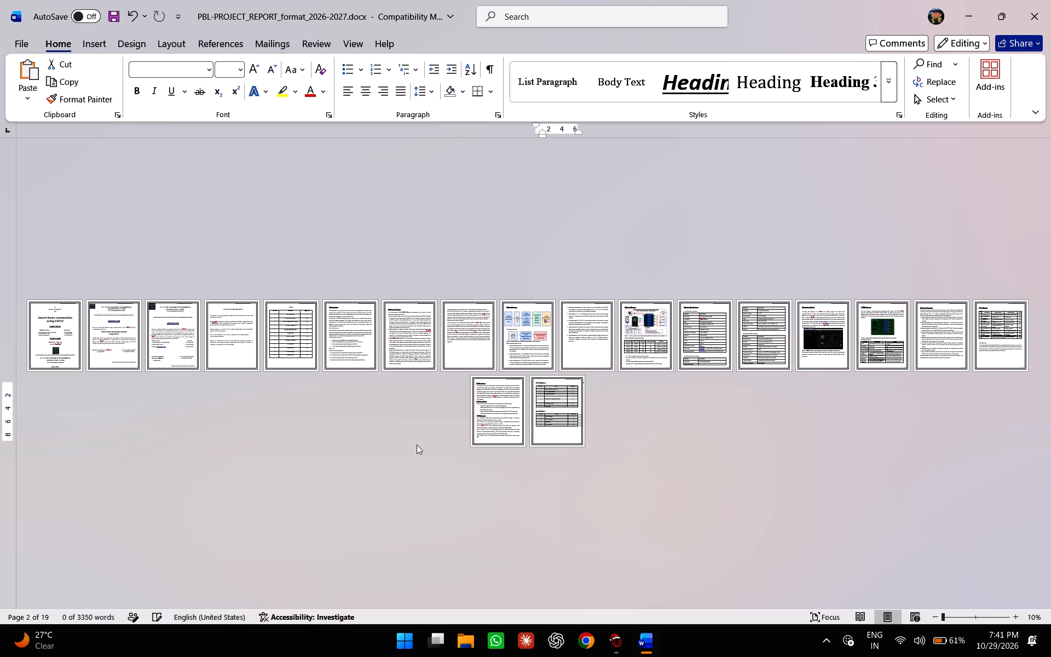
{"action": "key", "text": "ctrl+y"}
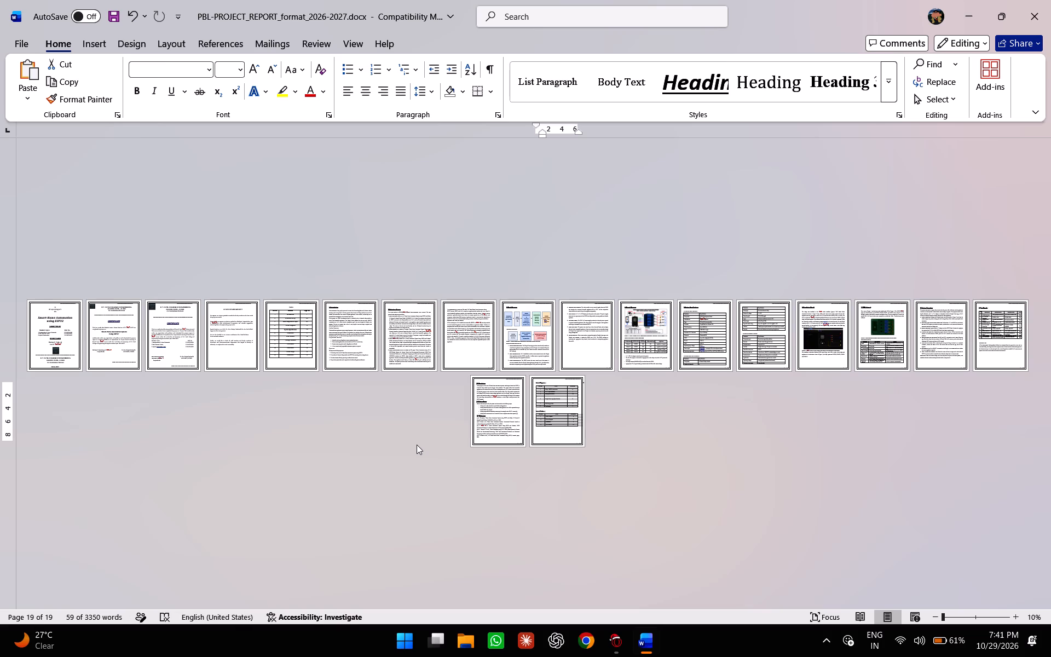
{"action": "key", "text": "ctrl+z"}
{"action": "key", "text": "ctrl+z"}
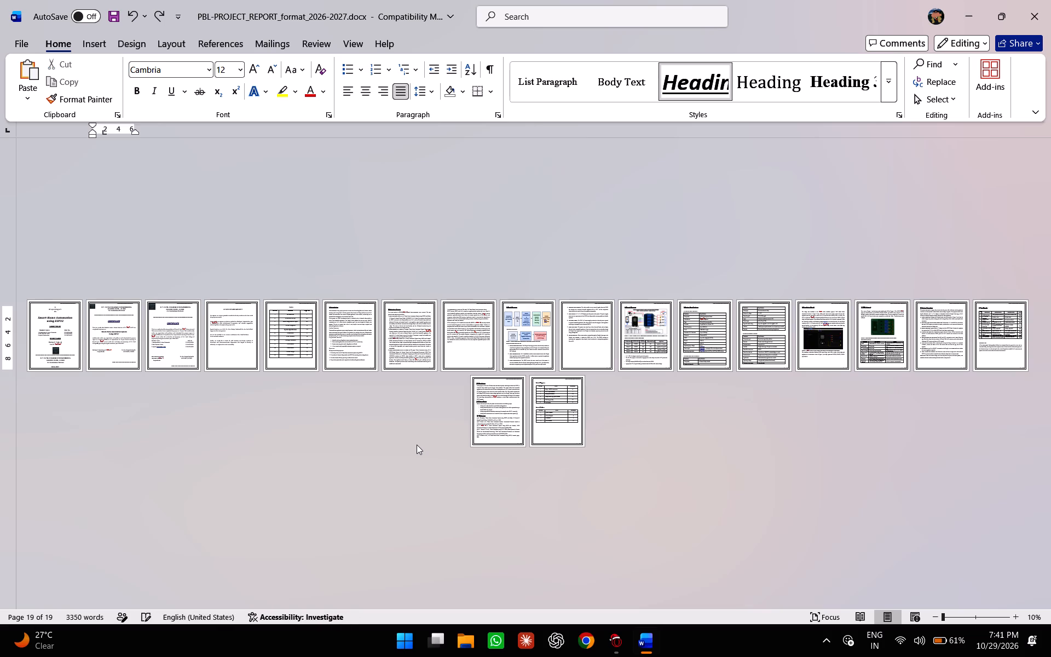
Cut the List of Figures and List of Tables with their headings from the last page and delete the emptied page.
{"action": "scroll", "coordinate": [417, 445], "scroll_direction": "up", "scroll_amount": 1, "text": "ctrl"}
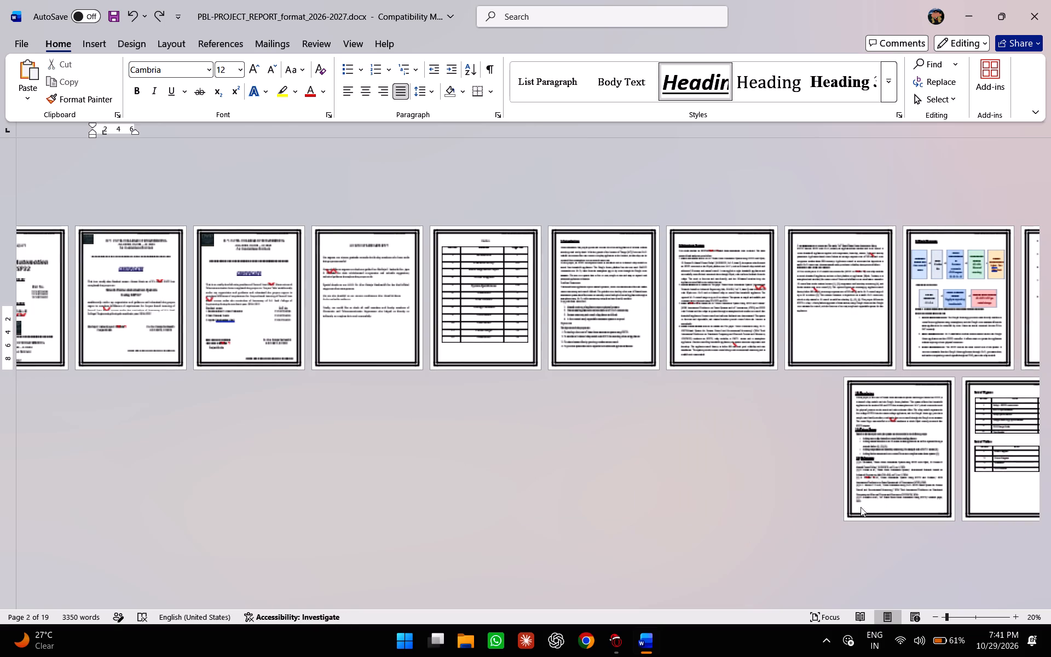
{"action": "scroll", "coordinate": [992, 494], "scroll_direction": "up", "scroll_amount": 2}
{"action": "scroll", "coordinate": [544, 521], "scroll_direction": "up", "scroll_amount": 2, "text": "ctrl"}
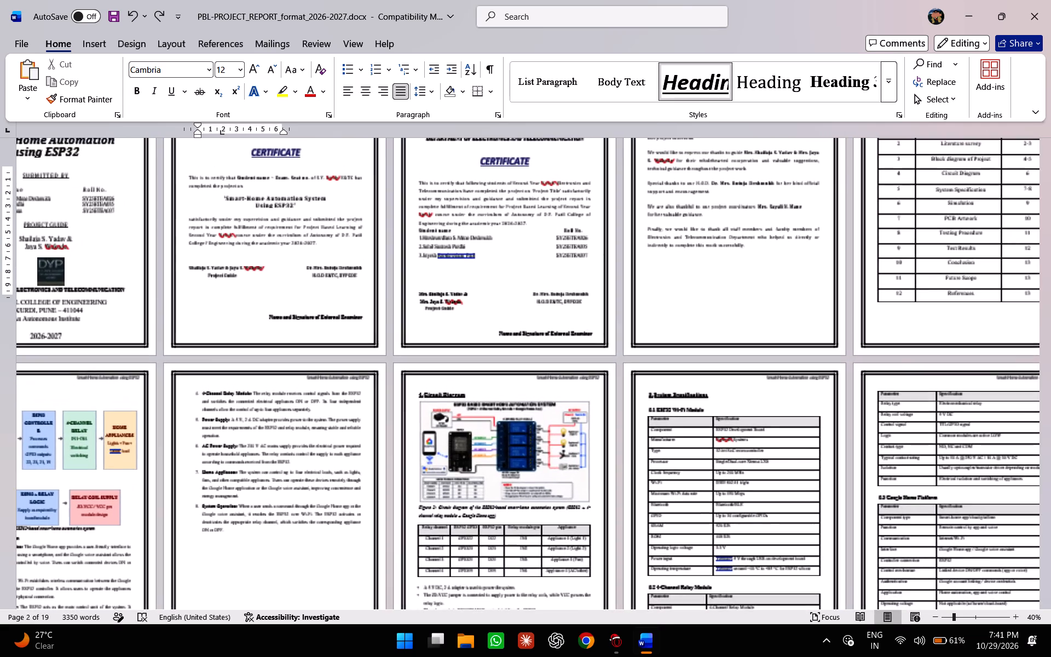
{"action": "scroll", "coordinate": [561, 520], "scroll_direction": "down", "scroll_amount": 12}
{"action": "left_click_drag", "start_coordinate": [1050, 417], "coordinate": [1050, 440]}
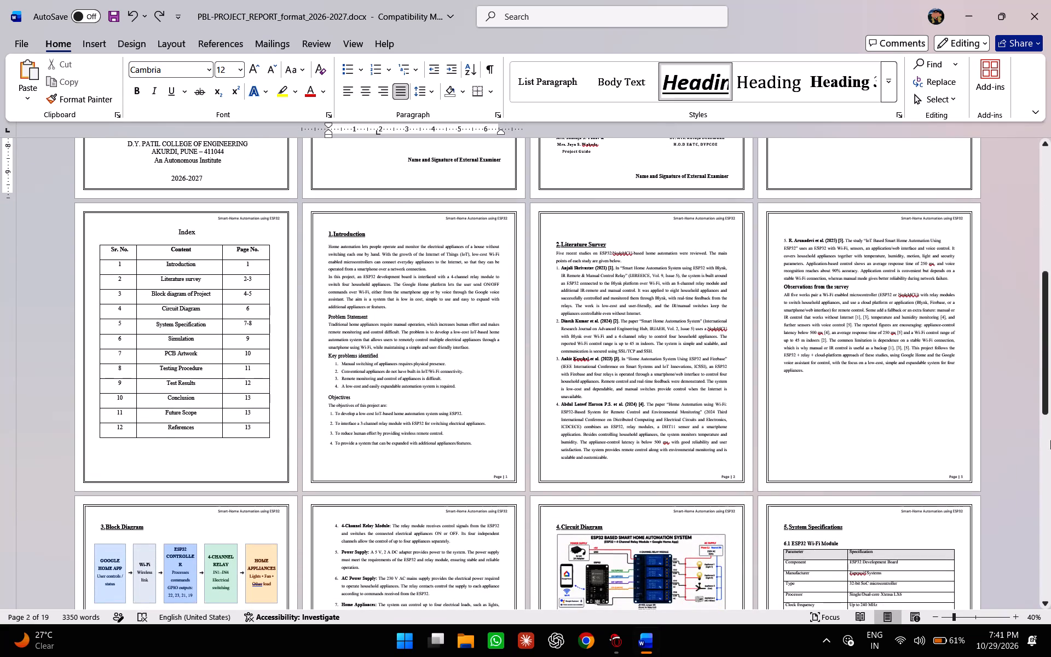
{"action": "left_click_drag", "start_coordinate": [1050, 440], "coordinate": [1049, 656]}
{"action": "left_click", "coordinate": [1046, 577]}
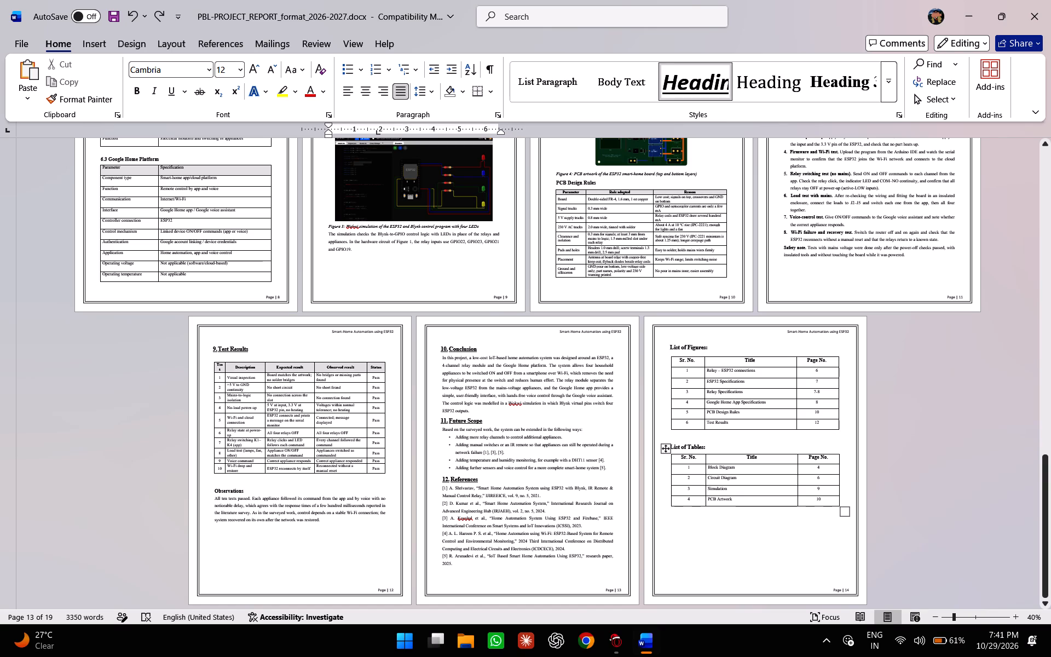
{"action": "left_click", "coordinate": [842, 532]}
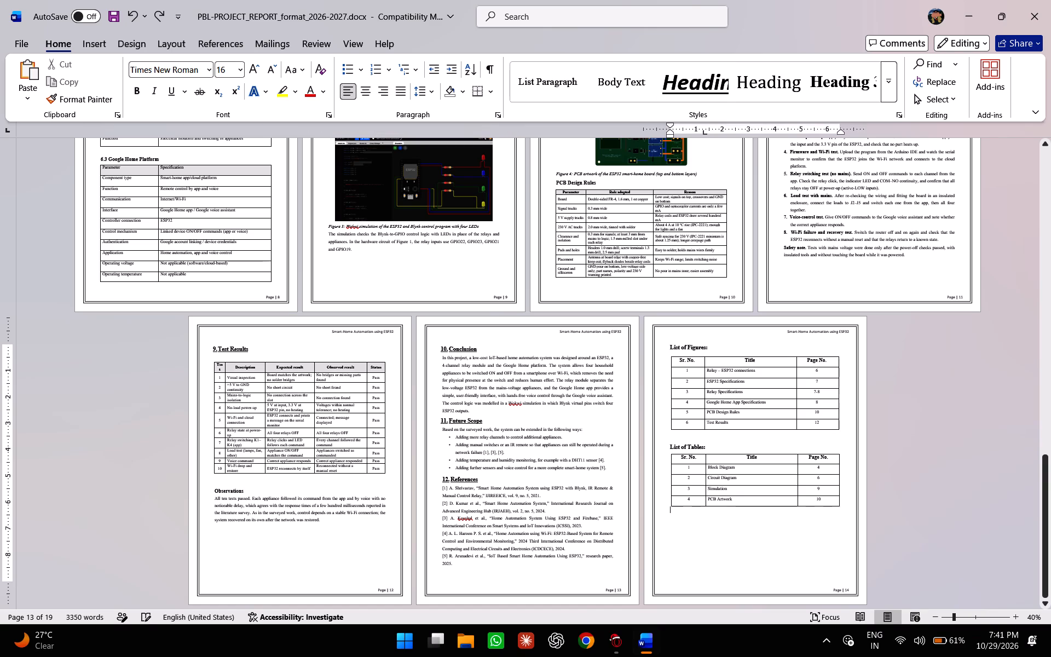
{"action": "left_click_drag", "start_coordinate": [839, 538], "coordinate": [647, 321]}
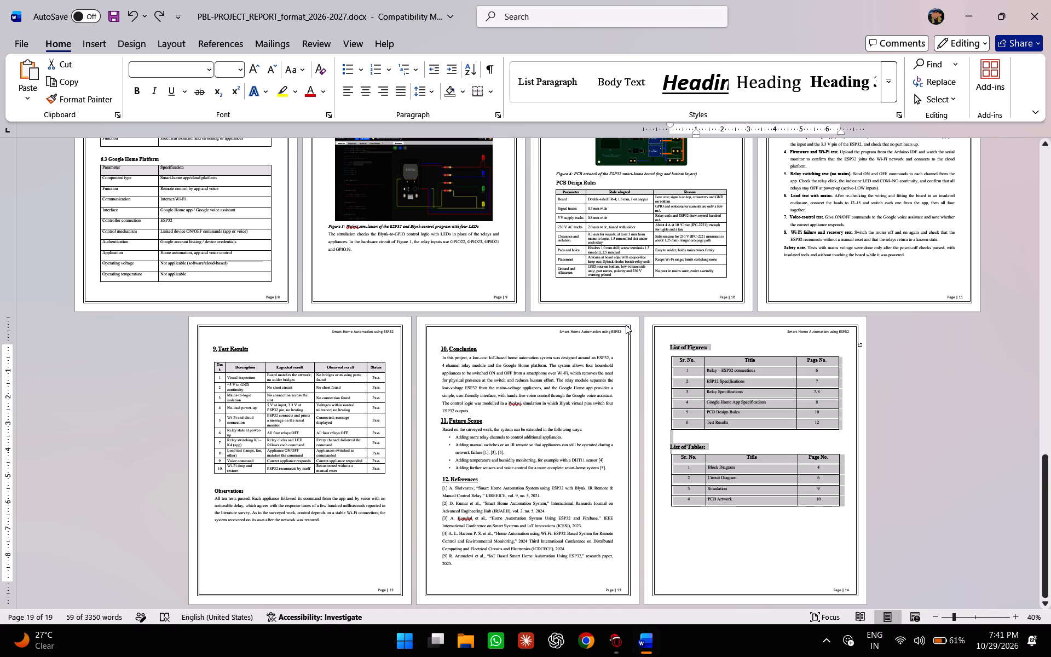
{"action": "key", "text": "ctrl+x"}
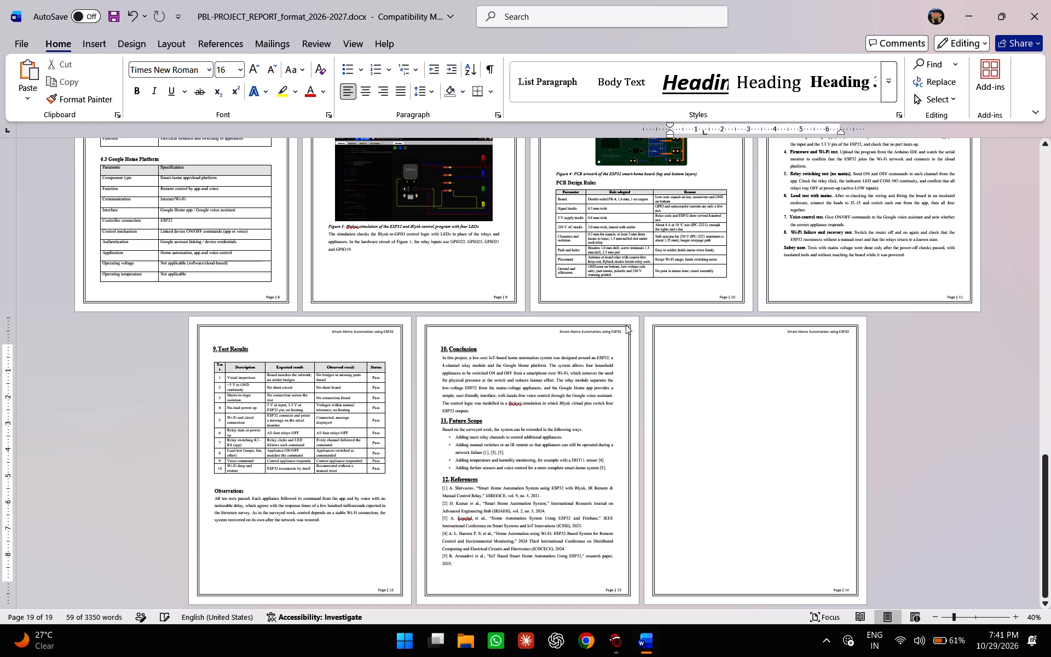
{"action": "key", "text": "BackSpace"}
{"action": "key", "text": "BackSpace"}
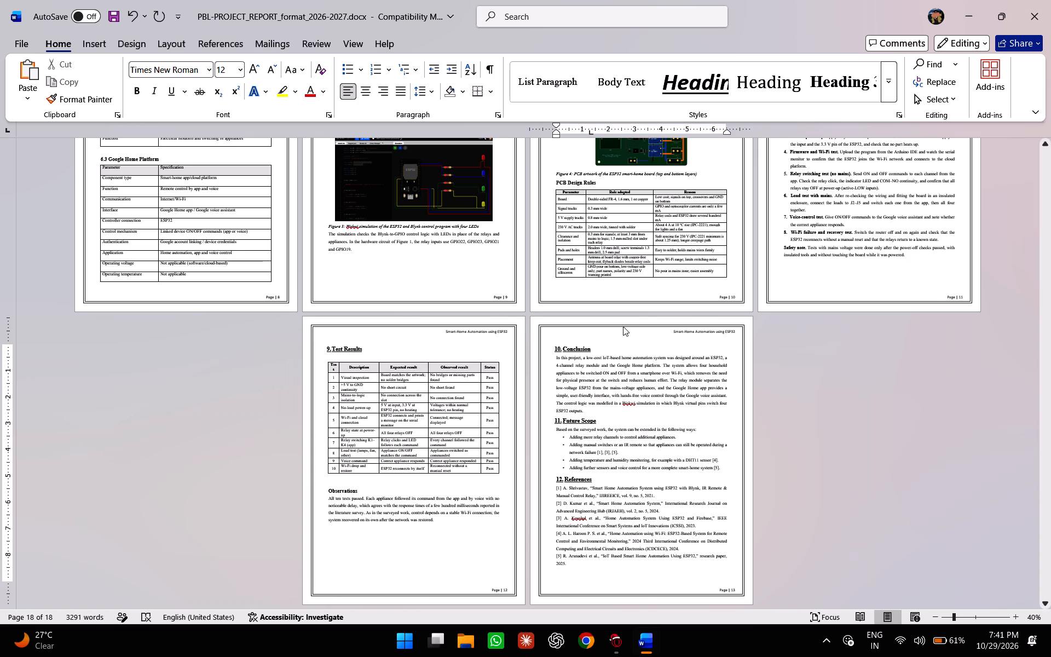
Insert line breaks directly before the Introduction heading until it moves to the following page, leaving a blank page after the Index.
{"action": "scroll", "coordinate": [620, 327], "scroll_direction": "up", "scroll_amount": 1}
{"action": "scroll", "coordinate": [620, 327], "scroll_direction": "down", "scroll_amount": 1}
{"action": "scroll", "coordinate": [620, 327], "scroll_direction": "up", "scroll_amount": 7}
{"action": "scroll", "coordinate": [626, 326], "scroll_direction": "down", "scroll_amount": 1}
{"action": "scroll", "coordinate": [626, 326], "scroll_direction": "up", "scroll_amount": 10}
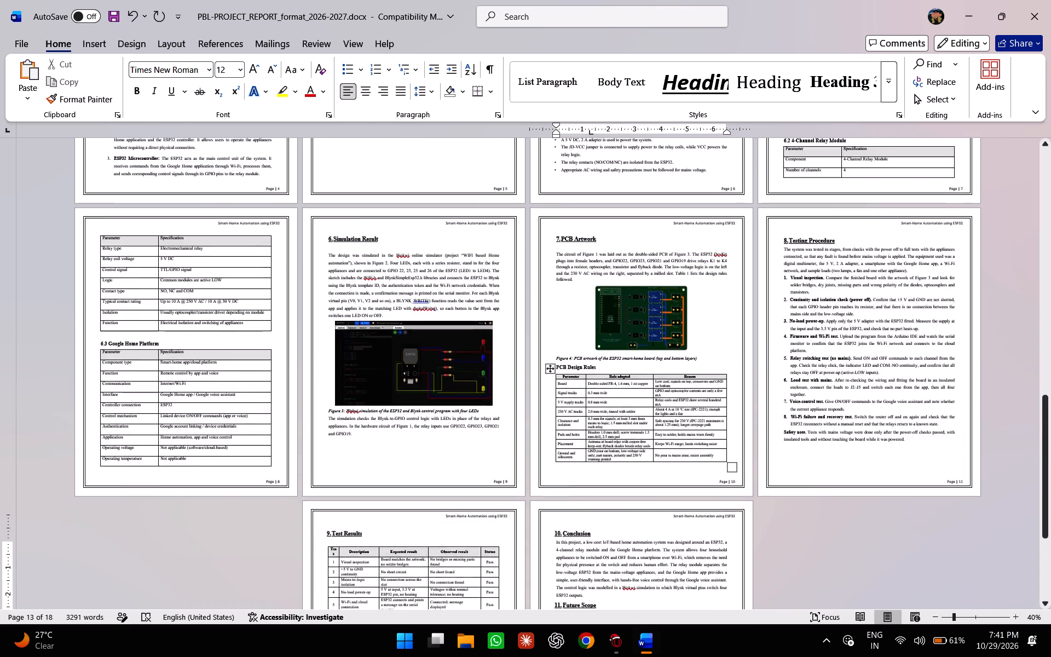
{"action": "scroll", "coordinate": [626, 326], "scroll_direction": "up", "scroll_amount": 8}
{"action": "scroll", "coordinate": [631, 325], "scroll_direction": "down", "scroll_amount": 1}
{"action": "scroll", "coordinate": [633, 324], "scroll_direction": "up", "scroll_amount": 13}
{"action": "scroll", "coordinate": [638, 319], "scroll_direction": "up", "scroll_amount": 5, "text": "ctrl"}
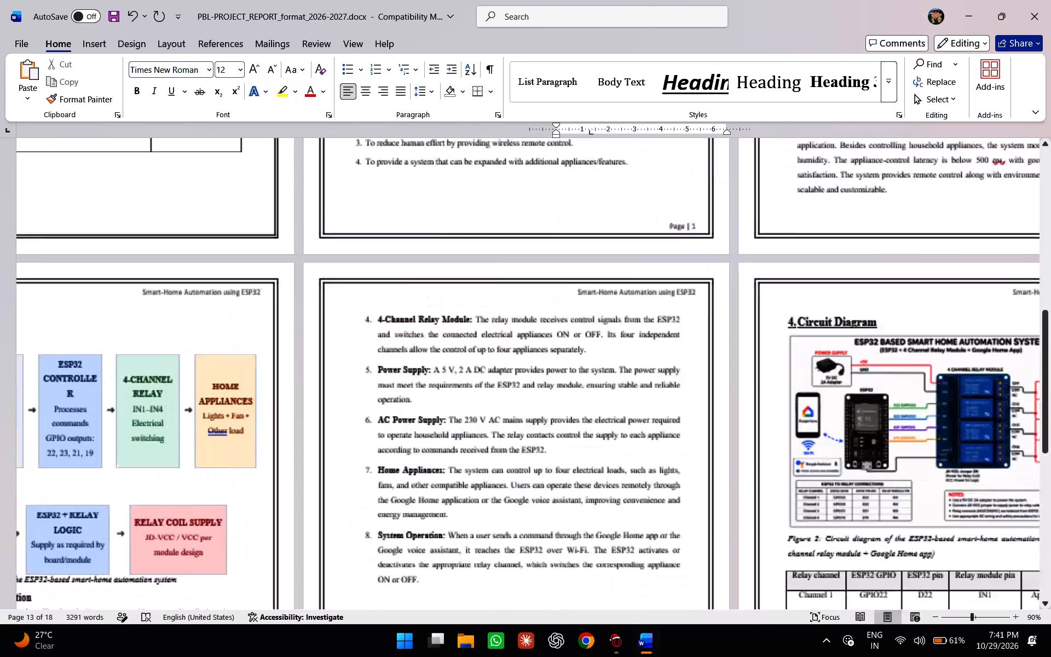
{"action": "scroll", "coordinate": [637, 318], "scroll_direction": "down", "scroll_amount": 5, "text": "ctrl"}
{"action": "scroll", "coordinate": [637, 318], "scroll_direction": "up", "scroll_amount": 3, "text": "ctrl"}
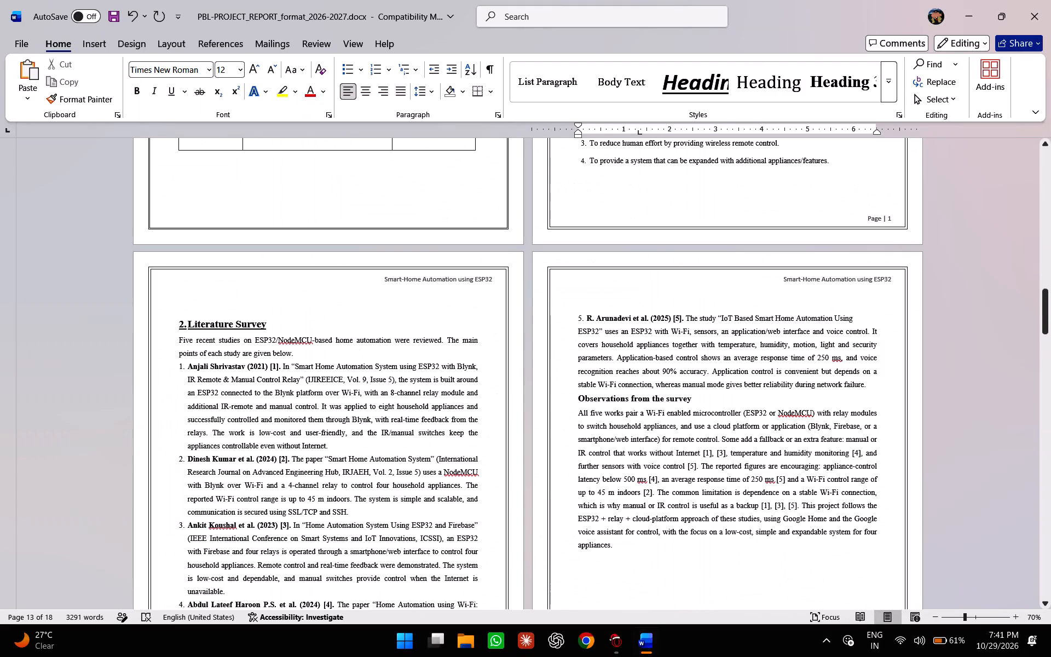
{"action": "scroll", "coordinate": [636, 318], "scroll_direction": "down", "scroll_amount": 2, "text": "ctrl"}
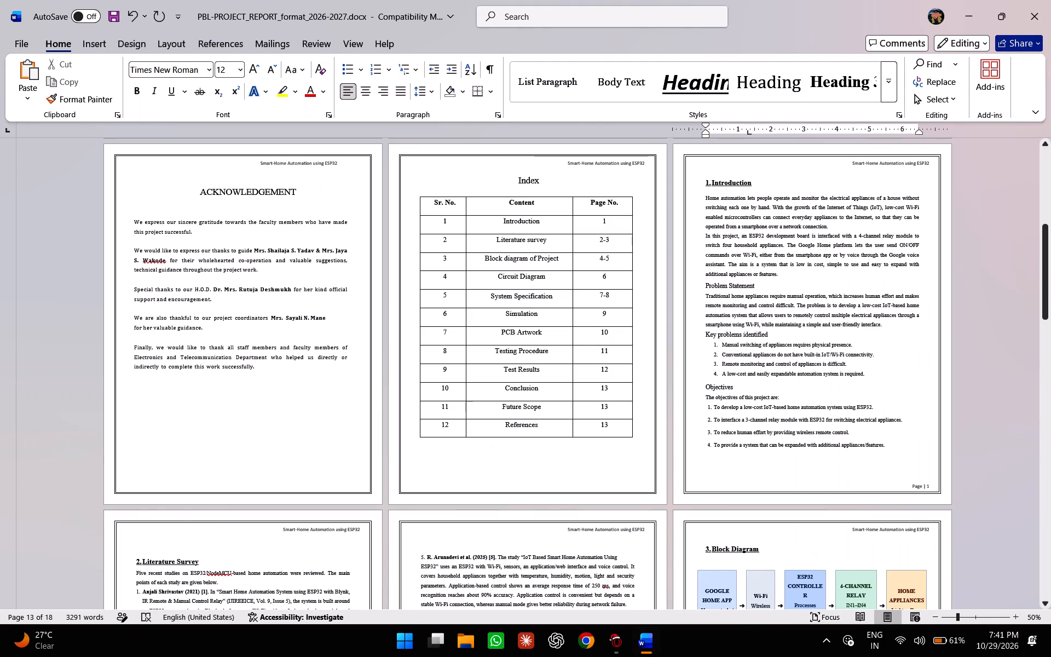
{"action": "scroll", "coordinate": [636, 317], "scroll_direction": "down", "scroll_amount": 1, "text": "ctrl"}
{"action": "scroll", "coordinate": [636, 317], "scroll_direction": "up", "scroll_amount": 6}
{"action": "scroll", "coordinate": [636, 317], "scroll_direction": "down", "scroll_amount": 1}
{"action": "scroll", "coordinate": [636, 317], "scroll_direction": "up", "scroll_amount": 8}
{"action": "scroll", "coordinate": [636, 317], "scroll_direction": "down", "scroll_amount": 15}
{"action": "left_click", "coordinate": [167, 489]}
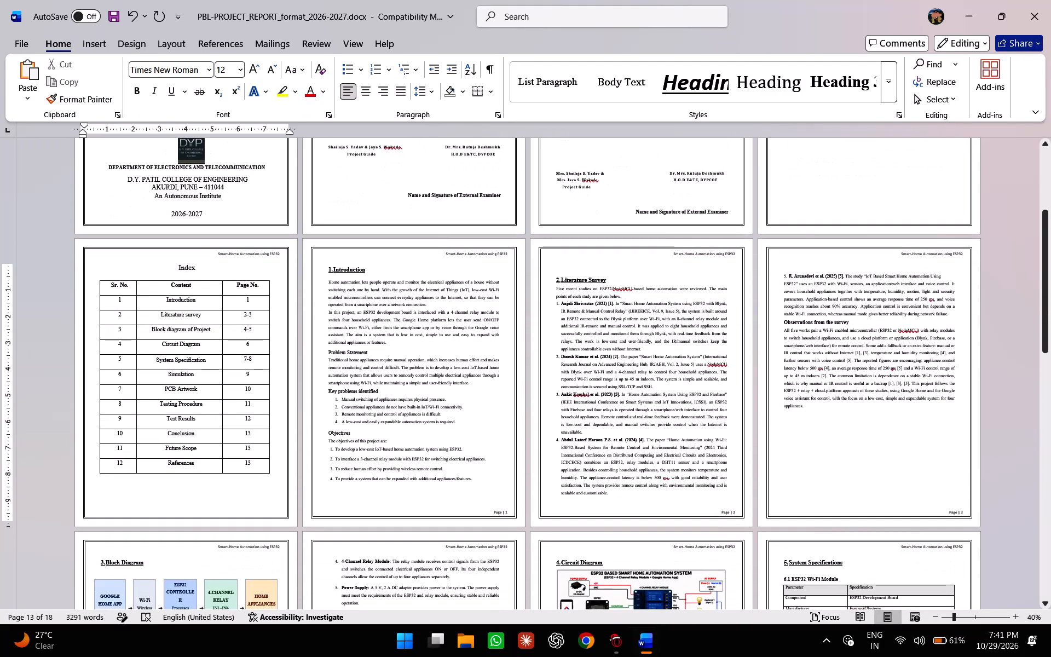
{"action": "left_click", "coordinate": [168, 489]}
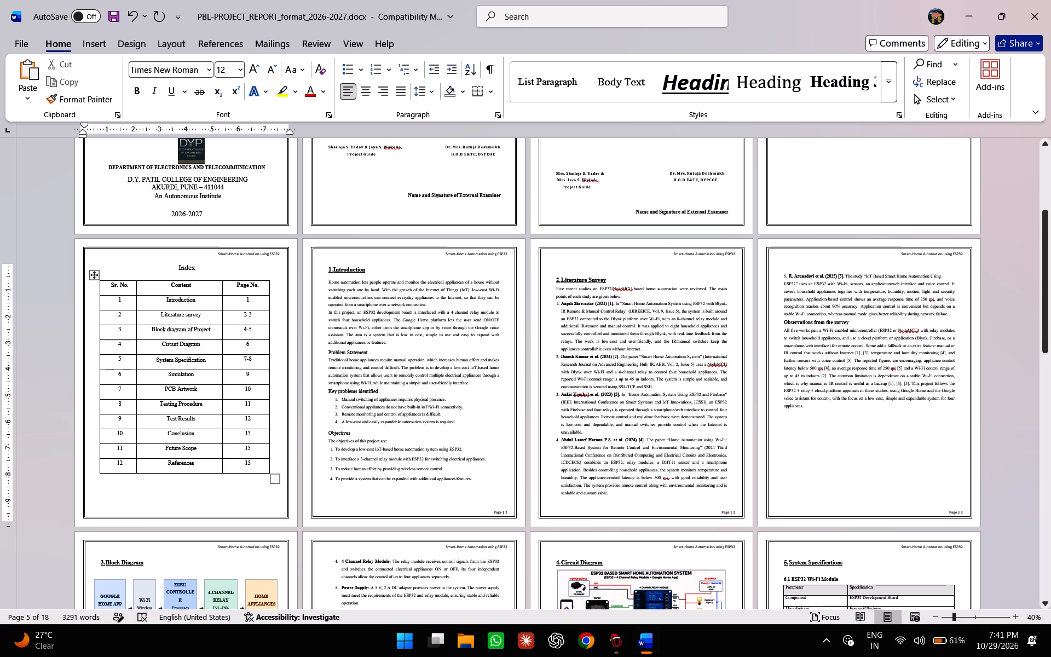
{"action": "left_click", "coordinate": [324, 269]}
{"action": "left_click", "coordinate": [334, 253]}
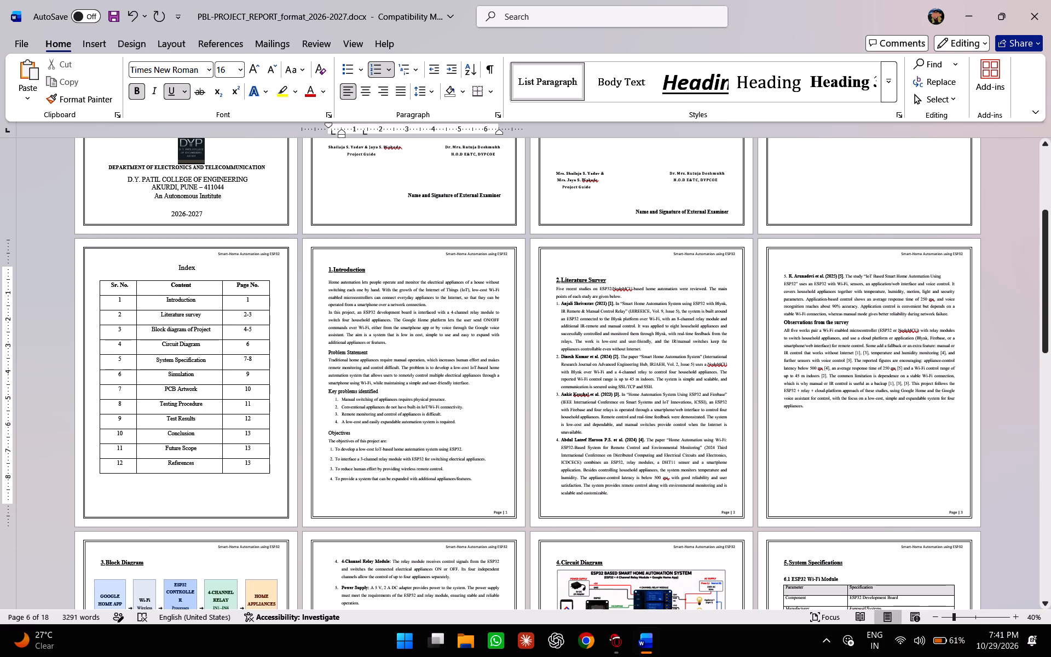
{"action": "left_click", "coordinate": [332, 270]}
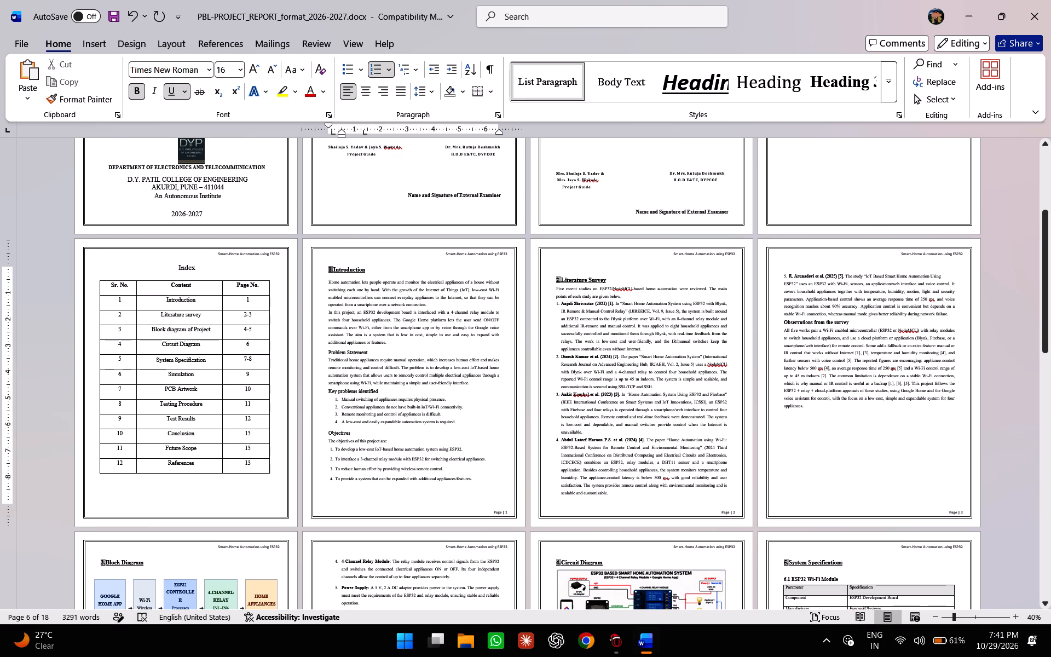
{"action": "left_click", "coordinate": [365, 263]}
{"action": "left_click", "coordinate": [331, 268]}
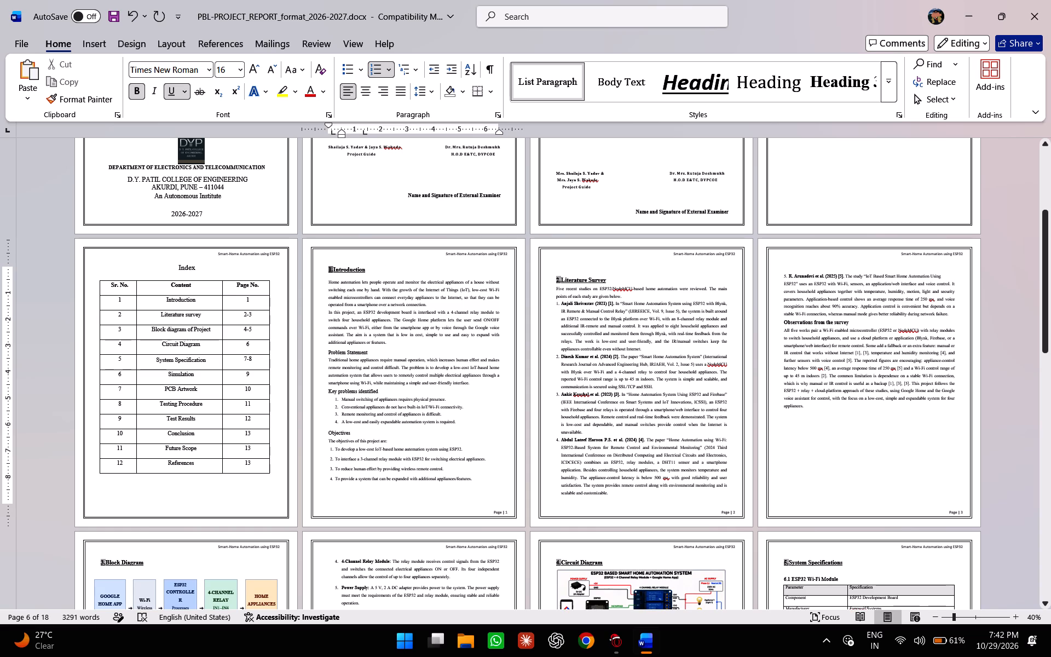
{"action": "left_click", "coordinate": [333, 268]}
{"action": "key", "text": "Left"}
{"action": "key", "text": "Left"}
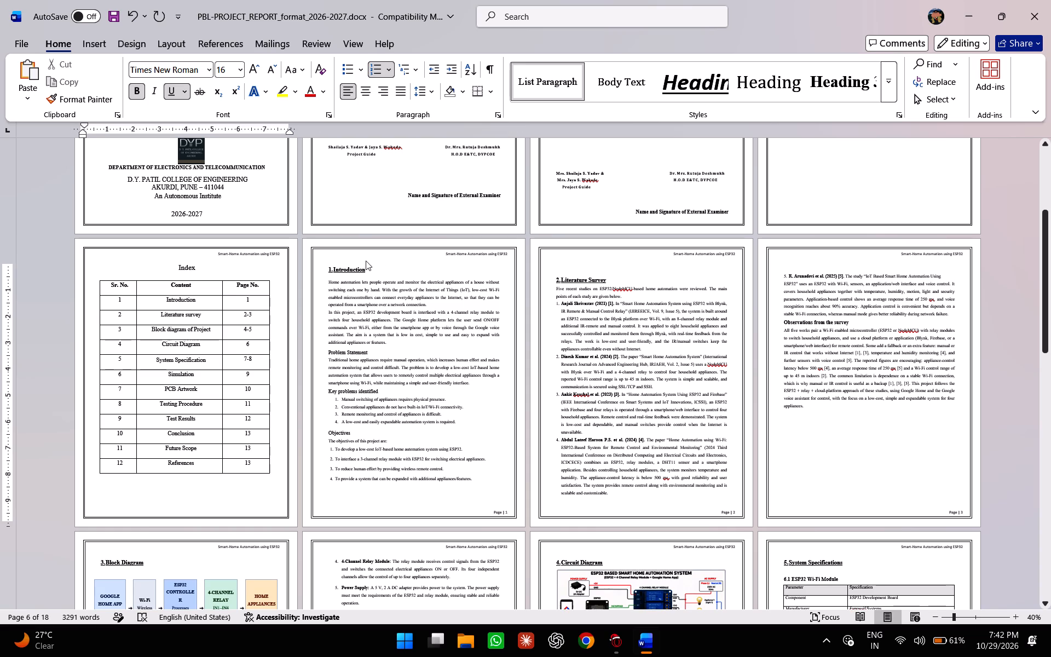
{"action": "key", "text": "Left"}
{"action": "key", "text": "Left"}
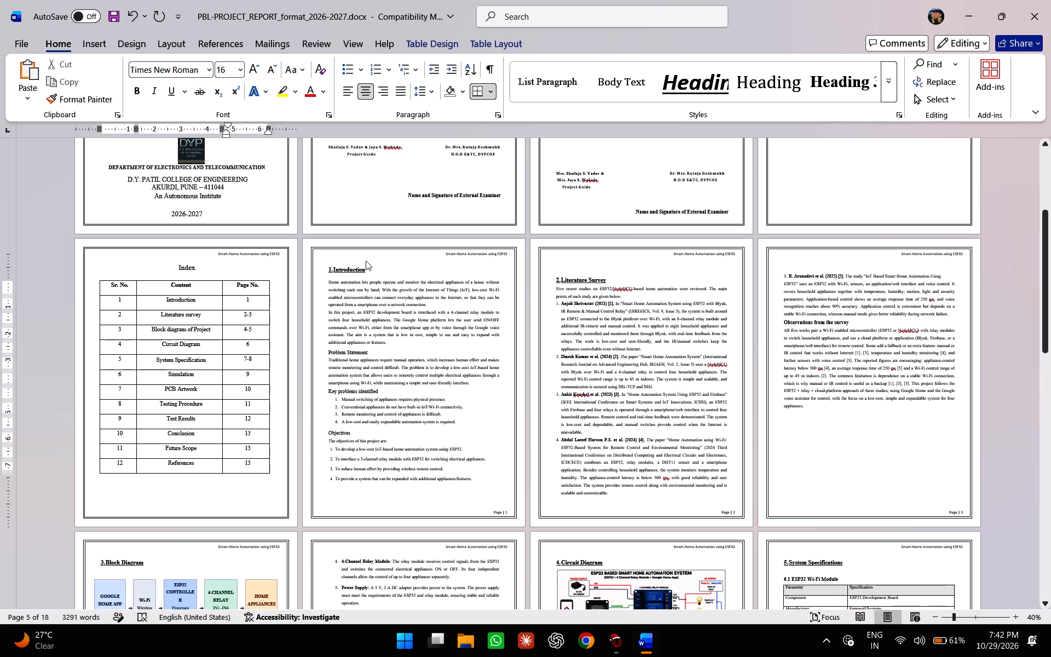
{"action": "key", "text": "Right"}
{"action": "key", "text": "Right"}
{"action": "key", "text": "Right"}
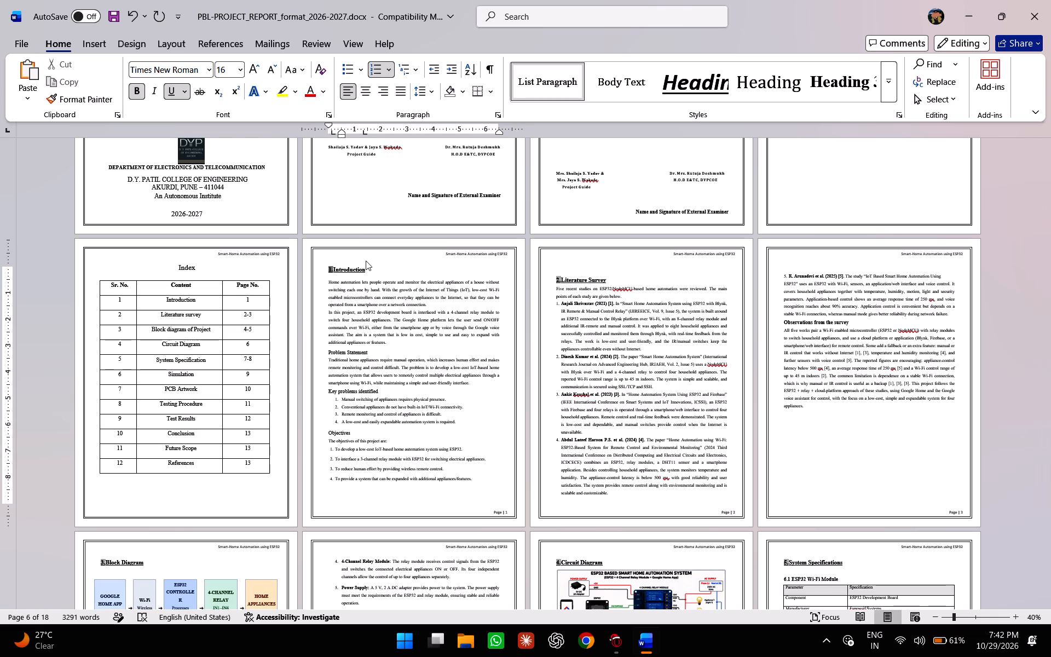
{"action": "key", "text": "shift+Return"}
{"action": "key", "text": "shift+Return"}
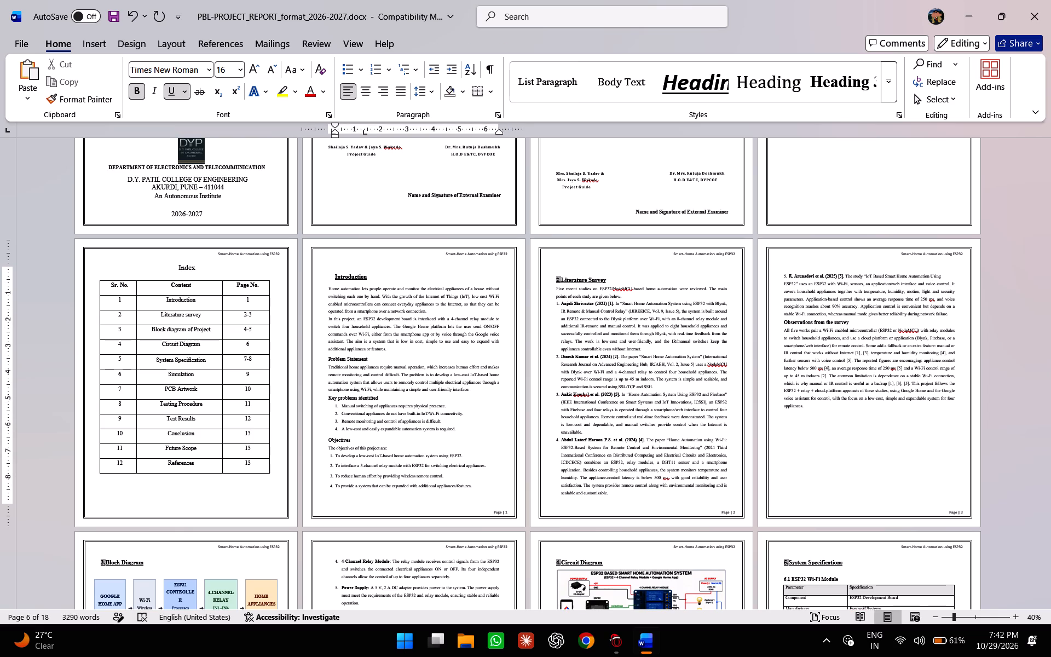
{"action": "key", "text": "shift+Return"}
{"action": "key", "text": "shift+Return"}
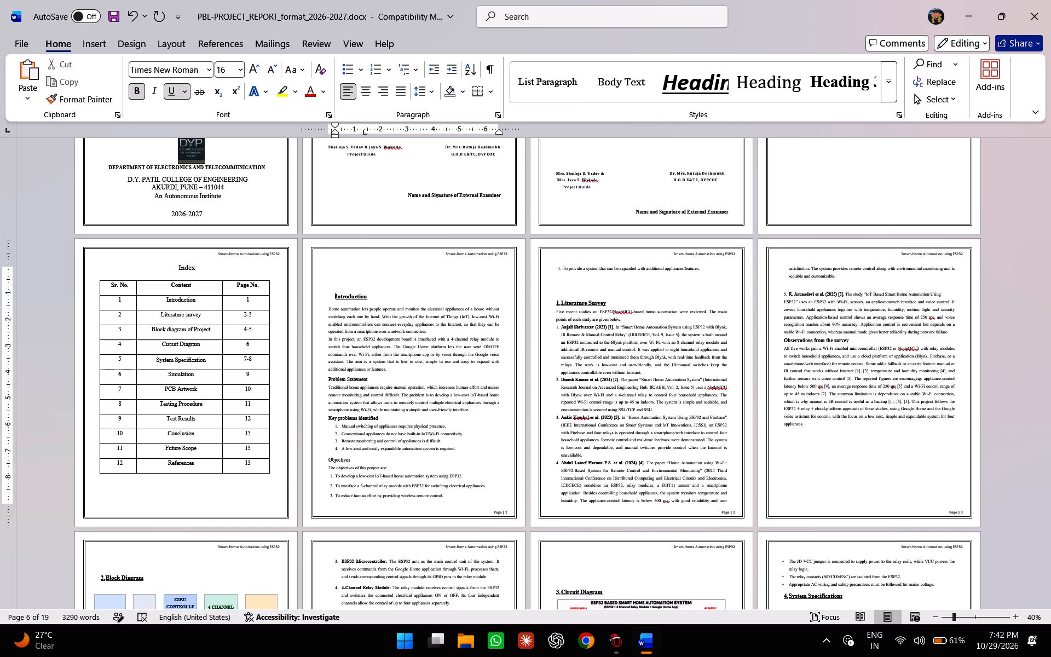
{"action": "key", "text": "shift+Return"}
{"action": "key", "text": "shift+Return"}
{"action": "key", "text": "shift+Return"}
{"action": "key", "text": "shift+Return"}
{"action": "key", "text": "shift+Return"}
{"action": "key", "text": "shift+Return"}
{"action": "key", "text": "shift+Return"}
{"action": "key", "text": "shift+Return"}
{"action": "key", "text": "shift+Return"}
{"action": "key", "text": "shift+Return"}
{"action": "key", "text": "shift+Return"}
{"action": "key", "text": "shift+Return"}
{"action": "key", "text": "shift+Return"}
{"action": "key", "text": "shift+Return"}
{"action": "key", "text": "shift+Return"}
{"action": "key", "text": "shift+Return"}
{"action": "key", "text": "shift+Return"}
{"action": "key", "text": "shift+Return"}
{"action": "key", "text": "shift+Return"}
{"action": "key", "text": "shift+Return"}
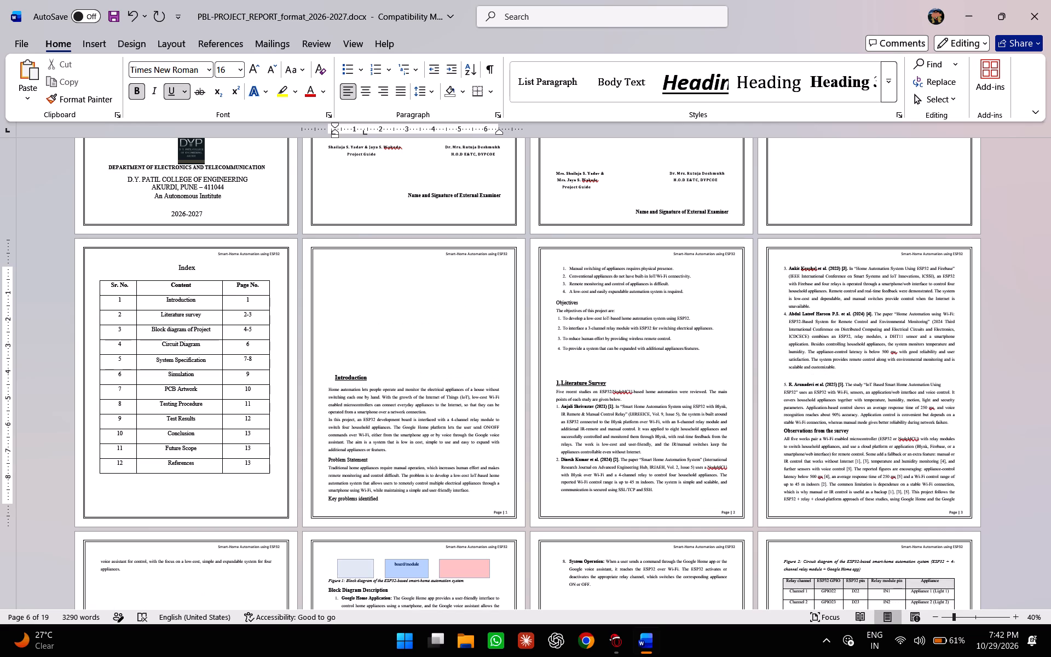
{"action": "key", "text": "shift+Return"}
{"action": "key", "text": "shift+Return"}
{"action": "key", "text": "shift+Return"}
{"action": "key", "text": "shift+Return"}
{"action": "key", "text": "shift+Return"}
{"action": "key", "text": "shift+Return"}
{"action": "key", "text": "shift+Return"}
{"action": "key", "text": "shift+Return"}
{"action": "key", "text": "shift+Return"}
{"action": "key", "text": "shift+Return"}
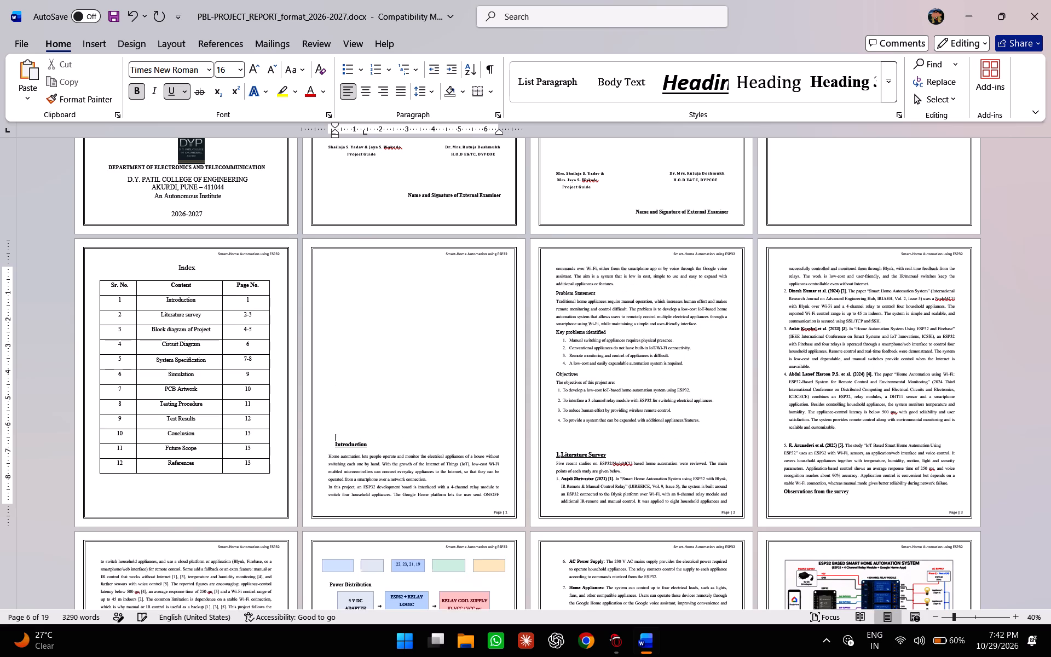
{"action": "key", "text": "shift+Return"}
{"action": "key", "text": "shift+Return"}
{"action": "key", "text": "shift+Return"}
{"action": "key", "text": "shift+Return"}
{"action": "key", "text": "shift+Return"}
{"action": "key", "text": "shift+Return"}
{"action": "key", "text": "shift+Return"}
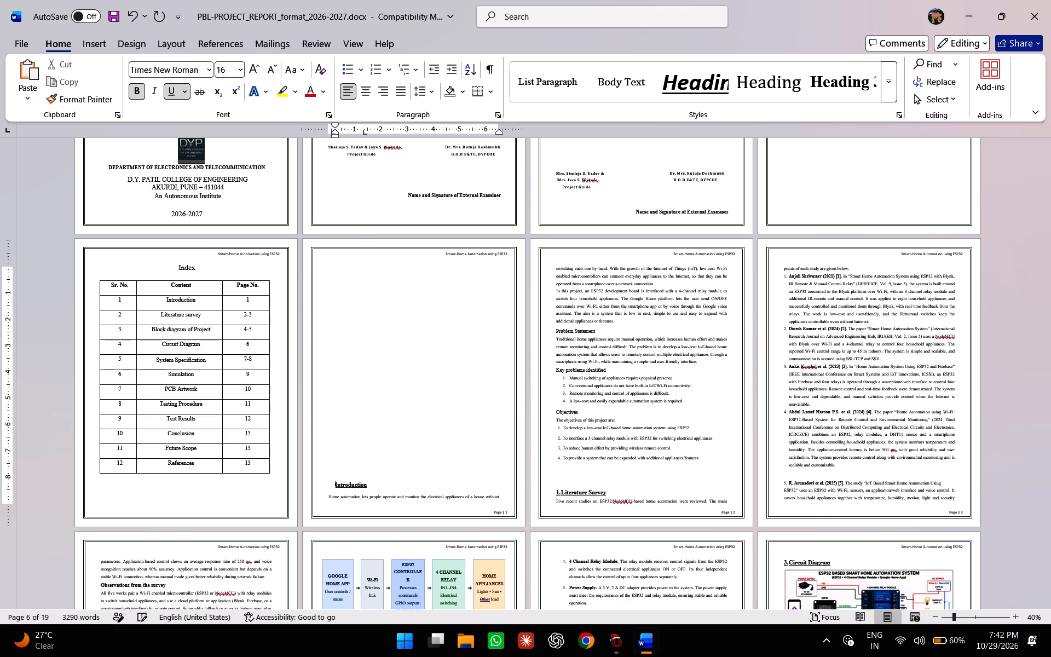
{"action": "key", "text": "shift+Return"}
{"action": "key", "text": "shift+Return"}
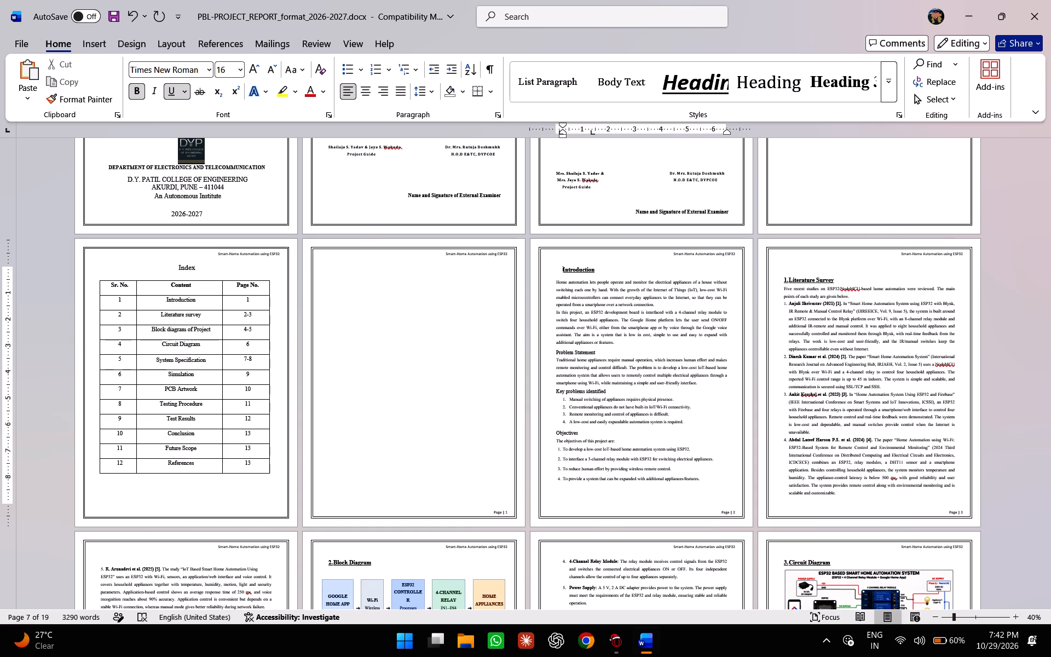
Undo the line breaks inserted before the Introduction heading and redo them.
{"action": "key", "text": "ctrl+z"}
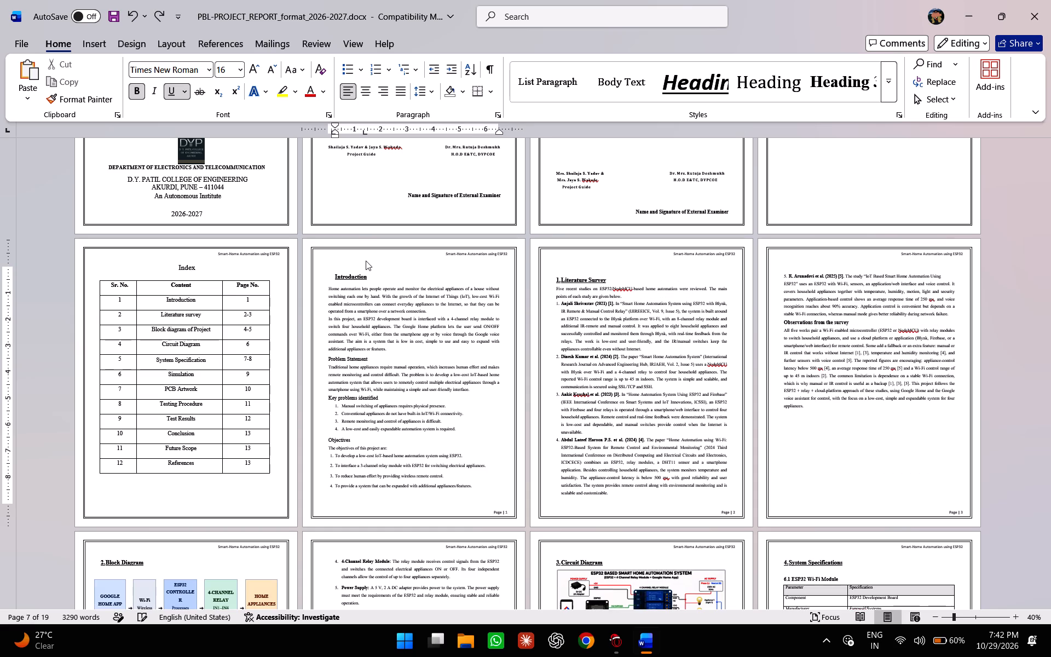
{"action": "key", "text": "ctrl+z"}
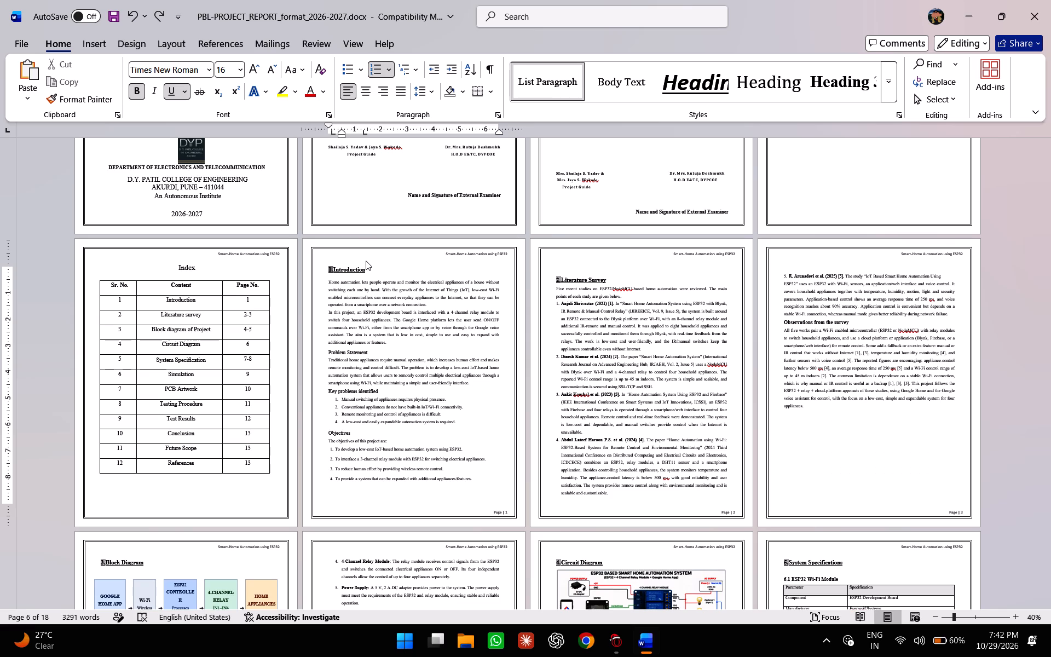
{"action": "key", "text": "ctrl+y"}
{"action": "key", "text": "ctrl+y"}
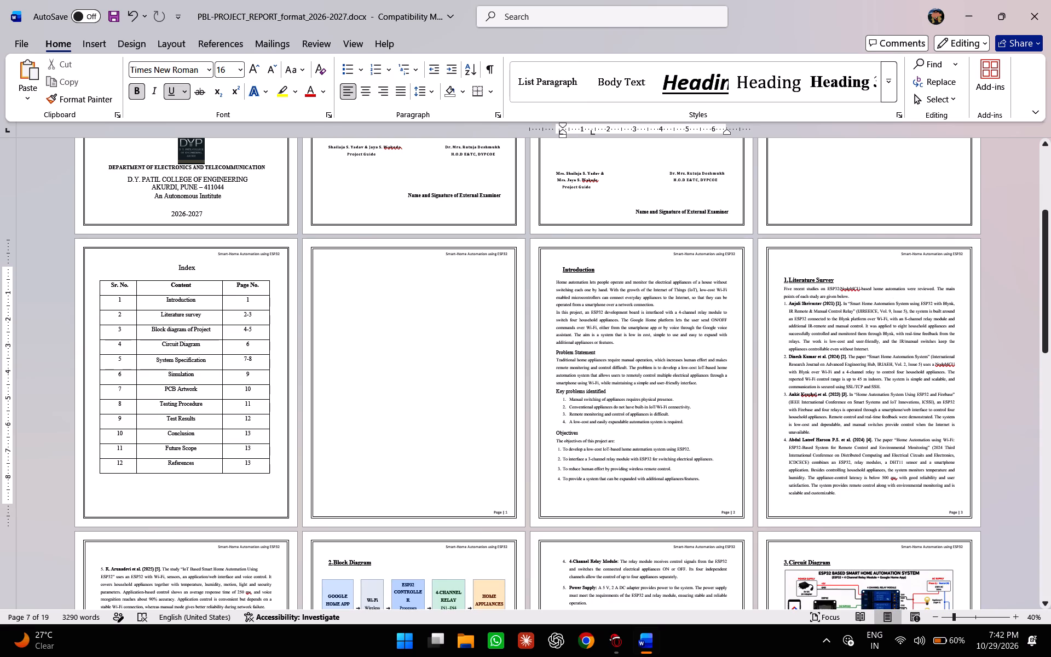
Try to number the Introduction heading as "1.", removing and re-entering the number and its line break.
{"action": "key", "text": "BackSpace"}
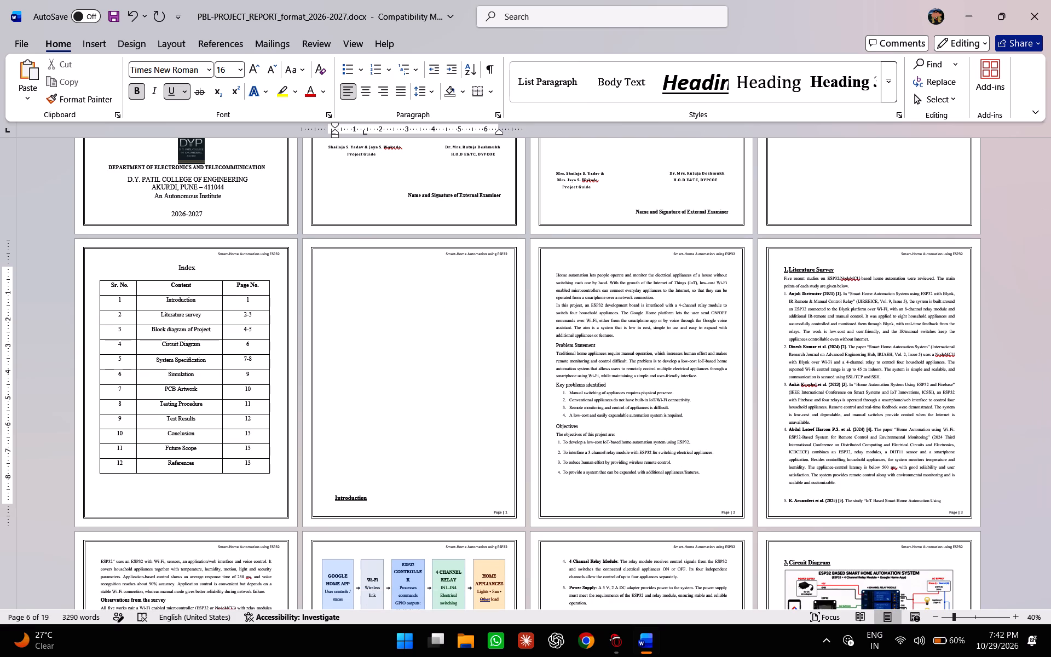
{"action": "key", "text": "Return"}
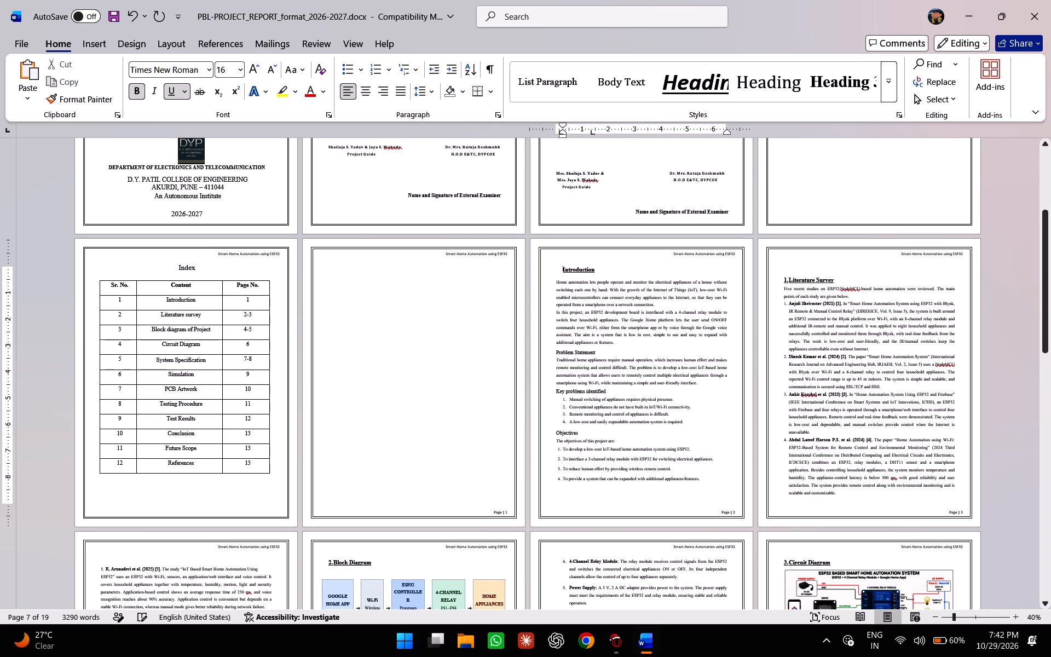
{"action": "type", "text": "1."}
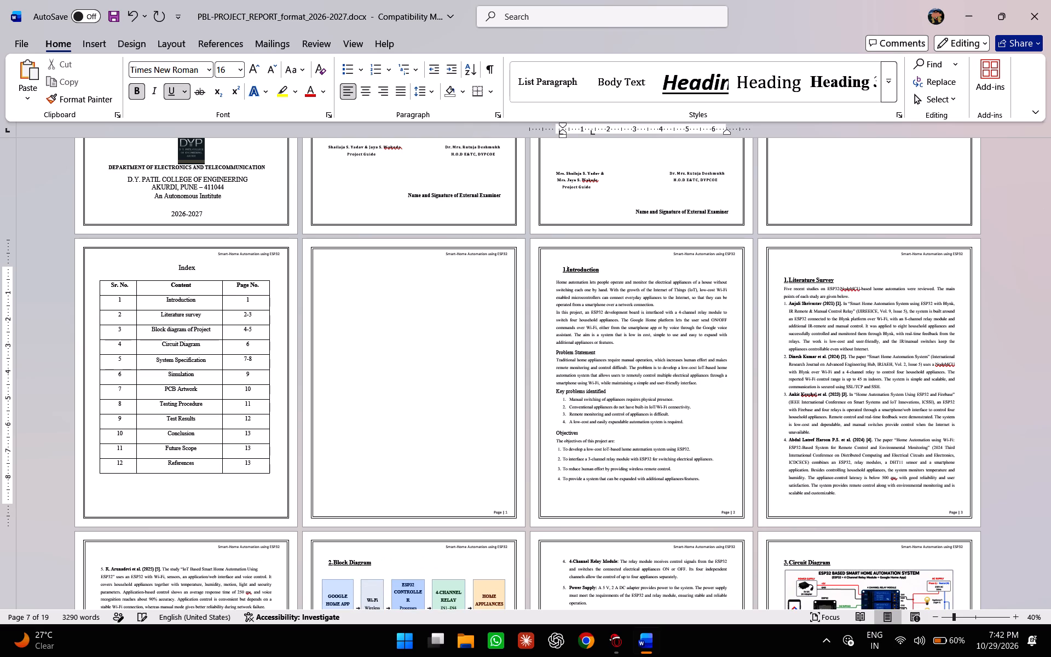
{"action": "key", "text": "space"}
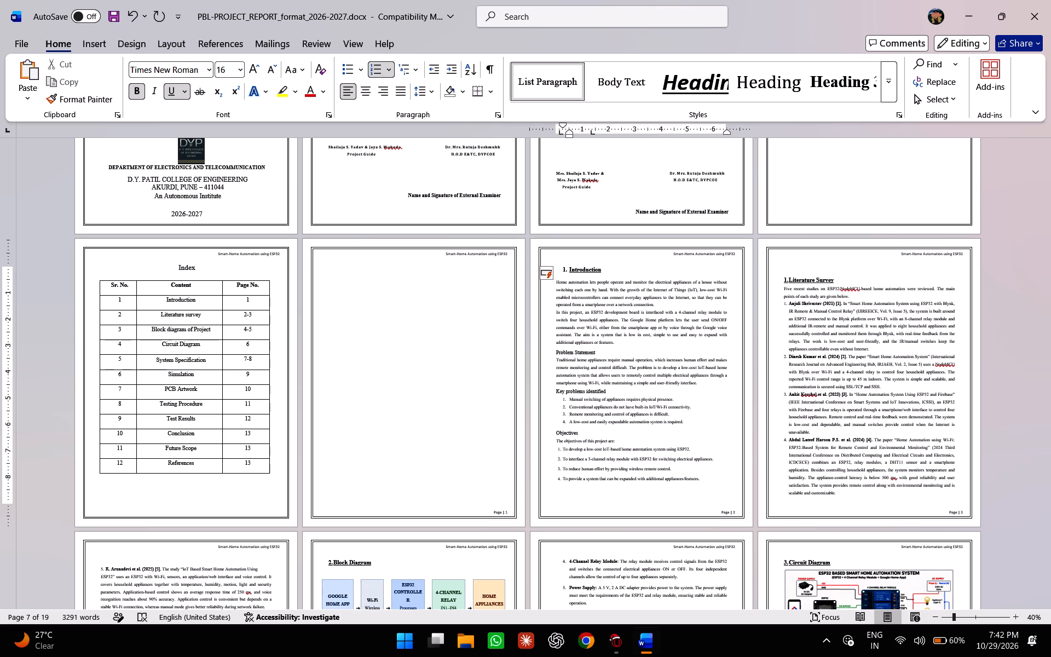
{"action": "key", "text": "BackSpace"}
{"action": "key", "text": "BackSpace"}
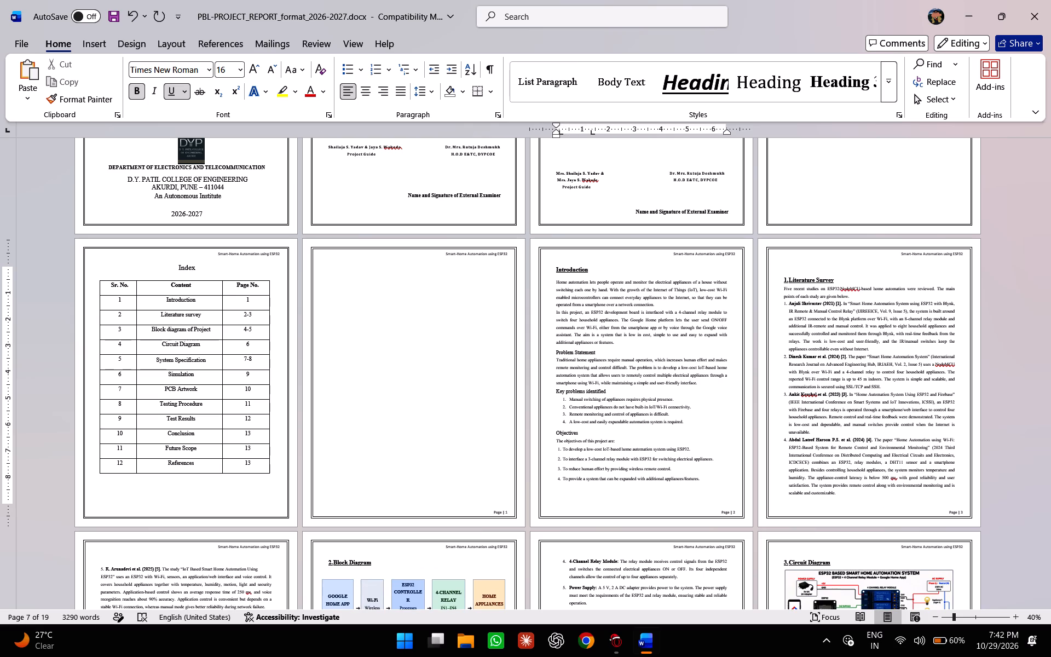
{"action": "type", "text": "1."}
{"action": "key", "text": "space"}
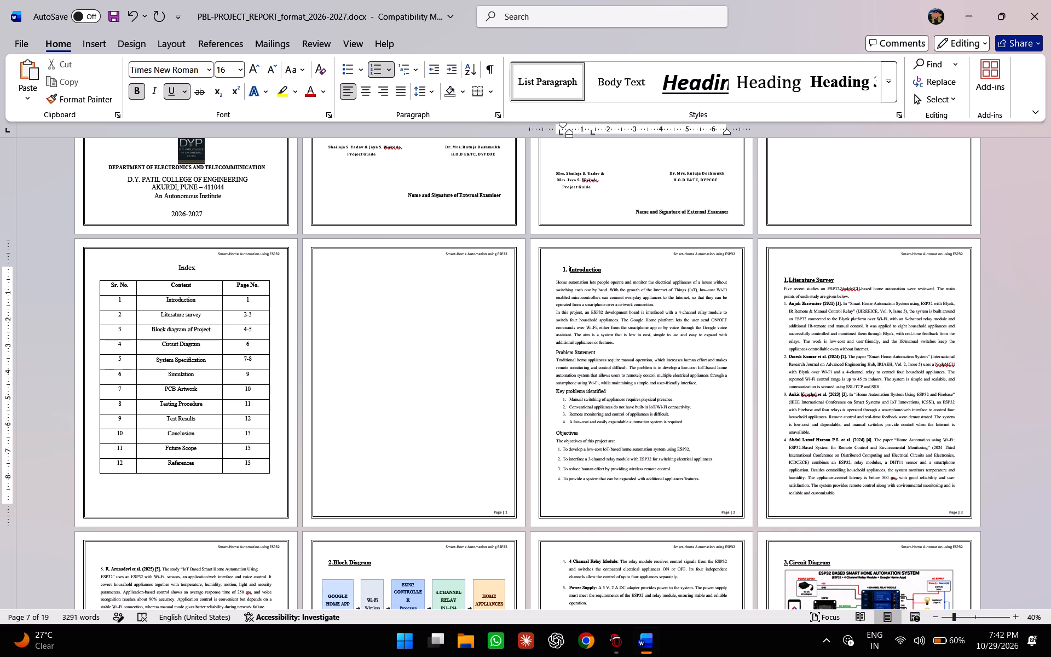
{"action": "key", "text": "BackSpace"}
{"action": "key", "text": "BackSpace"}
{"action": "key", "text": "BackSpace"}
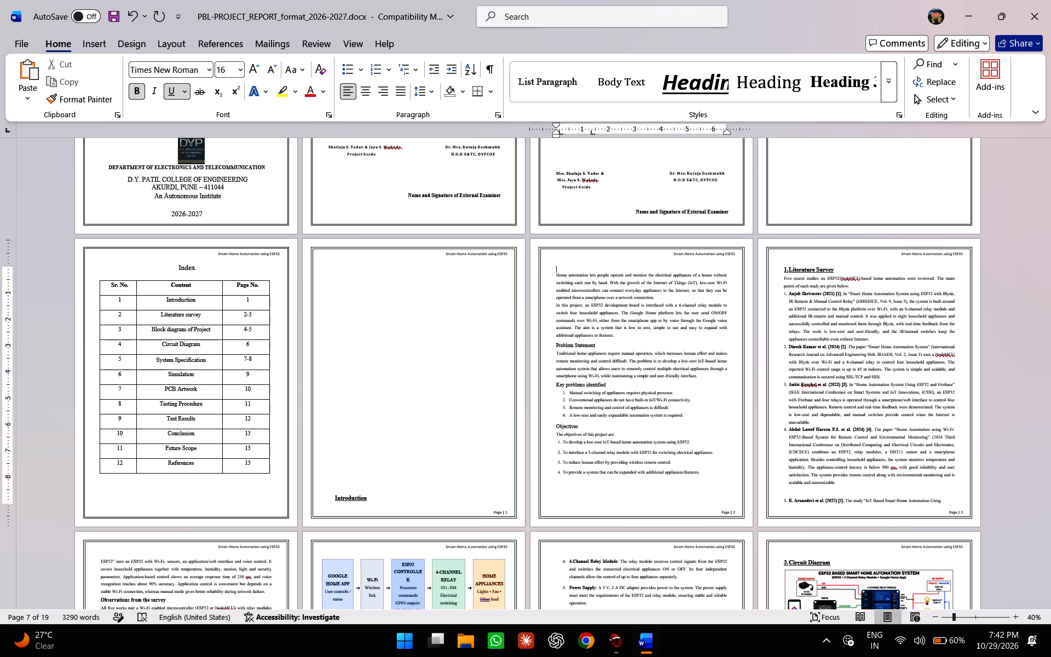
Undo the Introduction heading numbering attempts and the line breaks that push the heading onto the following page.
{"action": "key", "text": "ctrl+z"}
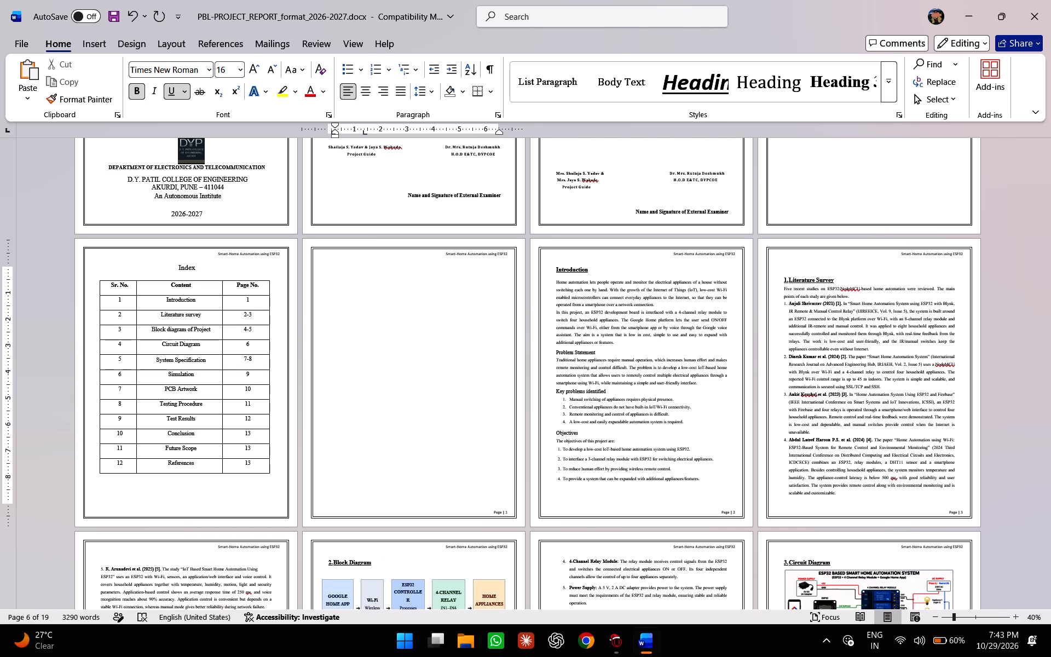
{"action": "key", "text": "ctrl+z"}
{"action": "key", "text": "ctrl+z"}
{"action": "key", "text": "ctrl+z"}
{"action": "key", "text": "ctrl+z"}
{"action": "key", "text": "ctrl+z"}
{"action": "key", "text": "ctrl+z"}
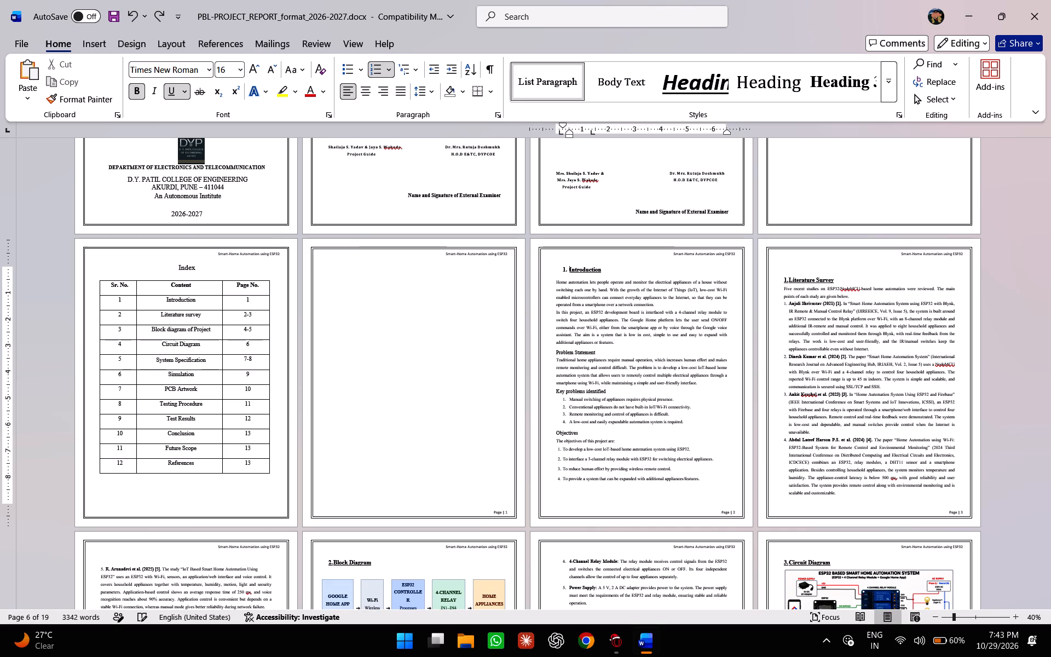
{"action": "key", "text": "ctrl+z"}
{"action": "key", "text": "ctrl+z"}
{"action": "key", "text": "ctrl+z"}
{"action": "key", "text": "ctrl+z"}
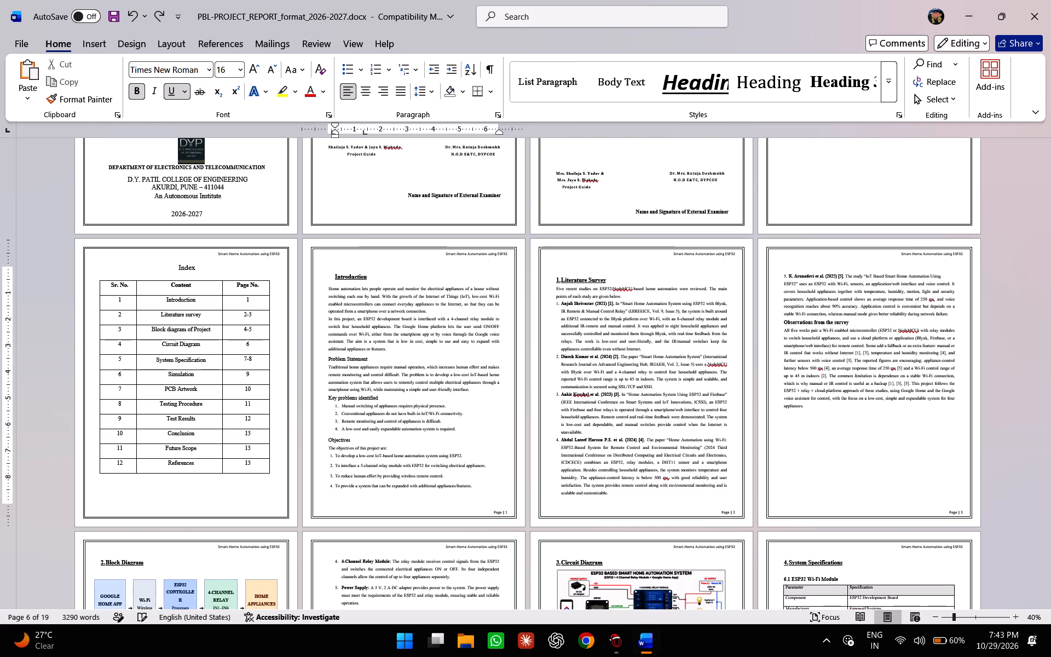
Keep undoing until the List of Figures and List of Tables are back on the last page and the heading numbers are restored.
{"action": "key", "text": "ctrl+z"}
{"action": "key", "text": "ctrl+z"}
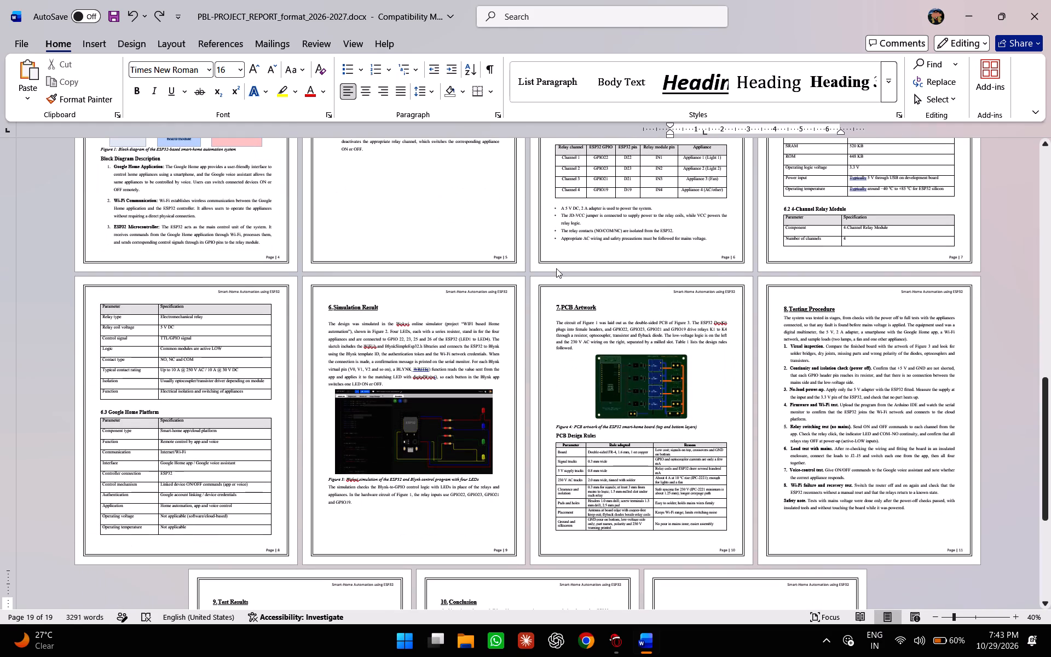
{"action": "scroll", "coordinate": [558, 268], "scroll_direction": "down", "scroll_amount": 9}
{"action": "key", "text": "ctrl+z"}
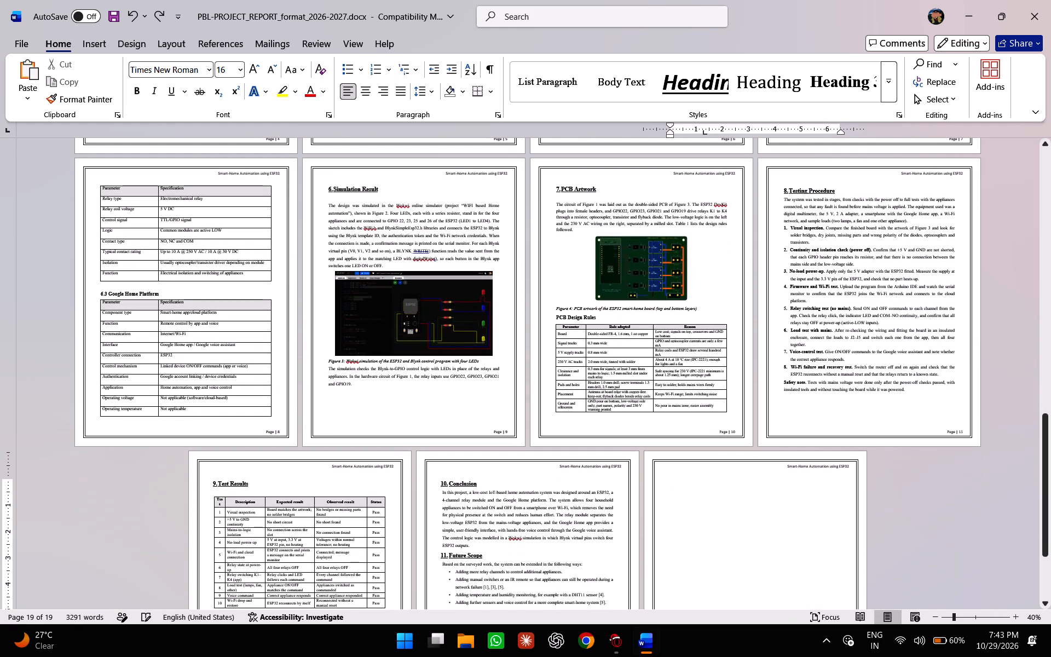
{"action": "key", "text": "ctrl+z"}
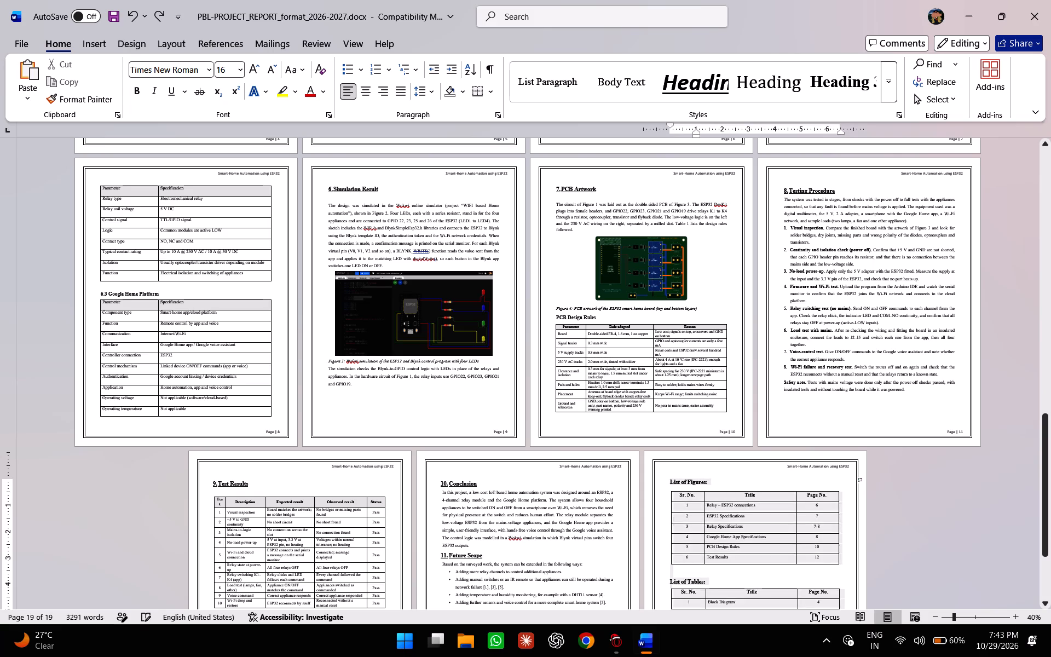
{"action": "scroll", "coordinate": [663, 497], "scroll_direction": "down", "scroll_amount": 4, "text": "ctrl"}
{"action": "scroll", "coordinate": [662, 497], "scroll_direction": "up", "scroll_amount": 3, "text": "ctrl"}
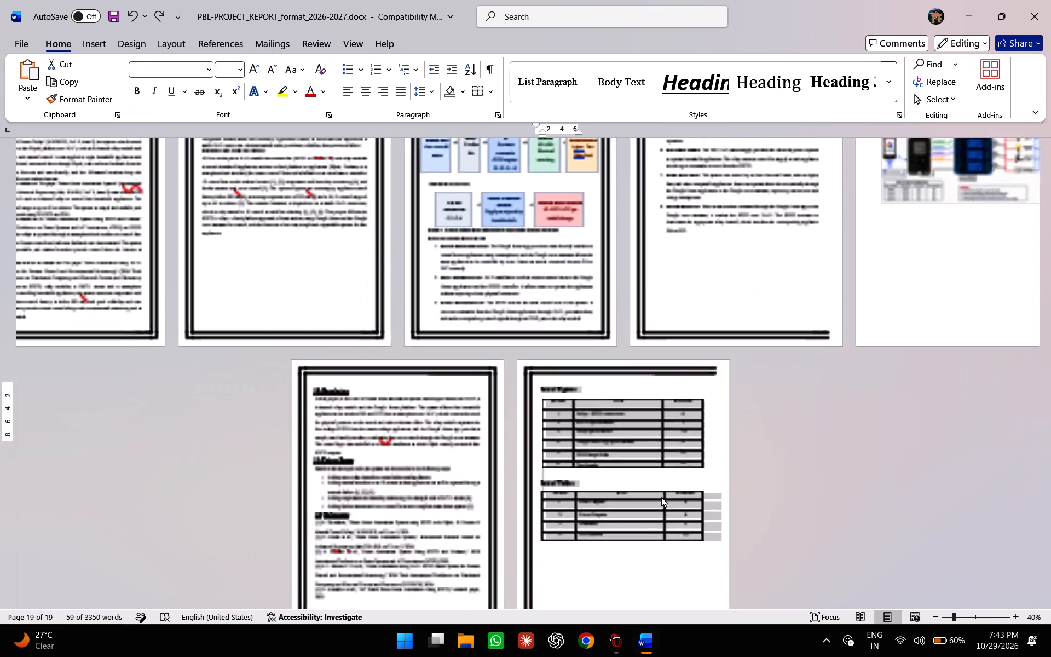
{"action": "key", "text": "ctrl+z"}
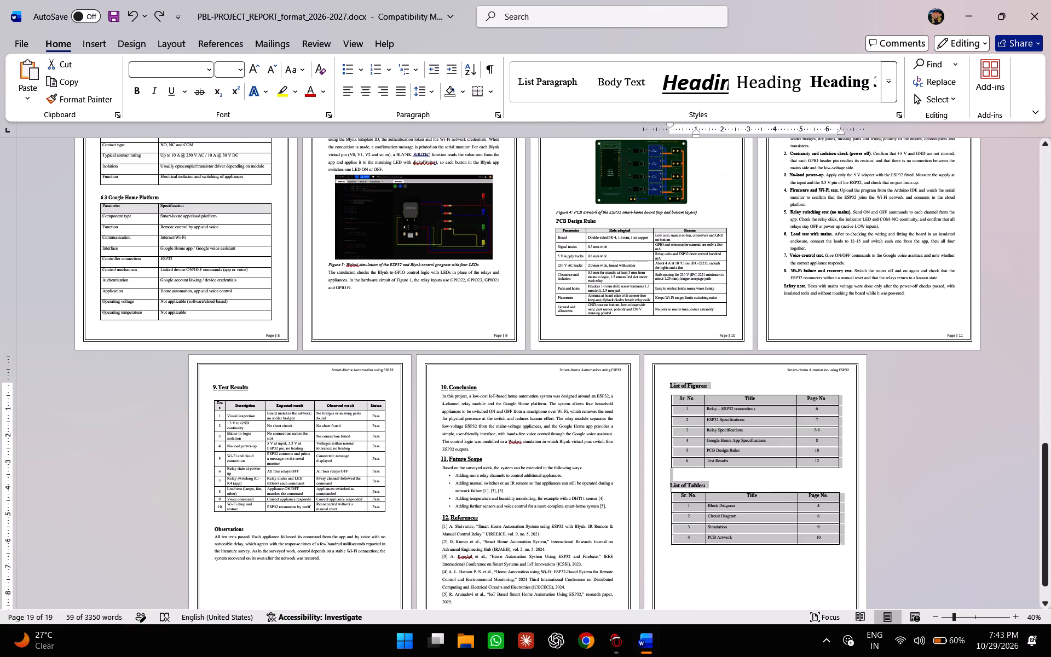
{"action": "scroll", "coordinate": [661, 497], "scroll_direction": "up", "scroll_amount": 4, "text": "ctrl"}
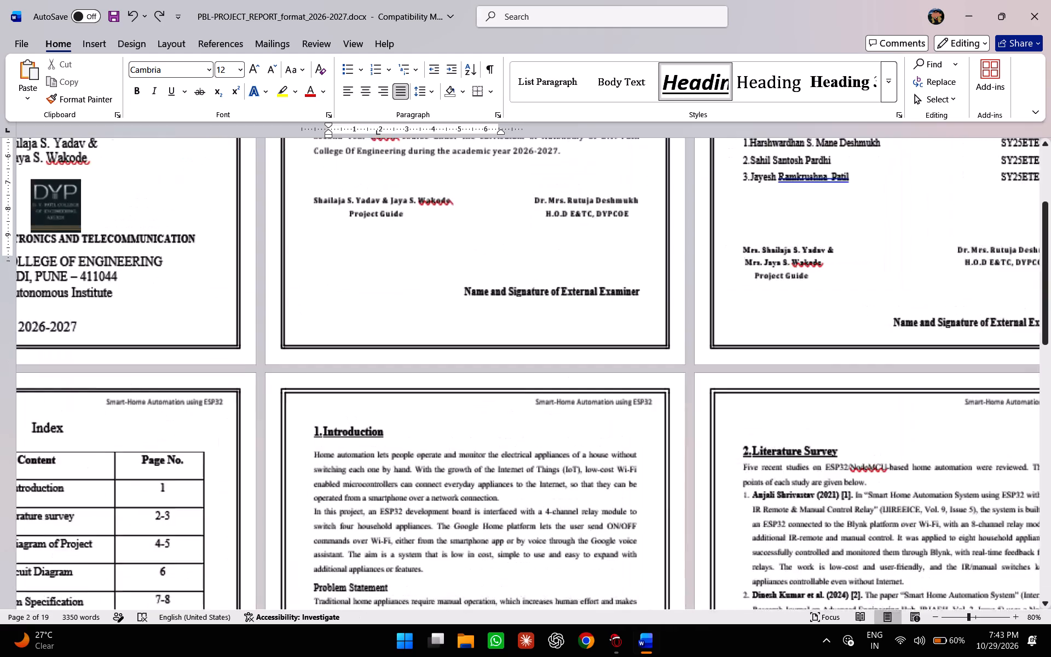
{"action": "scroll", "coordinate": [661, 497], "scroll_direction": "down", "scroll_amount": 3, "text": "ctrl"}
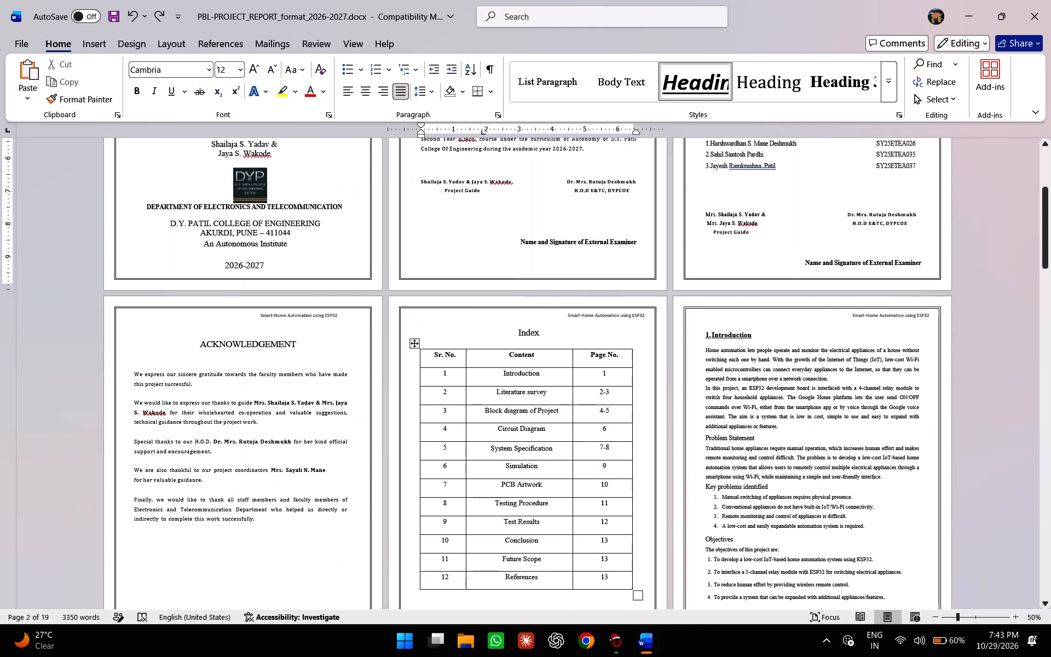
{"action": "key", "text": "ctrl+y"}
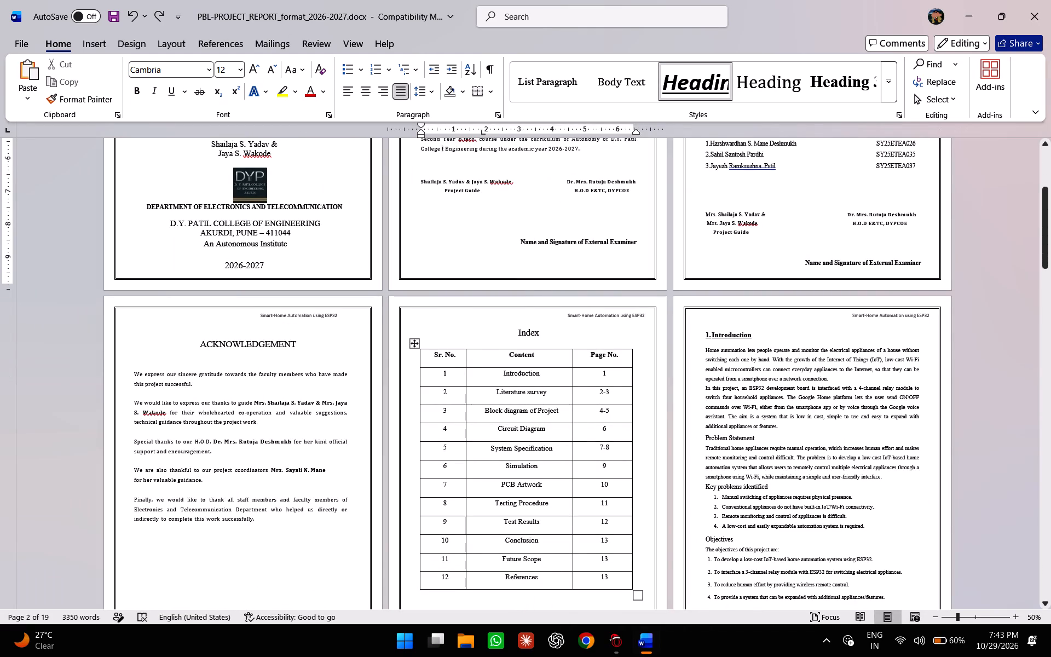
{"action": "key", "text": "ctrl+z"}
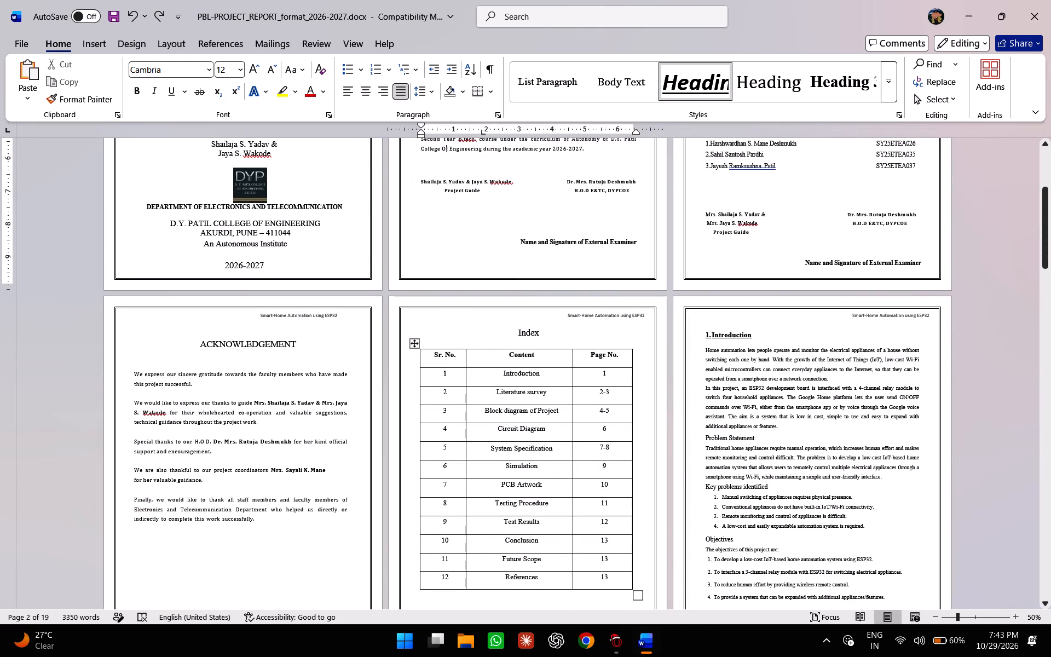
Remove the blank line above the "2. Literature Survey" heading.
{"action": "scroll", "coordinate": [648, 405], "scroll_direction": "down", "scroll_amount": 19}
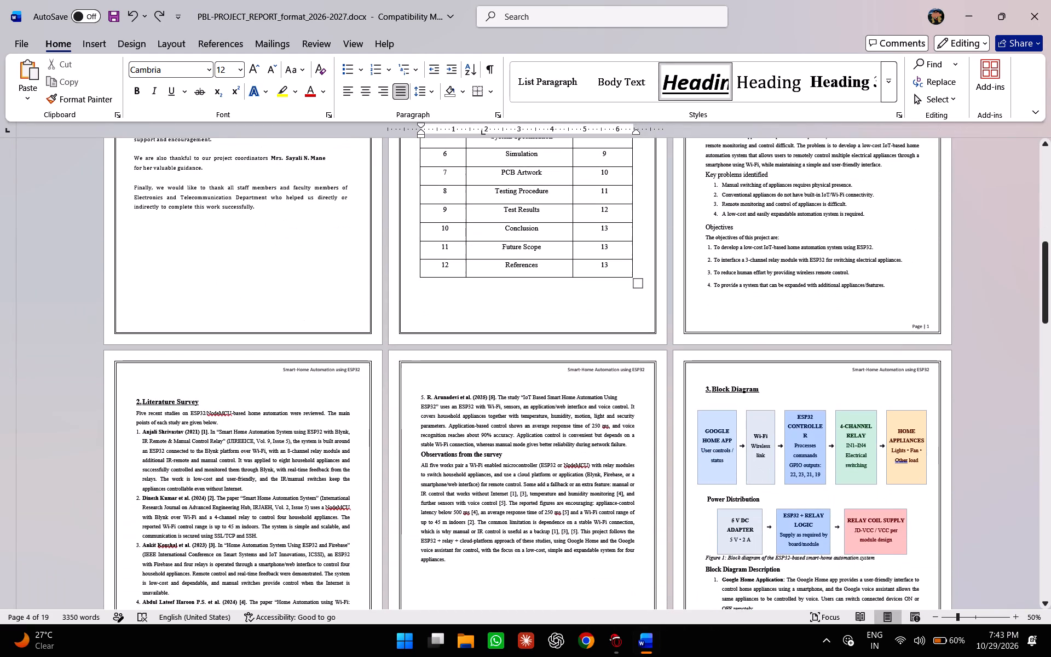
{"action": "left_click", "coordinate": [202, 387]}
{"action": "key", "text": "BackSpace"}
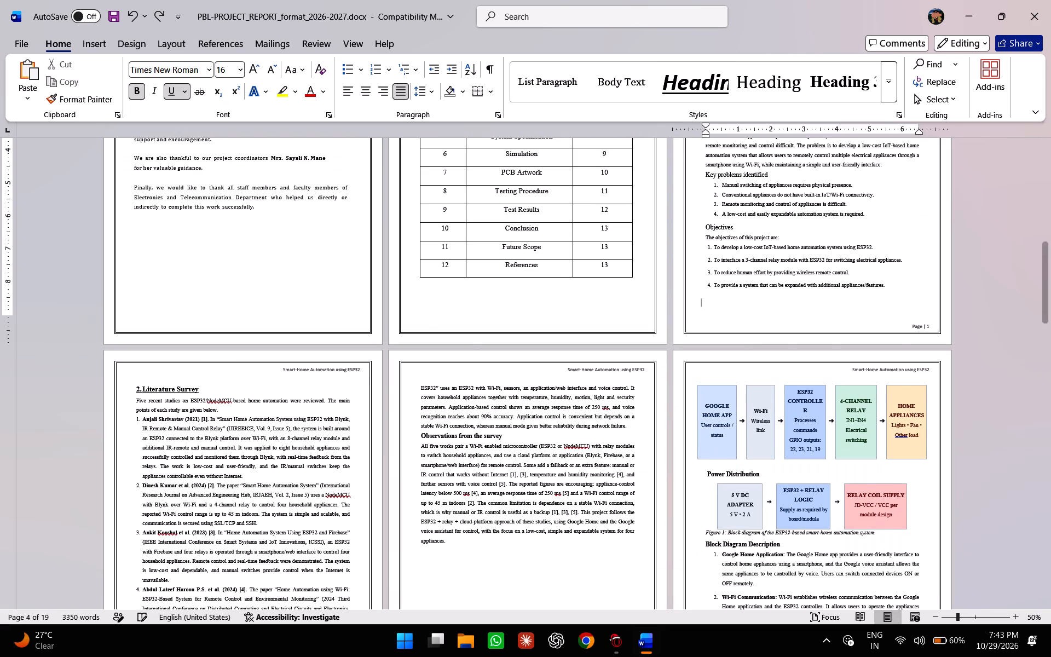
{"action": "left_click", "coordinate": [187, 373]}
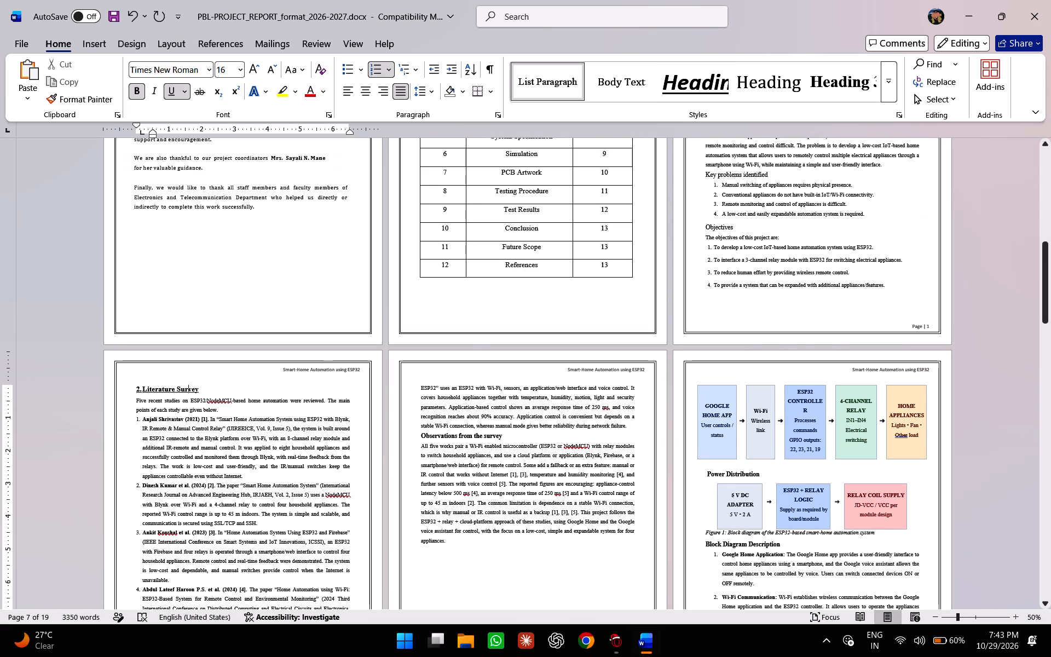
{"action": "left_click", "coordinate": [779, 312]}
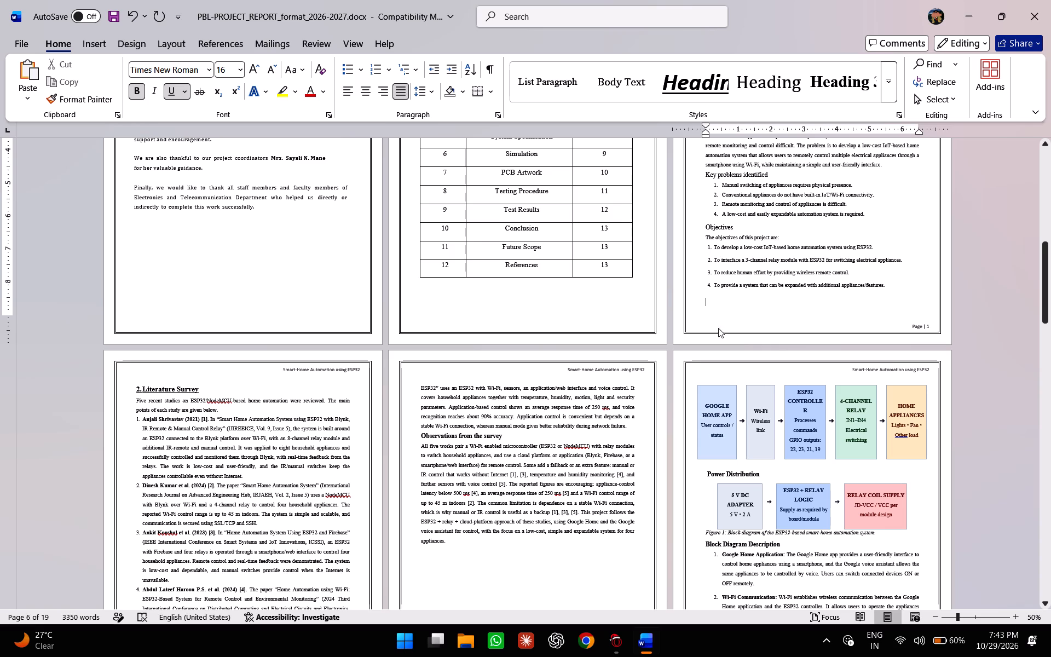
Make the Index heading bold.
{"action": "scroll", "coordinate": [717, 326], "scroll_direction": "up", "scroll_amount": 18}
{"action": "scroll", "coordinate": [725, 321], "scroll_direction": "up", "scroll_amount": 18}
{"action": "scroll", "coordinate": [729, 320], "scroll_direction": "up", "scroll_amount": 12}
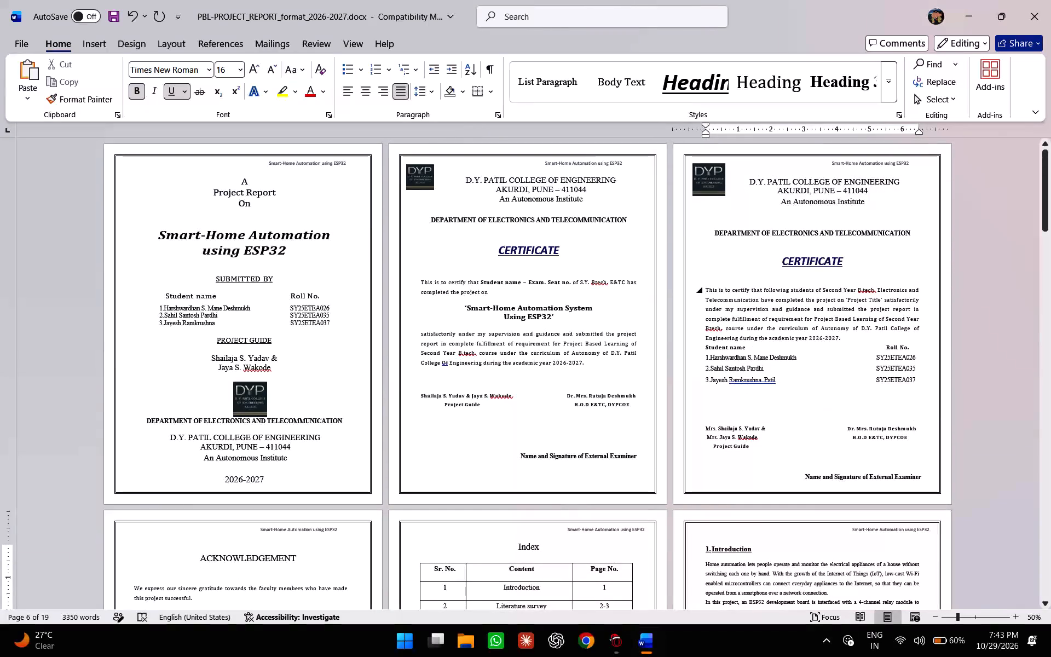
{"action": "left_click_drag", "start_coordinate": [1045, 200], "coordinate": [1018, 251]}
{"action": "left_click", "coordinate": [619, 548]}
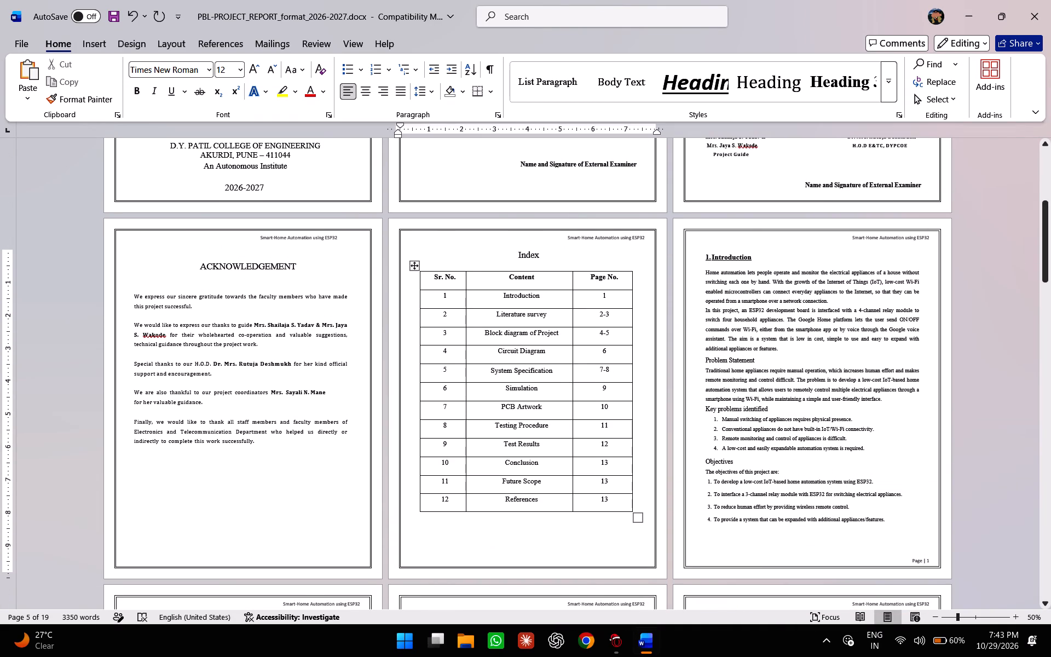
{"action": "double_click", "coordinate": [531, 255]}
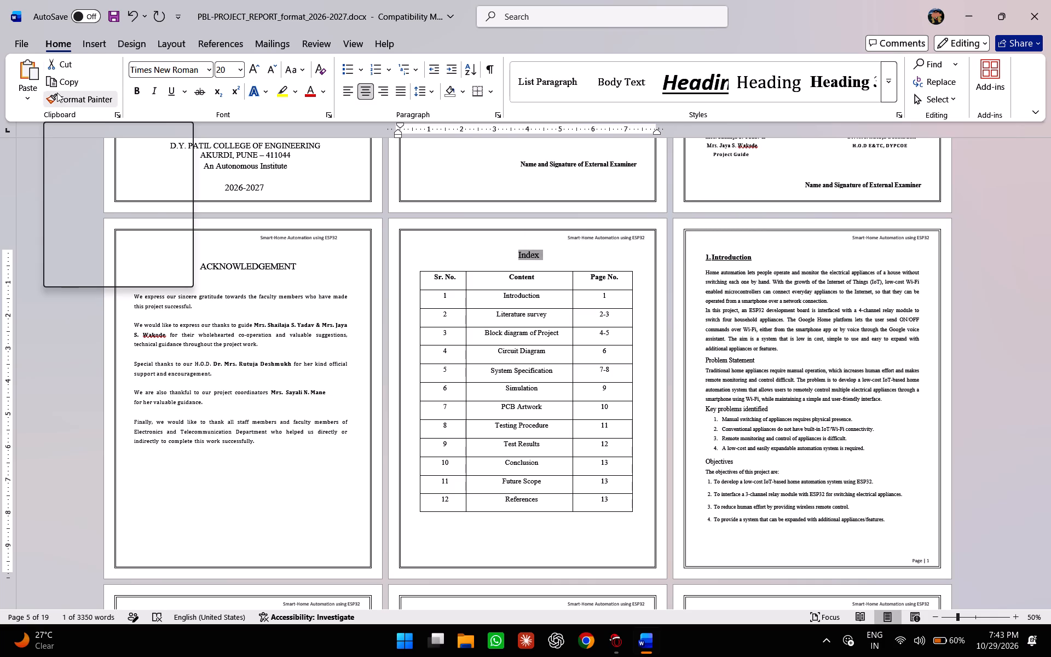
{"action": "left_click", "coordinate": [1032, 27]}
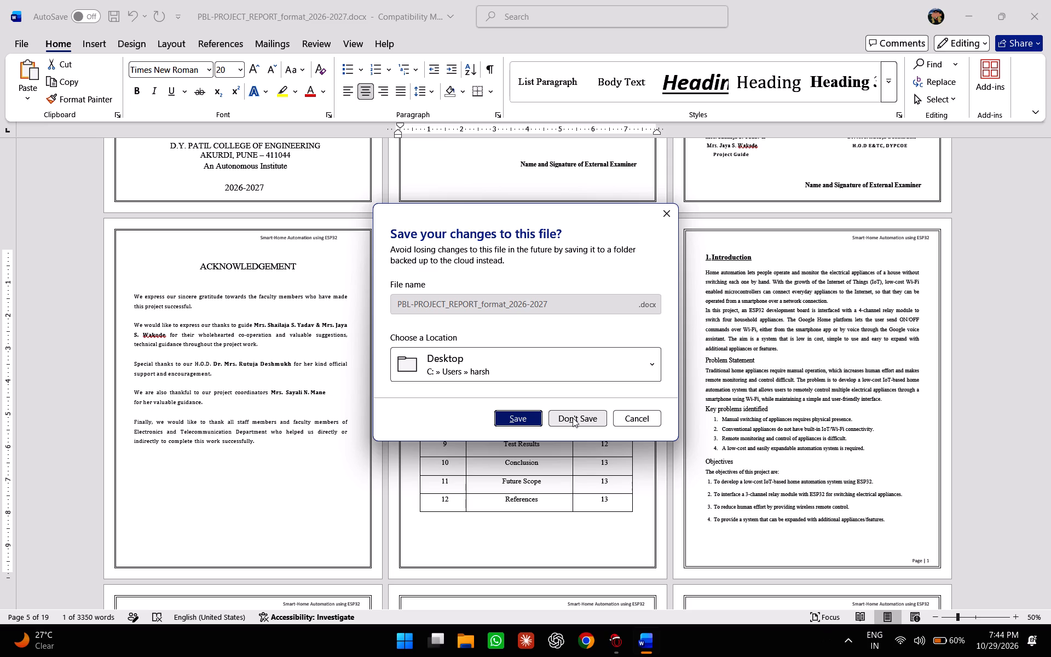
{"action": "left_click", "coordinate": [645, 423]}
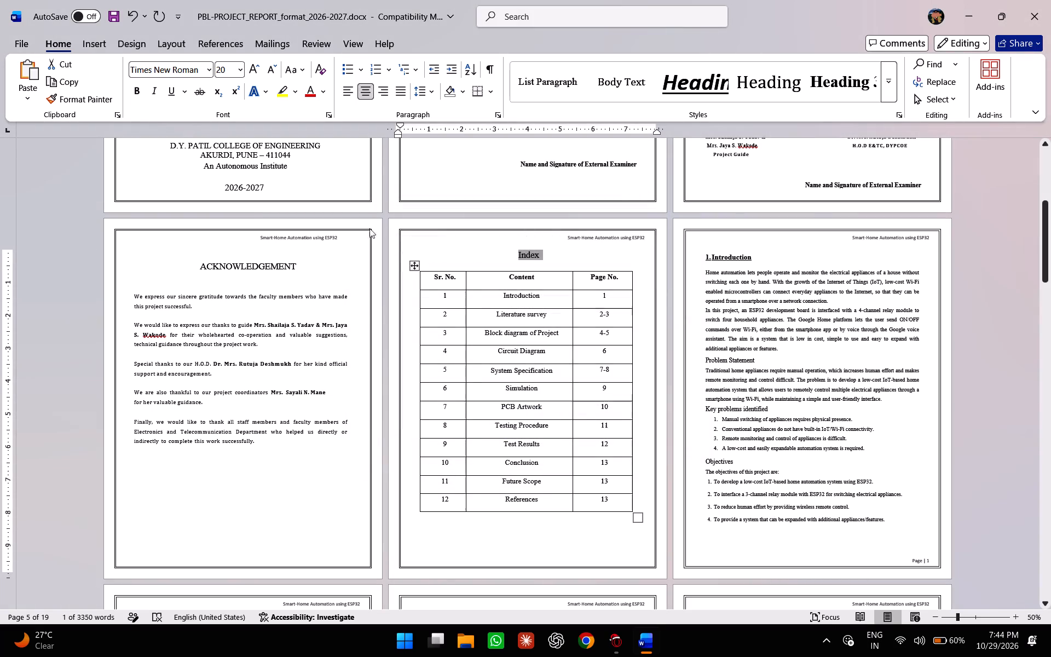
{"action": "left_click", "coordinate": [139, 89]}
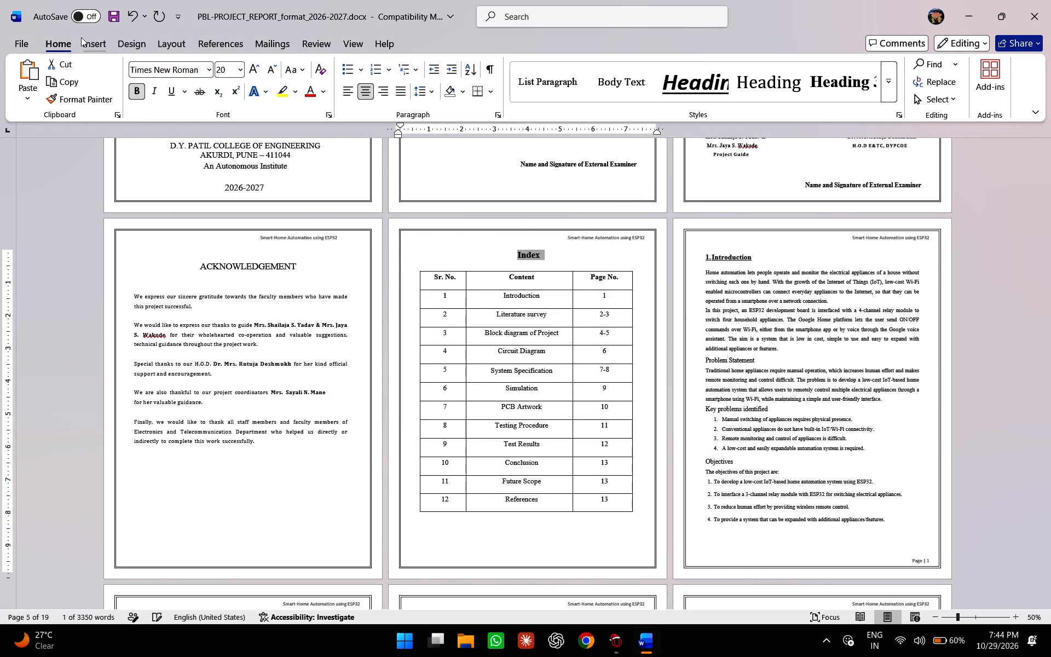
Save the report document.
{"action": "left_click", "coordinate": [113, 13]}
Insert two line breaks above the "3. Block Diagram" heading so it starts on the page with its diagram.
{"action": "scroll", "coordinate": [856, 573], "scroll_direction": "down", "scroll_amount": 3}
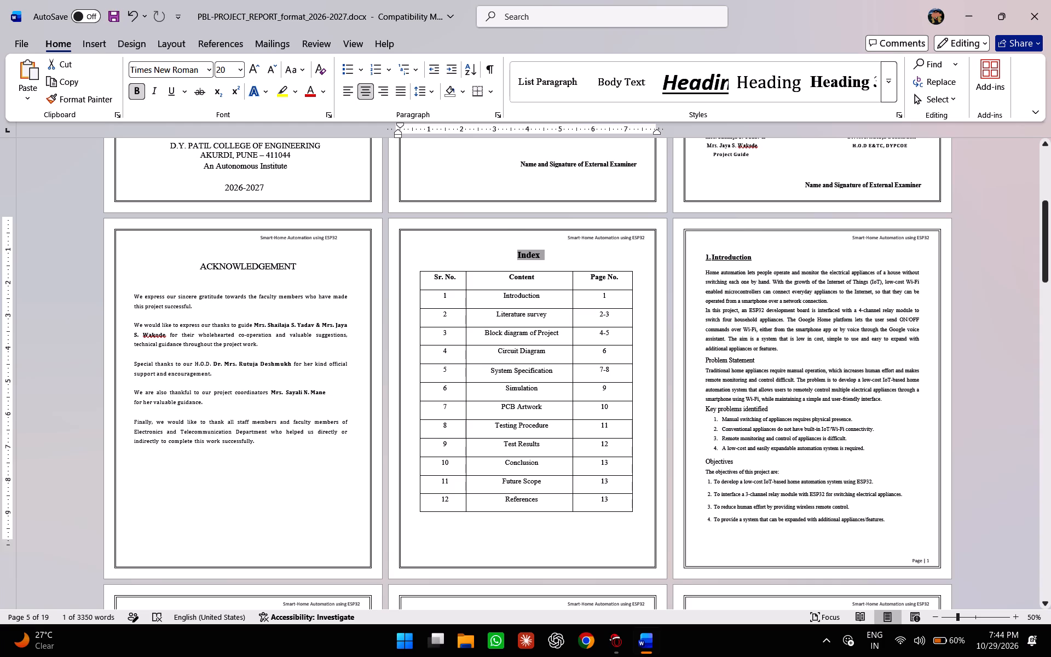
{"action": "scroll", "coordinate": [856, 573], "scroll_direction": "down", "scroll_amount": 11}
{"action": "scroll", "coordinate": [319, 297], "scroll_direction": "down", "scroll_amount": 3}
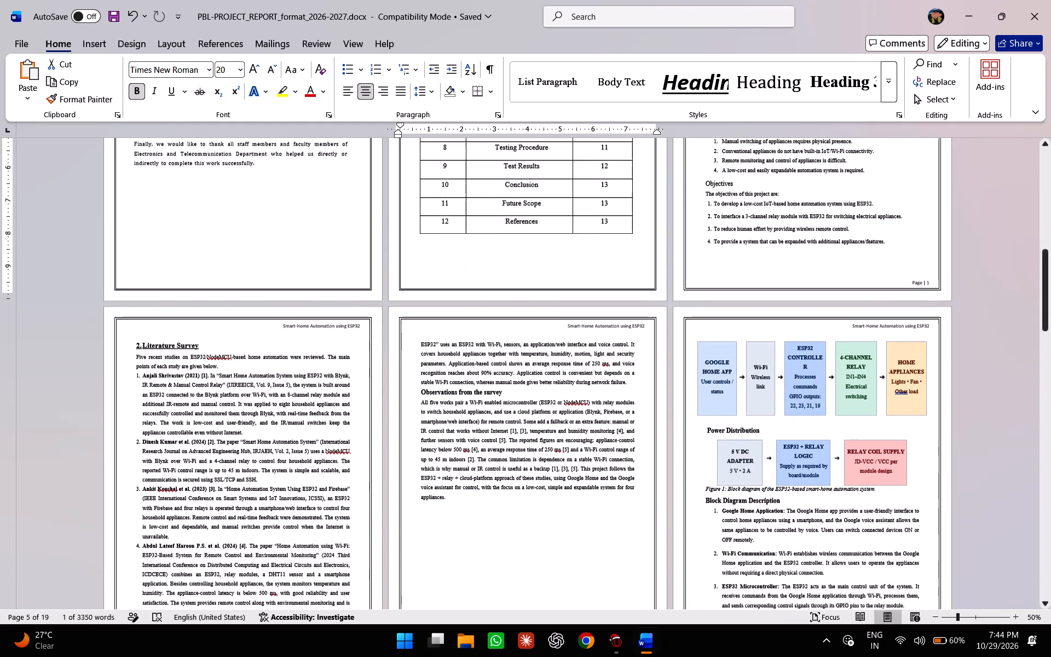
{"action": "scroll", "coordinate": [319, 299], "scroll_direction": "down", "scroll_amount": 2}
{"action": "scroll", "coordinate": [743, 566], "scroll_direction": "down", "scroll_amount": 4}
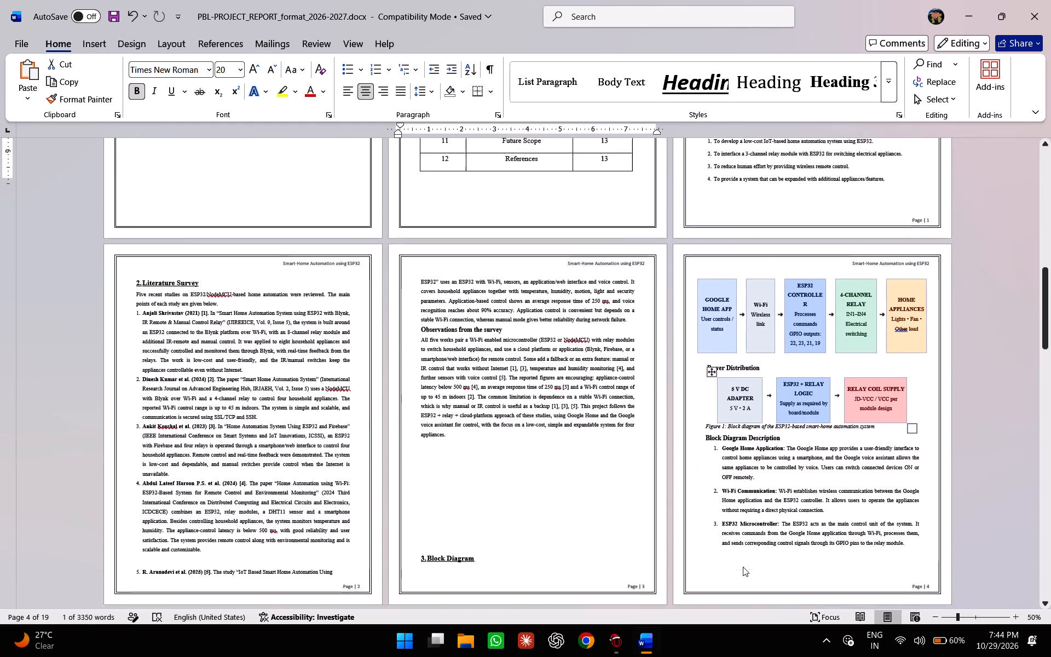
{"action": "scroll", "coordinate": [743, 567], "scroll_direction": "down", "scroll_amount": 9}
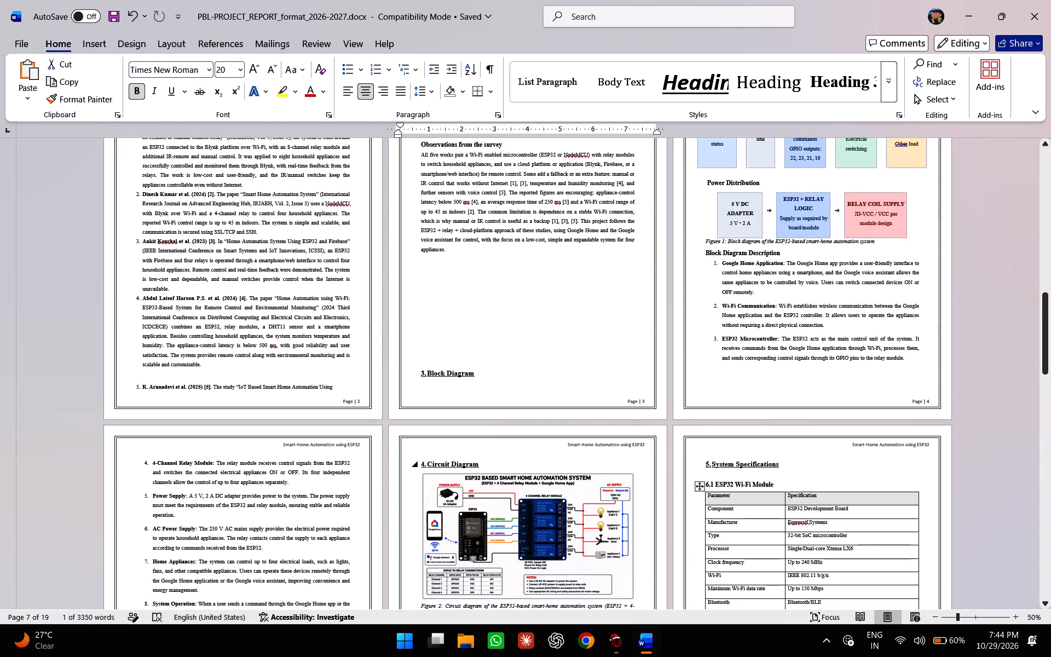
{"action": "left_click", "coordinate": [467, 363]}
{"action": "key", "text": "Return"}
{"action": "key", "text": "Return"}
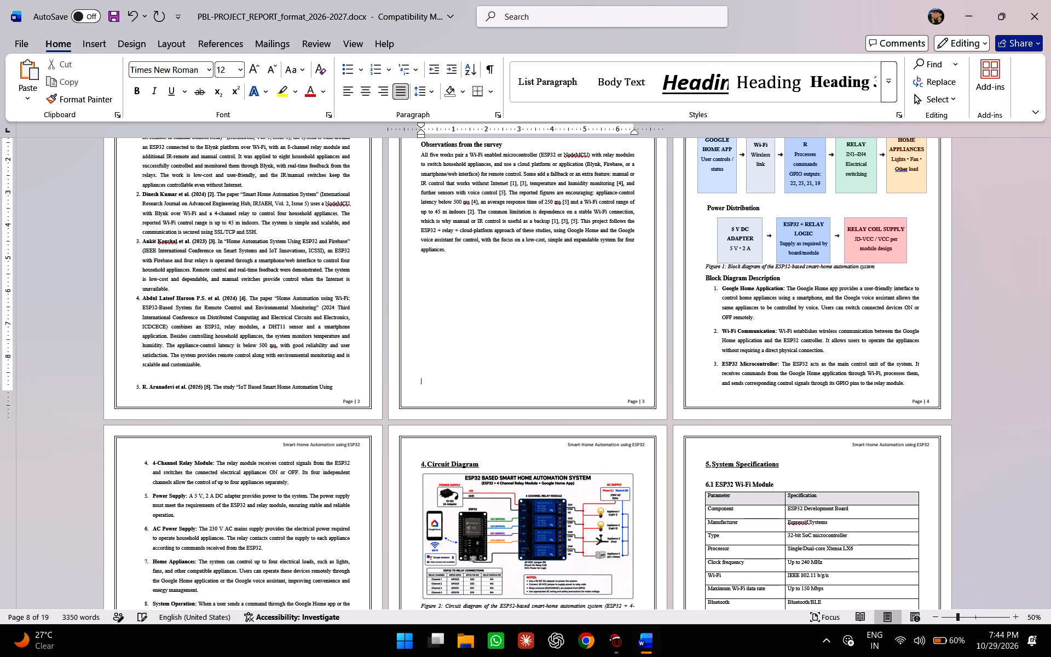
{"action": "scroll", "coordinate": [1049, 345], "scroll_direction": "up", "scroll_amount": 6}
{"action": "scroll", "coordinate": [933, 336], "scroll_direction": "up", "scroll_amount": 6}
{"action": "scroll", "coordinate": [920, 330], "scroll_direction": "down", "scroll_amount": 1}
{"action": "scroll", "coordinate": [920, 330], "scroll_direction": "up", "scroll_amount": 1}
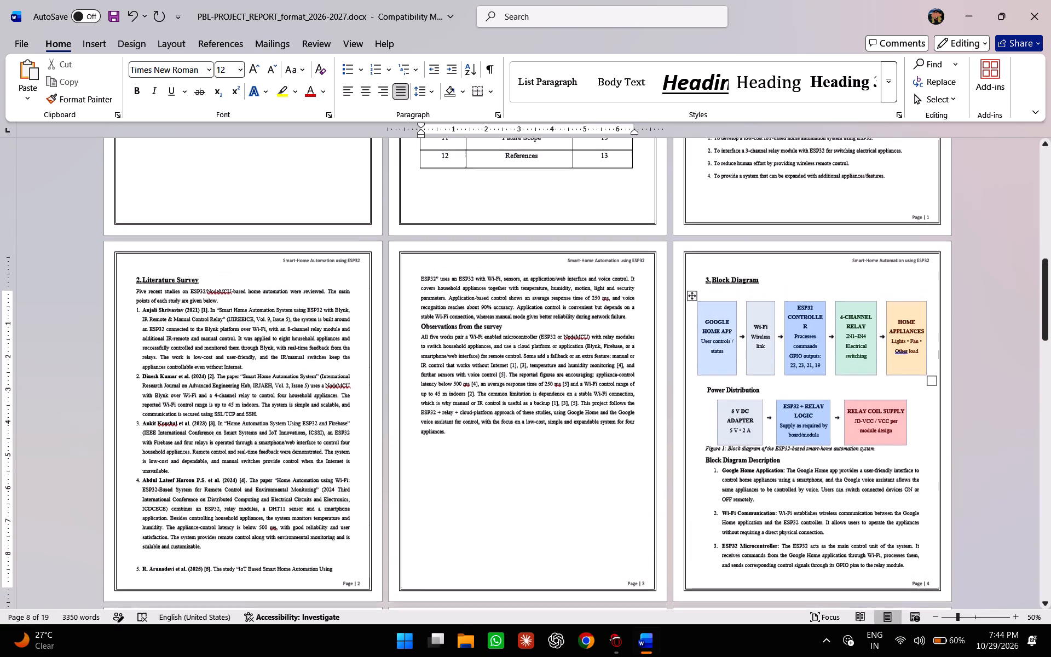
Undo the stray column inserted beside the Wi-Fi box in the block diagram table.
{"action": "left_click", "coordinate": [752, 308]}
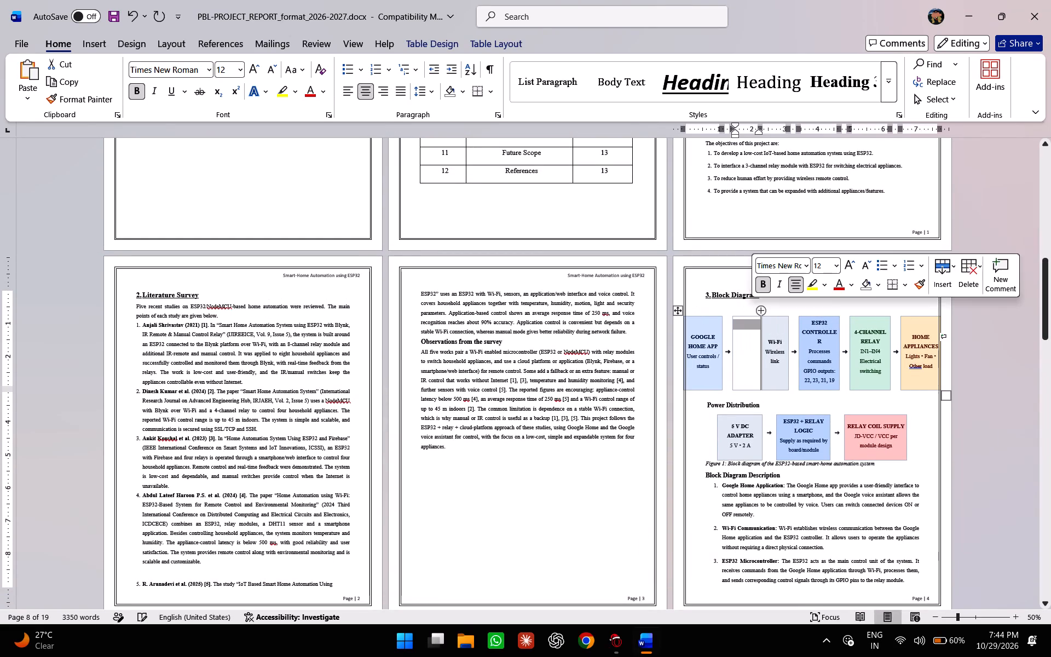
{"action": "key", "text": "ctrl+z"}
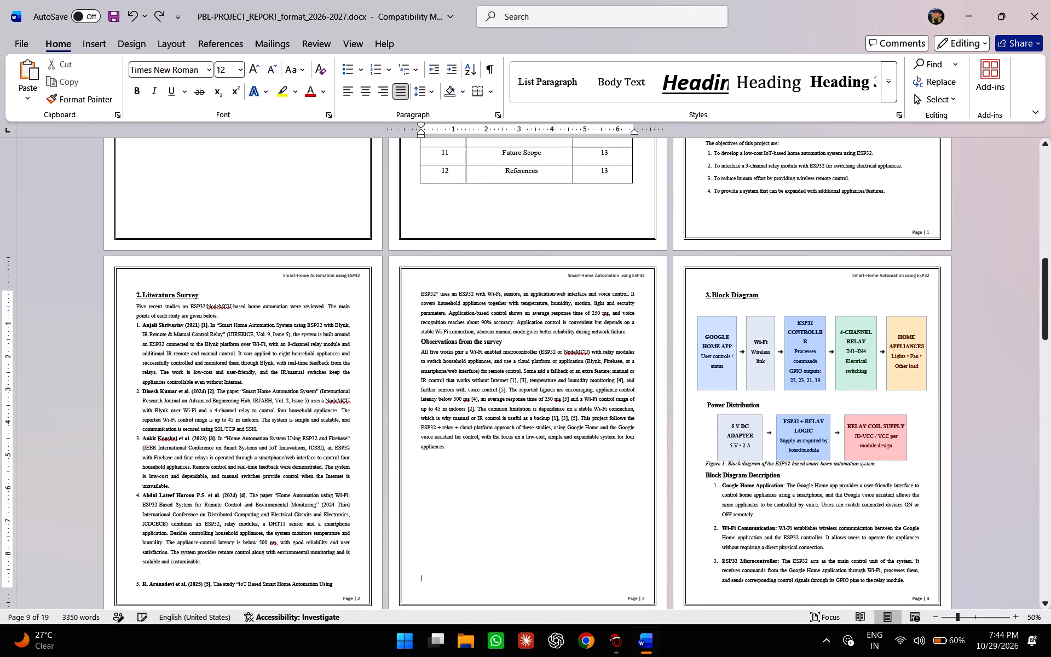
Widen the ESP32 Controller box in the block diagram so the word CONTROLLER fits on one line.
{"action": "left_click", "coordinate": [752, 306]}
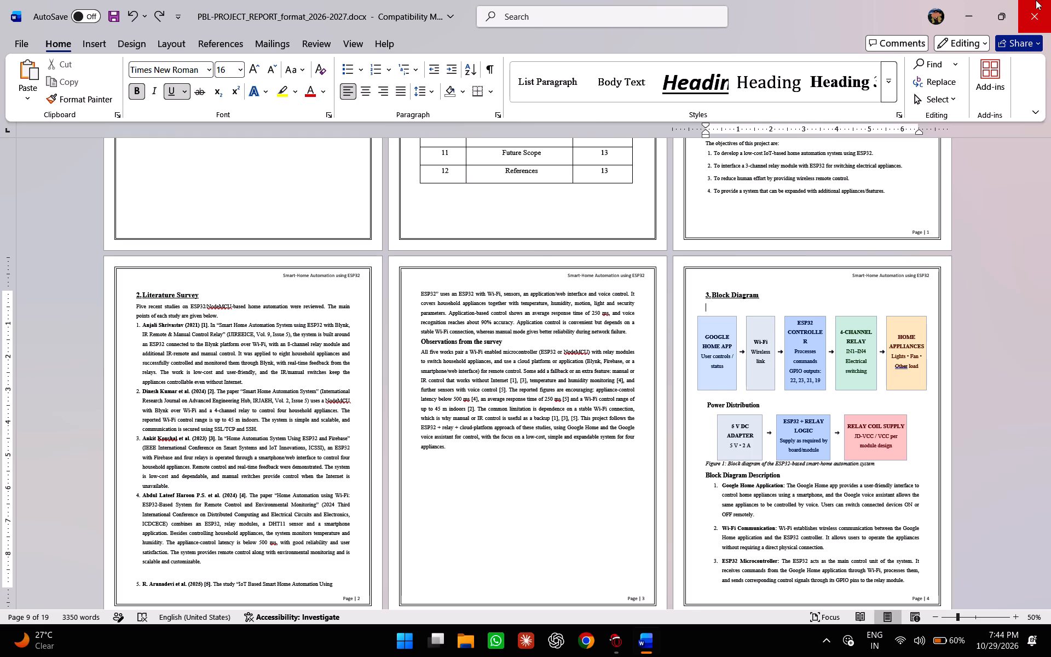
{"action": "scroll", "coordinate": [969, 243], "scroll_direction": "down", "scroll_amount": 20}
{"action": "scroll", "coordinate": [969, 245], "scroll_direction": "up", "scroll_amount": 1}
{"action": "scroll", "coordinate": [969, 245], "scroll_direction": "down", "scroll_amount": 4}
{"action": "scroll", "coordinate": [969, 245], "scroll_direction": "up", "scroll_amount": 6}
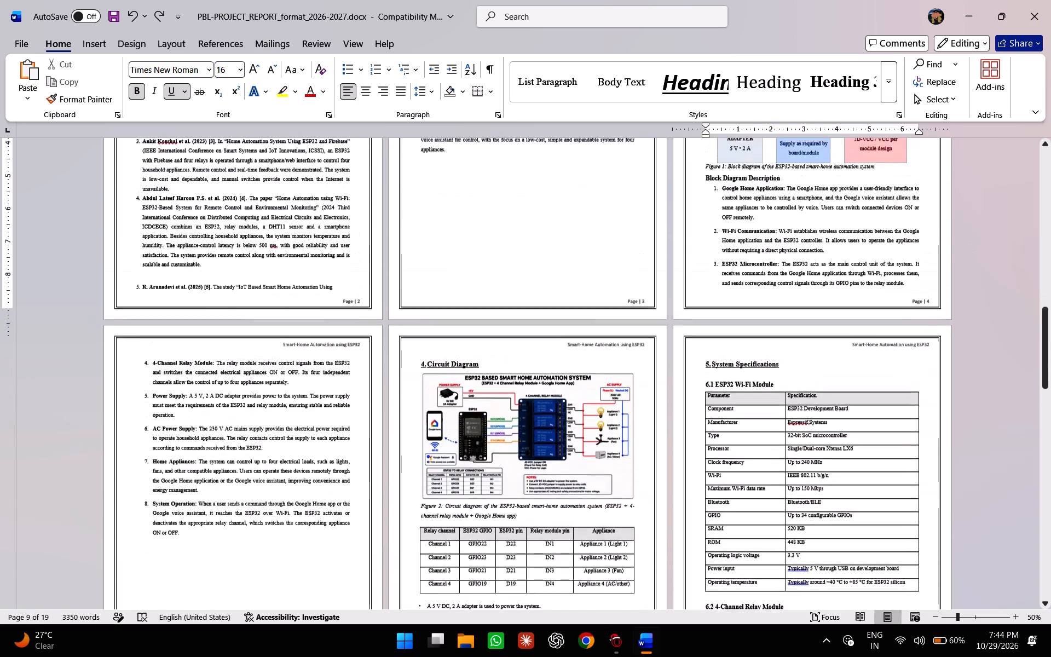
{"action": "scroll", "coordinate": [969, 245], "scroll_direction": "up", "scroll_amount": 8}
{"action": "scroll", "coordinate": [969, 245], "scroll_direction": "down", "scroll_amount": 1}
{"action": "scroll", "coordinate": [969, 245], "scroll_direction": "up", "scroll_amount": 4}
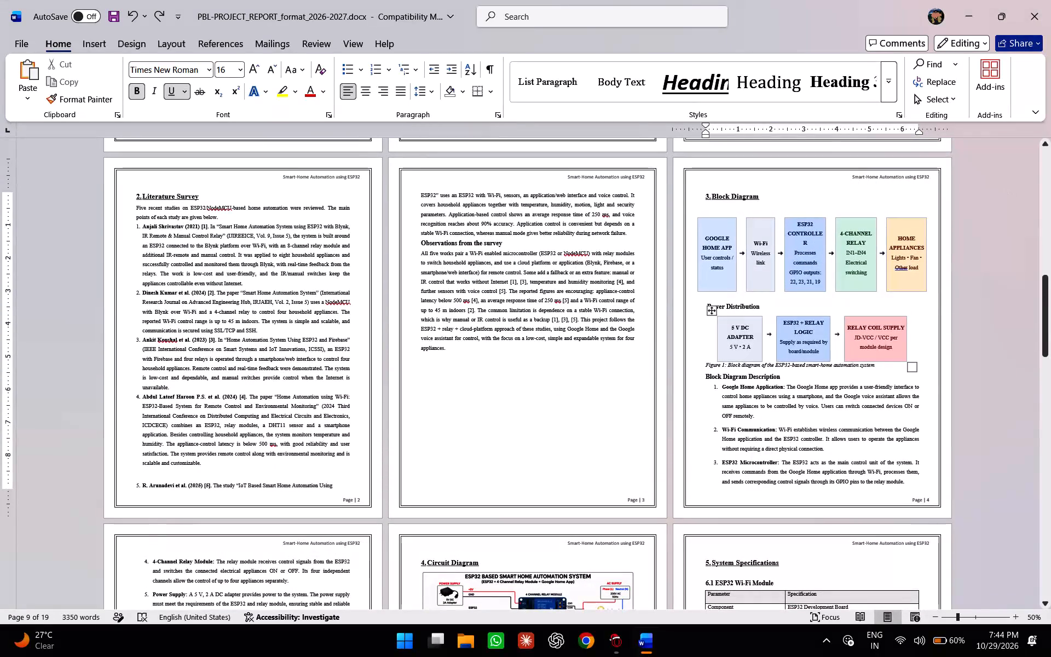
{"action": "left_click", "coordinate": [825, 240]}
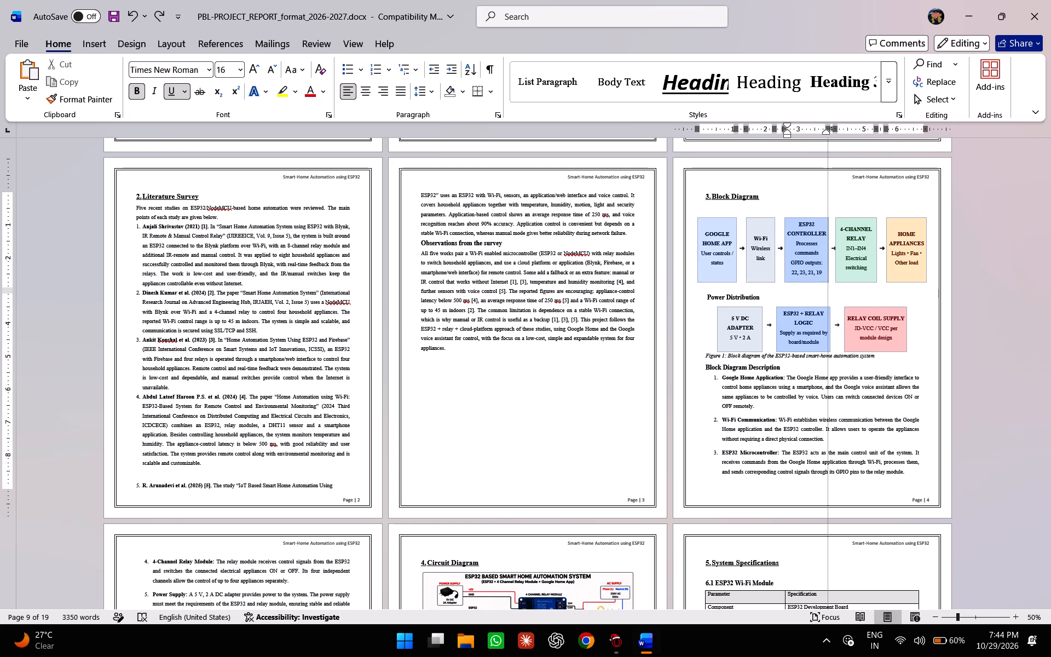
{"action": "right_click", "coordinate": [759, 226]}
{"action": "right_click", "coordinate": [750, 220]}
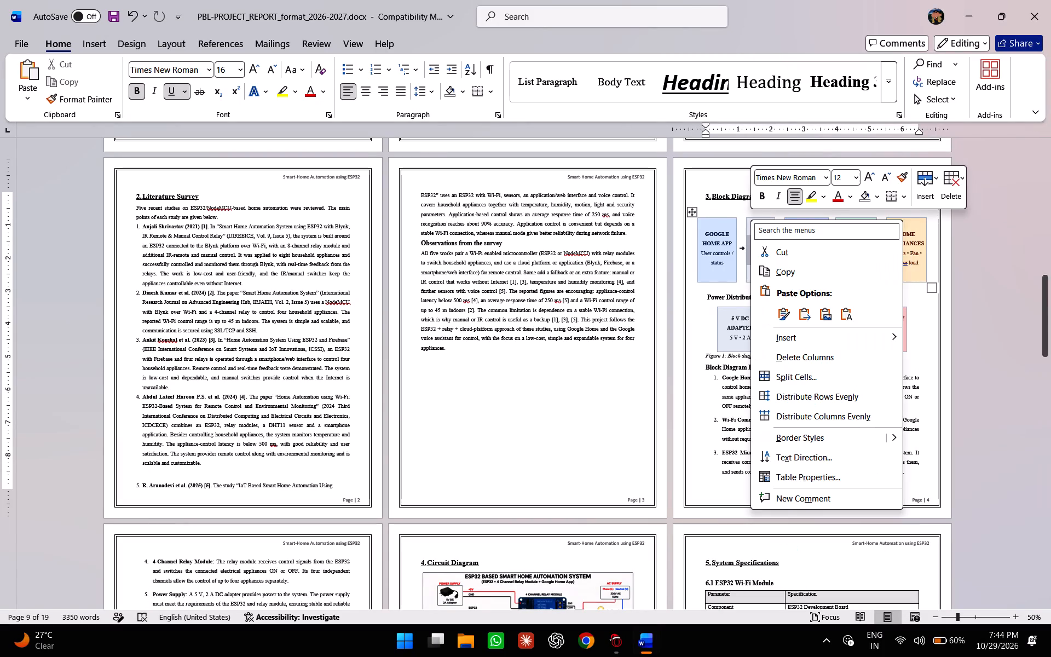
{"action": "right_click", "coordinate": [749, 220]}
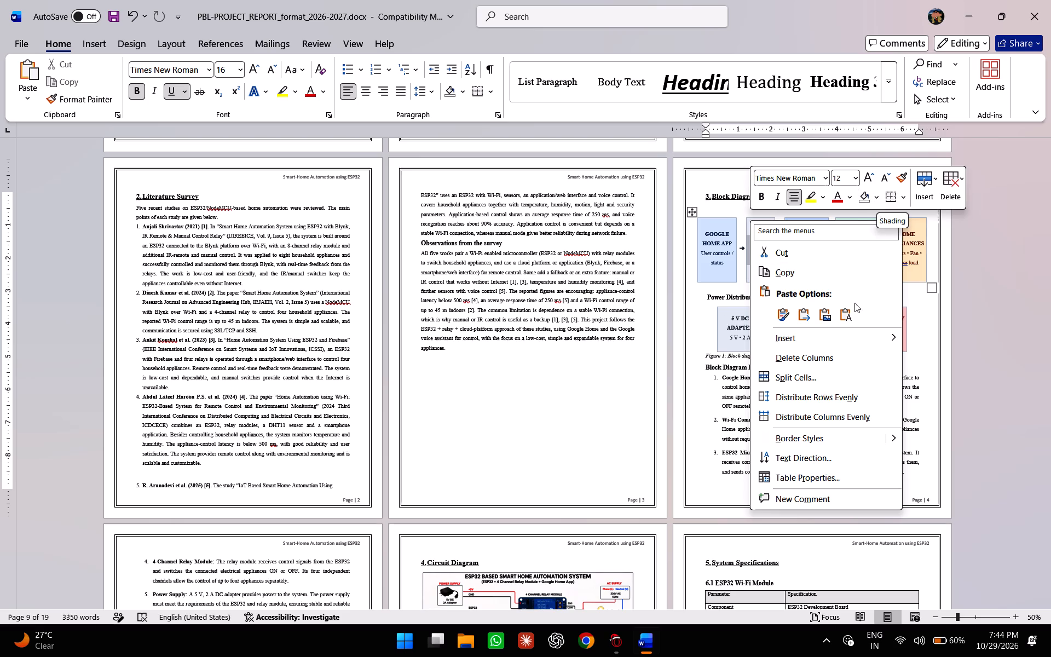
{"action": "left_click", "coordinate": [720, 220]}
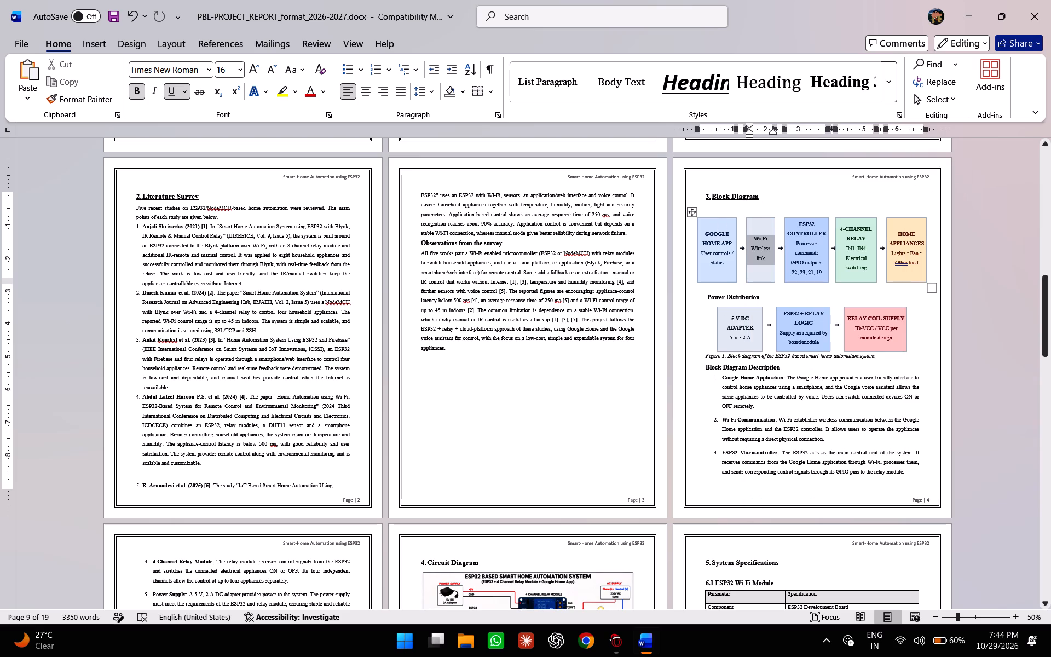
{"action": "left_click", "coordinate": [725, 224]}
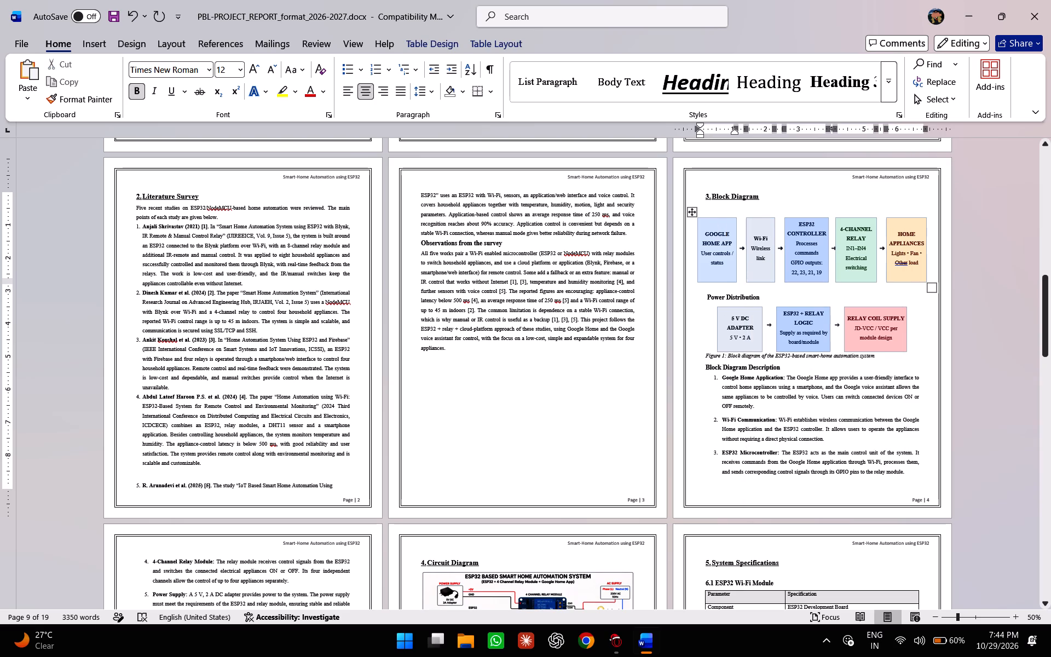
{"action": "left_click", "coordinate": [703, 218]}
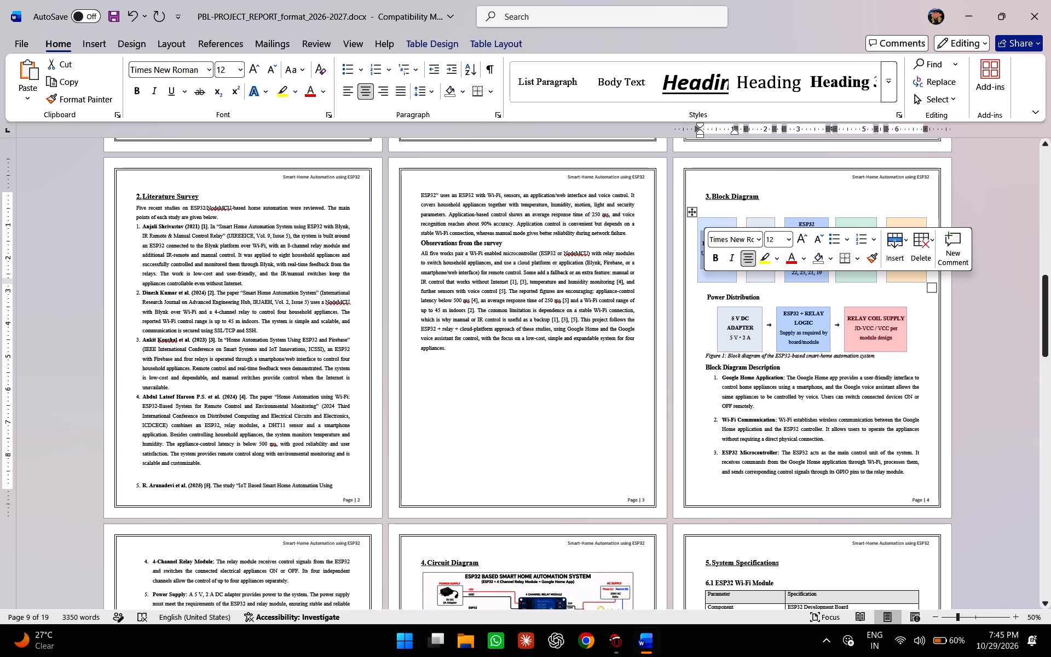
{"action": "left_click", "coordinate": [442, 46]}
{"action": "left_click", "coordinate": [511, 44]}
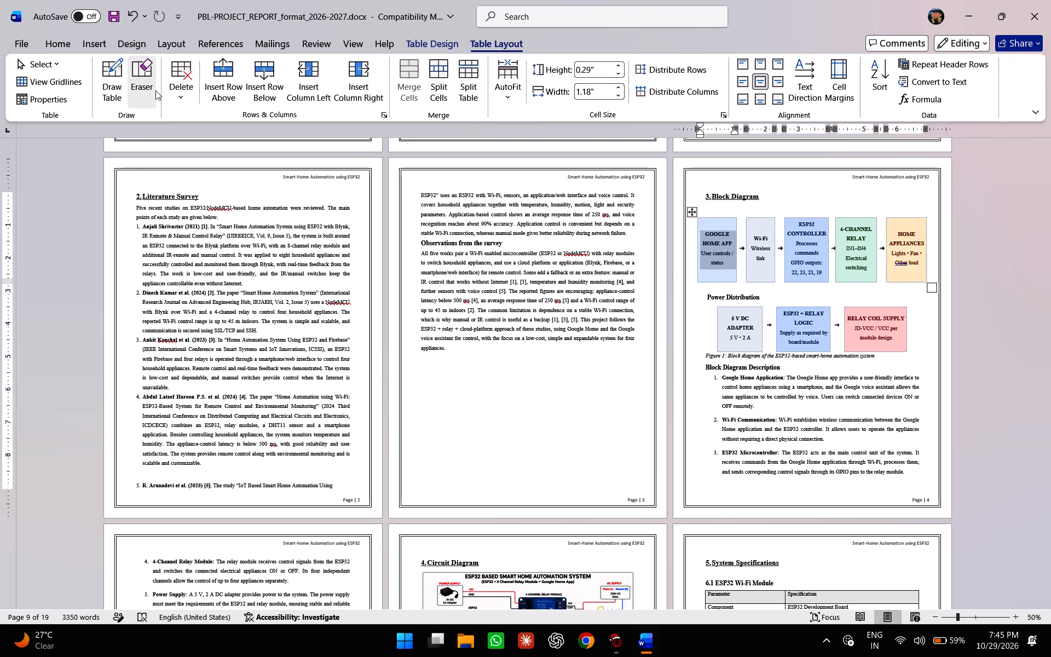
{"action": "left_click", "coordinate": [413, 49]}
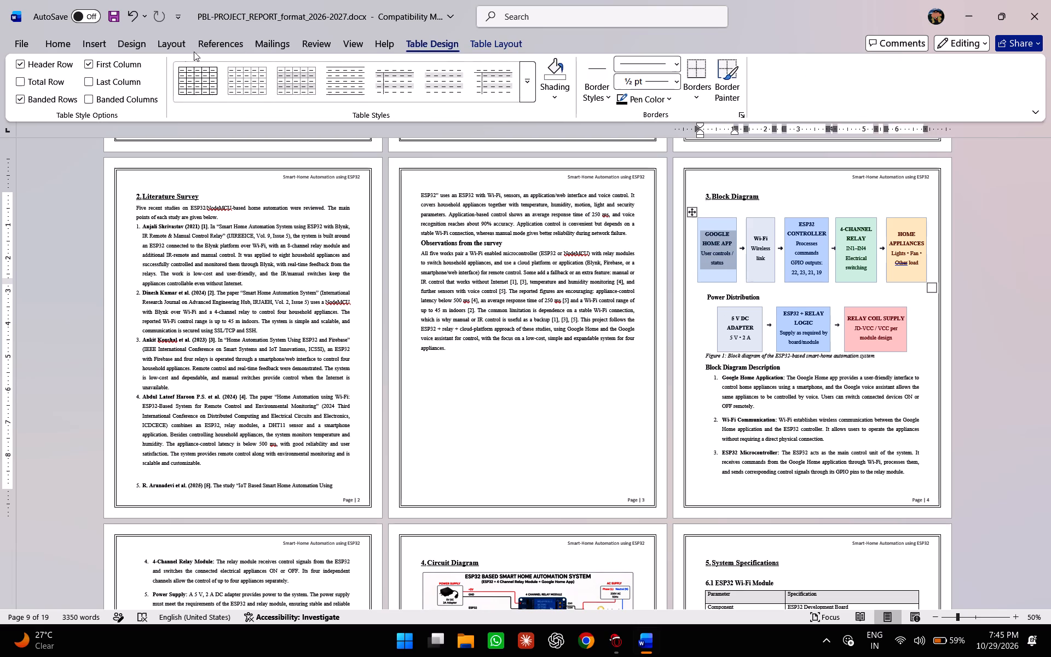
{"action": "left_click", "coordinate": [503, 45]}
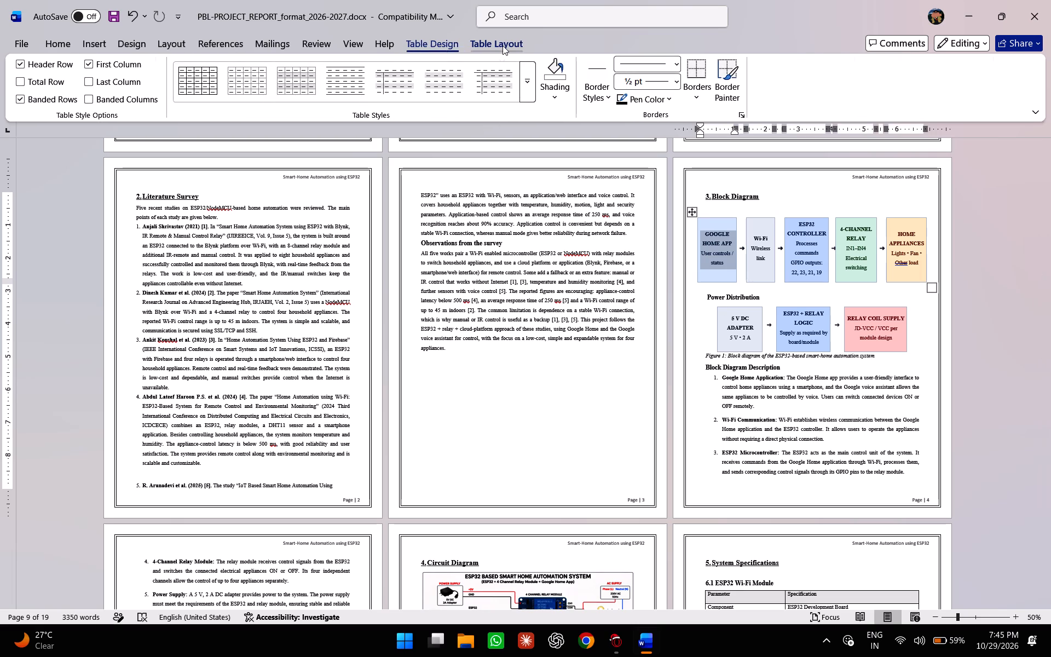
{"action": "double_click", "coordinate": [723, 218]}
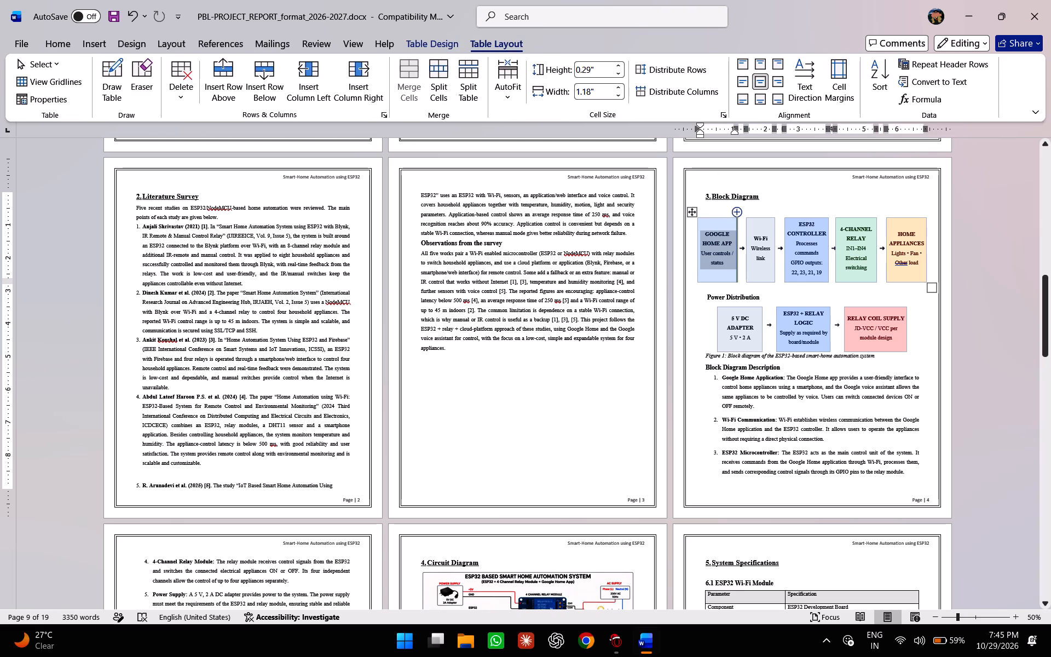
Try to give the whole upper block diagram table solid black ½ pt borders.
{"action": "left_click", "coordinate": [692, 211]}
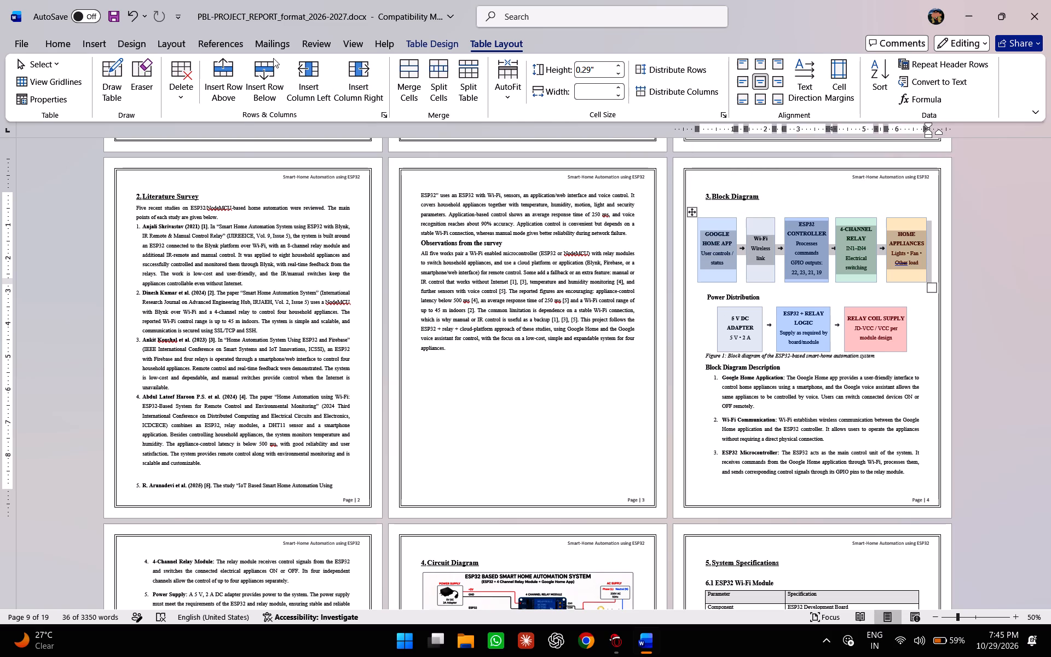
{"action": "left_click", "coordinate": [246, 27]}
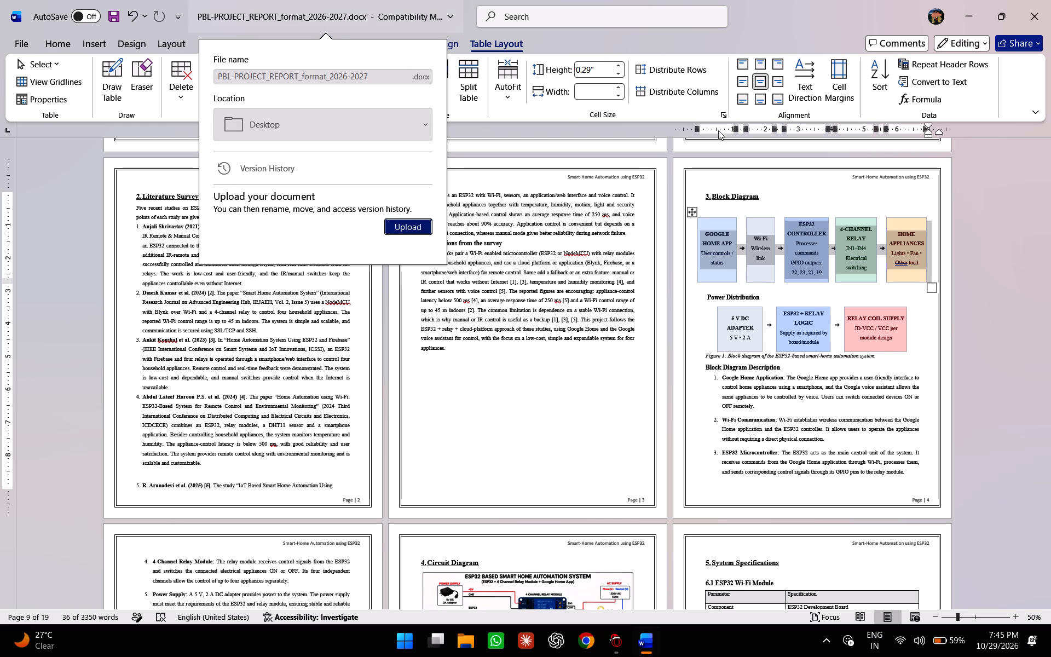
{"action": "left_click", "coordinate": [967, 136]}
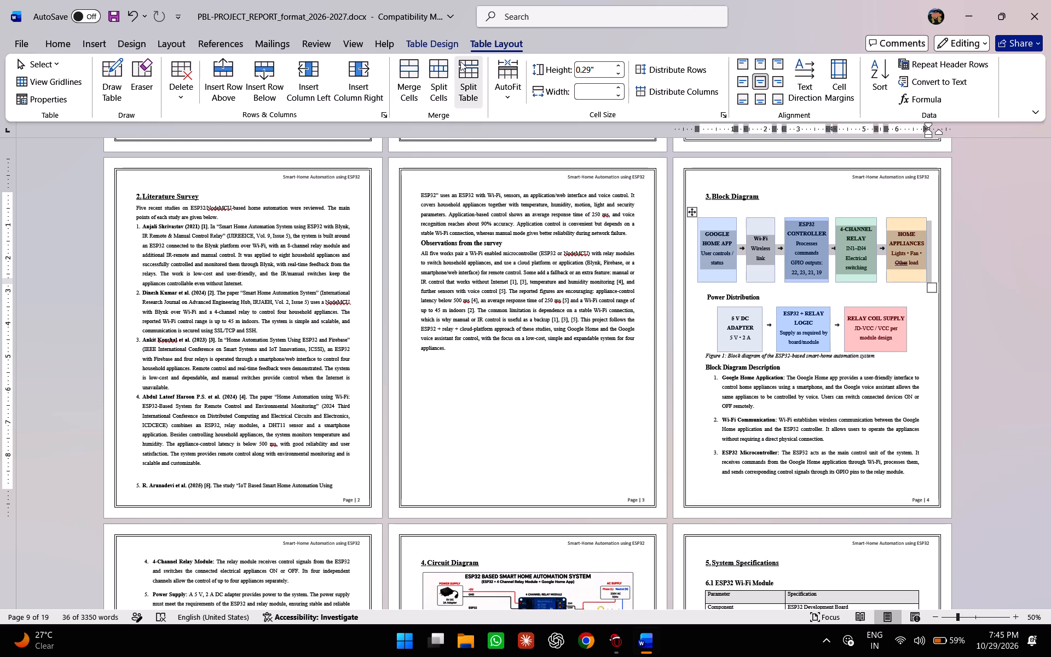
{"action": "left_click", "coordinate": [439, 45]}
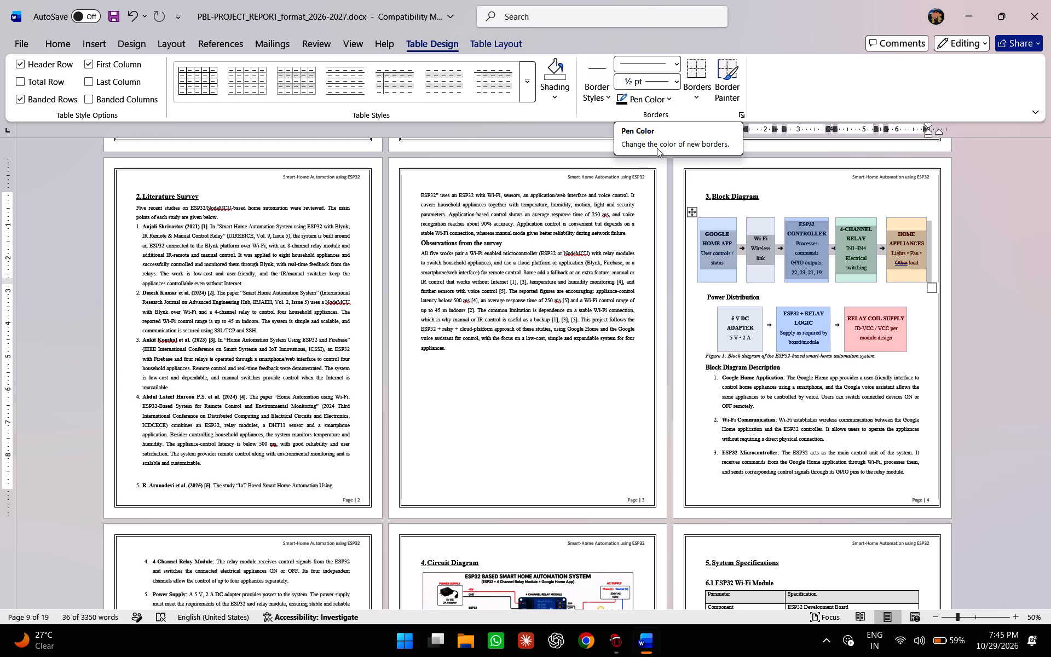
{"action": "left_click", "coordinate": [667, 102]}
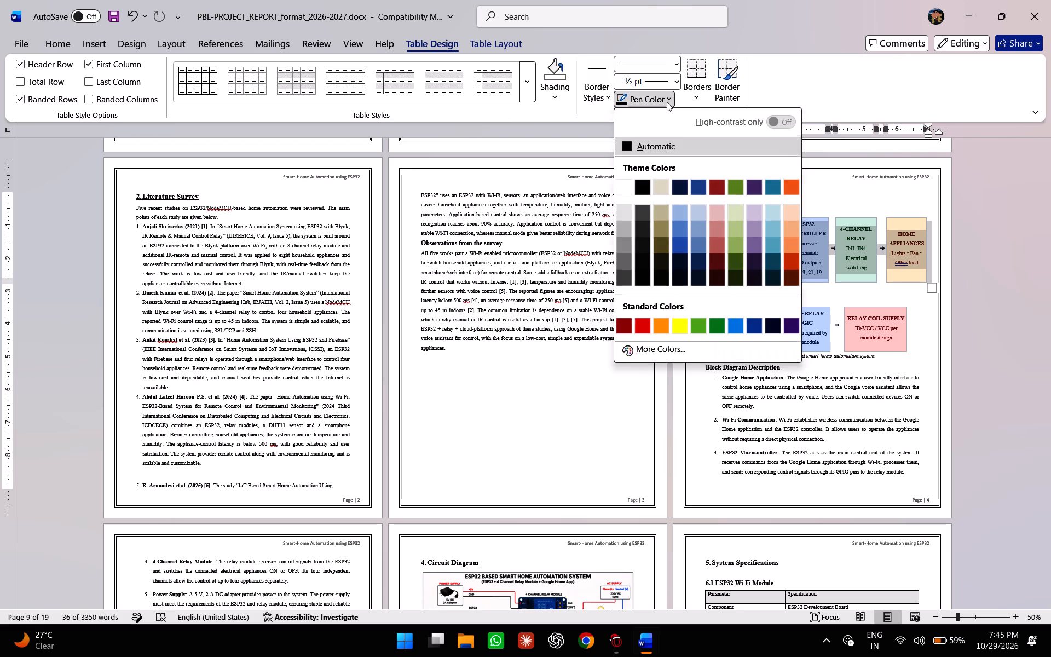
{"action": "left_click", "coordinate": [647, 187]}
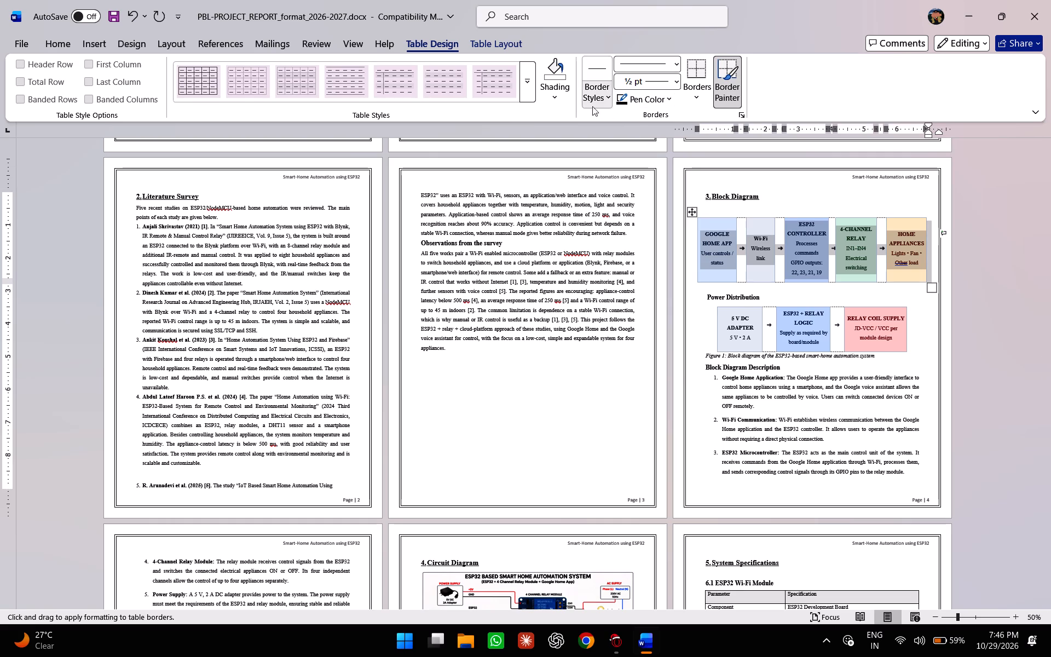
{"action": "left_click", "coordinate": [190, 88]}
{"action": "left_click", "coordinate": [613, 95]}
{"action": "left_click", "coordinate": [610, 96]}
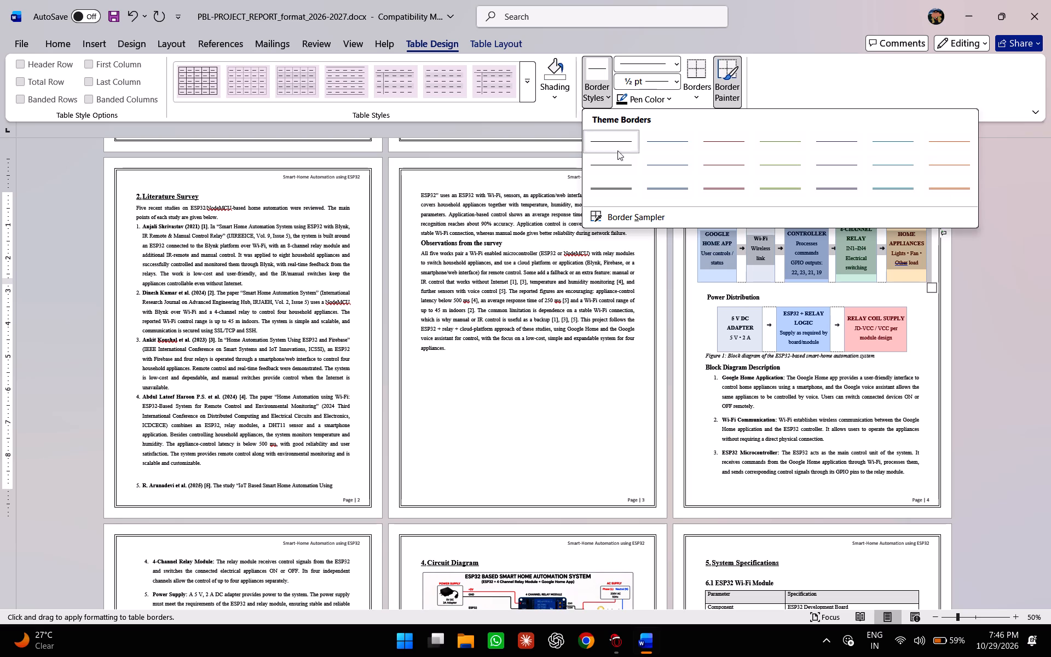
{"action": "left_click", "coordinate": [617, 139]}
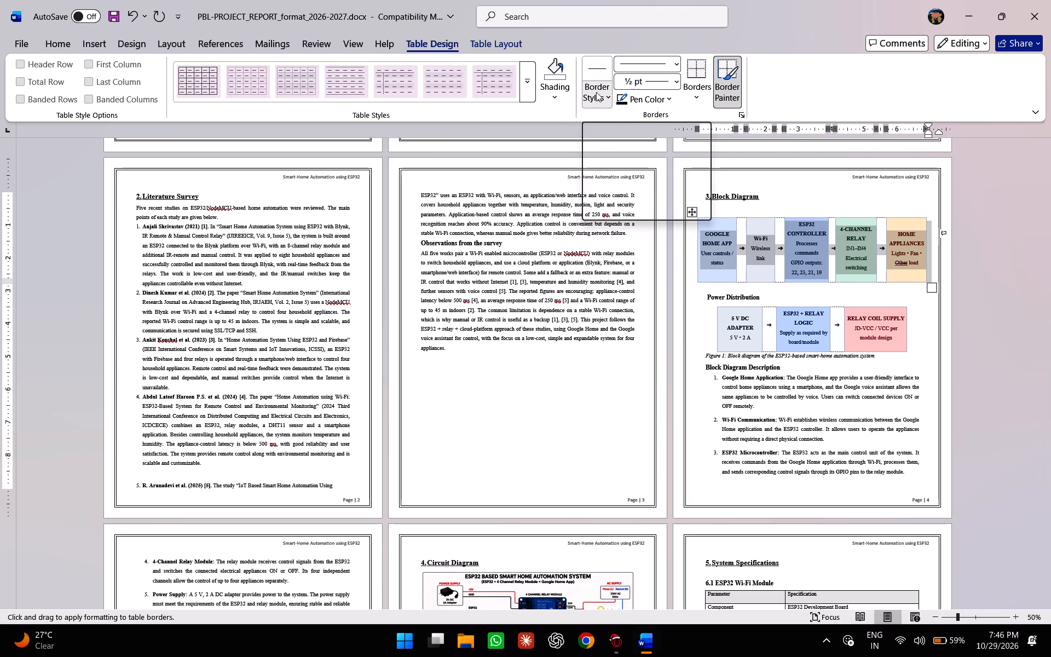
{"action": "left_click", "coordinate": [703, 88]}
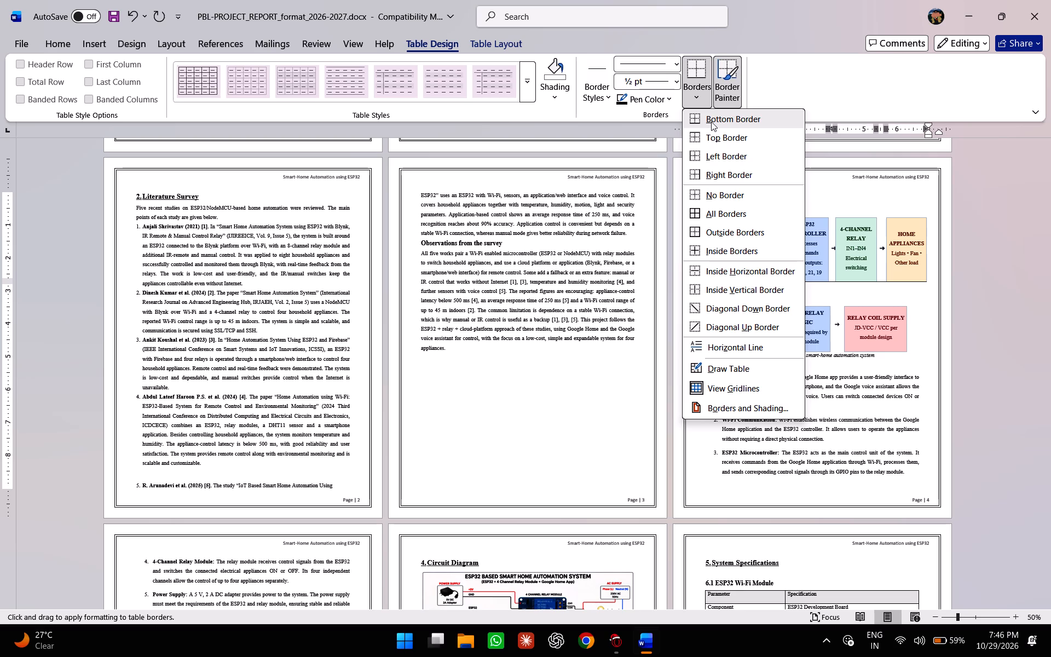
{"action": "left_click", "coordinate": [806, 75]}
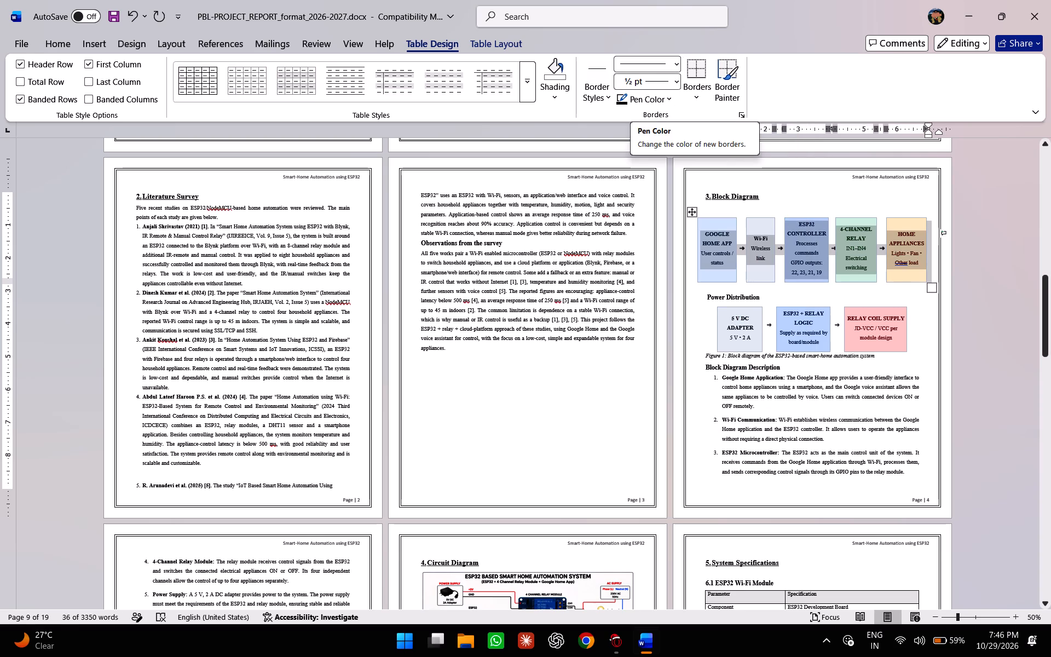
Insert a blank line above the "Block Diagram Description" heading.
{"action": "scroll", "coordinate": [761, 216], "scroll_direction": "up", "scroll_amount": 1}
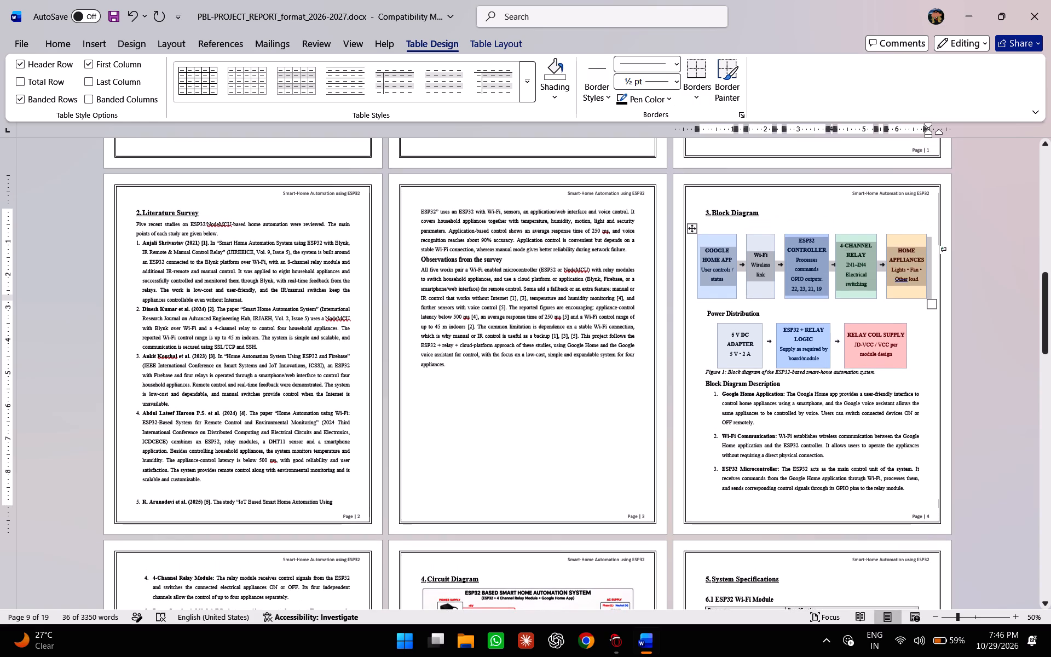
{"action": "left_click", "coordinate": [717, 226]}
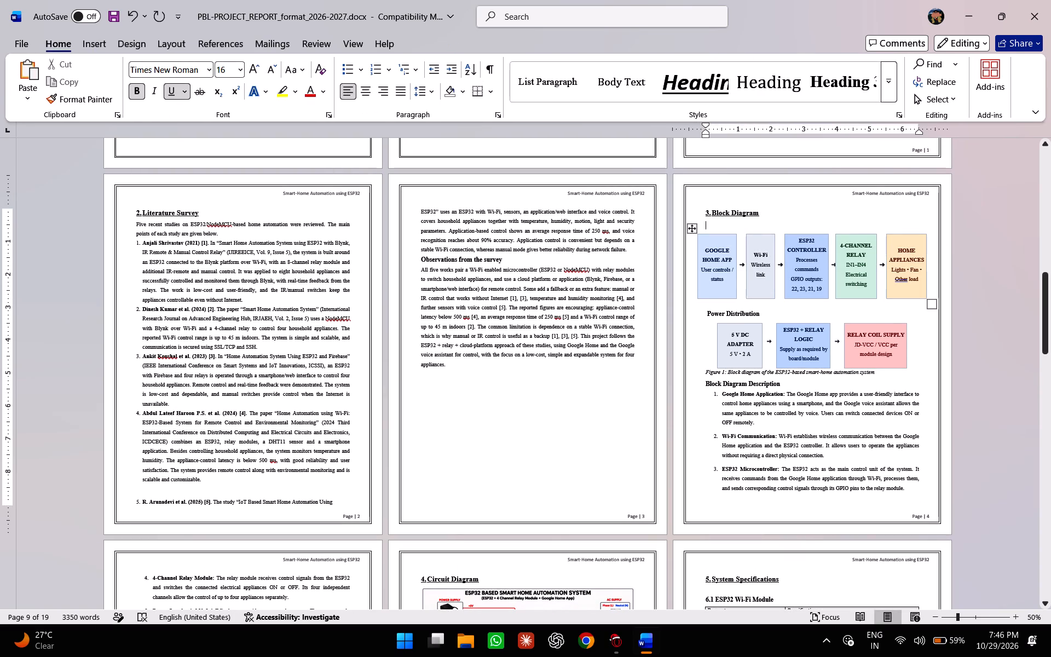
{"action": "left_click", "coordinate": [697, 382]}
{"action": "key", "text": "Return"}
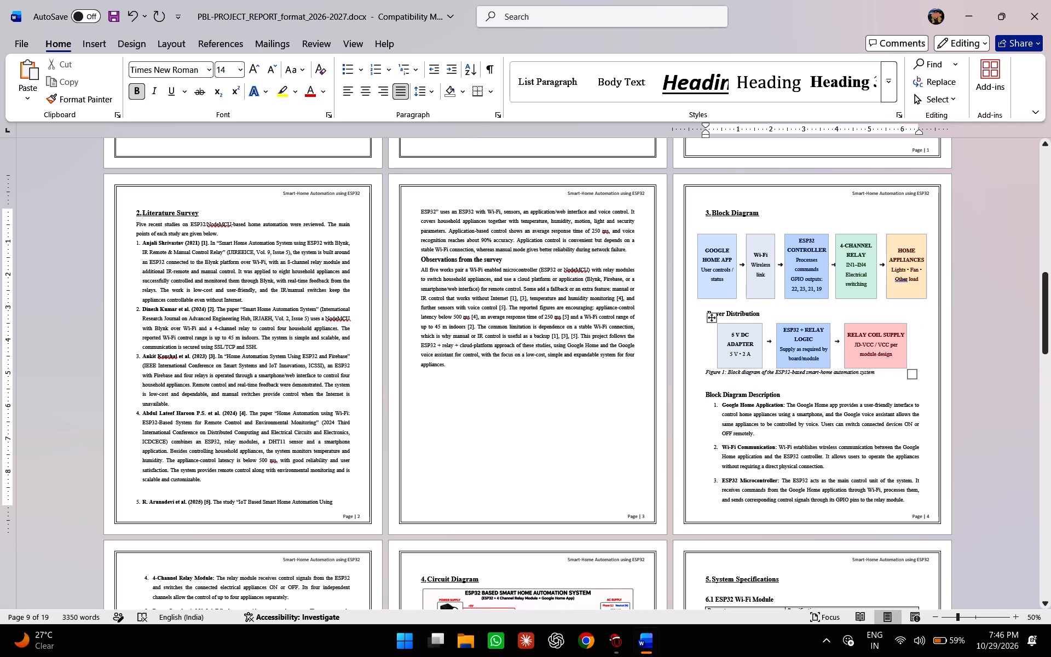
Insert blank lines above the 4-Channel Relay Module heading to push it and its table onto the next page.
{"action": "scroll", "coordinate": [834, 364], "scroll_direction": "down", "scroll_amount": 3, "text": "ctrl"}
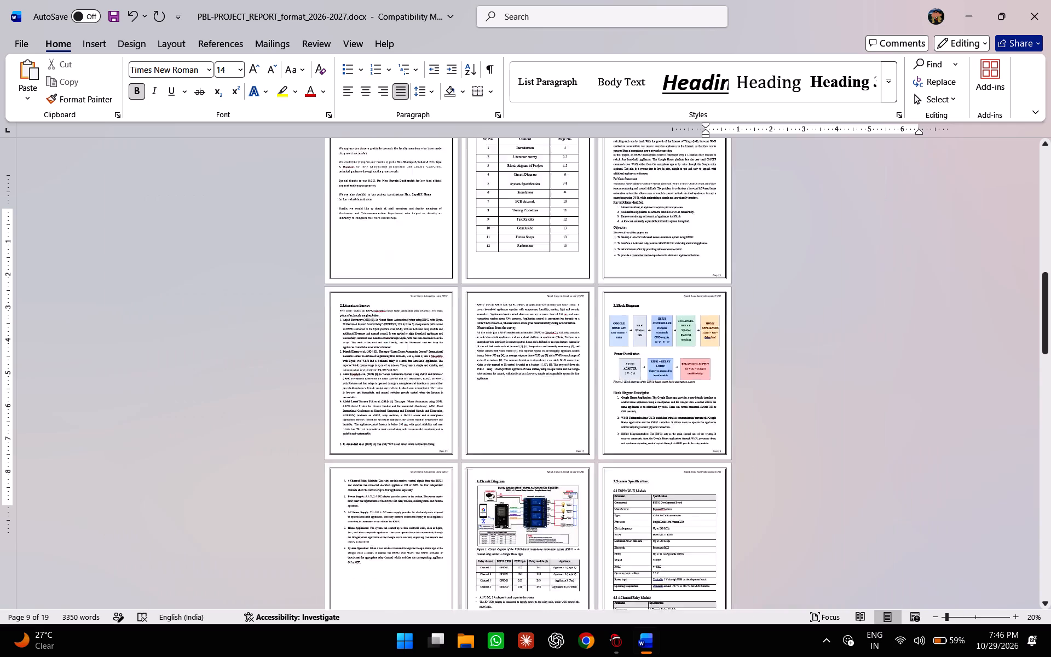
{"action": "scroll", "coordinate": [835, 364], "scroll_direction": "up", "scroll_amount": 1, "text": "ctrl"}
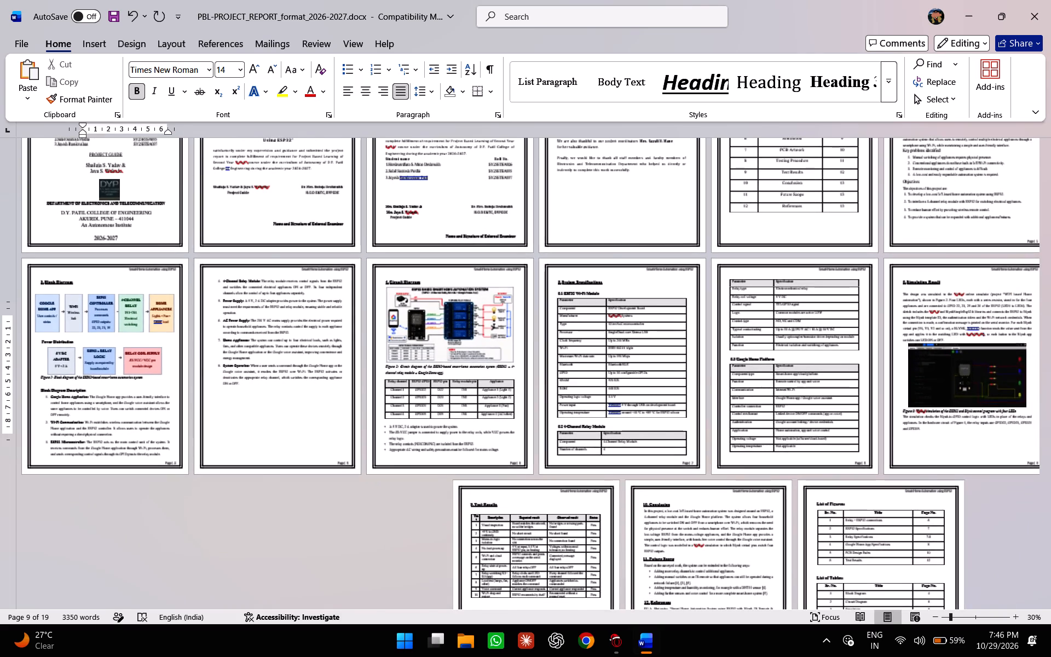
{"action": "scroll", "coordinate": [810, 359], "scroll_direction": "down", "scroll_amount": 19}
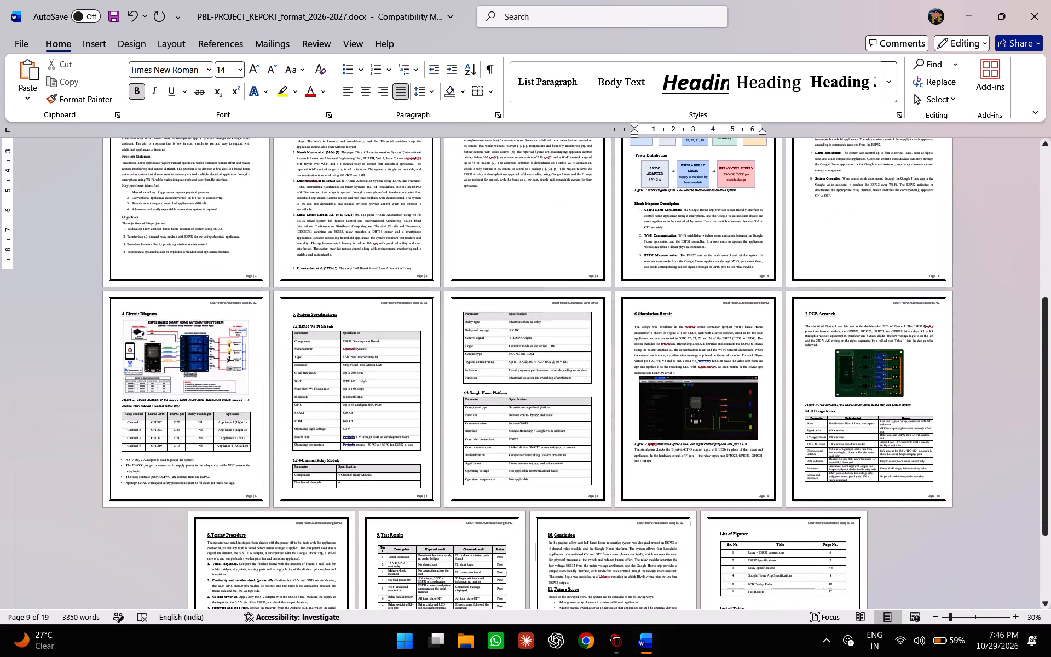
{"action": "scroll", "coordinate": [693, 370], "scroll_direction": "down", "scroll_amount": 12}
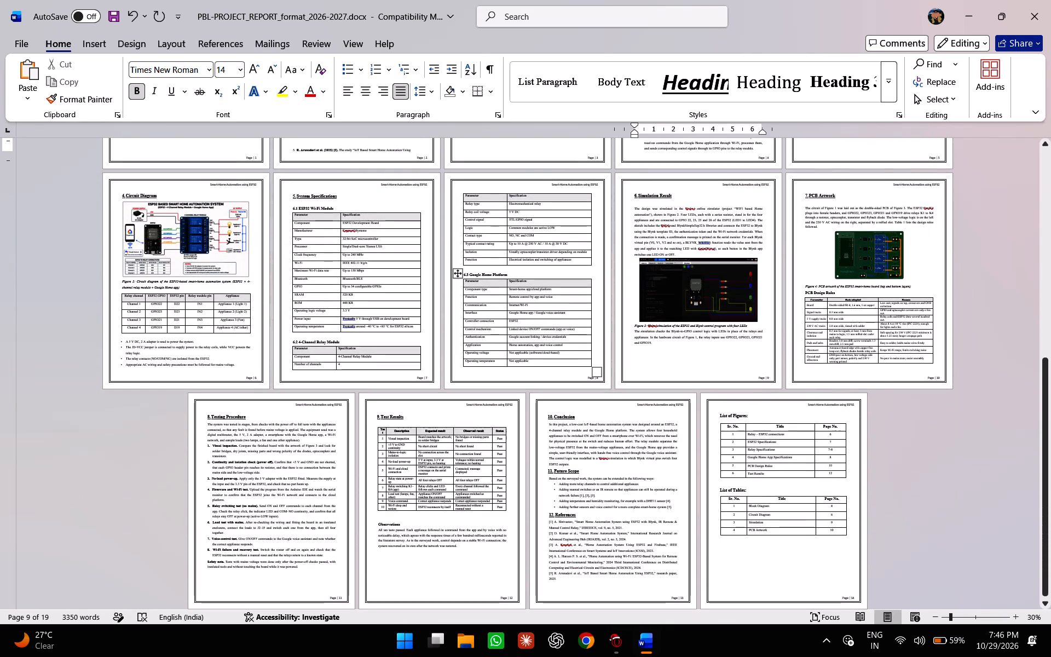
{"action": "left_click", "coordinate": [303, 337]}
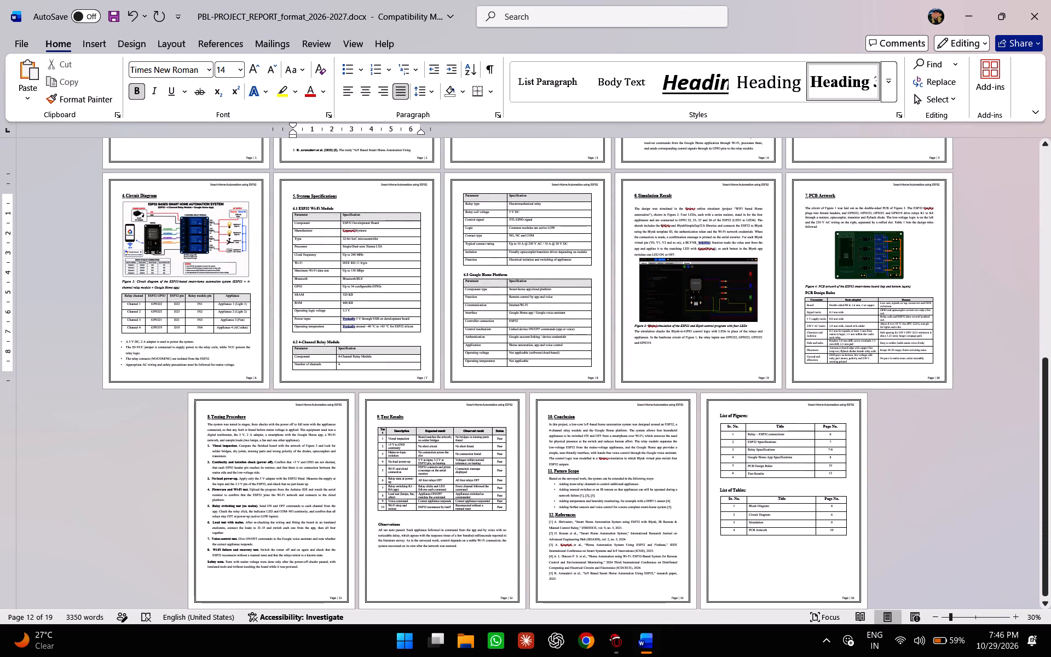
{"action": "key", "text": "Return"}
{"action": "key", "text": "Return"}
{"action": "key", "text": "Return"}
{"action": "key", "text": "Return"}
{"action": "key", "text": "Return"}
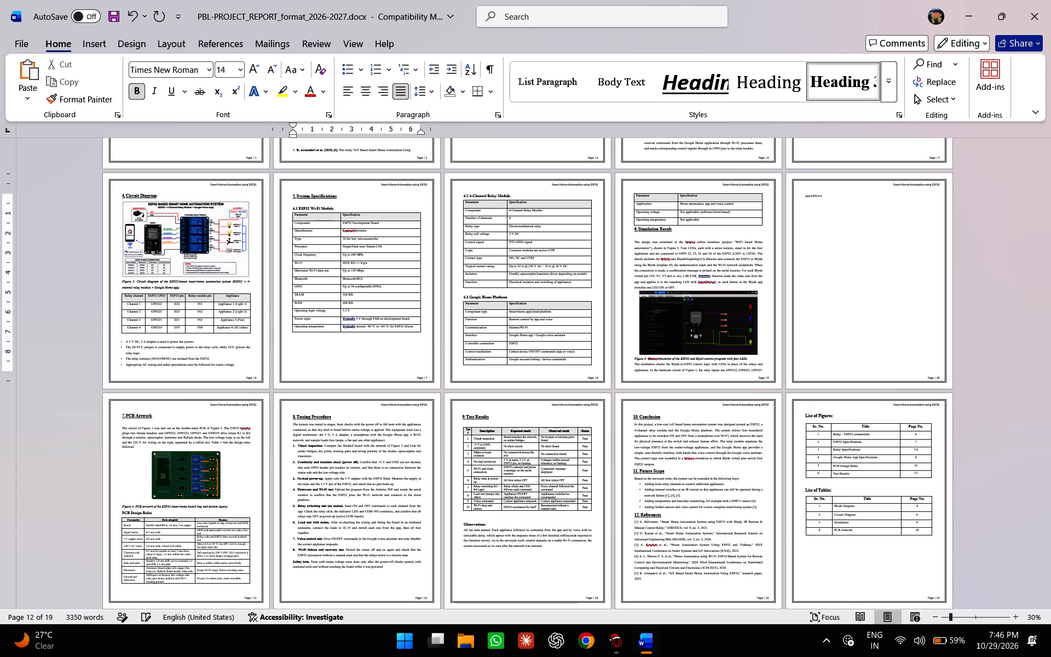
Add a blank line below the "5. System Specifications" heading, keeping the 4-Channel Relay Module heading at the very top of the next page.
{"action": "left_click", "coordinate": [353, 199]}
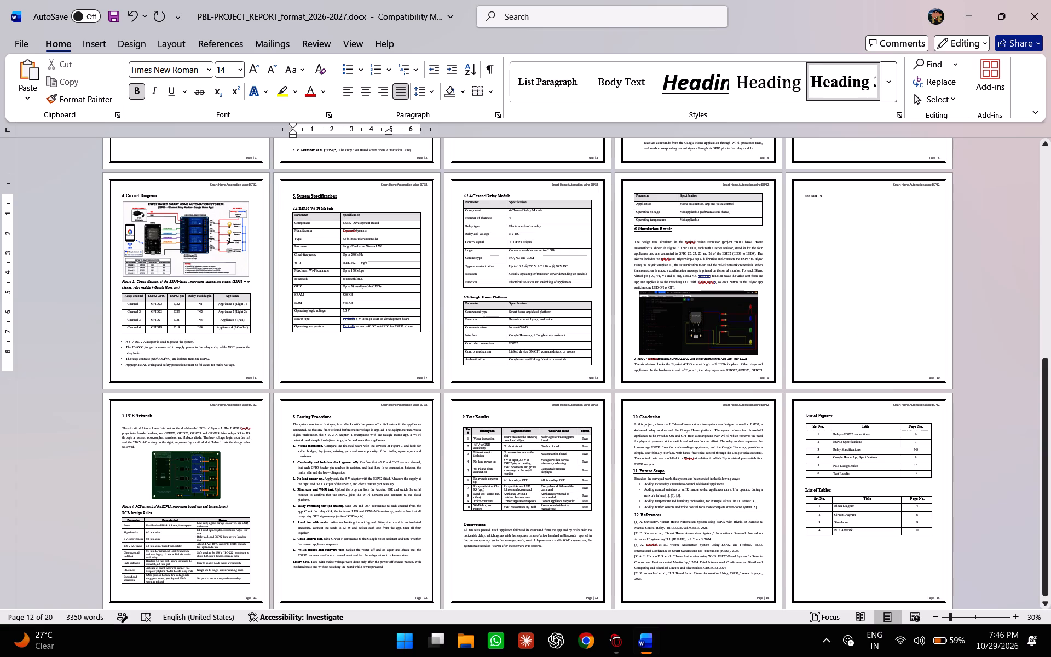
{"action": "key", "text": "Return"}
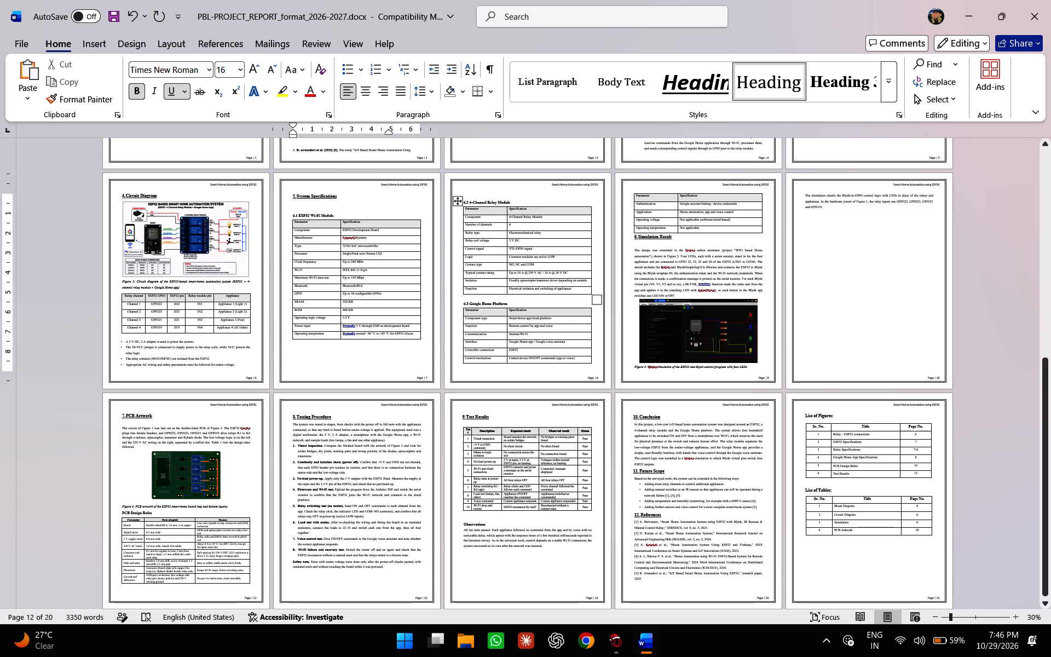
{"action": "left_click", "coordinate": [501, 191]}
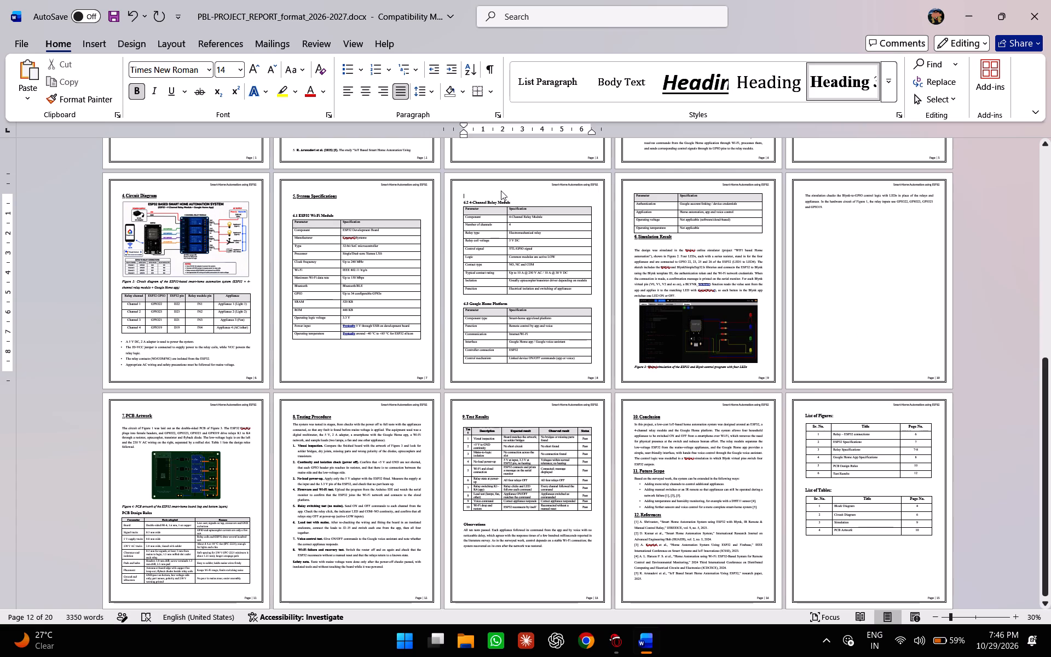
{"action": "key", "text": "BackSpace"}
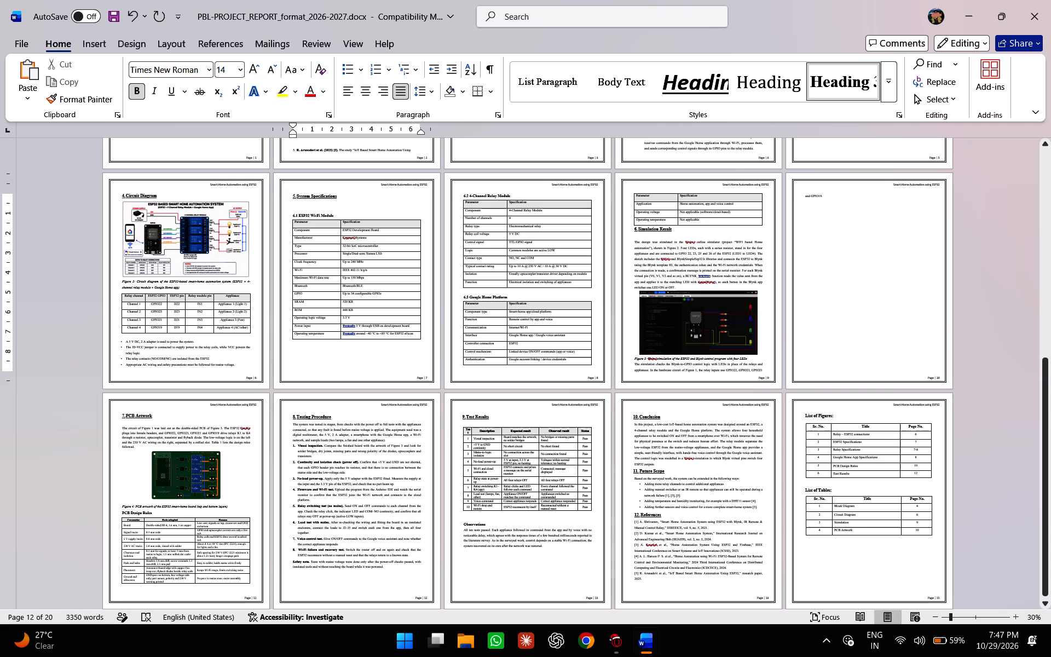
Insert blank lines above the Google Home Platform heading until it and its whole table start on a new page.
{"action": "left_click", "coordinate": [491, 291]}
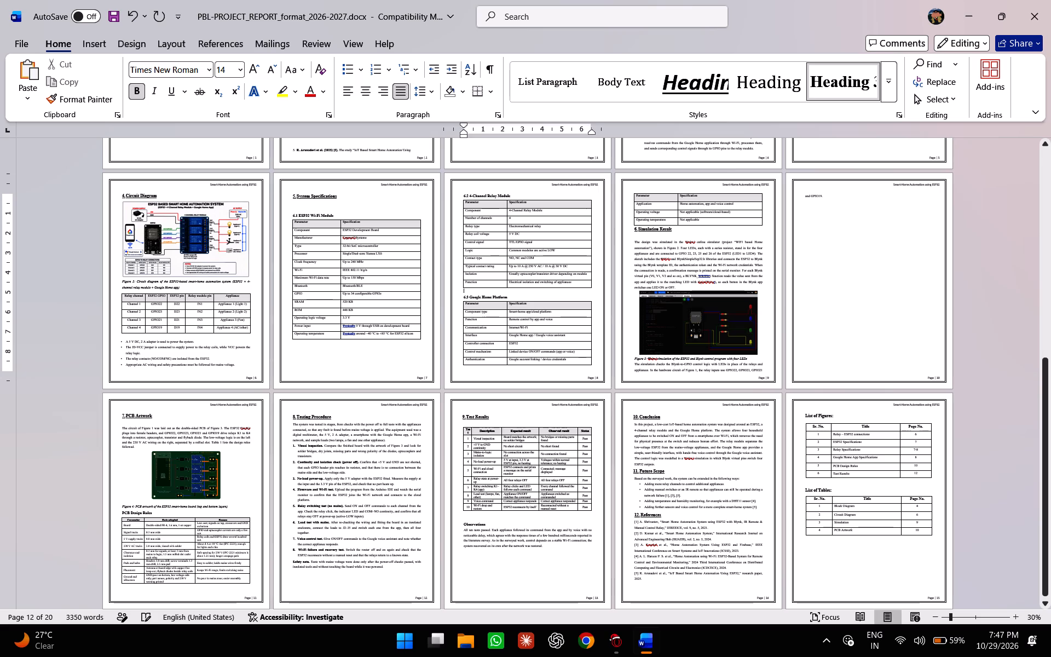
{"action": "key", "text": "Return"}
{"action": "key", "text": "Return"}
{"action": "key", "text": "Return"}
{"action": "key", "text": "Return"}
{"action": "key", "text": "Return"}
{"action": "key", "text": "Return"}
{"action": "key", "text": "Return"}
{"action": "key", "text": "Return"}
{"action": "key", "text": "Return"}
{"action": "key", "text": "Return"}
{"action": "key", "text": "Return"}
{"action": "key", "text": "Return"}
{"action": "key", "text": "Return"}
{"action": "key", "text": "Return"}
{"action": "key", "text": "Return"}
{"action": "key", "text": "Return"}
{"action": "key", "text": "Return"}
{"action": "key", "text": "Return"}
{"action": "key", "text": "Return"}
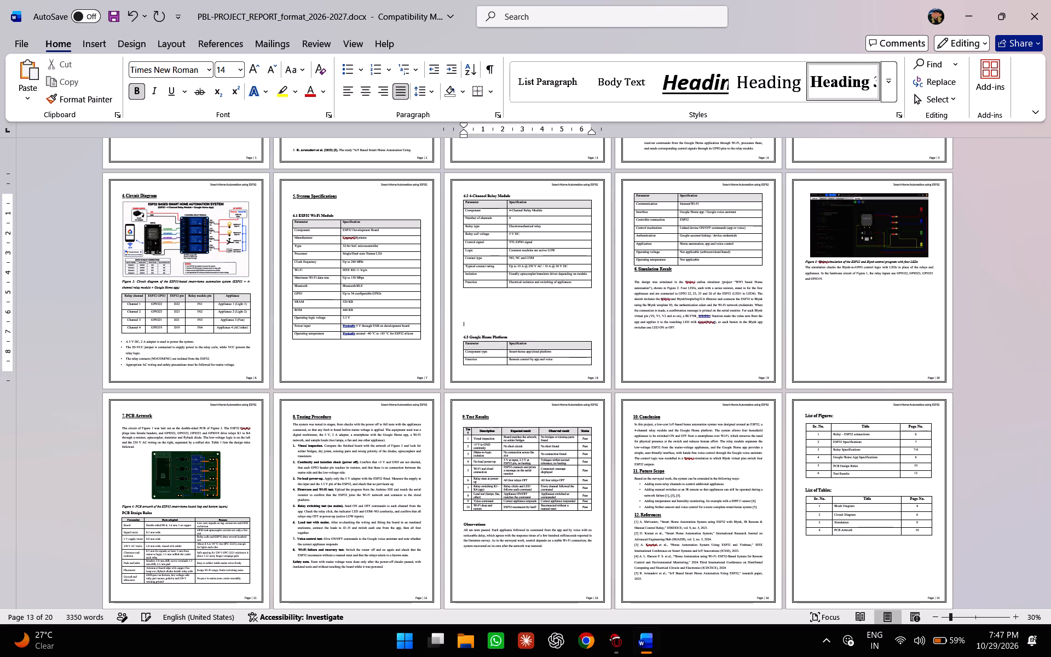
{"action": "key", "text": "Return"}
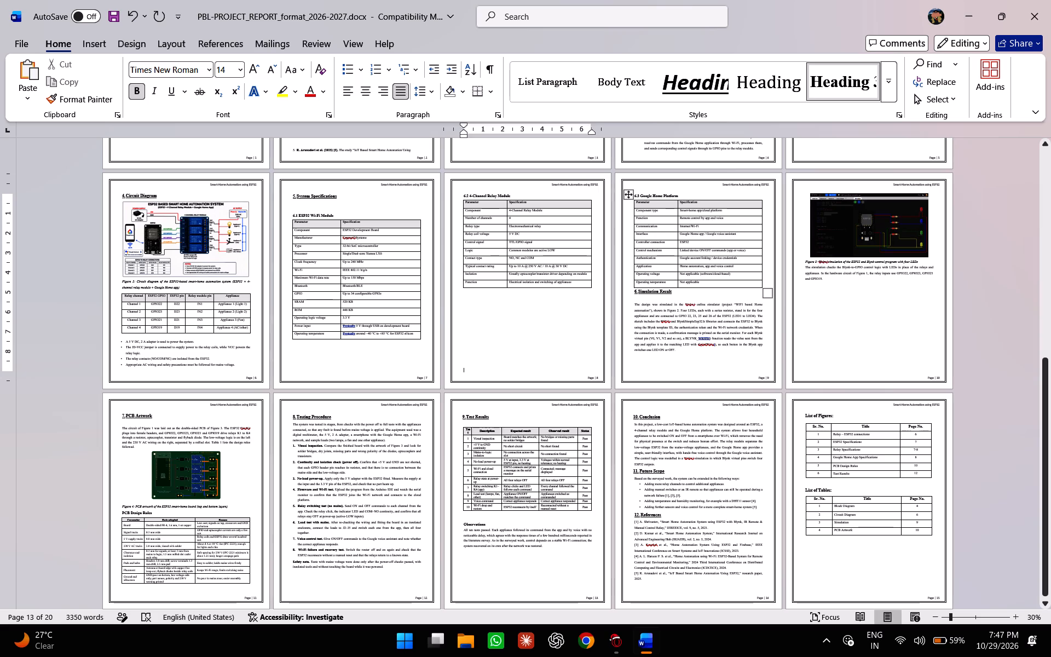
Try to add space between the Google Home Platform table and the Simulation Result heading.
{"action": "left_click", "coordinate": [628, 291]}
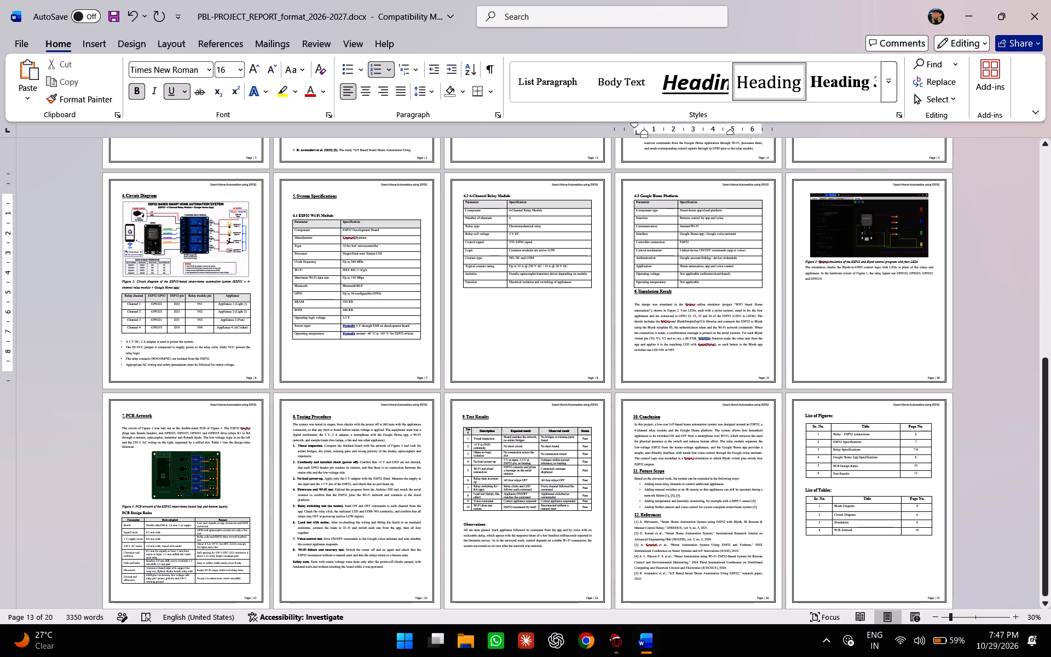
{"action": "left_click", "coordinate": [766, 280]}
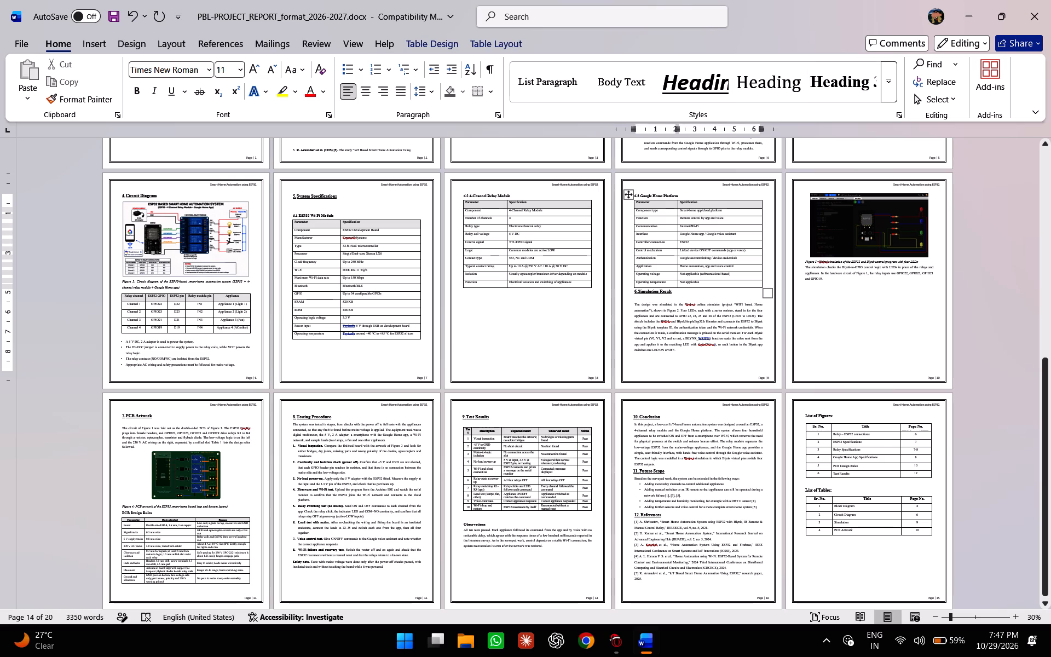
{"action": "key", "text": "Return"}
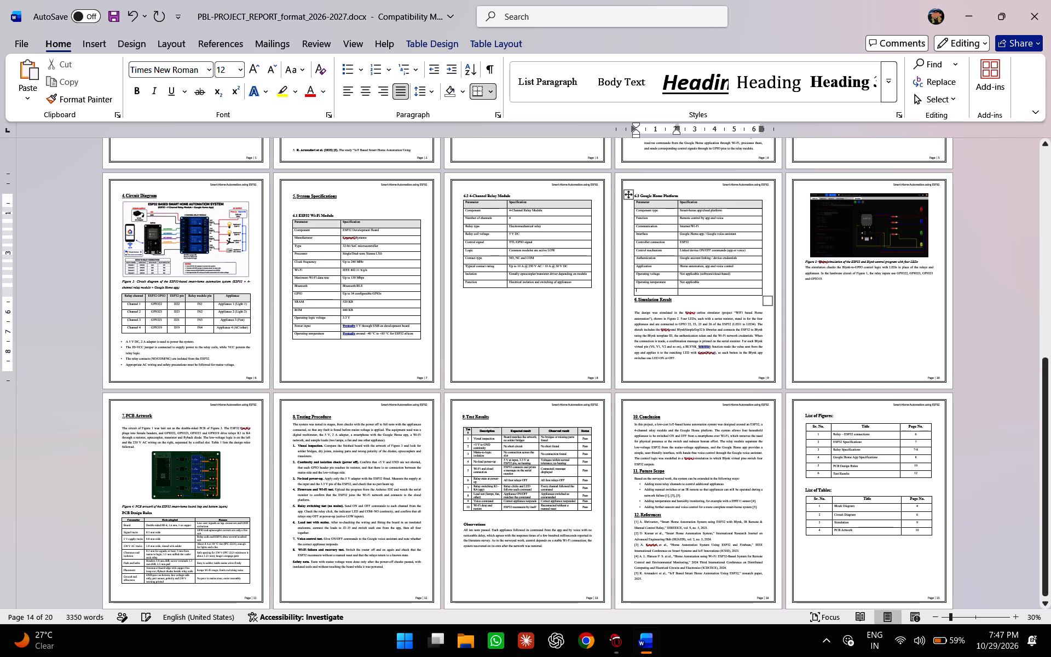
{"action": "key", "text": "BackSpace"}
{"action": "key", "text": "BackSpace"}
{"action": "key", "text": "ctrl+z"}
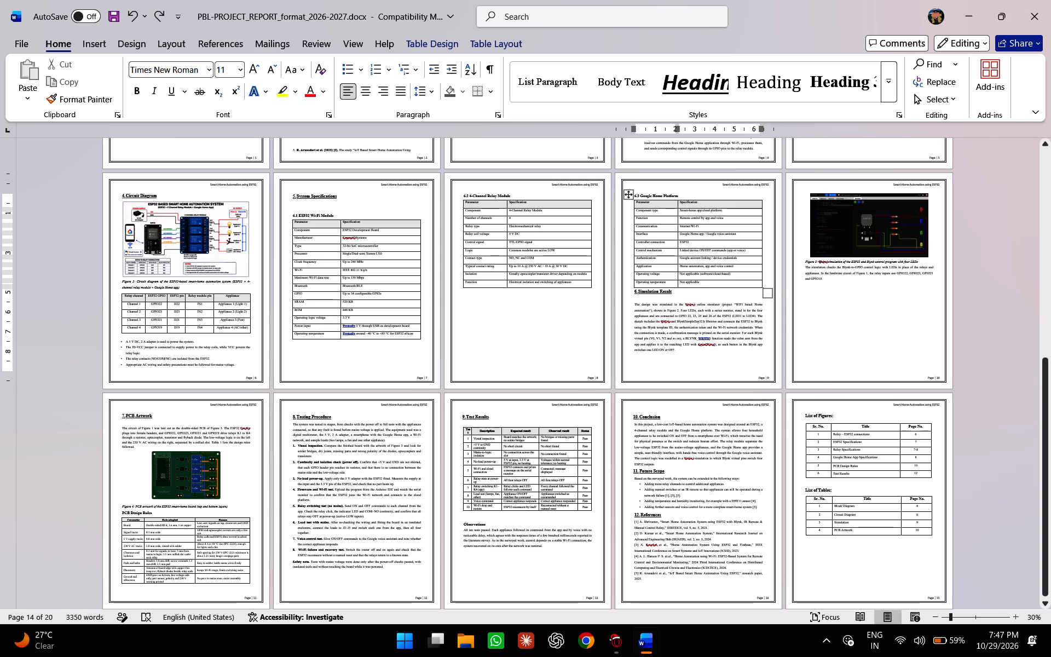
Strip the number from the Simulation Result heading and push it with blank lines to the top of the next page.
{"action": "left_click", "coordinate": [638, 293]}
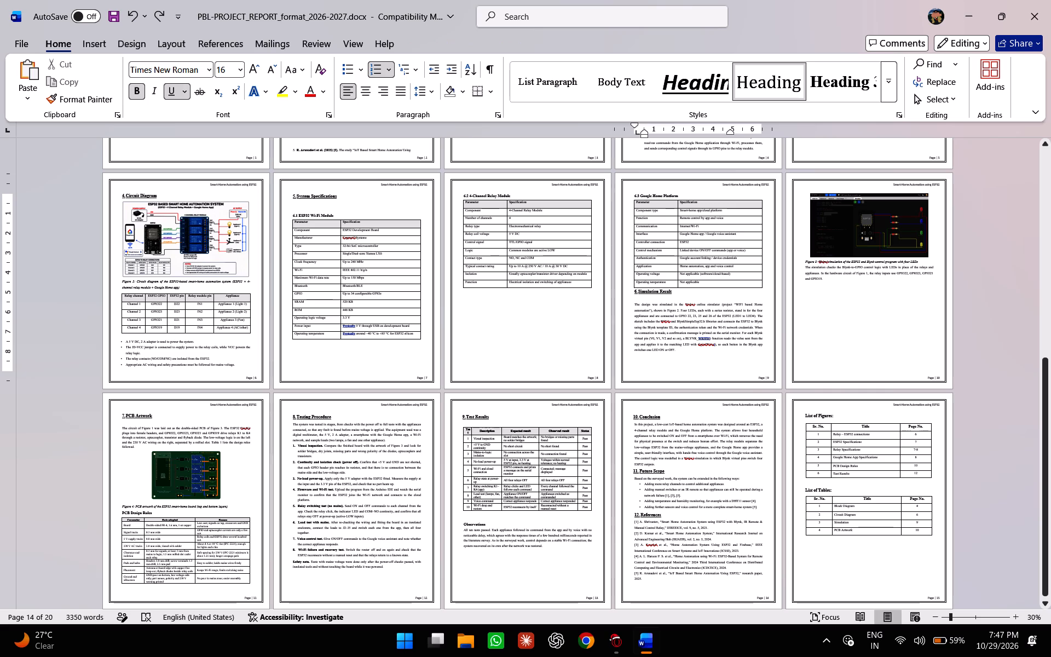
{"action": "key", "text": "BackSpace"}
{"action": "key", "text": "BackSpace"}
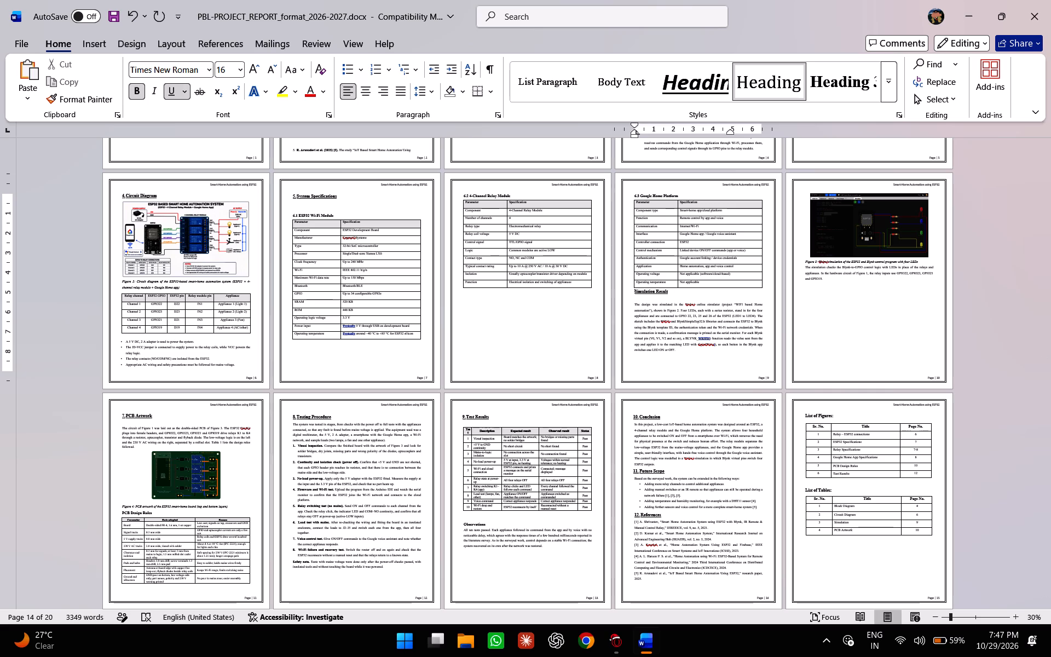
{"action": "key", "text": "Return"}
{"action": "key", "text": "Return"}
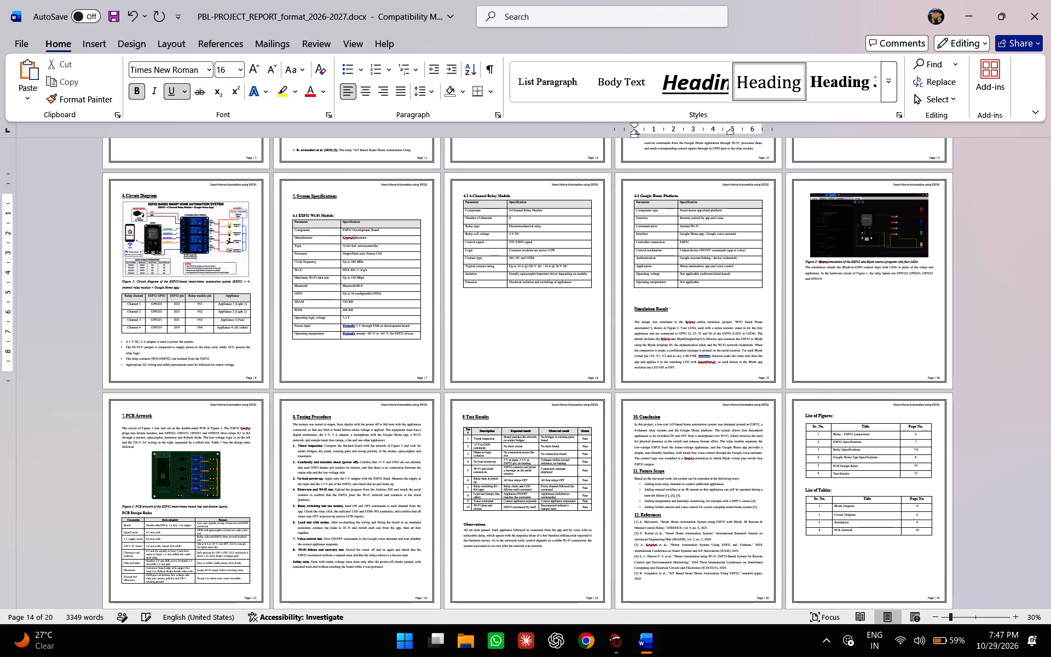
{"action": "key", "text": "Return"}
{"action": "key", "text": "Return"}
{"action": "key", "text": "Return"}
{"action": "key", "text": "Return"}
{"action": "key", "text": "Return"}
{"action": "key", "text": "Return"}
{"action": "key", "text": "Return"}
{"action": "key", "text": "Return"}
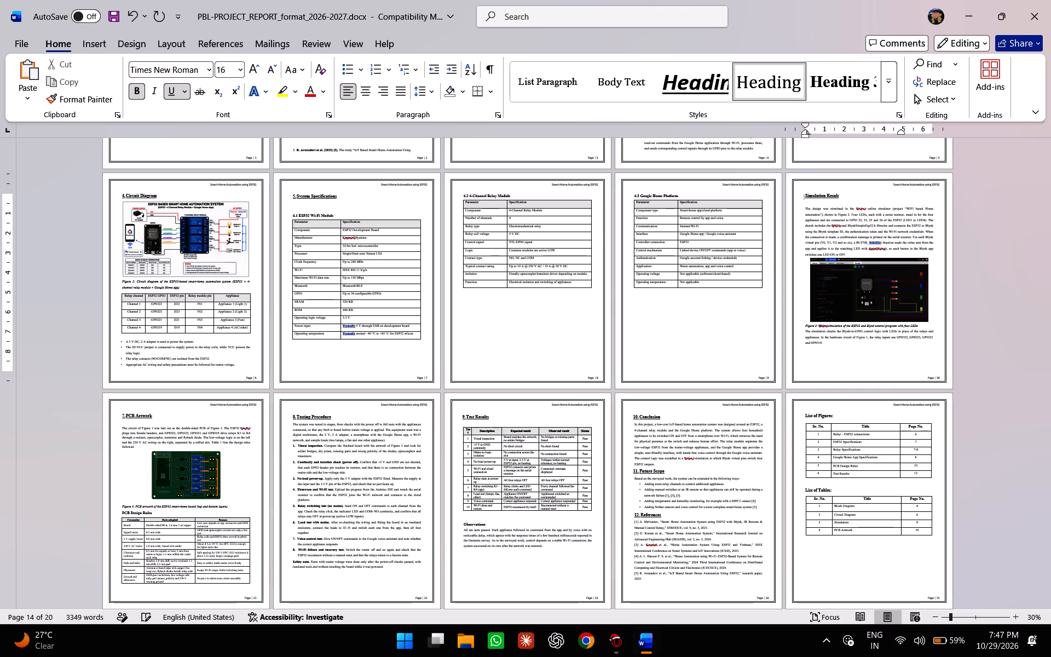
Number the Simulation Result heading as 6.
{"action": "key", "text": "6"}
{"action": "type", "text": "."}
{"action": "key", "text": "space"}
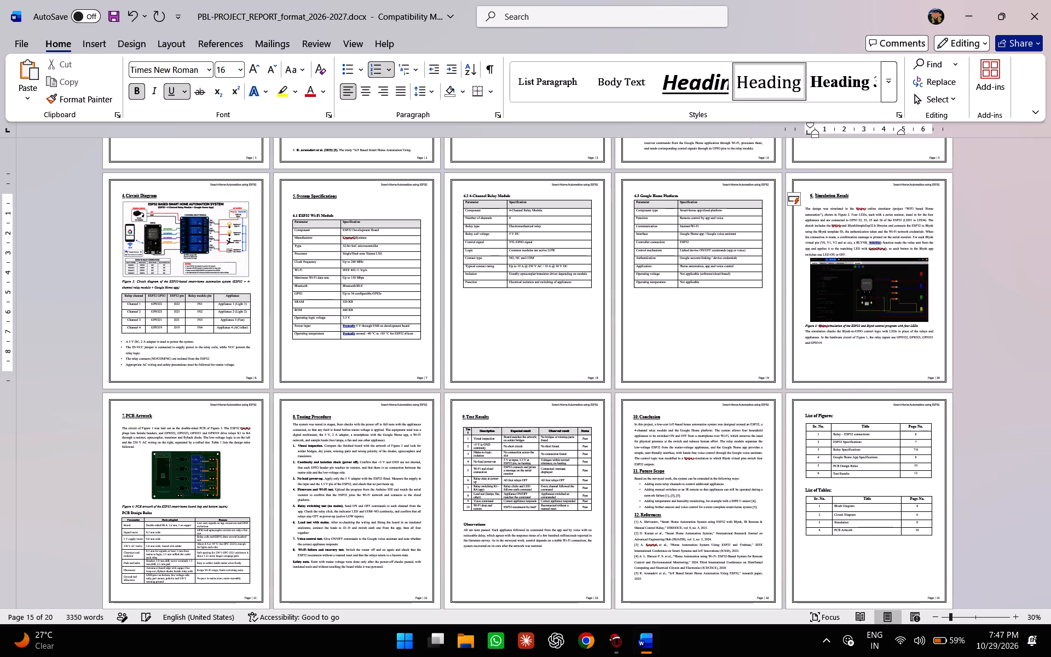
Insert a blank line between the simulation figure's caption and the paragraph below it.
{"action": "scroll", "coordinate": [694, 310], "scroll_direction": "up", "scroll_amount": 5}
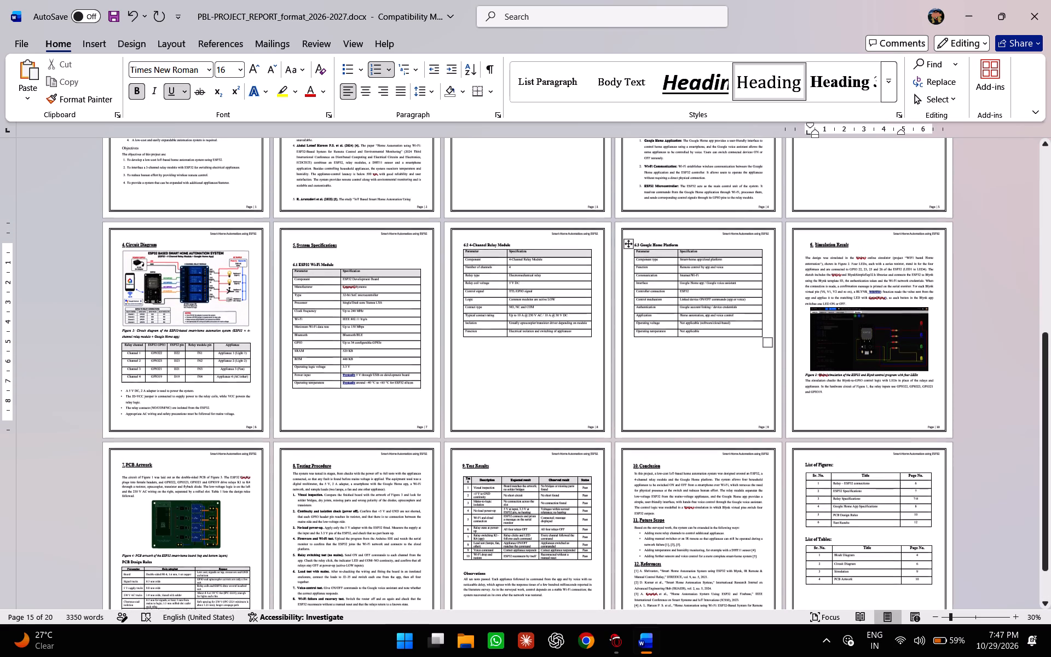
{"action": "scroll", "coordinate": [692, 310], "scroll_direction": "up", "scroll_amount": 11}
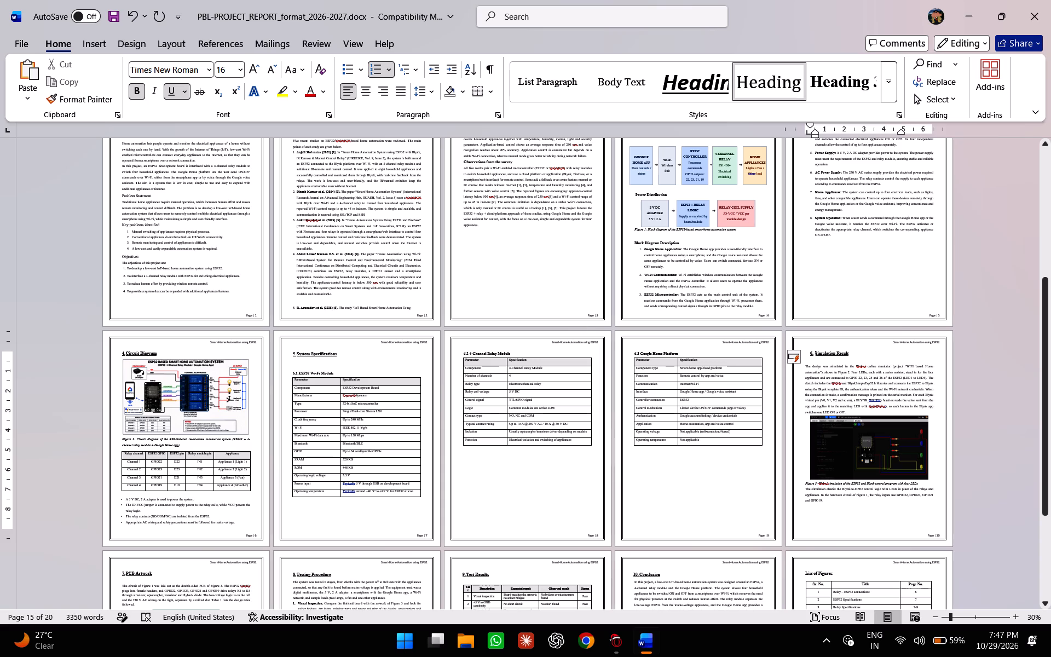
{"action": "scroll", "coordinate": [302, 373], "scroll_direction": "down", "scroll_amount": 10}
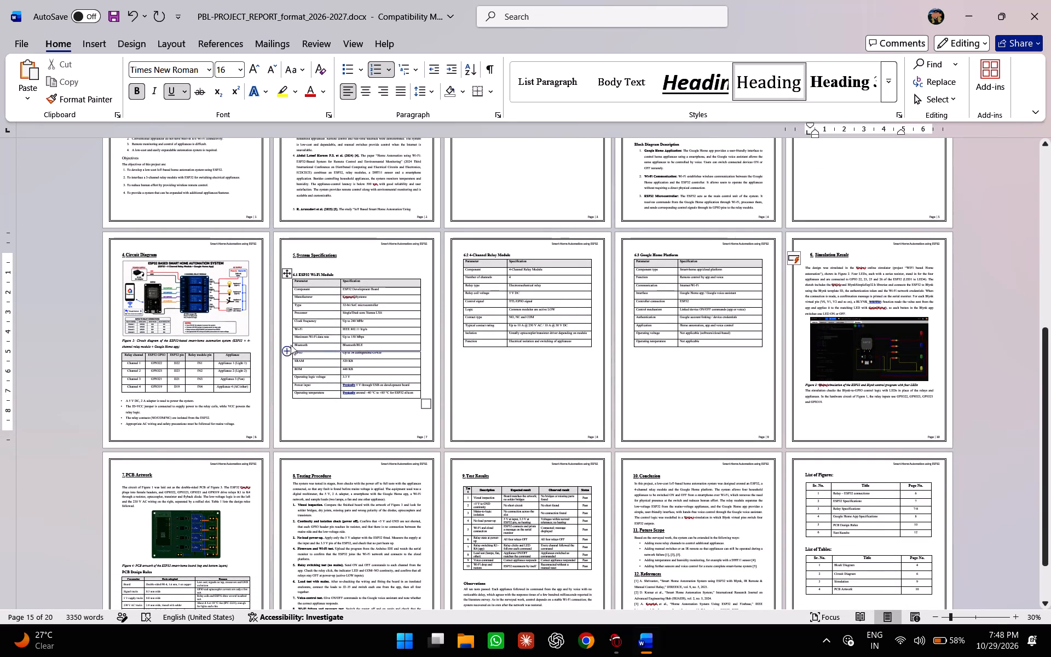
{"action": "left_click", "coordinate": [840, 261]}
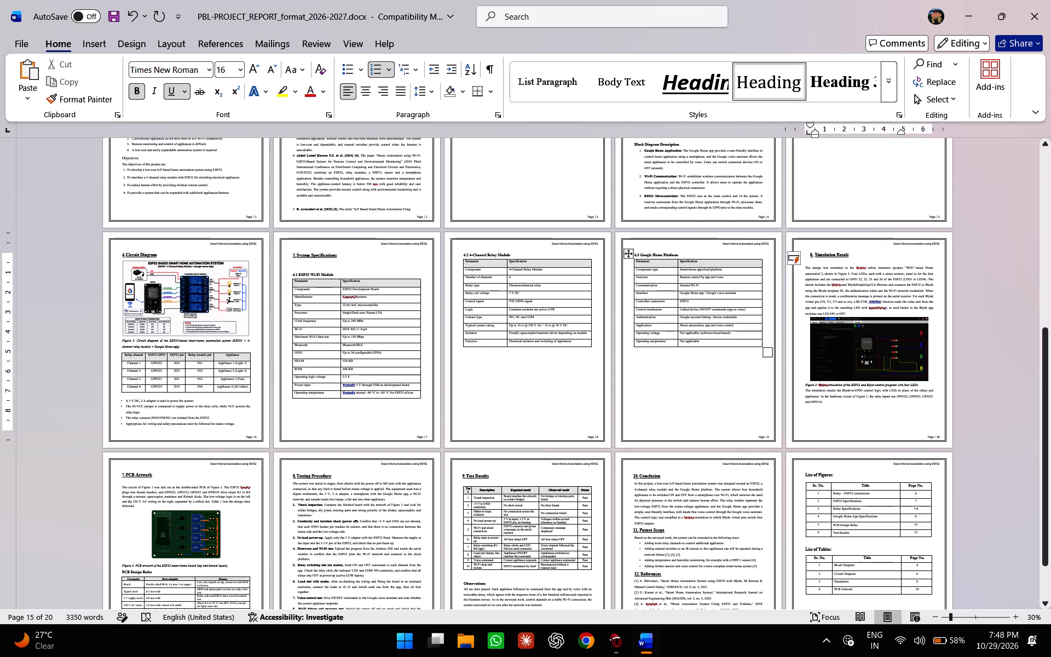
{"action": "left_click", "coordinate": [801, 391]}
{"action": "key", "text": "Return"}
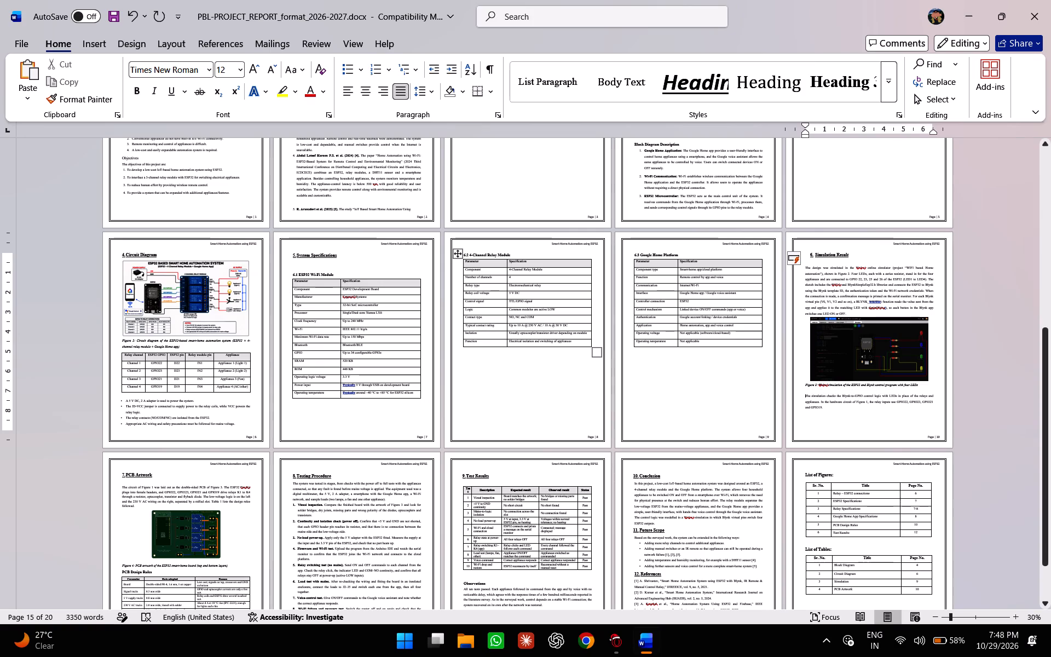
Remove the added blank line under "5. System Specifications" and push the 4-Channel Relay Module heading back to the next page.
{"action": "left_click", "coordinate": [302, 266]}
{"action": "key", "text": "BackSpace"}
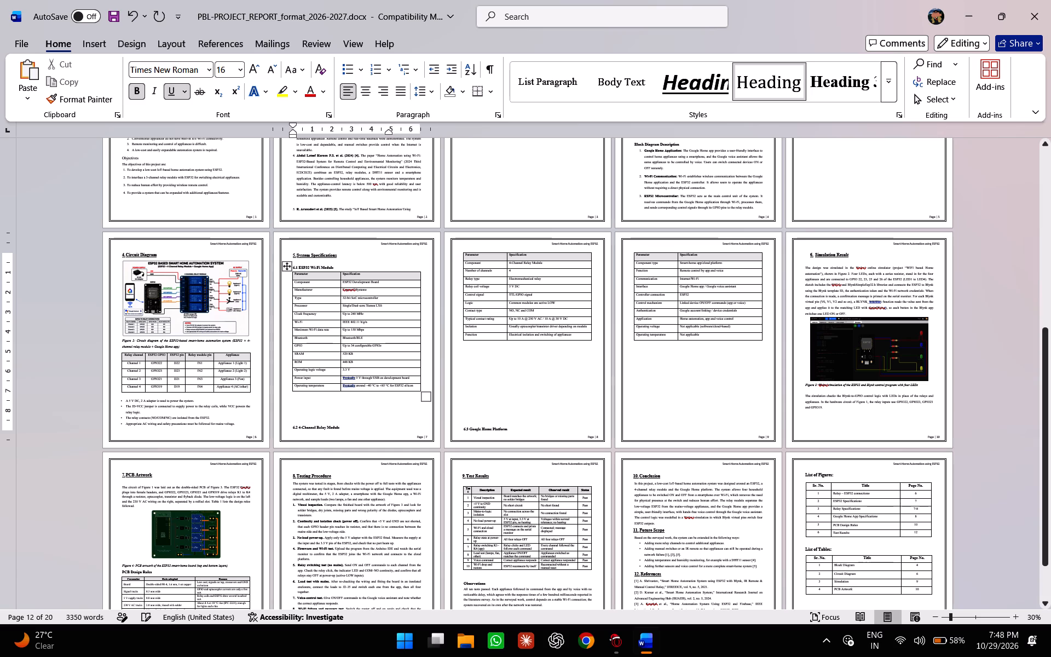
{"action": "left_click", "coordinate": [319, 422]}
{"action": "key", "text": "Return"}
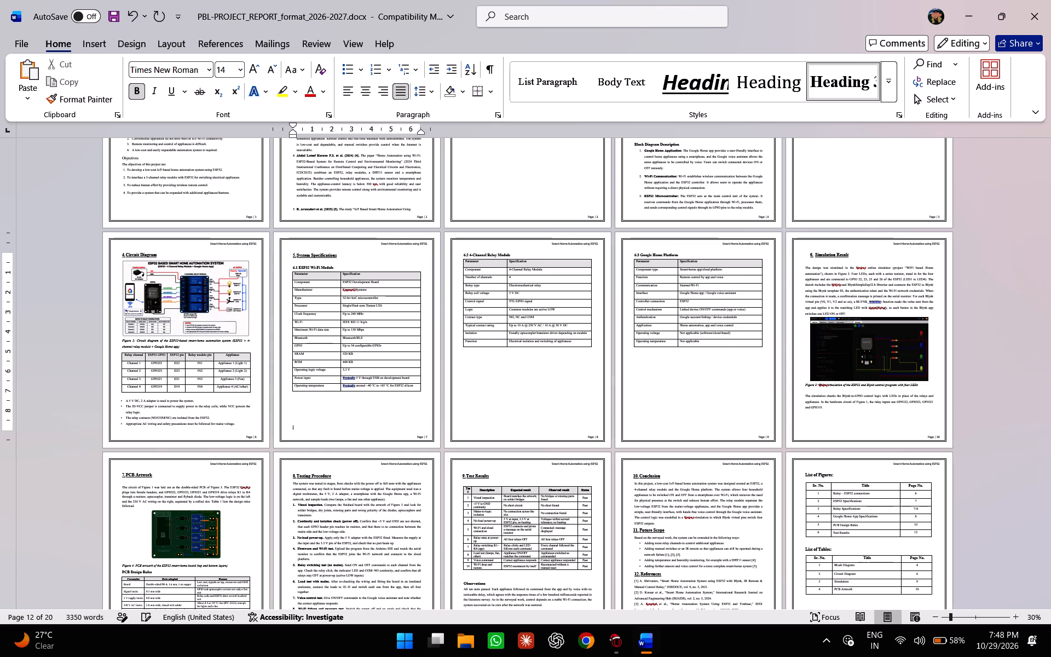
Stretch the ESP32 Wi-Fi Module specification table taller so it fills more of its page.
{"action": "left_click", "coordinate": [379, 383]}
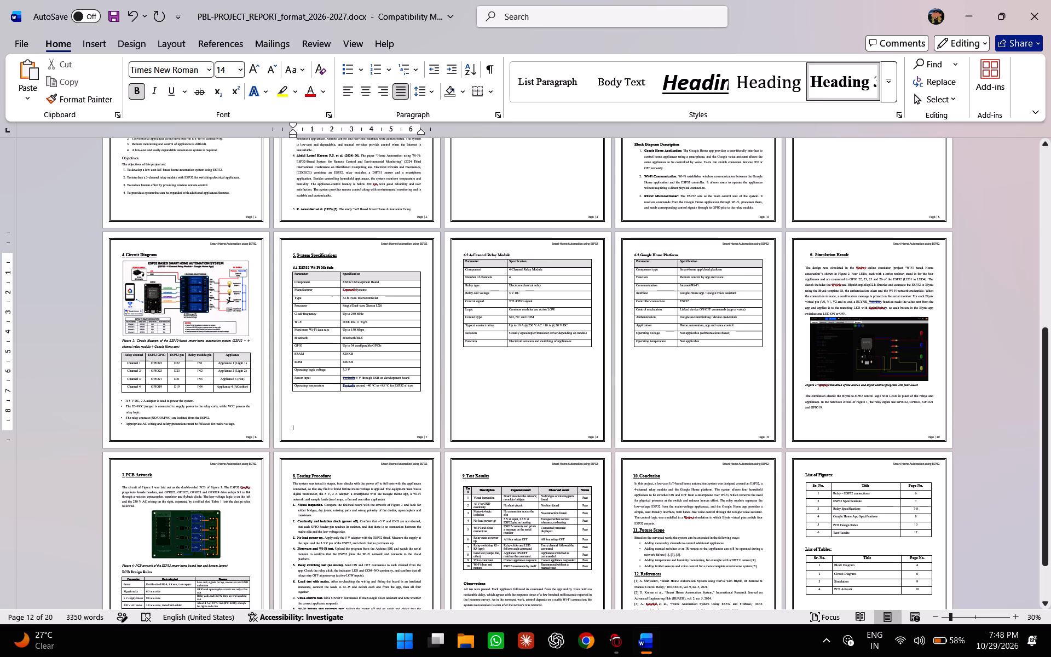
{"action": "left_click", "coordinate": [421, 396]}
{"action": "left_click", "coordinate": [414, 389]}
{"action": "left_click_drag", "start_coordinate": [425, 395], "coordinate": [420, 416]}
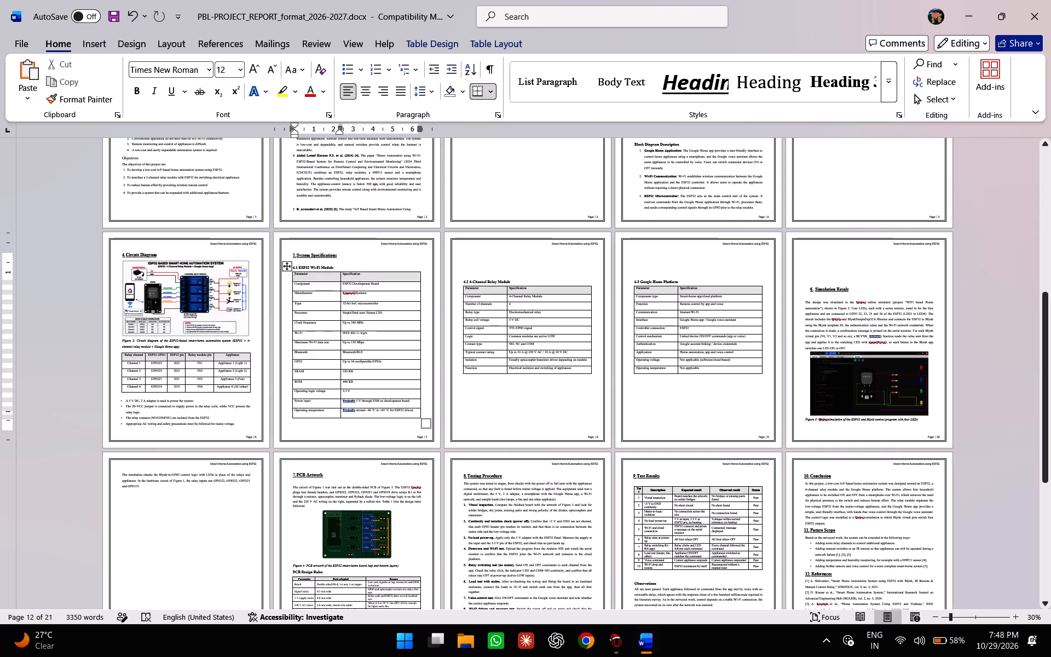
Remove the blank lines above the 4-Channel Relay Module heading so it starts at the top of its page.
{"action": "left_click", "coordinate": [495, 271]}
{"action": "key", "text": "BackSpace"}
{"action": "key", "text": "BackSpace"}
{"action": "key", "text": "BackSpace"}
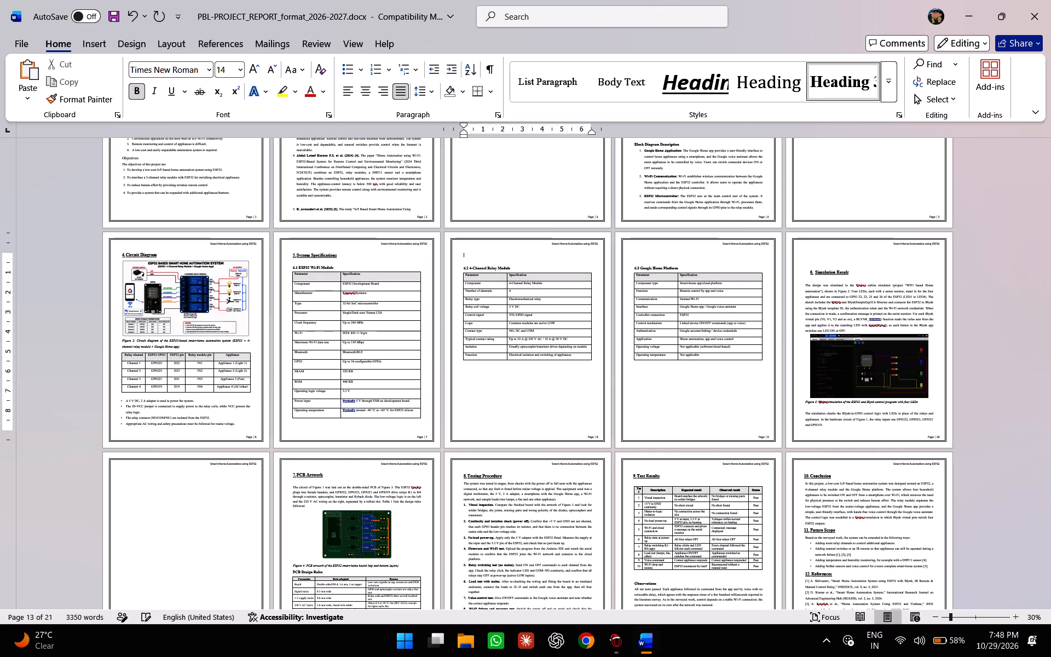
{"action": "key", "text": "BackSpace"}
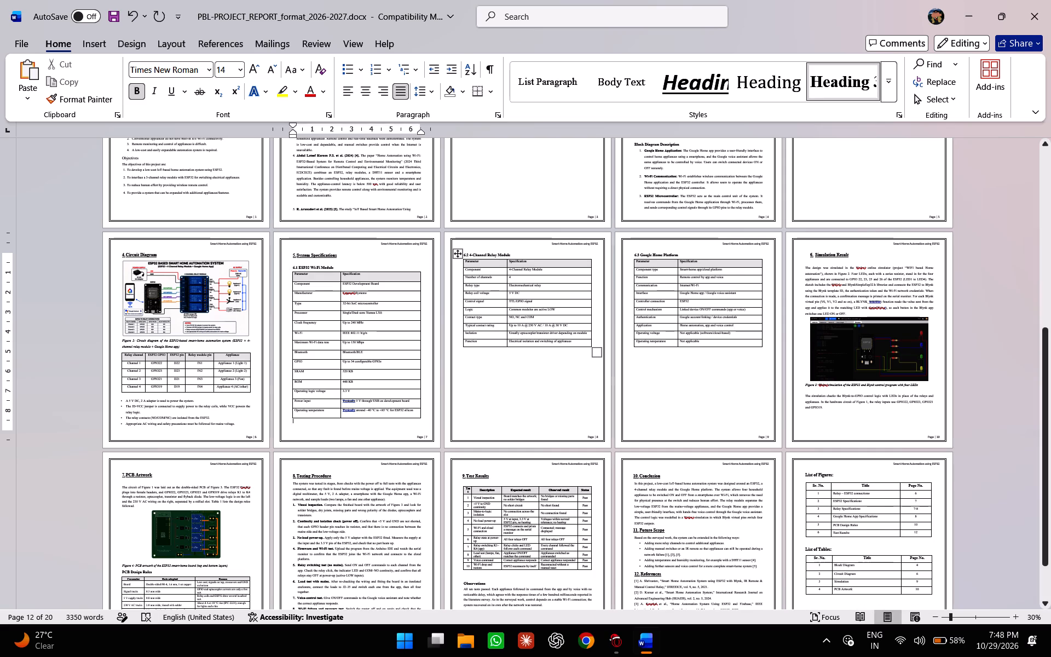
Insert a blank line between the 4-Channel Relay Module heading and its specification table.
{"action": "left_click", "coordinate": [523, 260]}
{"action": "left_click", "coordinate": [521, 252]}
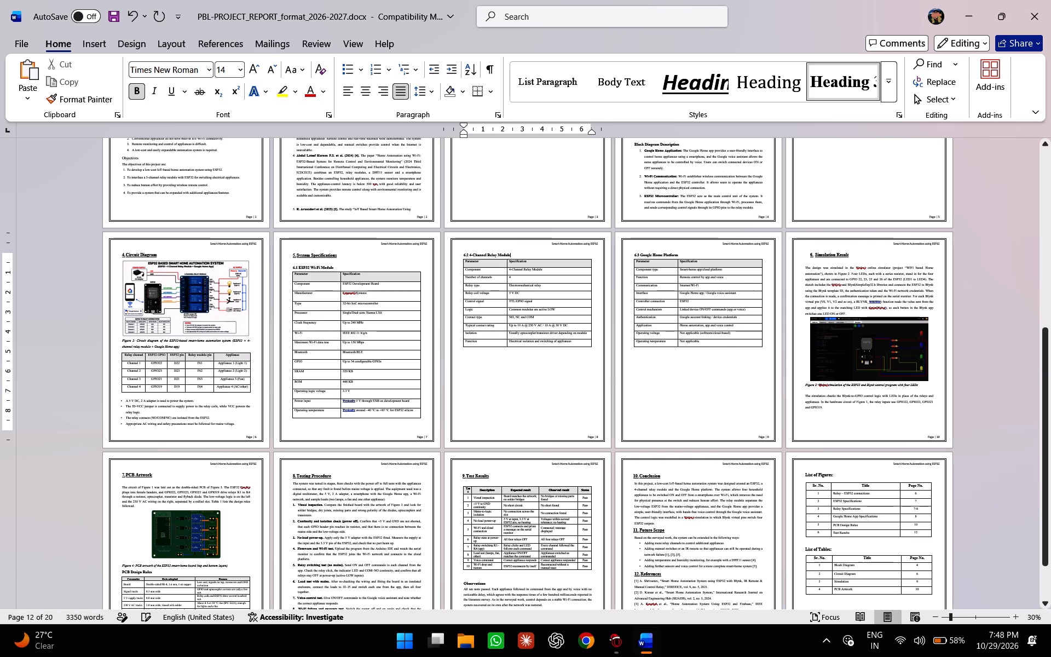
{"action": "key", "text": "Return"}
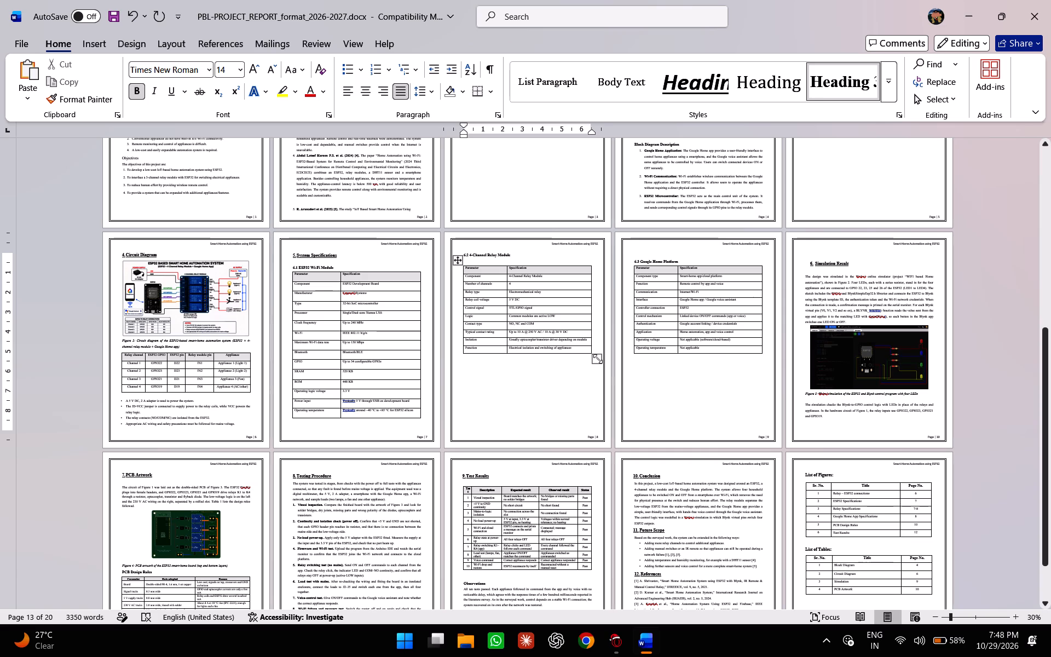
Stretch the 4-Channel Relay Module specification table taller so it fills more of its page, leaving free space below it.
{"action": "left_click_drag", "start_coordinate": [596, 360], "coordinate": [593, 423]}
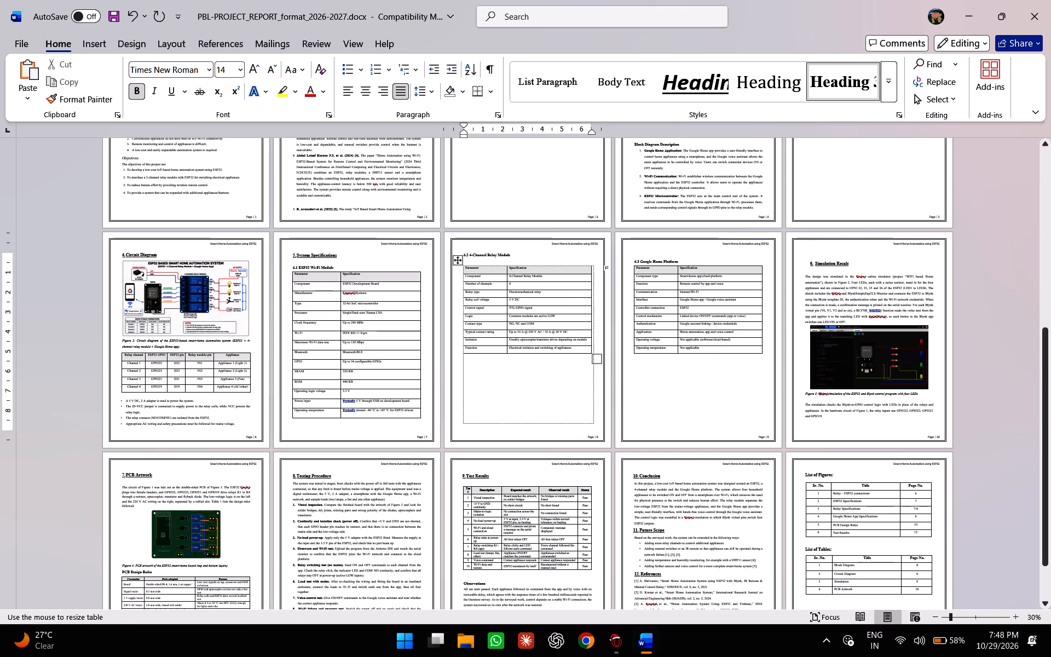
{"action": "left_click_drag", "start_coordinate": [593, 423], "coordinate": [591, 424]}
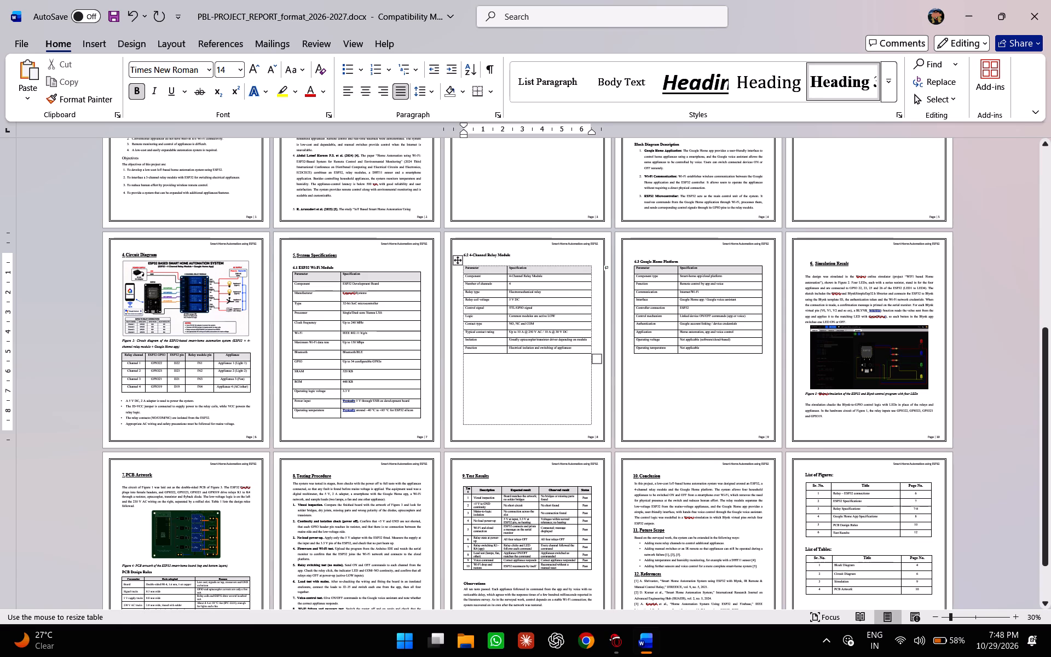
{"action": "left_click_drag", "start_coordinate": [591, 424], "coordinate": [592, 403]}
{"action": "left_click_drag", "start_coordinate": [592, 403], "coordinate": [591, 403]}
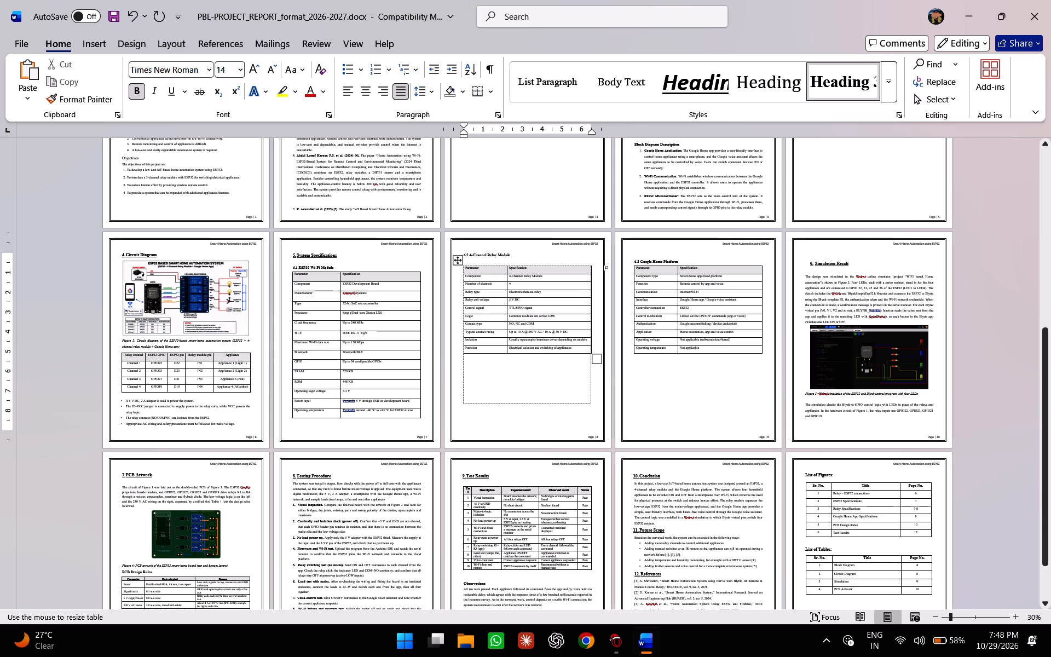
{"action": "left_click_drag", "start_coordinate": [591, 403], "coordinate": [592, 403]}
{"action": "left_click_drag", "start_coordinate": [592, 403], "coordinate": [591, 403]}
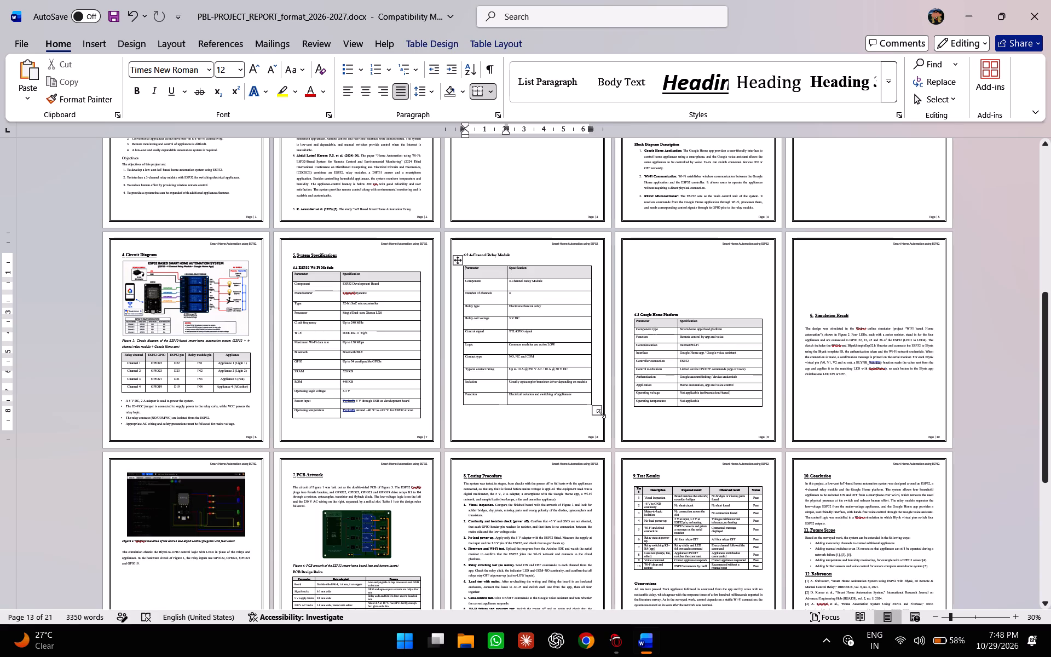
{"action": "left_click_drag", "start_coordinate": [597, 411], "coordinate": [590, 392]}
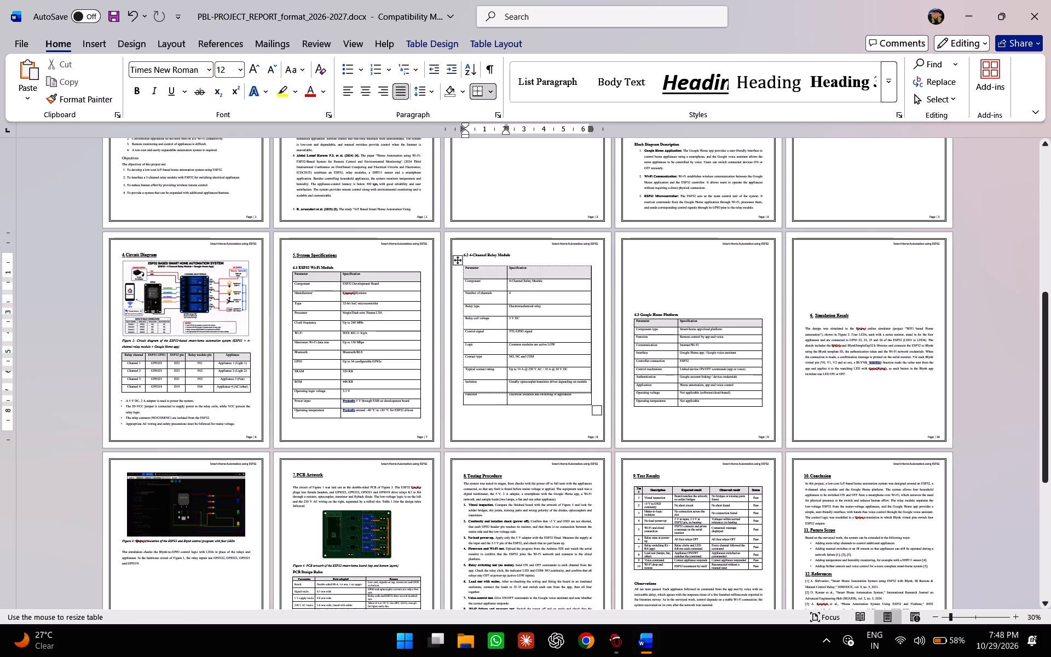
{"action": "left_click_drag", "start_coordinate": [590, 392], "coordinate": [590, 386]}
{"action": "left_click_drag", "start_coordinate": [590, 386], "coordinate": [591, 384]}
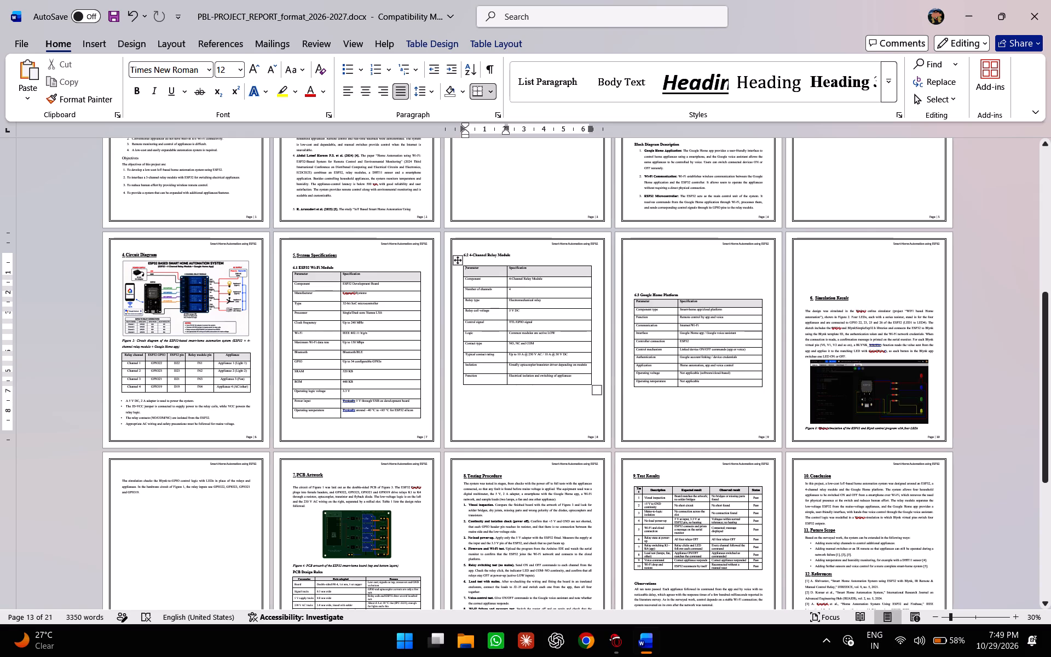
Remove the blank space above the Google Home Platform heading so it starts at the top of its page.
{"action": "left_click_drag", "start_coordinate": [655, 286], "coordinate": [637, 247]}
{"action": "key", "text": "BackSpace"}
{"action": "key", "text": "BackSpace"}
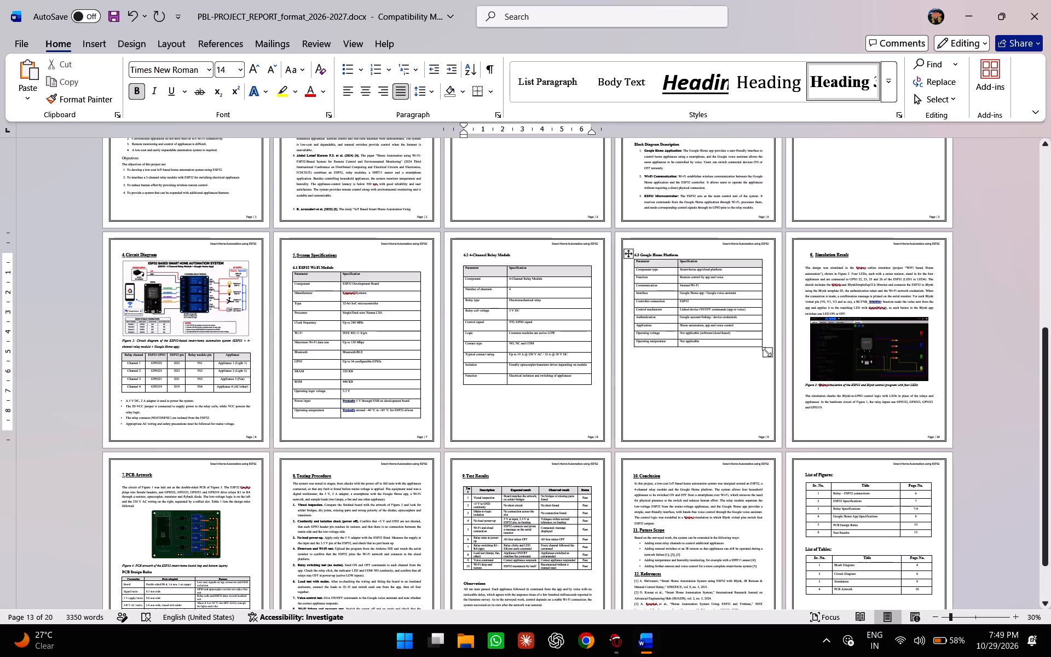
Stretch the Google Home Platform specification table taller and insert a blank line between its heading and the table.
{"action": "left_click_drag", "start_coordinate": [766, 351], "coordinate": [761, 389]}
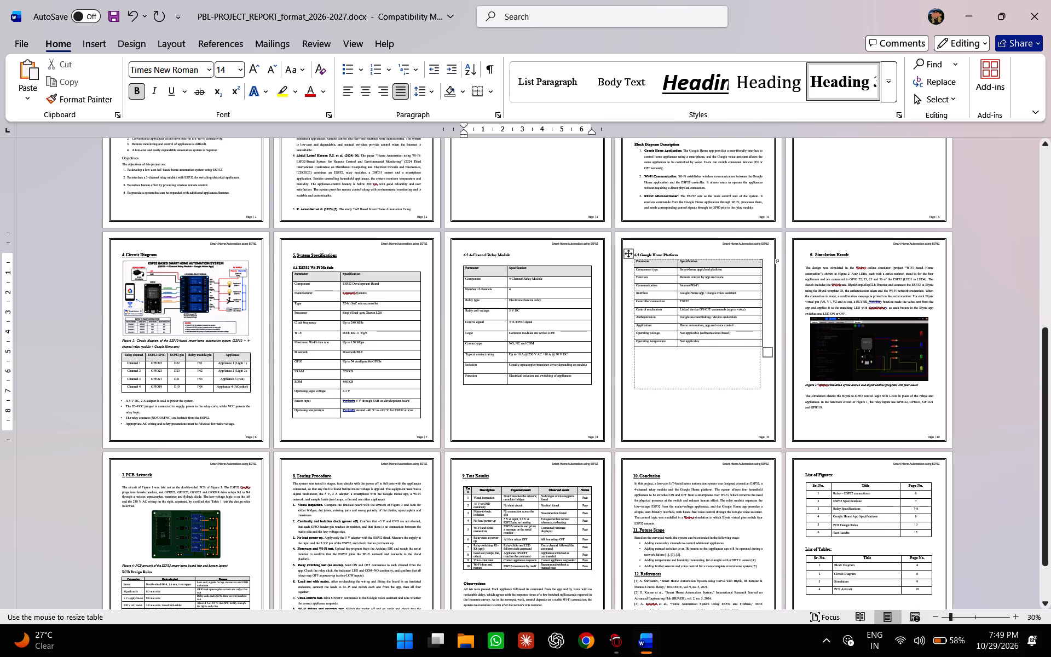
{"action": "left_click_drag", "start_coordinate": [761, 389], "coordinate": [762, 389]}
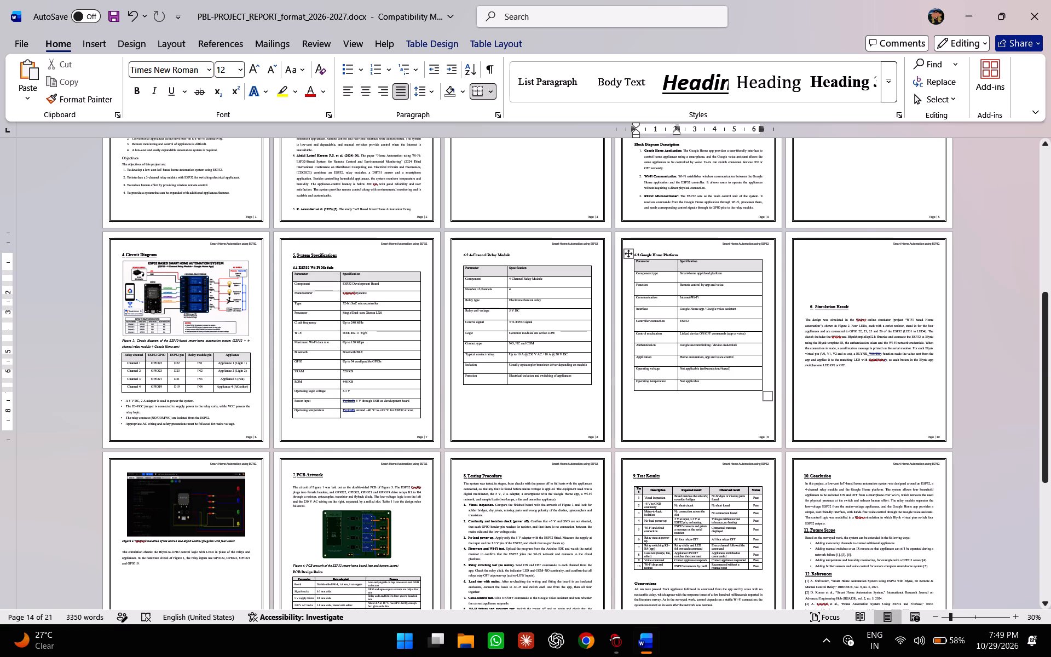
{"action": "left_click", "coordinate": [712, 253]}
{"action": "key", "text": "Return"}
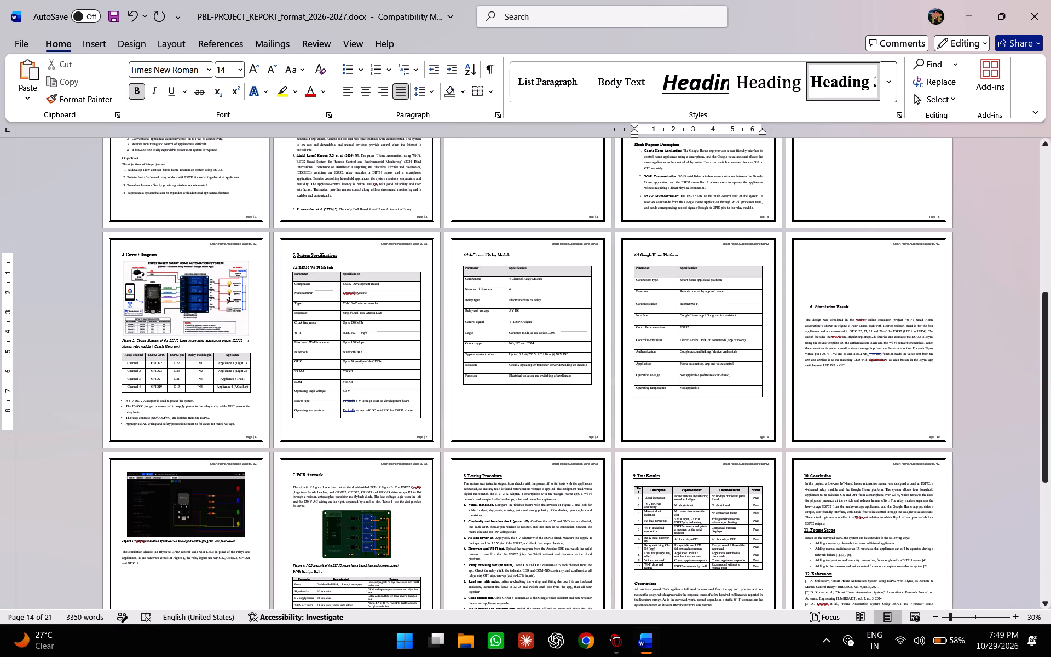
Delete the blank lines above the Simulation Result heading so it starts at the top of its page.
{"action": "left_click_drag", "start_coordinate": [831, 298], "coordinate": [810, 249]}
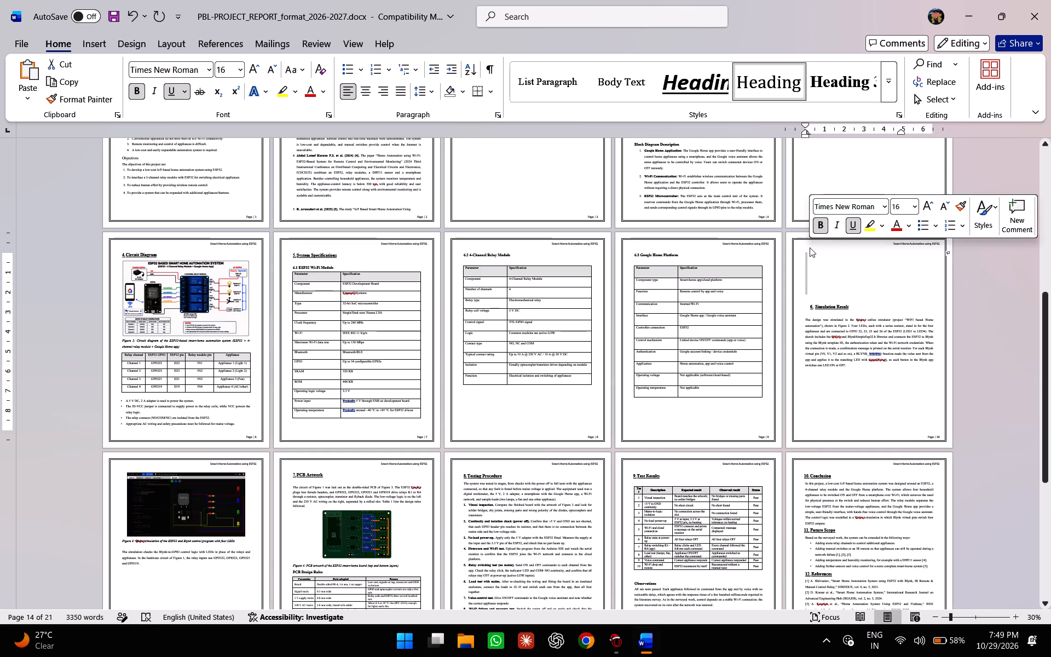
{"action": "key", "text": "BackSpace"}
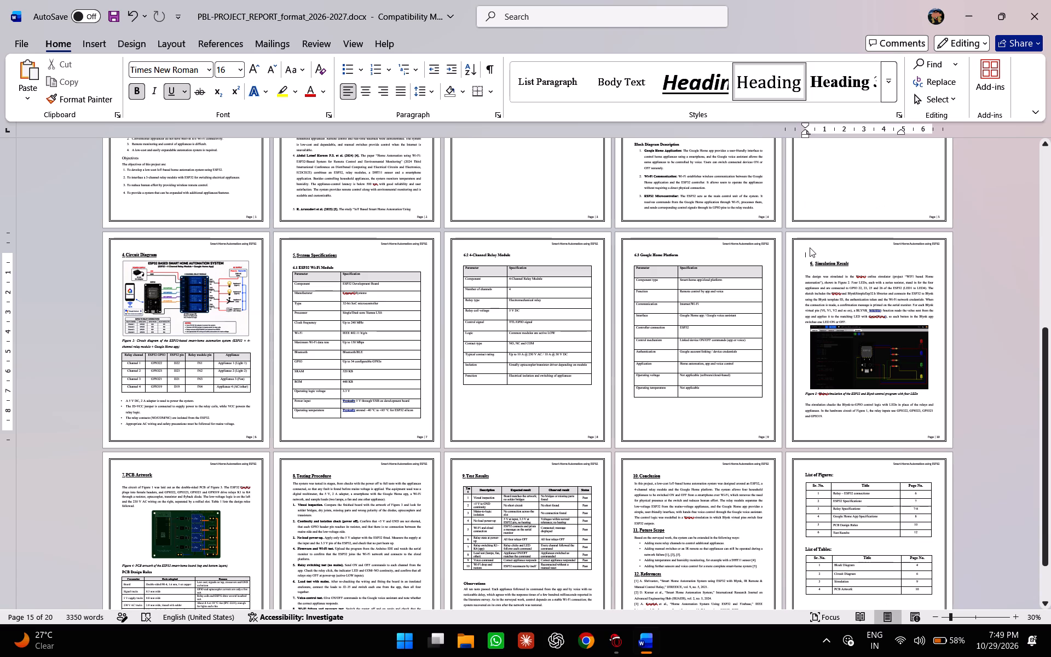
{"action": "key", "text": "Delete"}
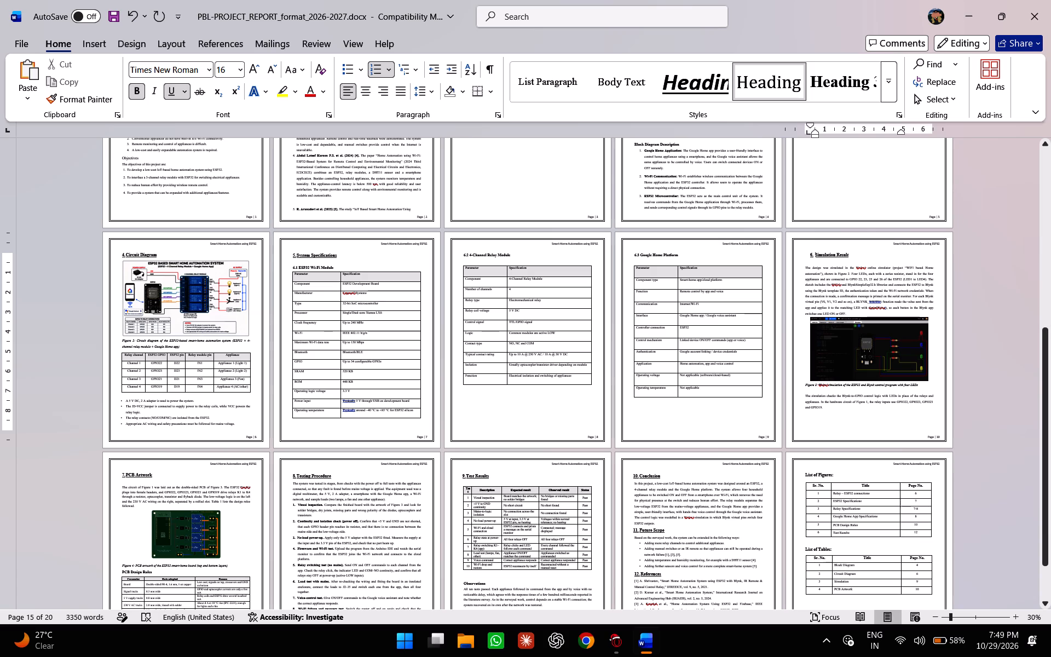
Reduce the indents of the numbered Simulation Result heading so its number aligns with the left margin and sits close to the text.
{"action": "left_click", "coordinate": [808, 257]}
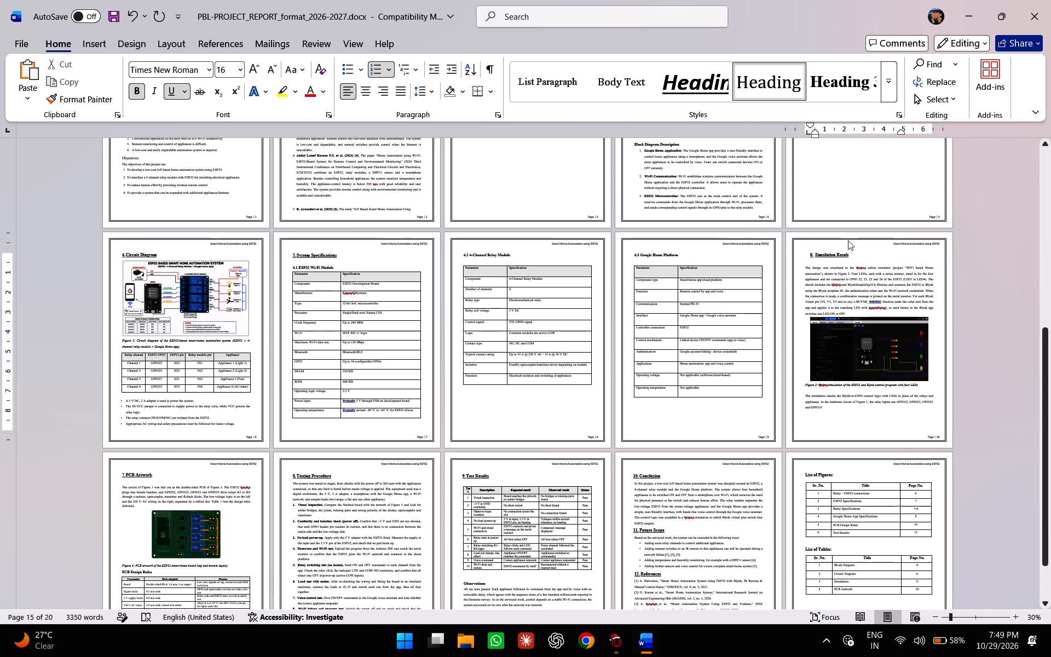
{"action": "left_click", "coordinate": [811, 257]}
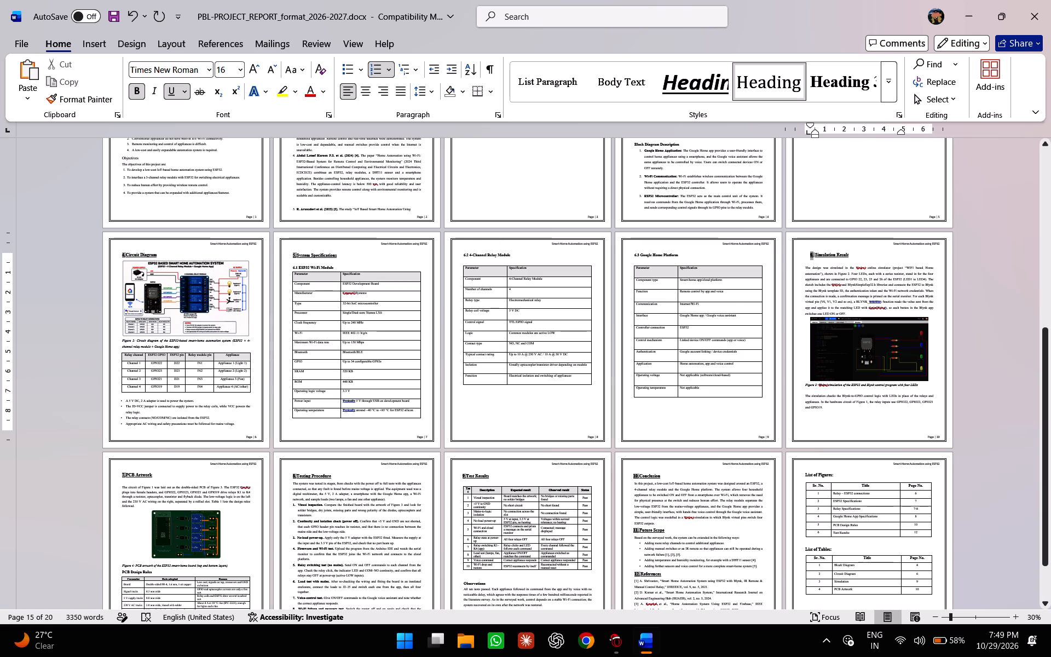
{"action": "left_click", "coordinate": [810, 124]}
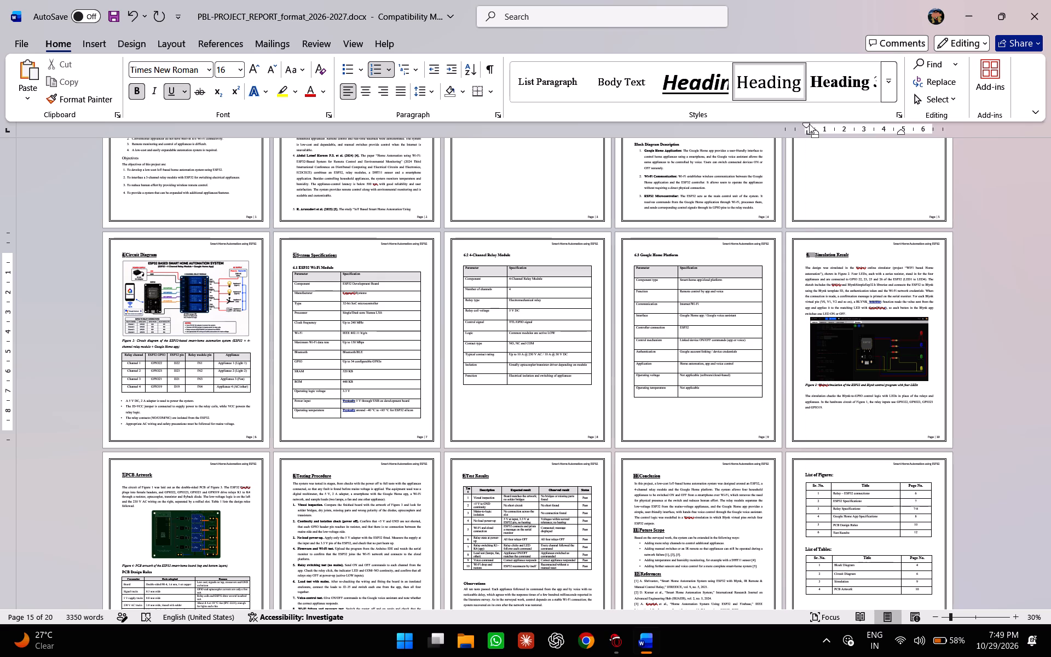
{"action": "left_click_drag", "start_coordinate": [814, 131], "coordinate": [811, 131]}
{"action": "left_click_drag", "start_coordinate": [811, 131], "coordinate": [809, 131]}
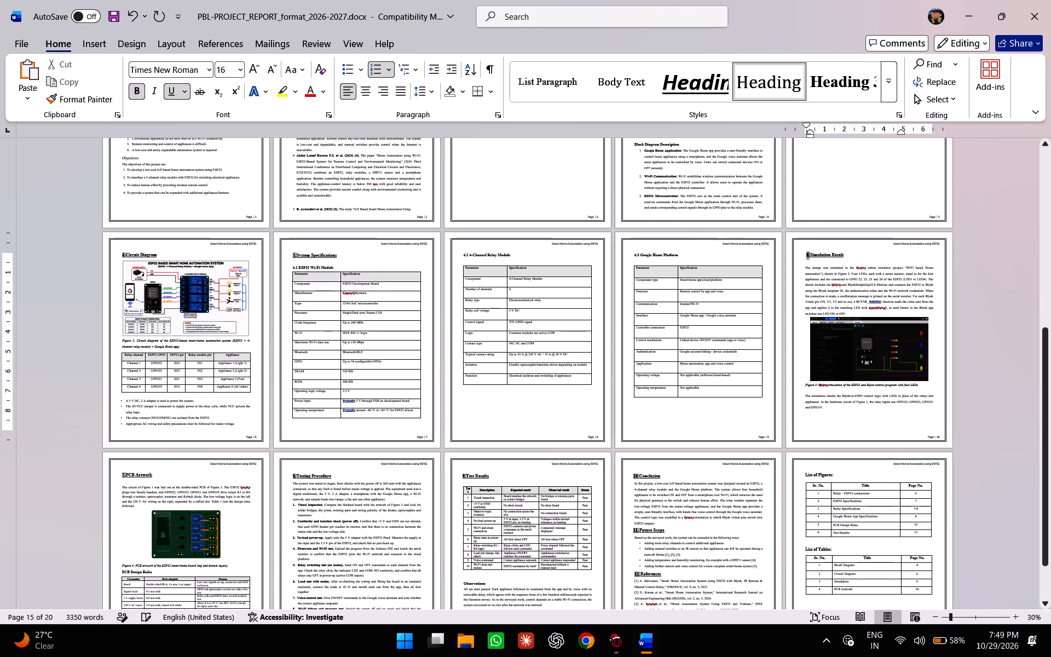
{"action": "left_click", "coordinate": [806, 126]}
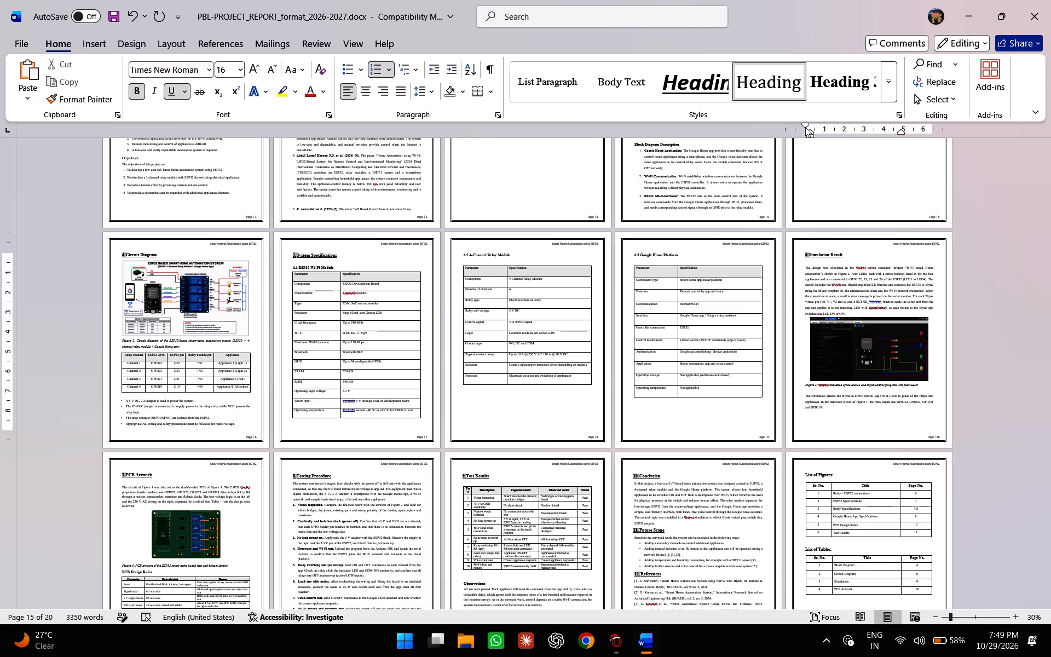
{"action": "left_click", "coordinate": [853, 257]}
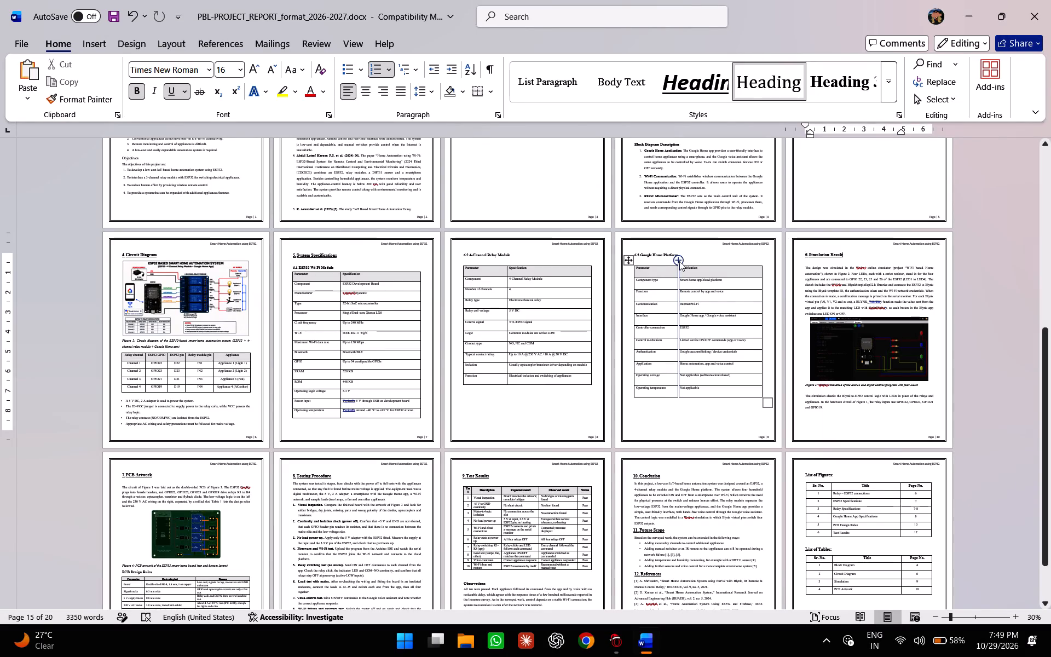
Renumber the Google Home Platform heading as 5.3.
{"action": "scroll", "coordinate": [847, 269], "scroll_direction": "up", "scroll_amount": 2, "text": "ctrl"}
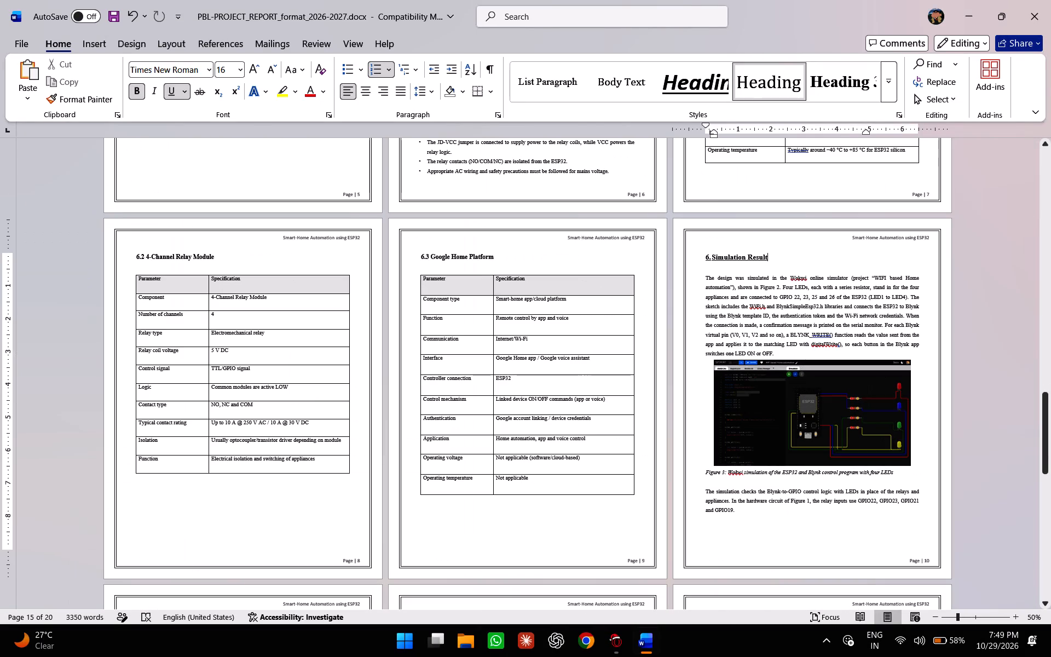
{"action": "left_click", "coordinate": [423, 255]}
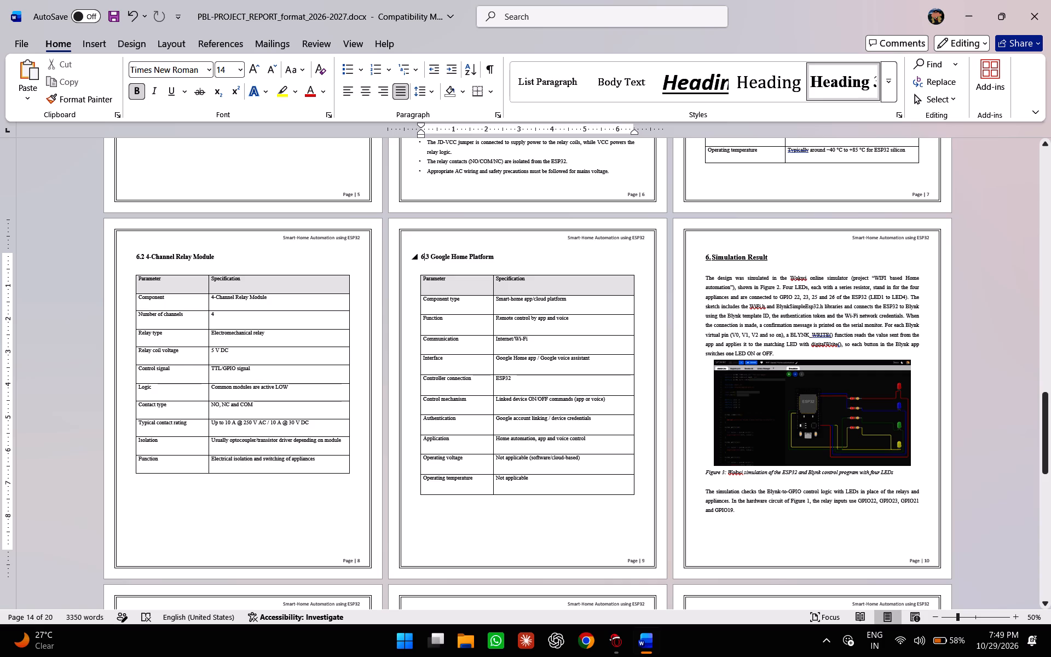
{"action": "key", "text": "BackSpace"}
{"action": "key", "text": "5"}
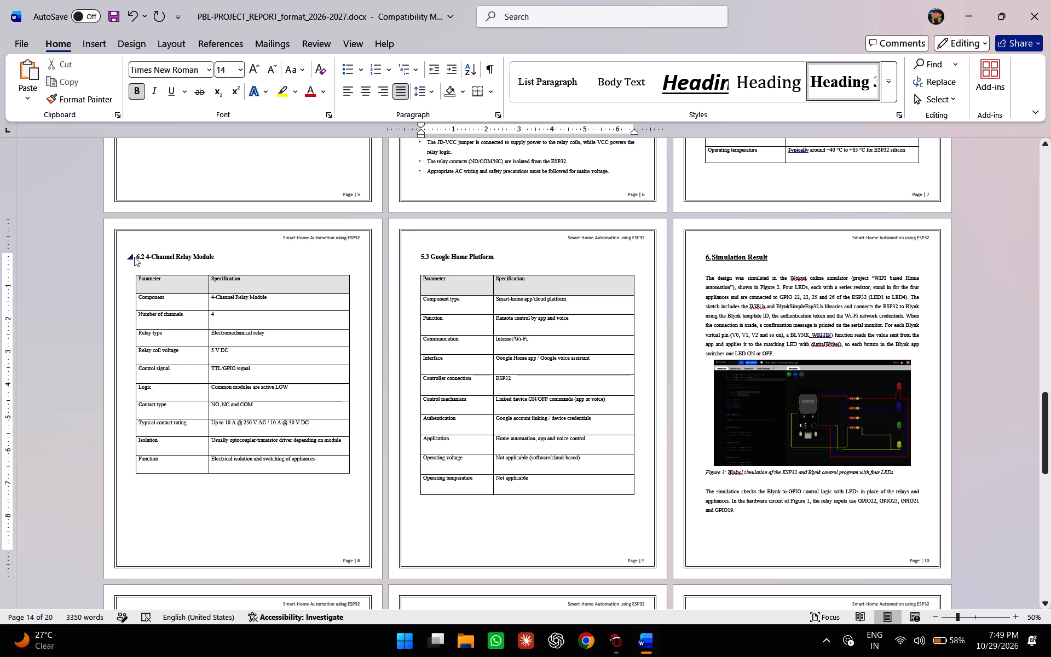
Renumber the 4-Channel Relay Module heading as 5.2 and add a space between the number and the title.
{"action": "left_click", "coordinate": [140, 258]}
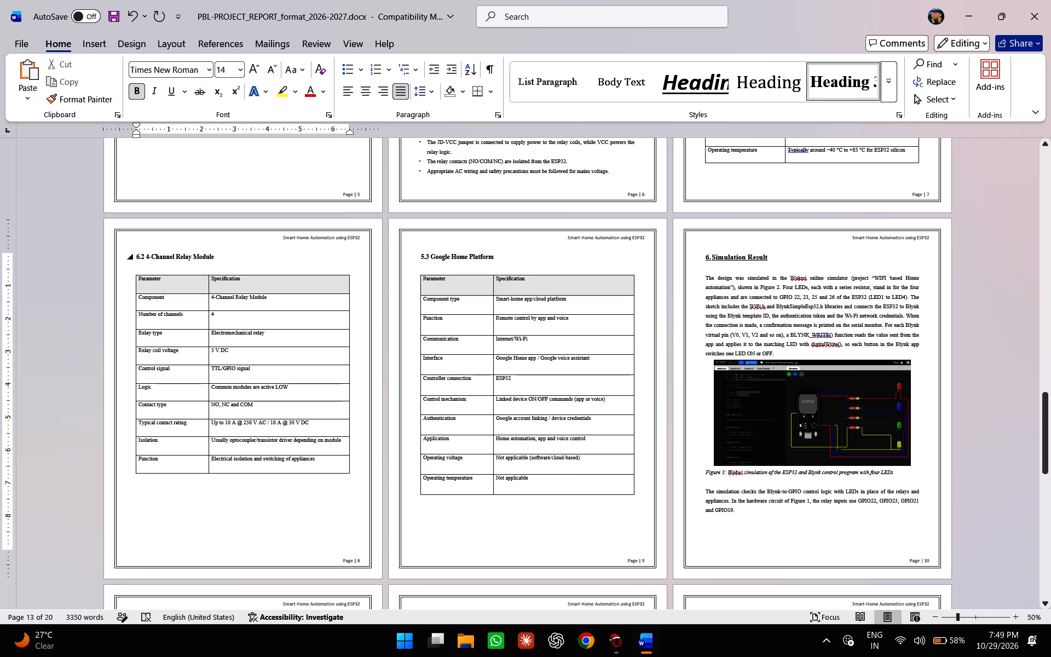
{"action": "key", "text": "BackSpace"}
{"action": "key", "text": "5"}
{"action": "left_click", "coordinate": [142, 257]}
{"action": "left_click", "coordinate": [145, 260]}
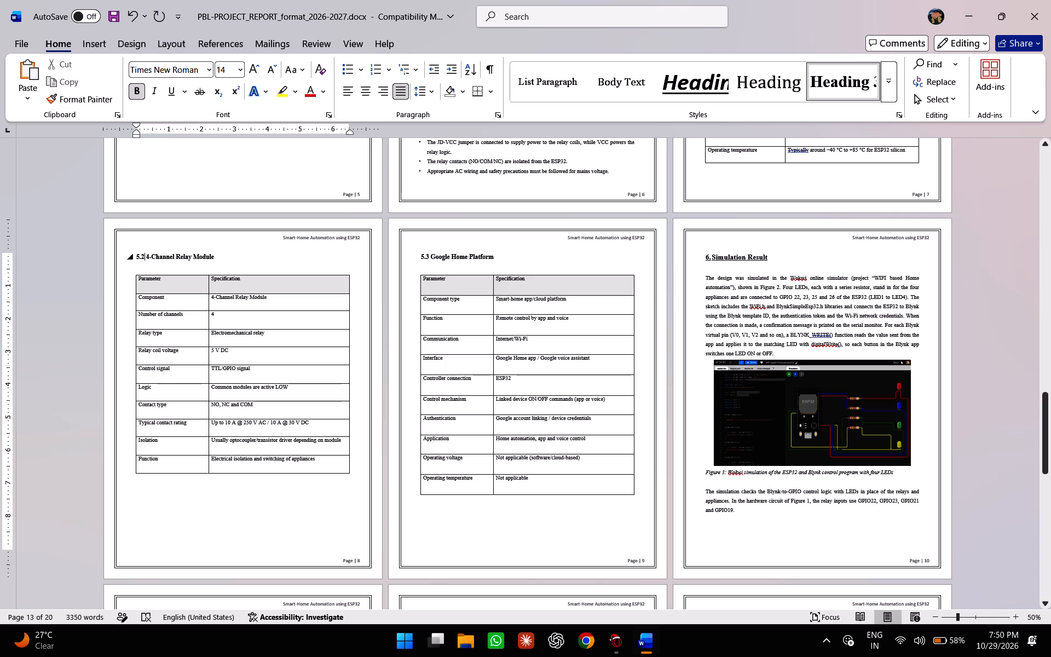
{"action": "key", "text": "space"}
Renumber the ESP32 Wi-Fi Module heading under System Specifications as 5.1.
{"action": "scroll", "coordinate": [175, 393], "scroll_direction": "down", "scroll_amount": 1}
{"action": "scroll", "coordinate": [175, 393], "scroll_direction": "up", "scroll_amount": 20}
{"action": "scroll", "coordinate": [175, 393], "scroll_direction": "up", "scroll_amount": 1}
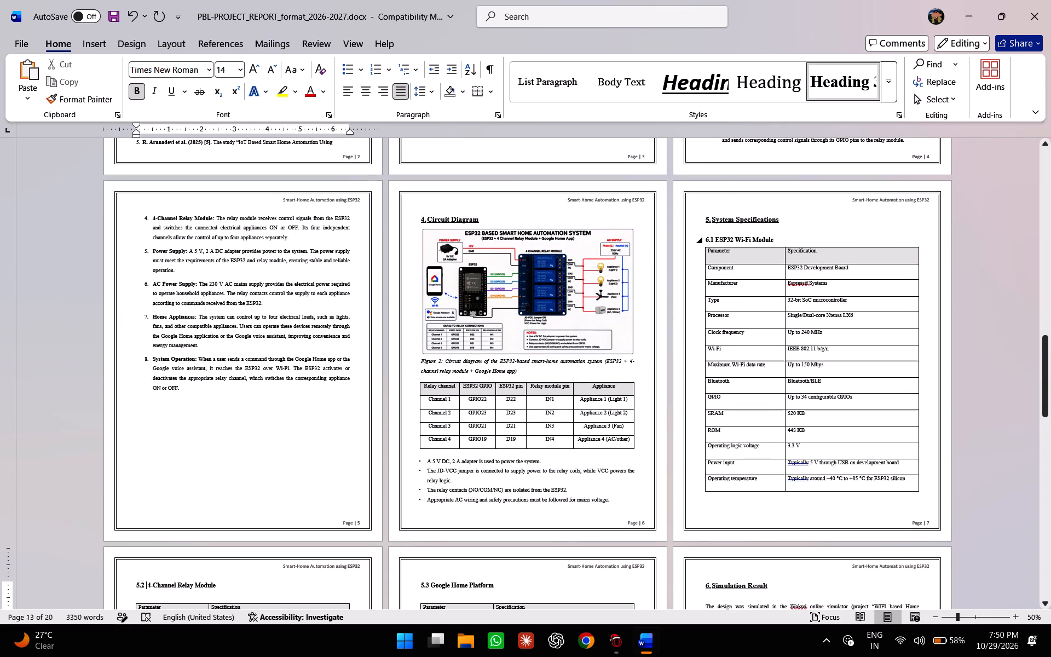
{"action": "left_click", "coordinate": [707, 243]}
{"action": "key", "text": "BackSpace"}
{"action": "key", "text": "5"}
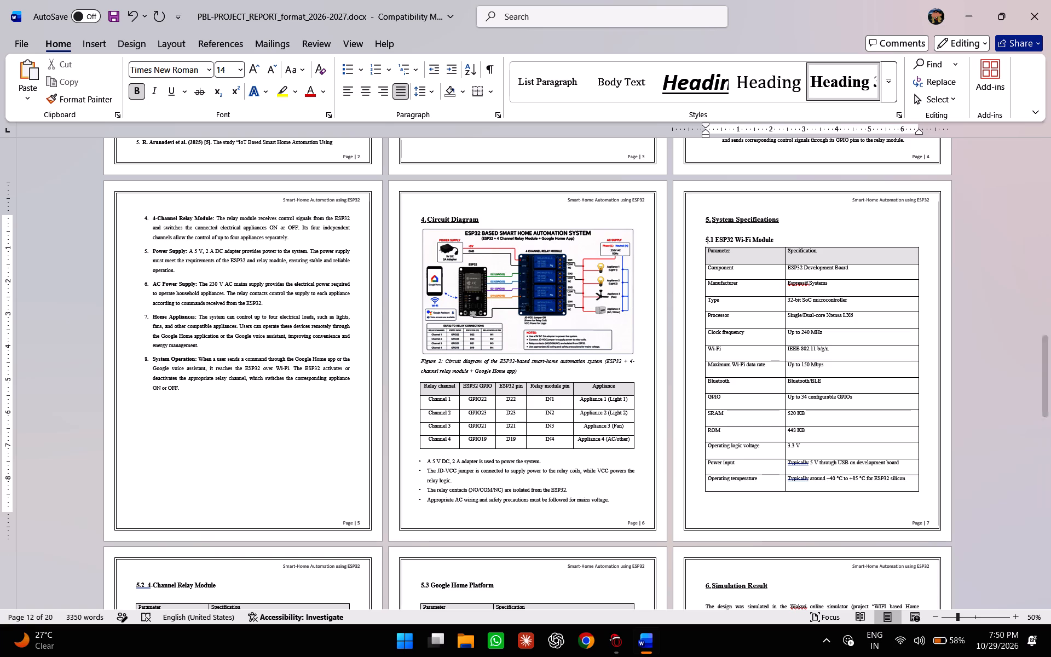
Review the pages after System Specifications through the lists of figures and tables, and examine the Index page.
{"action": "scroll", "coordinate": [754, 296], "scroll_direction": "down", "scroll_amount": 17}
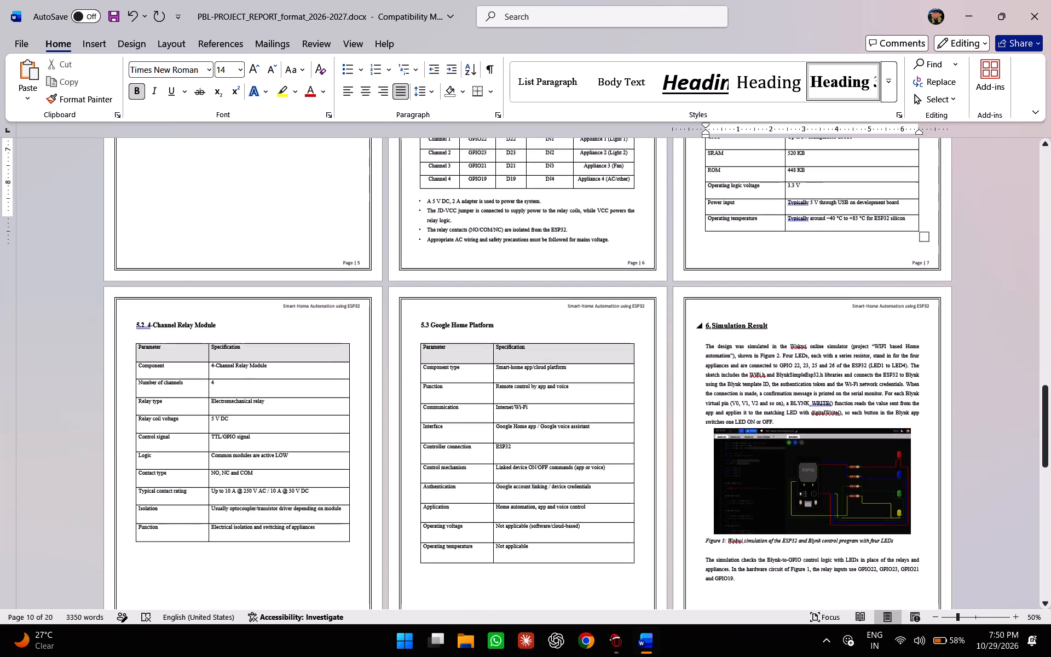
{"action": "scroll", "coordinate": [754, 297], "scroll_direction": "down", "scroll_amount": 8}
{"action": "scroll", "coordinate": [754, 297], "scroll_direction": "down", "scroll_amount": 19}
{"action": "scroll", "coordinate": [754, 297], "scroll_direction": "down", "scroll_amount": 7}
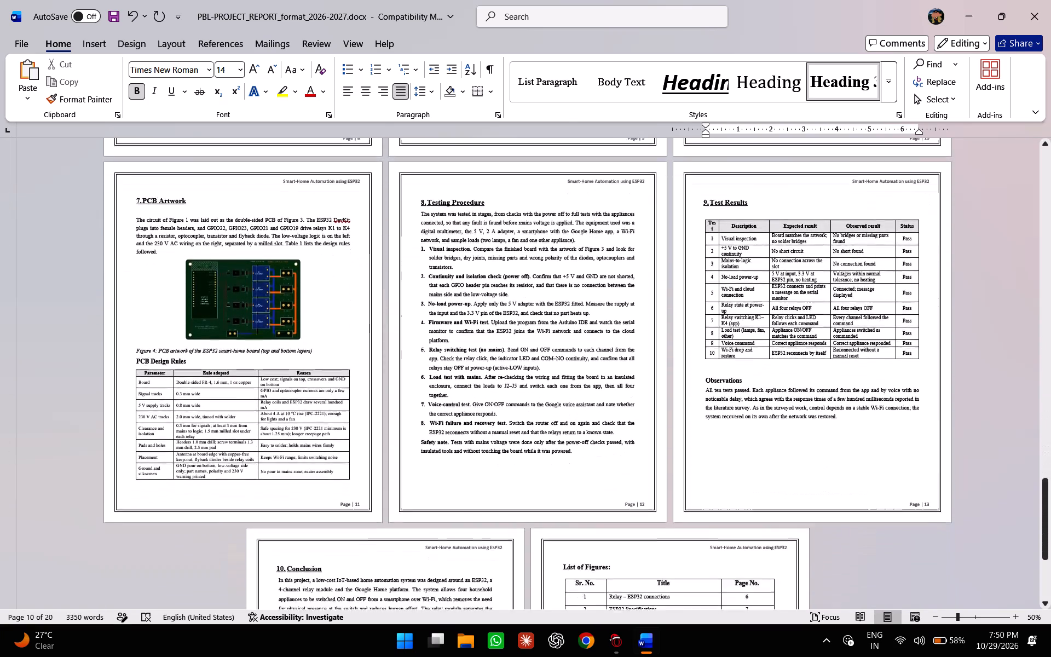
{"action": "scroll", "coordinate": [753, 297], "scroll_direction": "down", "scroll_amount": 6}
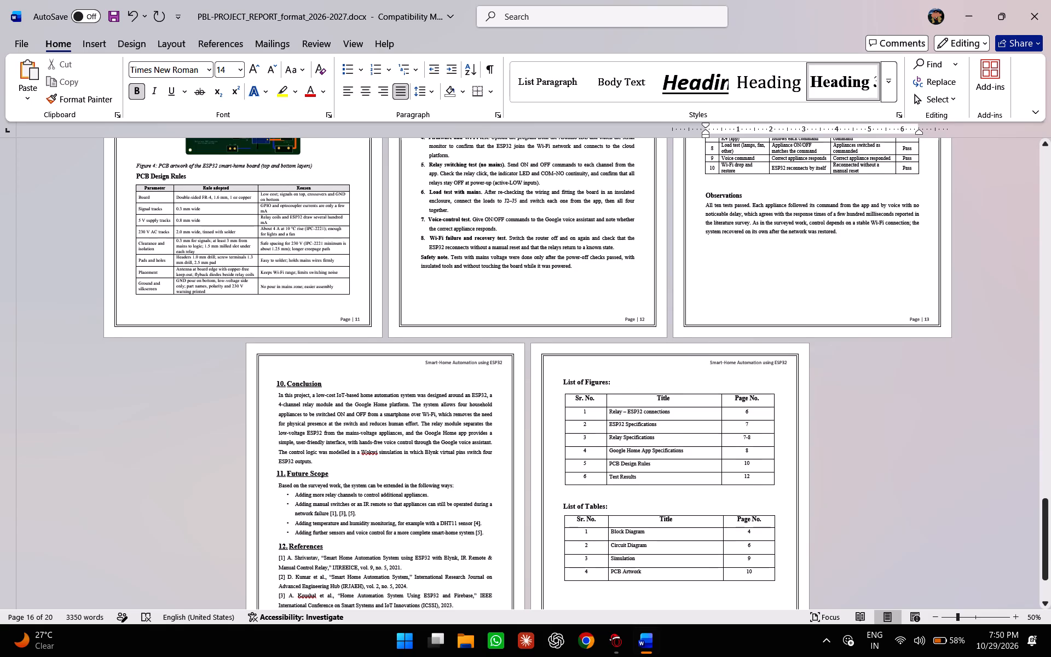
{"action": "scroll", "coordinate": [772, 311], "scroll_direction": "down", "scroll_amount": 1}
{"action": "scroll", "coordinate": [772, 311], "scroll_direction": "up", "scroll_amount": 3}
{"action": "scroll", "coordinate": [771, 311], "scroll_direction": "down", "scroll_amount": 1}
{"action": "scroll", "coordinate": [638, 345], "scroll_direction": "down", "scroll_amount": 13}
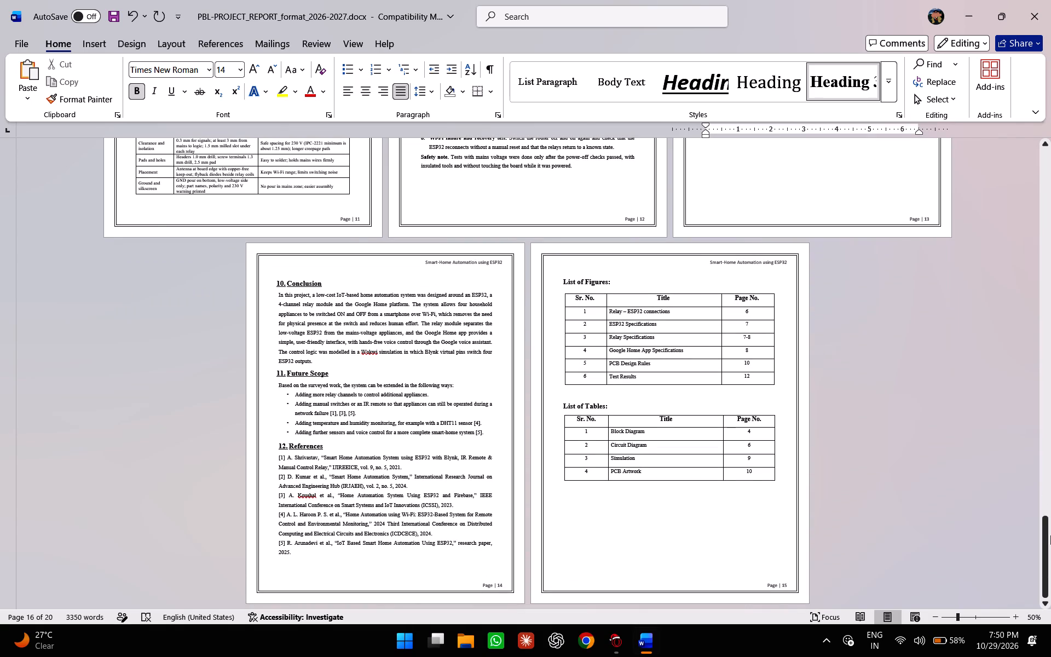
{"action": "left_click_drag", "start_coordinate": [1046, 530], "coordinate": [1046, 210]}
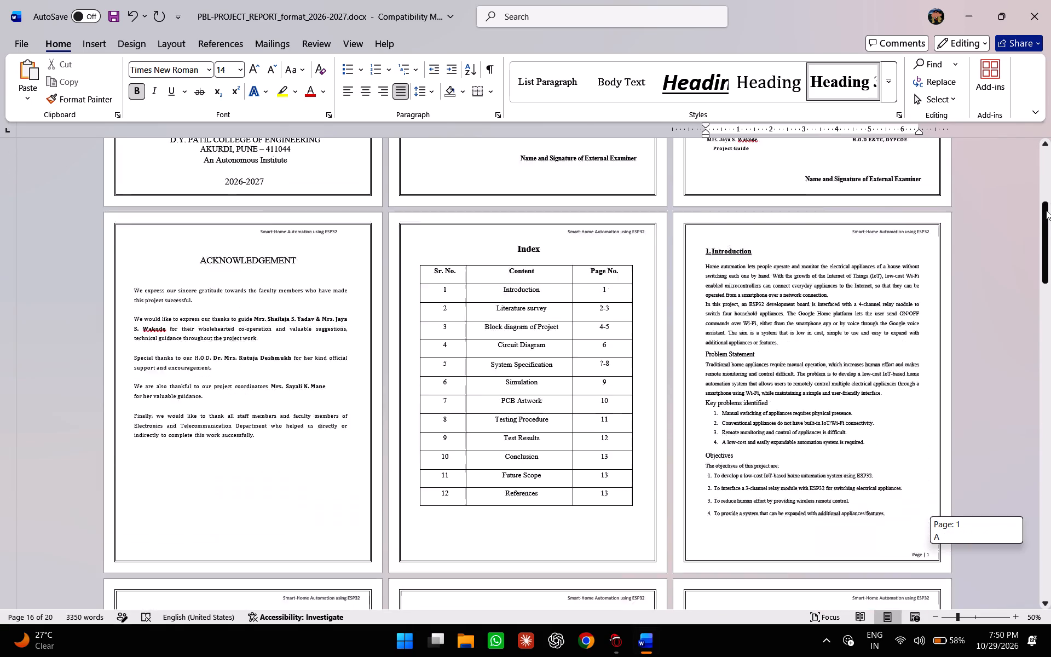
{"action": "left_click_drag", "start_coordinate": [1046, 210], "coordinate": [1045, 209]}
{"action": "left_click", "coordinate": [607, 562]}
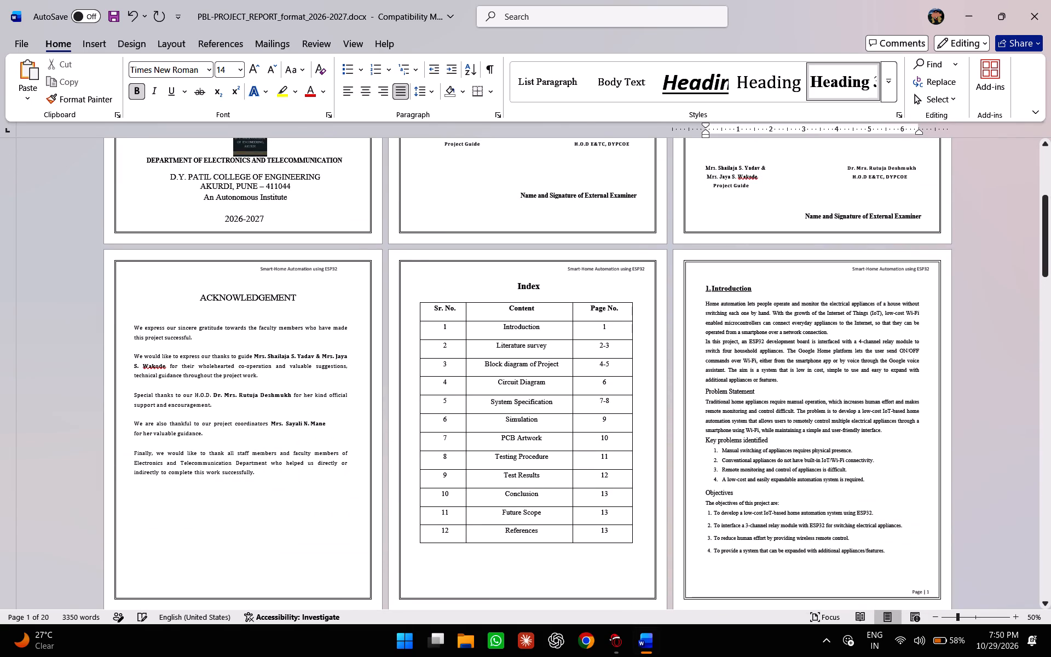
Add empty lines after the Index table until a blank page forms between the Index and the Introduction.
{"action": "left_click", "coordinate": [649, 485]}
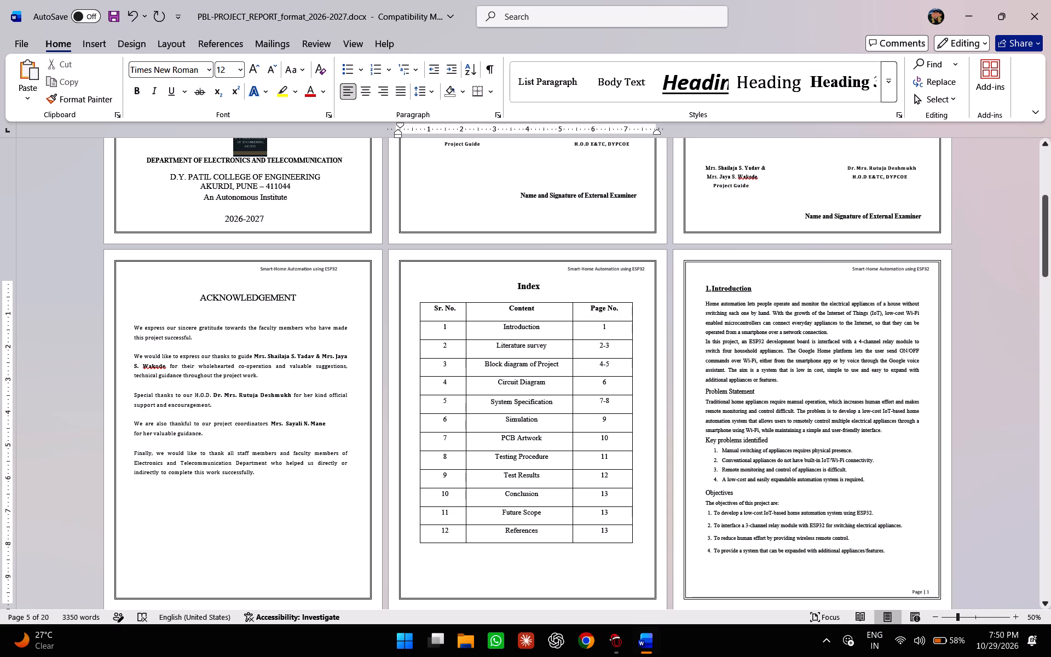
{"action": "left_click", "coordinate": [453, 567]}
{"action": "key", "text": "Return"}
{"action": "key", "text": "Return"}
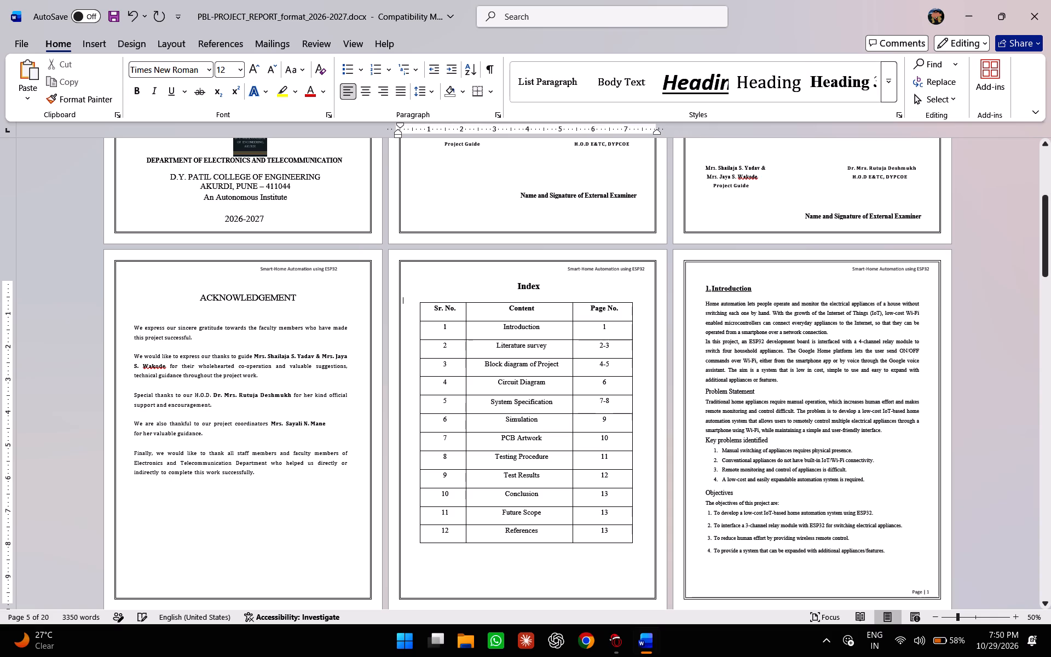
{"action": "key", "text": "Return"}
{"action": "key", "text": "Return"}
{"action": "key", "text": "Return"}
{"action": "key", "text": "Return"}
{"action": "key", "text": "Return"}
{"action": "key", "text": "Return"}
{"action": "key", "text": "Return"}
{"action": "key", "text": "Return"}
{"action": "key", "text": "Return"}
{"action": "key", "text": "Return"}
{"action": "key", "text": "Return"}
{"action": "key", "text": "Return"}
{"action": "key", "text": "Return"}
{"action": "key", "text": "Return"}
{"action": "key", "text": "Return"}
{"action": "key", "text": "Return"}
{"action": "key", "text": "Return"}
{"action": "key", "text": "Return"}
{"action": "key", "text": "Return"}
{"action": "key", "text": "Return"}
{"action": "key", "text": "Return"}
{"action": "key", "text": "Return"}
{"action": "key", "text": "Return"}
{"action": "key", "text": "Return"}
{"action": "key", "text": "Return"}
{"action": "key", "text": "Return"}
{"action": "key", "text": "Return"}
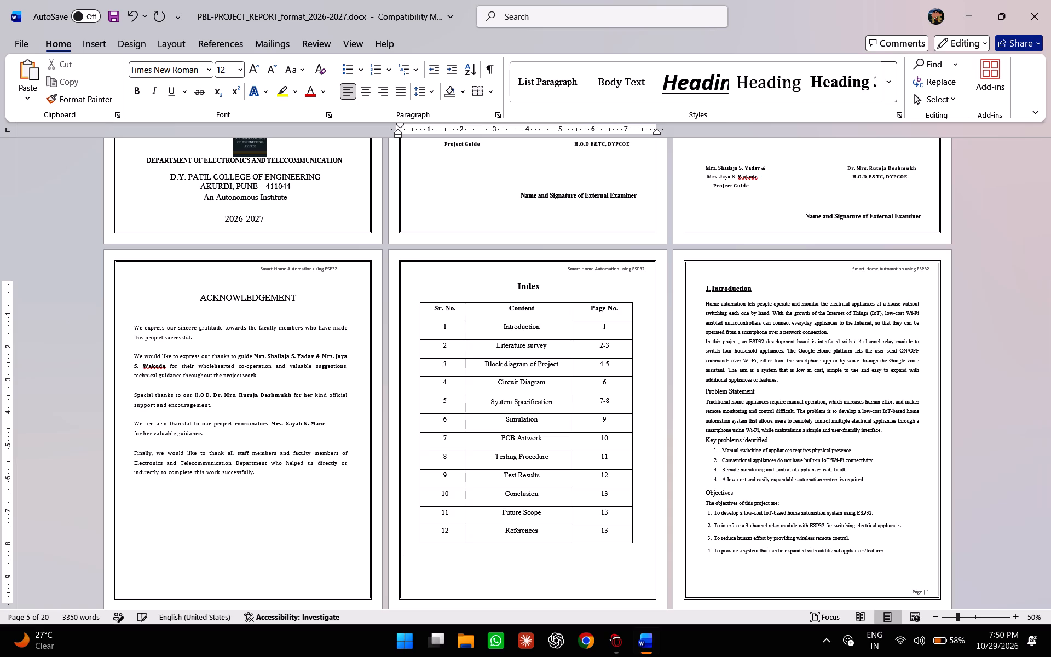
{"action": "key", "text": "Return"}
{"action": "key", "text": "Return"}
{"action": "key", "text": "Return"}
{"action": "key", "text": "Return"}
{"action": "key", "text": "Return"}
{"action": "key", "text": "Return"}
{"action": "key", "text": "Return"}
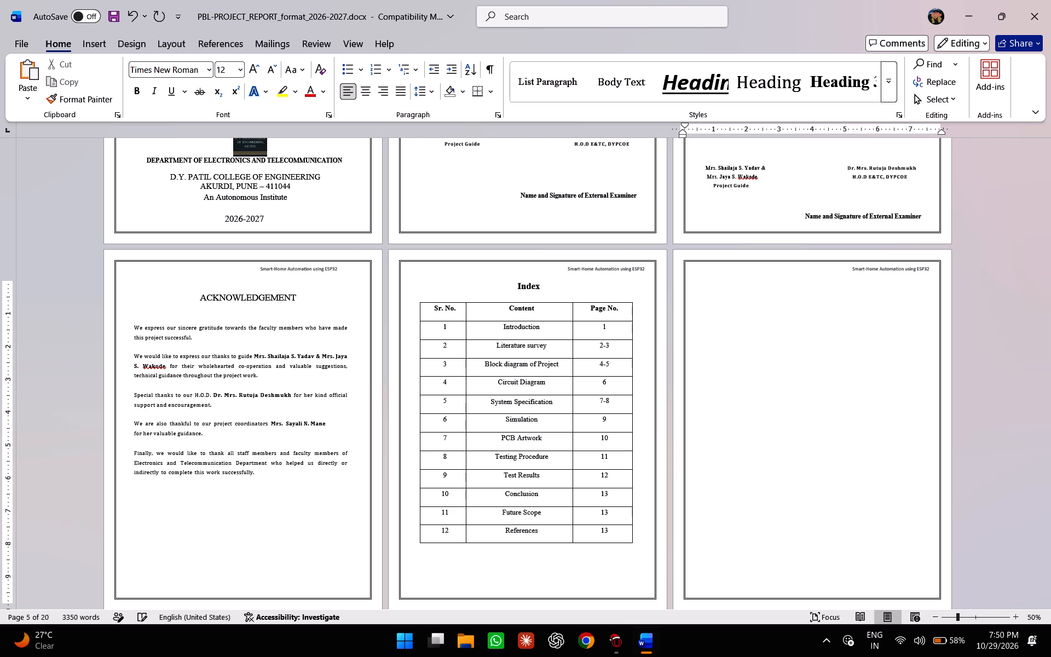
Move the List of Figures and List of Tables with their tables from the last page to the blank page after the Index.
{"action": "scroll", "coordinate": [398, 585], "scroll_direction": "down", "scroll_amount": 7}
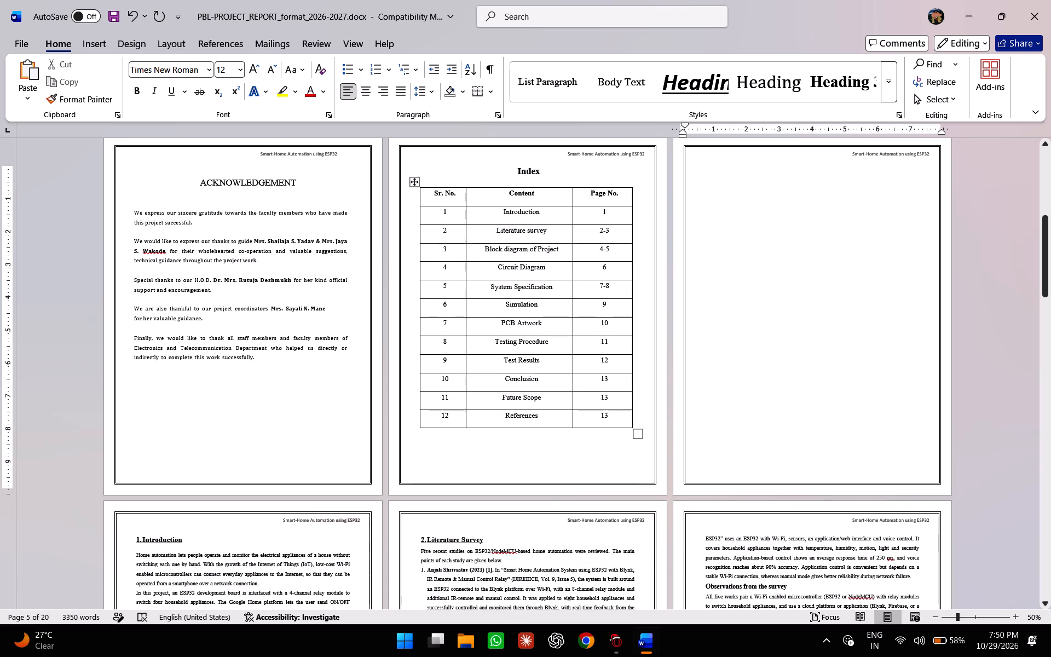
{"action": "left_click", "coordinate": [753, 235]}
{"action": "scroll", "coordinate": [686, 421], "scroll_direction": "down", "scroll_amount": 4, "text": "ctrl"}
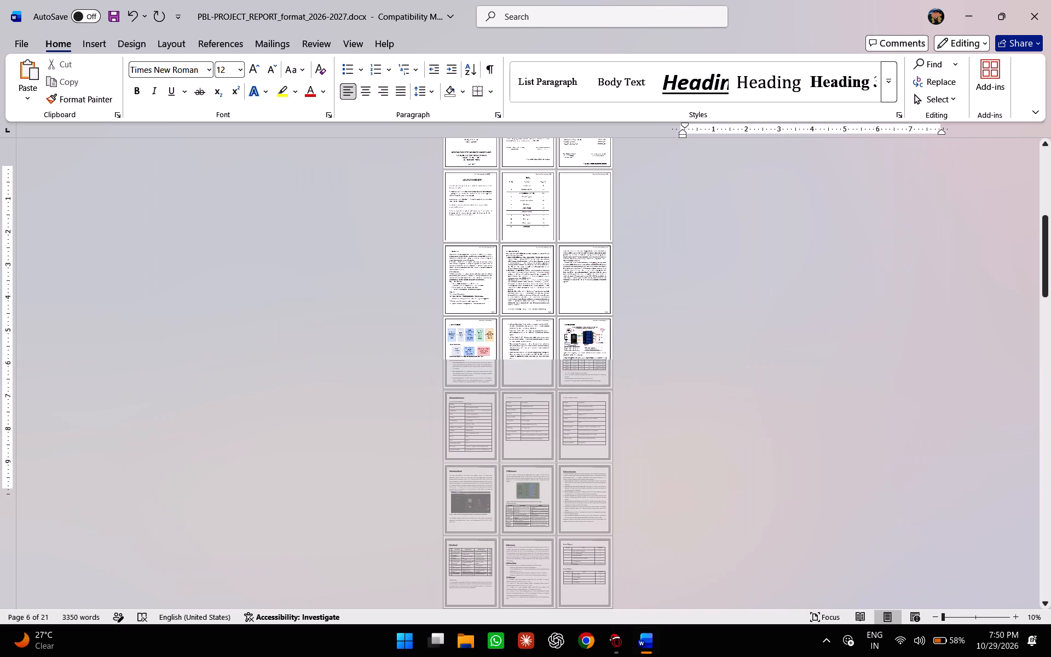
{"action": "scroll", "coordinate": [686, 421], "scroll_direction": "up", "scroll_amount": 2, "text": "ctrl"}
{"action": "scroll", "coordinate": [686, 421], "scroll_direction": "down", "scroll_amount": 6}
{"action": "scroll", "coordinate": [686, 421], "scroll_direction": "down", "scroll_amount": 1, "text": "ctrl"}
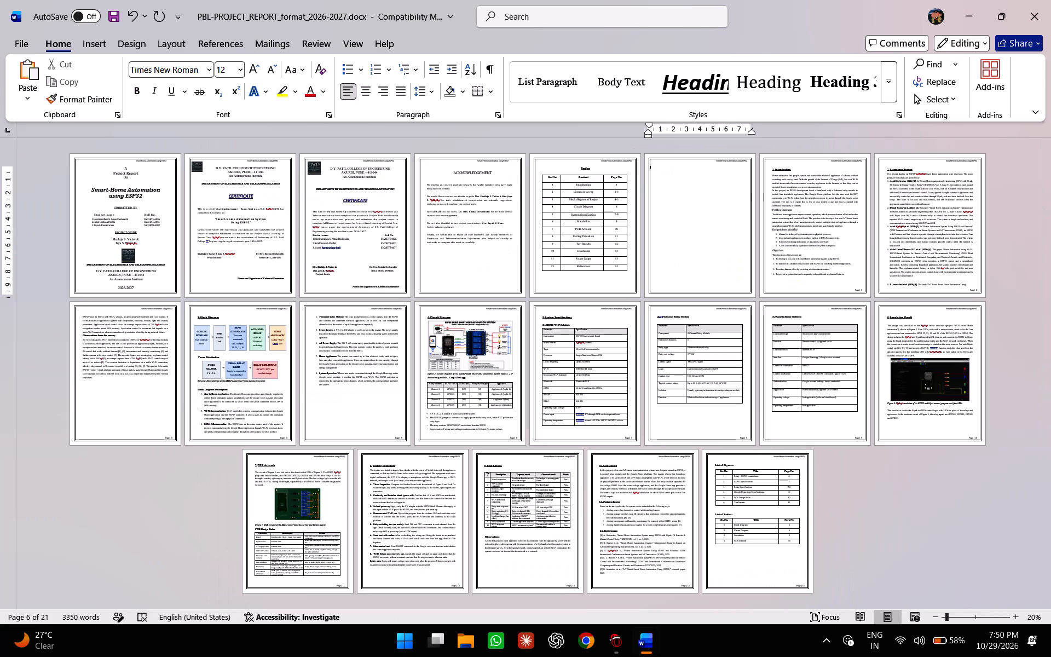
{"action": "left_click_drag", "start_coordinate": [795, 561], "coordinate": [714, 487]}
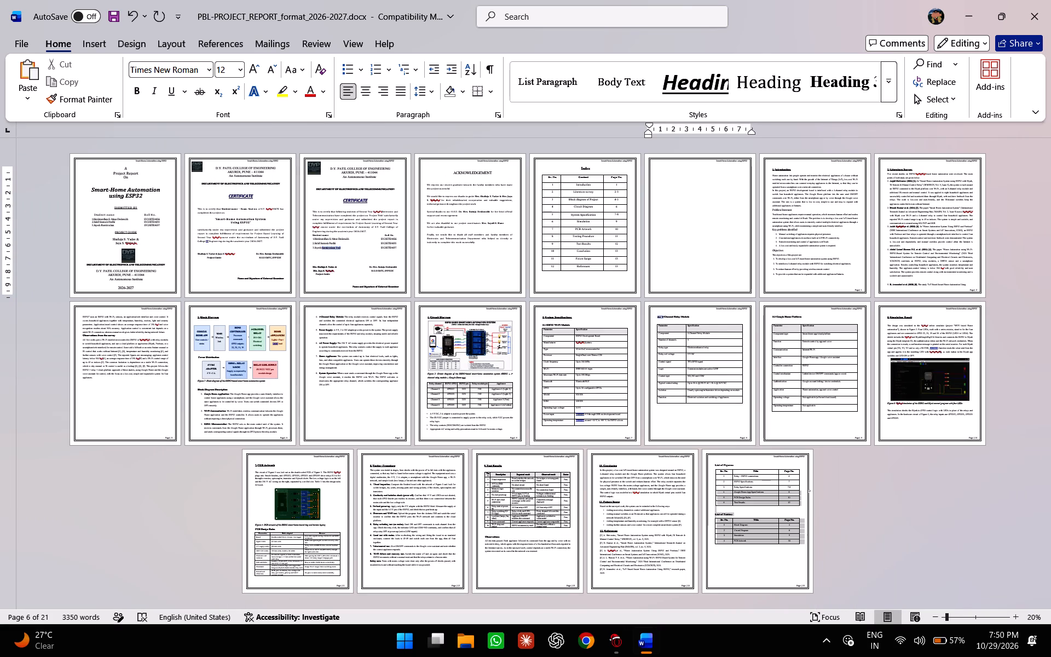
{"action": "left_click_drag", "start_coordinate": [714, 487], "coordinate": [709, 463]}
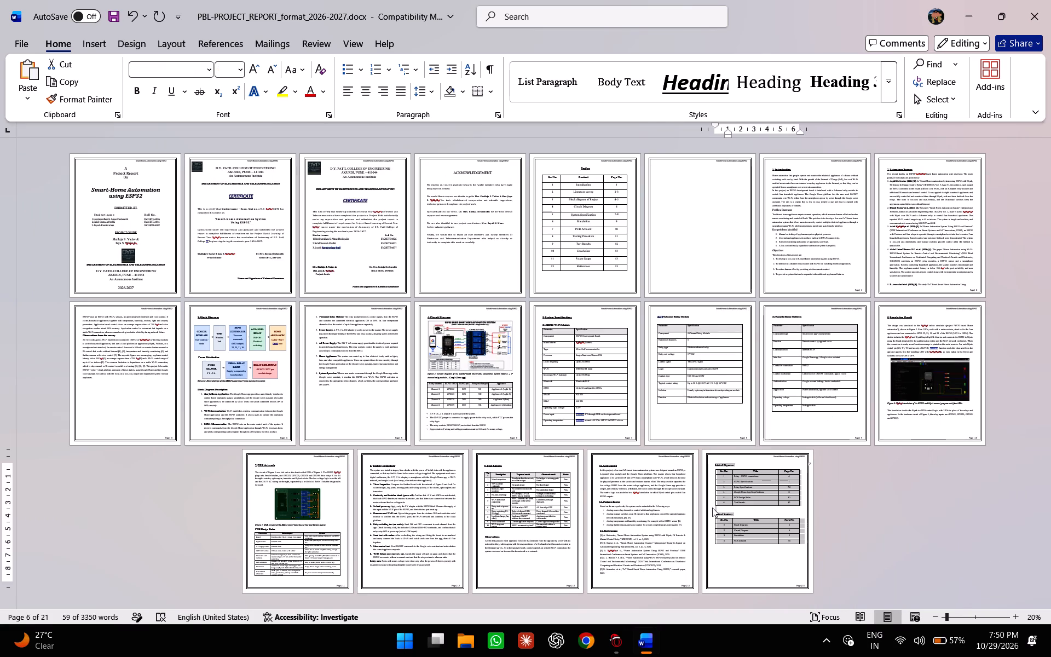
{"action": "key", "text": "ctrl+x"}
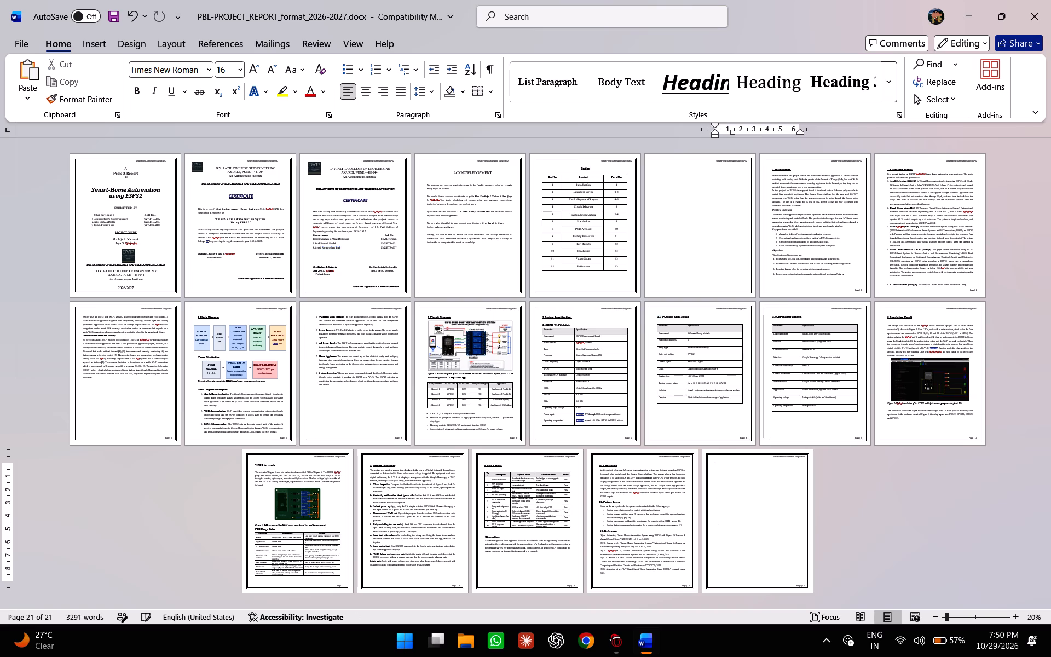
{"action": "left_click", "coordinate": [677, 171]}
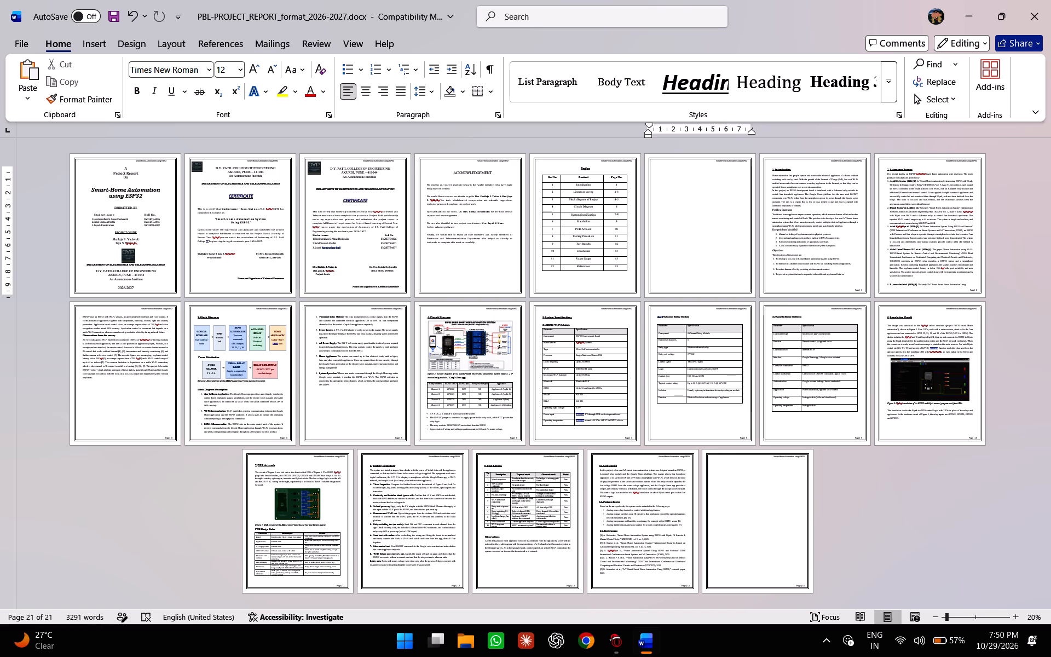
{"action": "key", "text": "ctrl+v"}
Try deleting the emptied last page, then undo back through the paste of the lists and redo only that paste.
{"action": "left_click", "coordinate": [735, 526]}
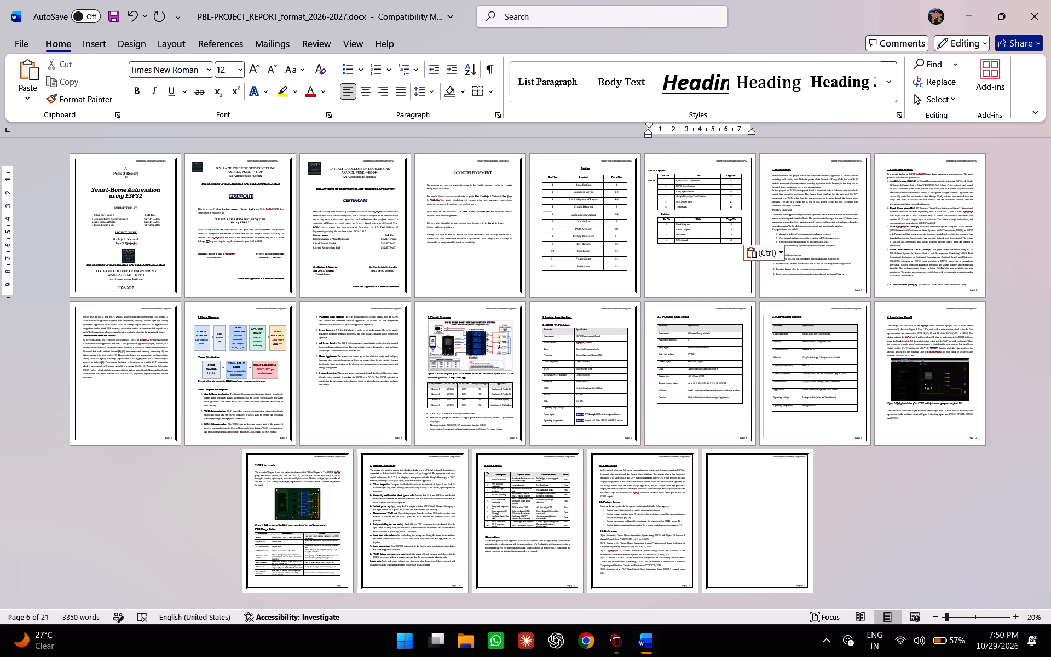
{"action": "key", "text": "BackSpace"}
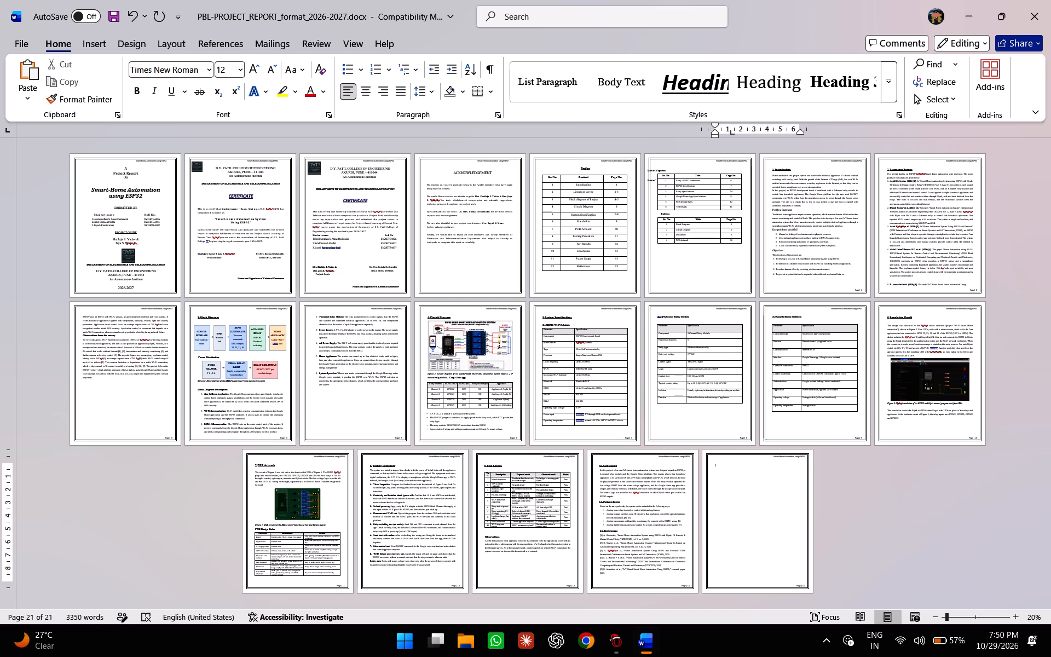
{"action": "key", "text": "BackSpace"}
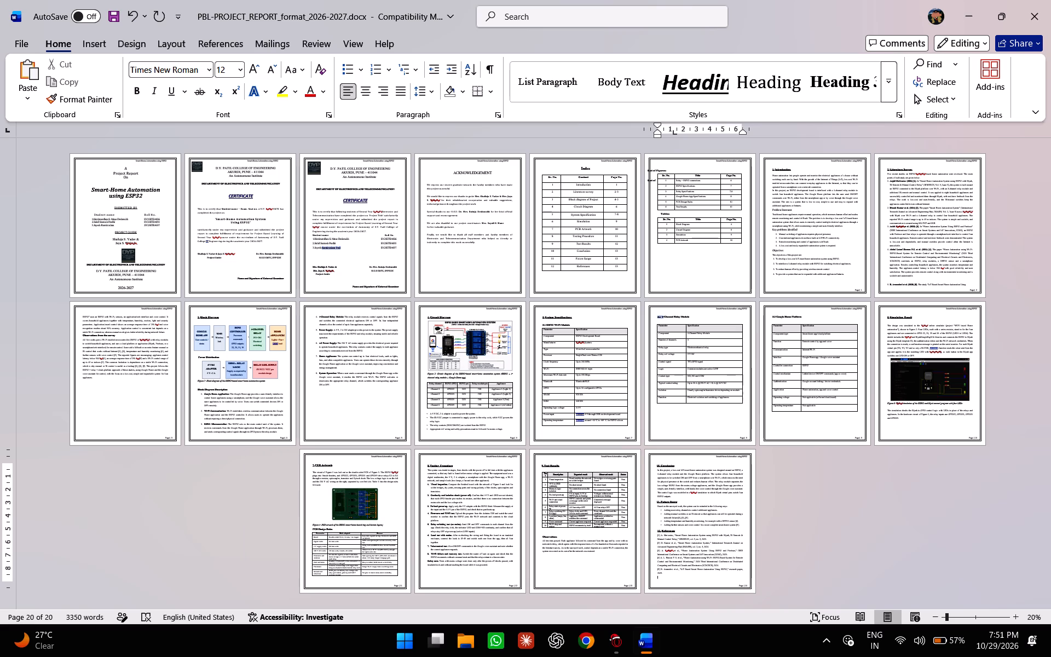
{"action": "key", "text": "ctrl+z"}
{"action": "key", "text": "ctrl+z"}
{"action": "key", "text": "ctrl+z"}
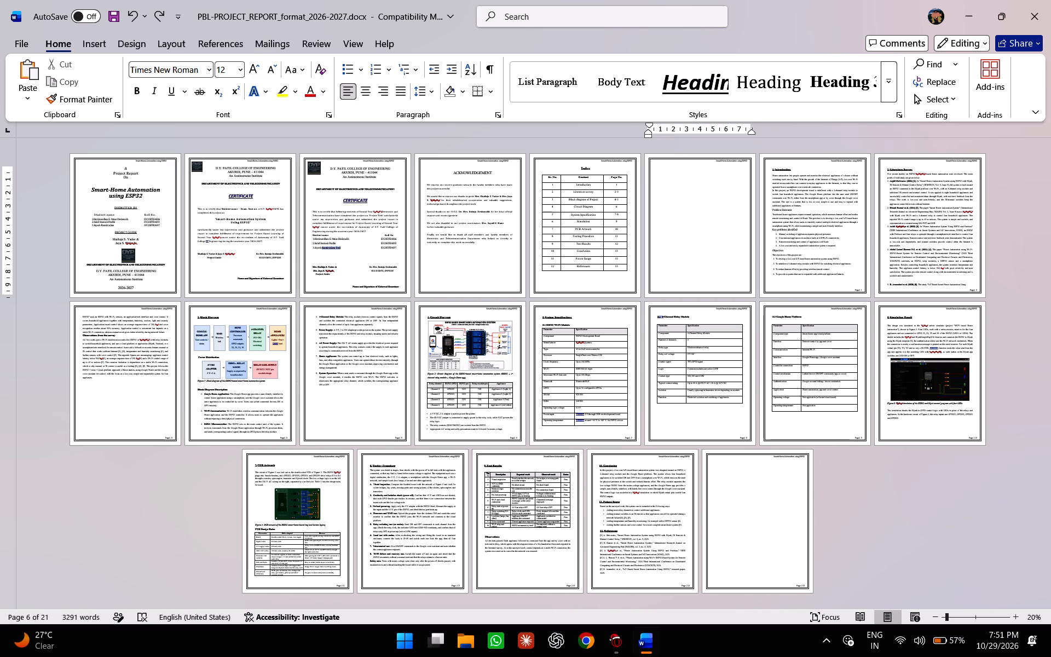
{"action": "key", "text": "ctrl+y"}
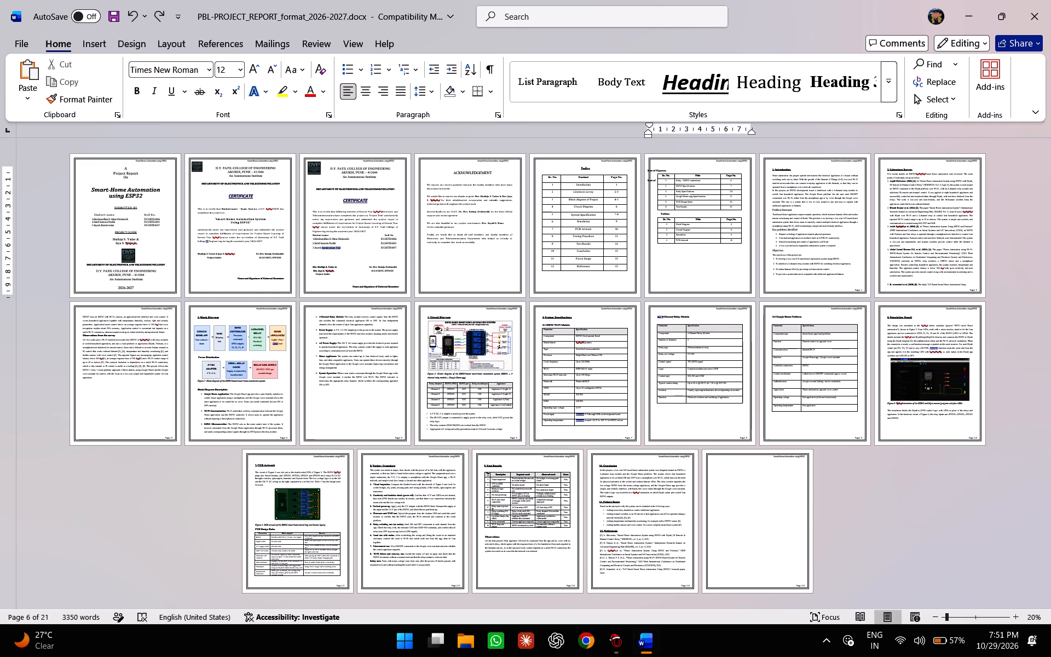
Delete the empty last page left behind by the moved lists.
{"action": "left_click", "coordinate": [758, 493]}
{"action": "key", "text": "BackSpace"}
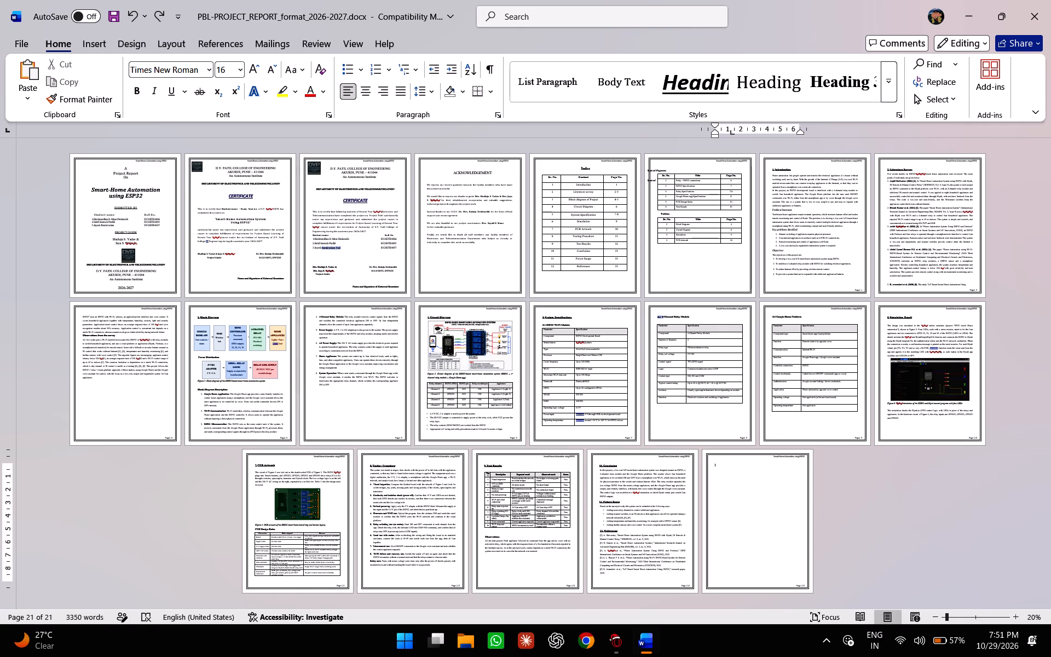
{"action": "key", "text": "BackSpace"}
Indent the List of Figures heading on the page after the Index with leading spaces so it lines up with its table's left edge.
{"action": "scroll", "coordinate": [731, 295], "scroll_direction": "up", "scroll_amount": 4, "text": "ctrl"}
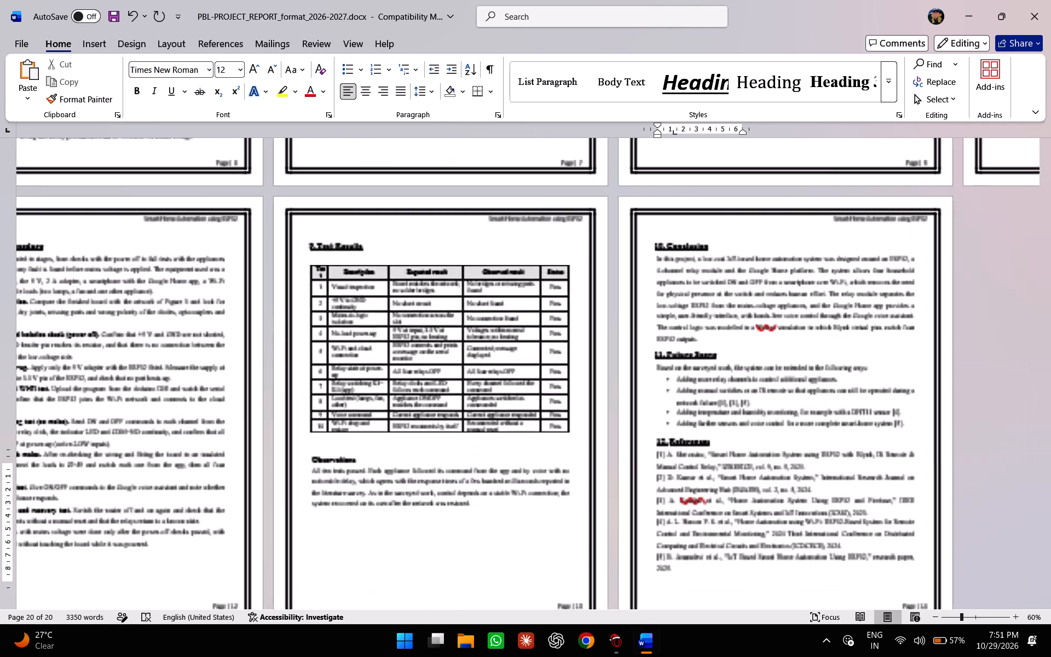
{"action": "scroll", "coordinate": [723, 310], "scroll_direction": "up", "scroll_amount": 5}
{"action": "left_click", "coordinate": [1046, 188]}
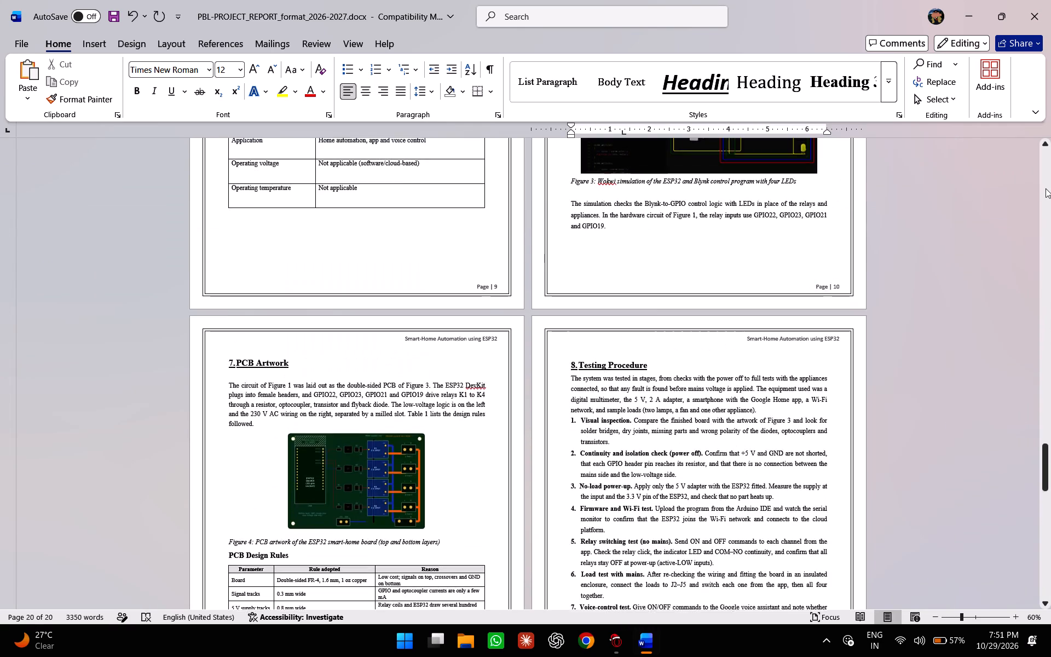
{"action": "left_click", "coordinate": [1047, 248]}
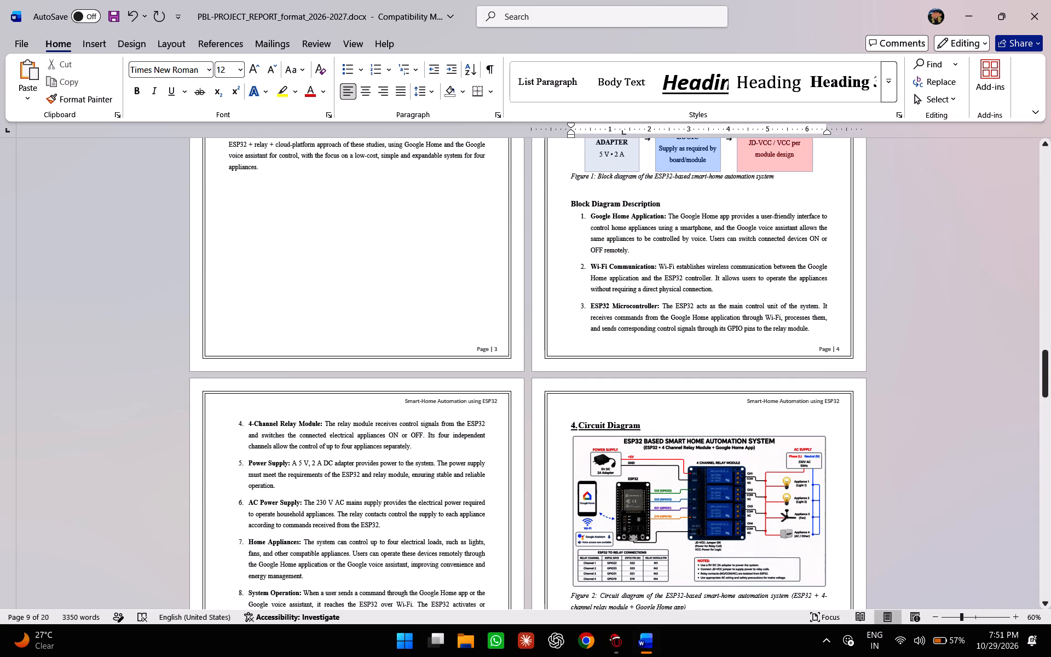
{"action": "scroll", "coordinate": [915, 391], "scroll_direction": "up", "scroll_amount": 6}
{"action": "scroll", "coordinate": [954, 477], "scroll_direction": "down", "scroll_amount": 7}
{"action": "scroll", "coordinate": [954, 477], "scroll_direction": "up", "scroll_amount": 1}
{"action": "scroll", "coordinate": [954, 477], "scroll_direction": "down", "scroll_amount": 2}
{"action": "scroll", "coordinate": [954, 477], "scroll_direction": "up", "scroll_amount": 1}
{"action": "scroll", "coordinate": [954, 477], "scroll_direction": "down", "scroll_amount": 3}
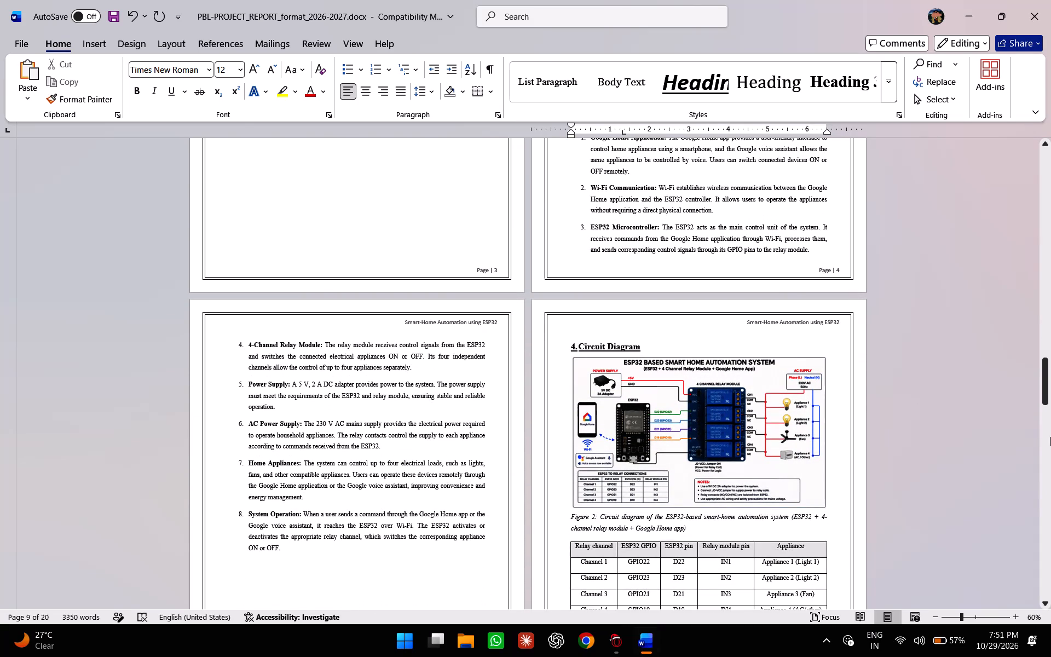
{"action": "left_click_drag", "start_coordinate": [1044, 387], "coordinate": [1043, 278]}
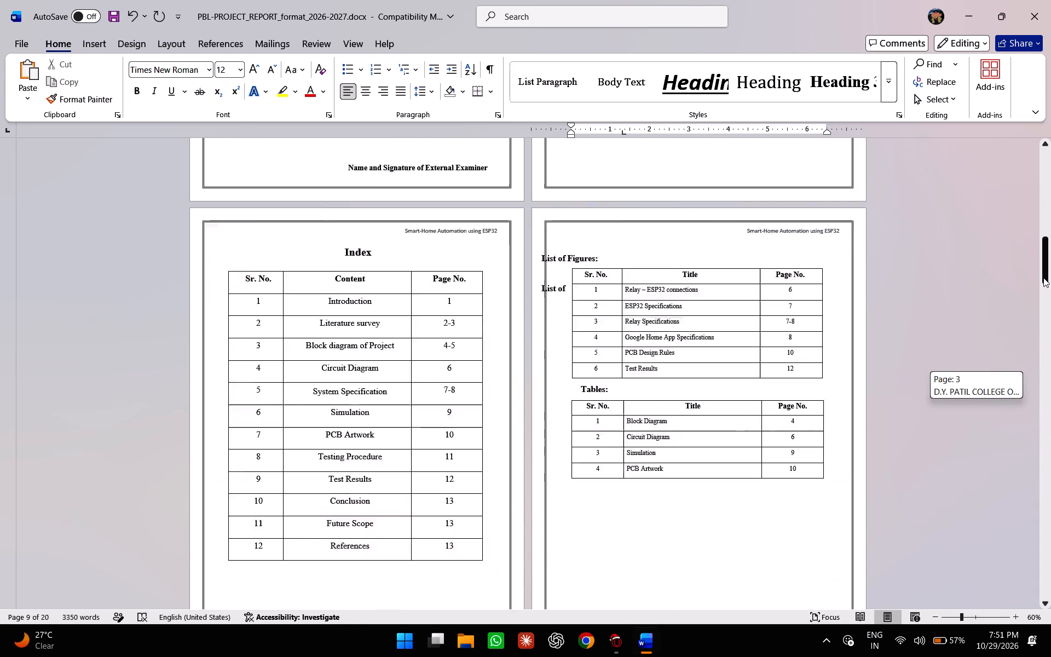
{"action": "left_click_drag", "start_coordinate": [1043, 278], "coordinate": [1043, 250]}
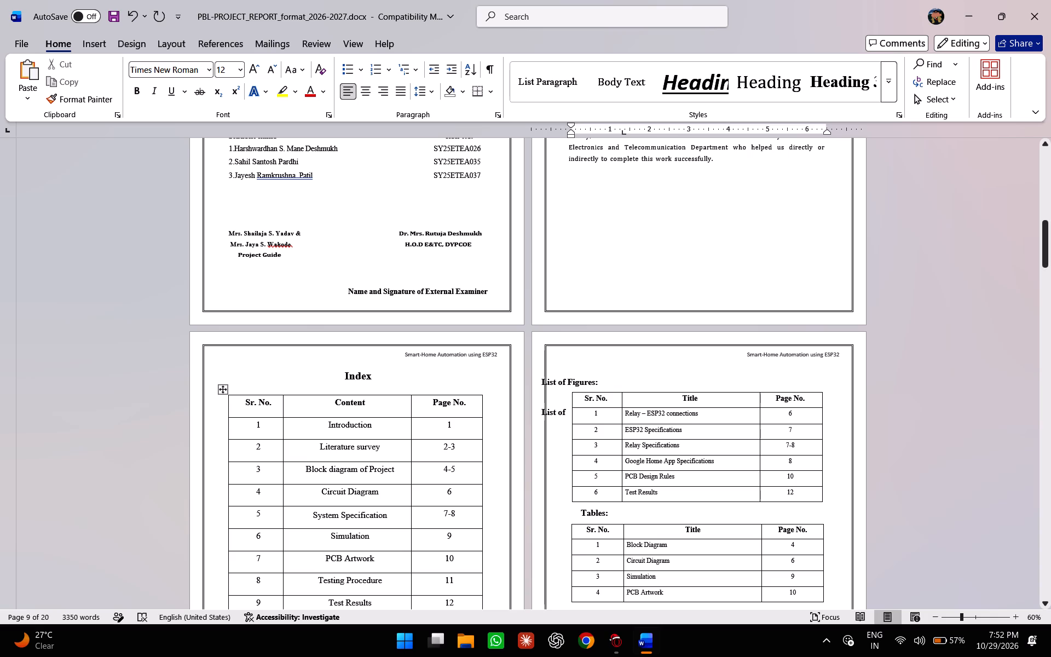
{"action": "left_click", "coordinate": [542, 382]}
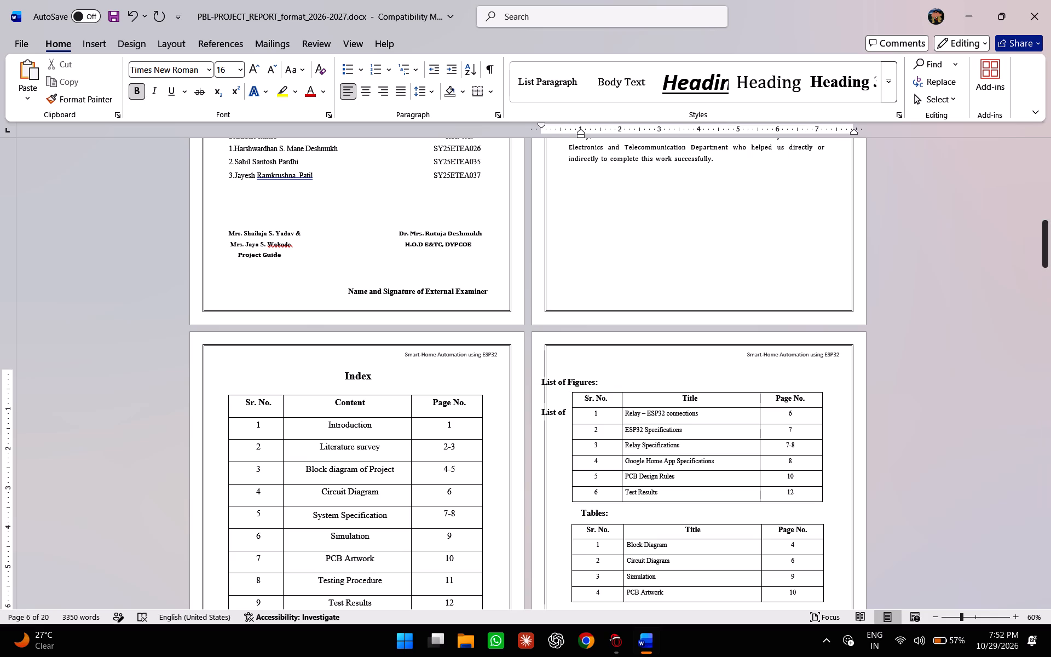
{"action": "key", "text": "space"}
{"action": "key", "text": "space"}
{"action": "key", "text": "space"}
{"action": "key", "text": "space"}
{"action": "key", "text": "space"}
{"action": "key", "text": "space"}
{"action": "key", "text": "space"}
{"action": "key", "text": "space"}
{"action": "key", "text": "space"}
{"action": "key", "text": "space"}
{"action": "key", "text": "space"}
{"action": "key", "text": "space"}
{"action": "key", "text": "space"}
{"action": "key", "text": "space"}
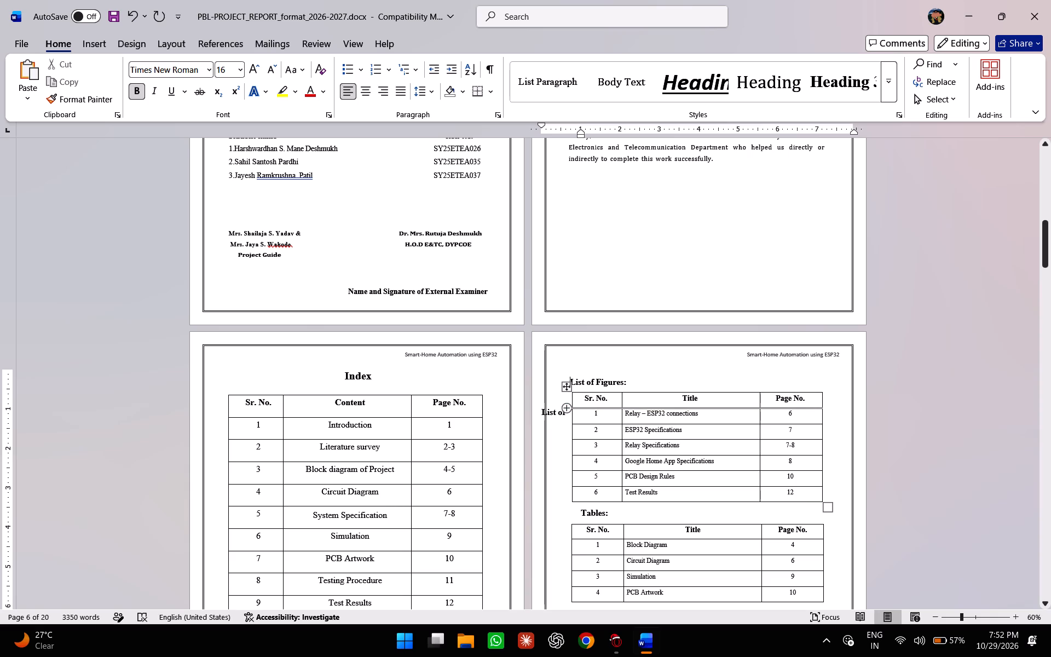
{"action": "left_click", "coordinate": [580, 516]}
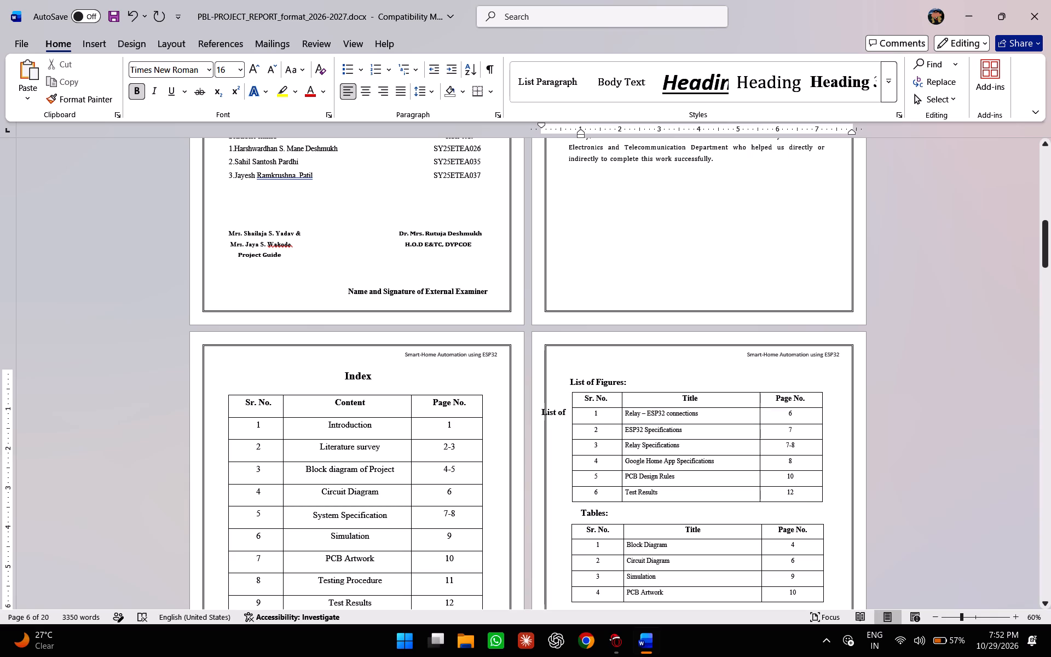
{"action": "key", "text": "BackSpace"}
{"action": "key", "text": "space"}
Add empty lines before the split "List of" text until the whole List of Tables heading sits below the first table.
{"action": "left_click", "coordinate": [539, 415]}
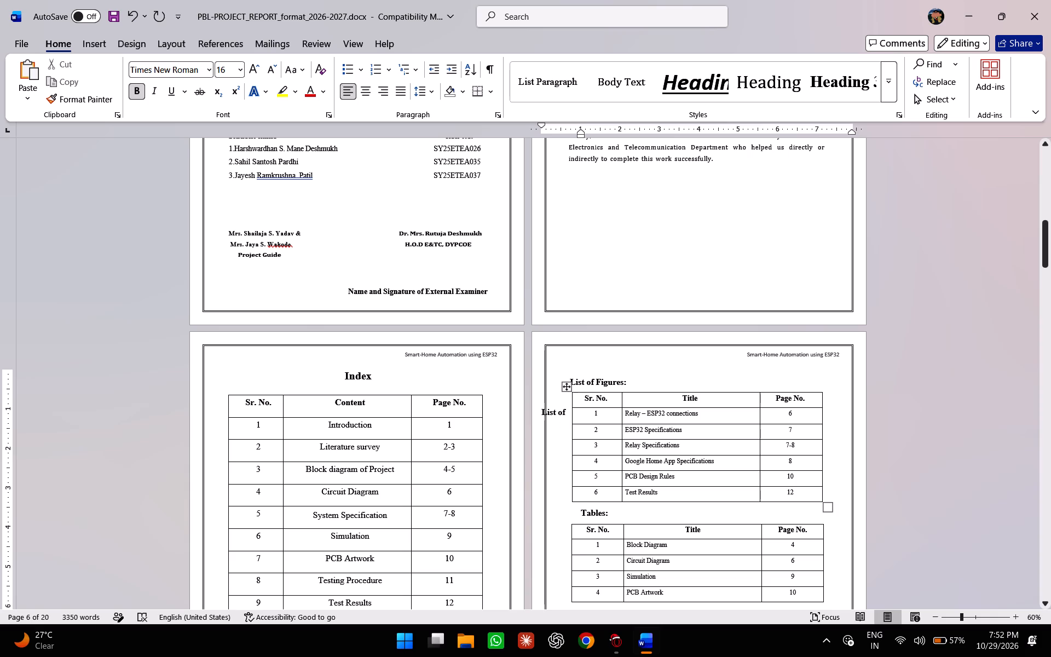
{"action": "key", "text": "Return"}
{"action": "key", "text": "Return"}
{"action": "key", "text": "Return"}
{"action": "key", "text": "Return"}
{"action": "key", "text": "Return"}
{"action": "key", "text": "Return"}
{"action": "key", "text": "Return"}
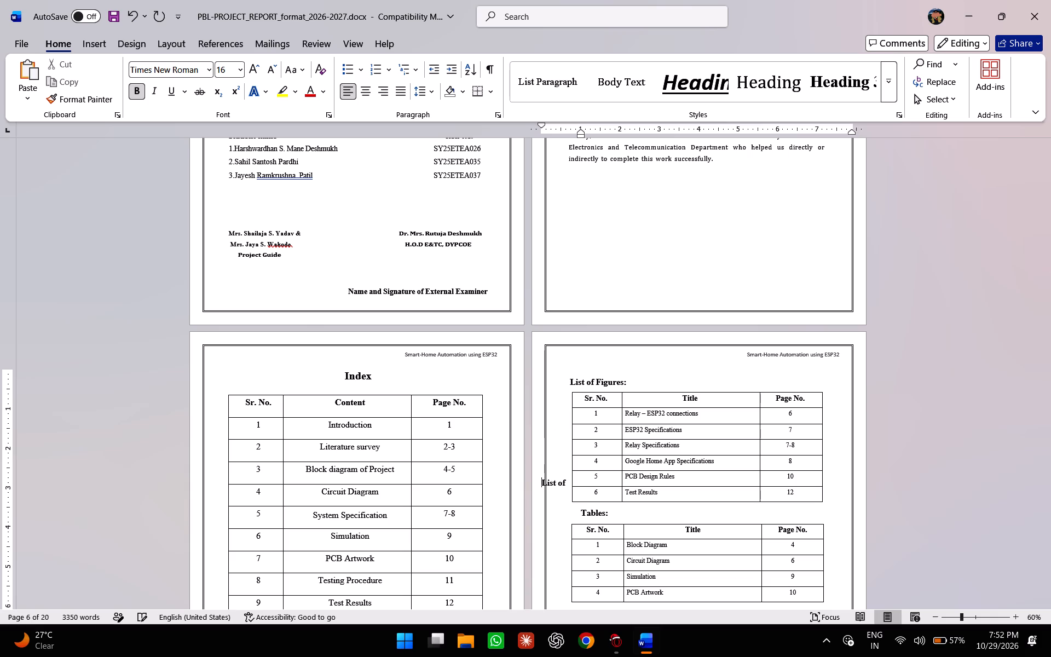
{"action": "key", "text": "Return"}
{"action": "key", "text": "Return"}
{"action": "key", "text": "Return"}
Indent the List of Tables heading with leading spaces so it lines up with the List of Figures heading.
{"action": "key", "text": "space"}
{"action": "key", "text": "space"}
{"action": "key", "text": "space"}
{"action": "key", "text": "space"}
{"action": "key", "text": "space"}
{"action": "key", "text": "space"}
{"action": "key", "text": "space"}
{"action": "key", "text": "space"}
{"action": "key", "text": "space"}
{"action": "key", "text": "space"}
{"action": "key", "text": "space"}
{"action": "key", "text": "space"}
{"action": "key", "text": "space"}
{"action": "key", "text": "space"}
{"action": "key", "text": "space"}
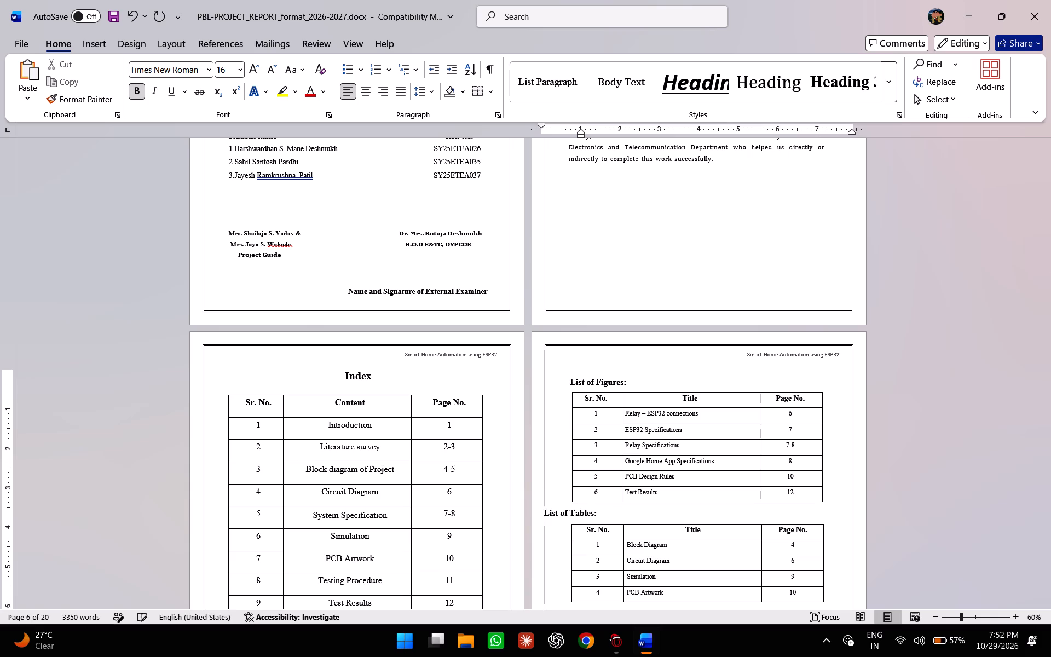
{"action": "key", "text": "space"}
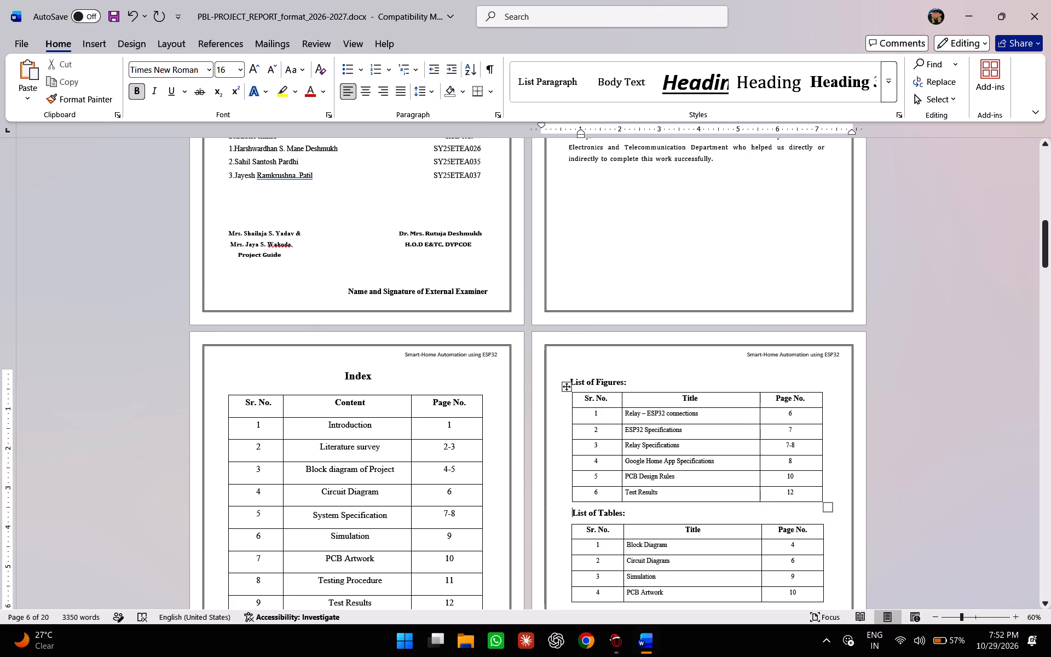
{"action": "key", "text": "BackSpace"}
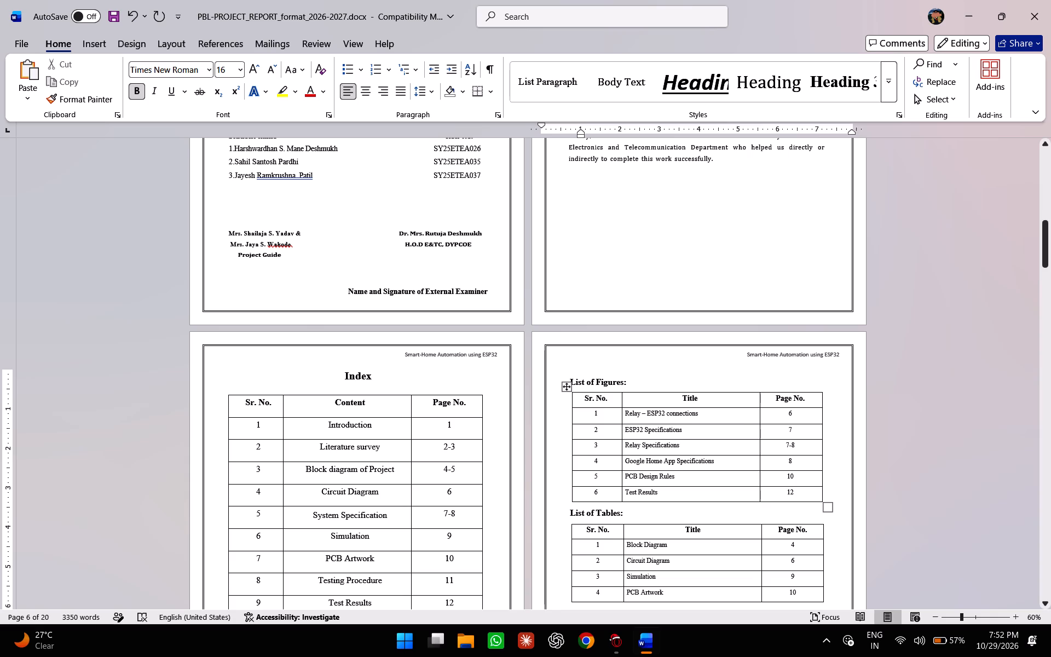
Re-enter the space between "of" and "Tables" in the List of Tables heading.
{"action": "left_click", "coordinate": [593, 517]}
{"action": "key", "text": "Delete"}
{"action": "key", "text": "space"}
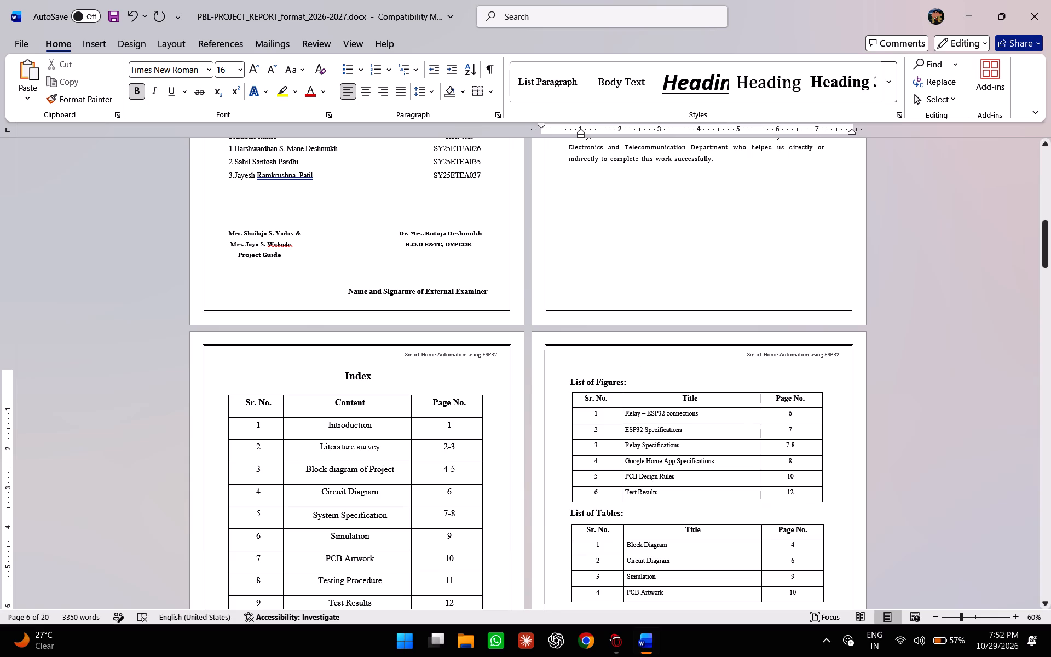
Add an empty line after the List of Figures heading on the page following the Index.
{"action": "left_click", "coordinate": [605, 384]}
{"action": "left_click", "coordinate": [637, 381]}
{"action": "key", "text": "Return"}
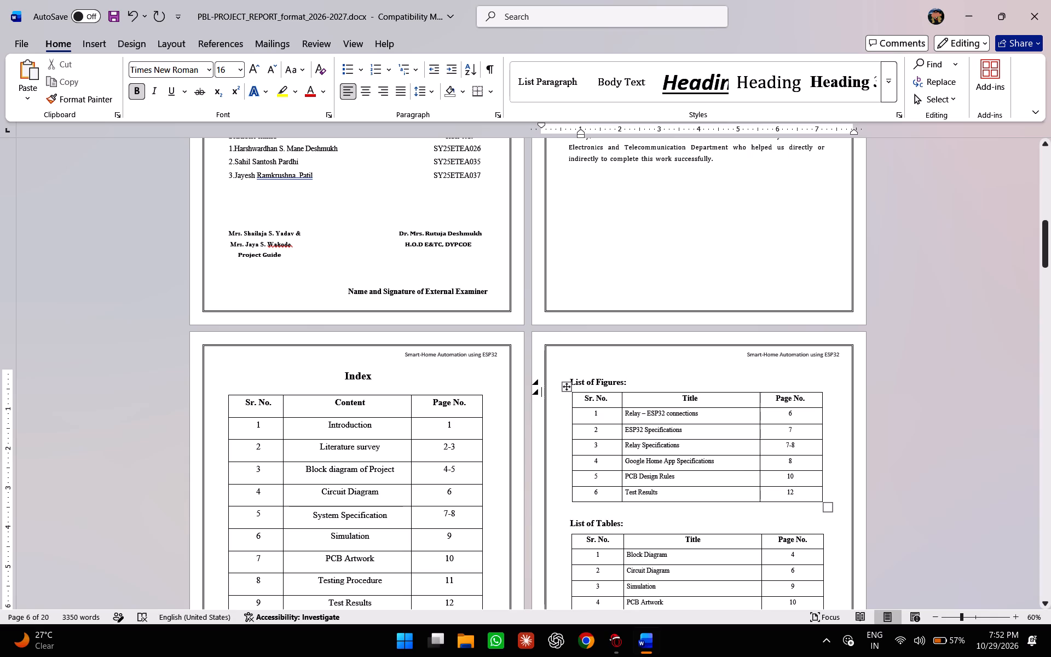
Move the List of Figures table slightly down to leave a small gap beneath its heading, keeping its horizontal alignment.
{"action": "left_click_drag", "start_coordinate": [565, 387], "coordinate": [572, 410]}
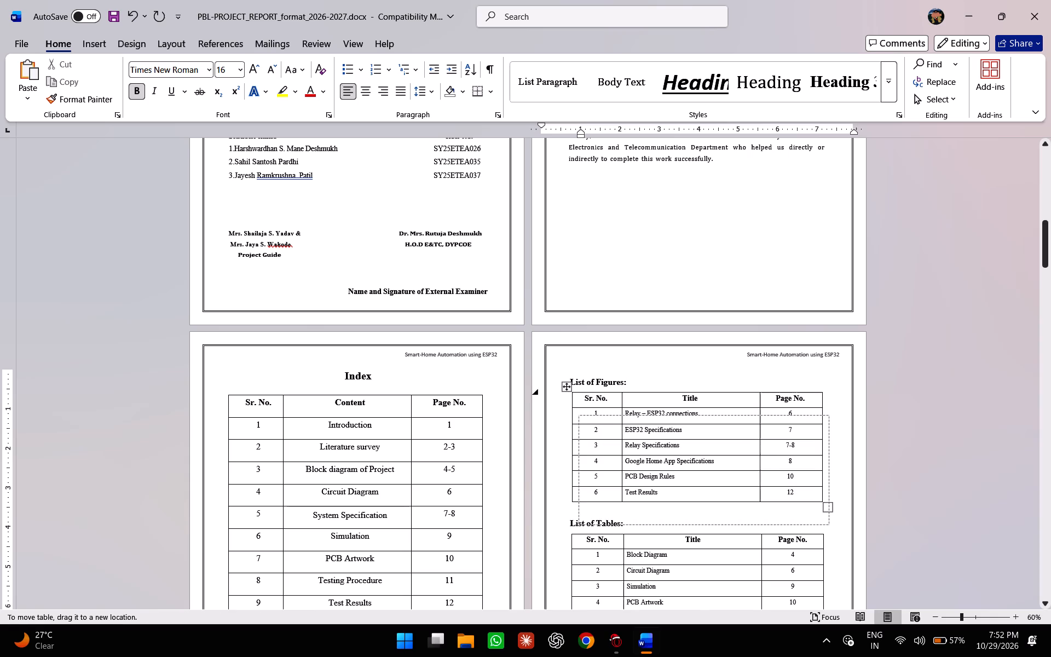
{"action": "left_click_drag", "start_coordinate": [572, 410], "coordinate": [566, 393]}
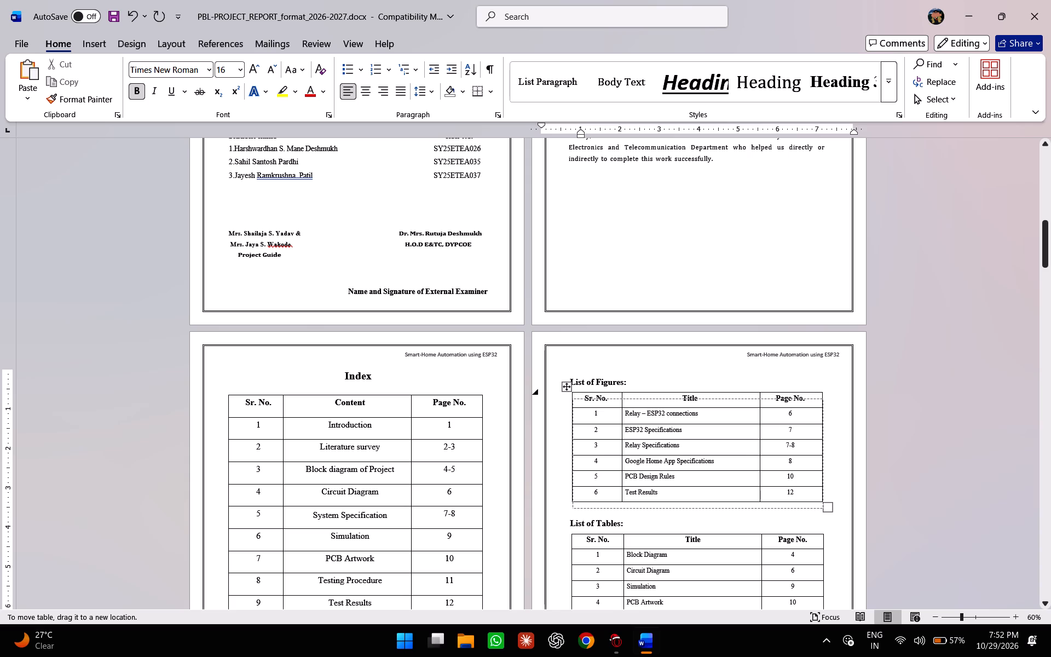
{"action": "left_click_drag", "start_coordinate": [566, 393], "coordinate": [566, 392]}
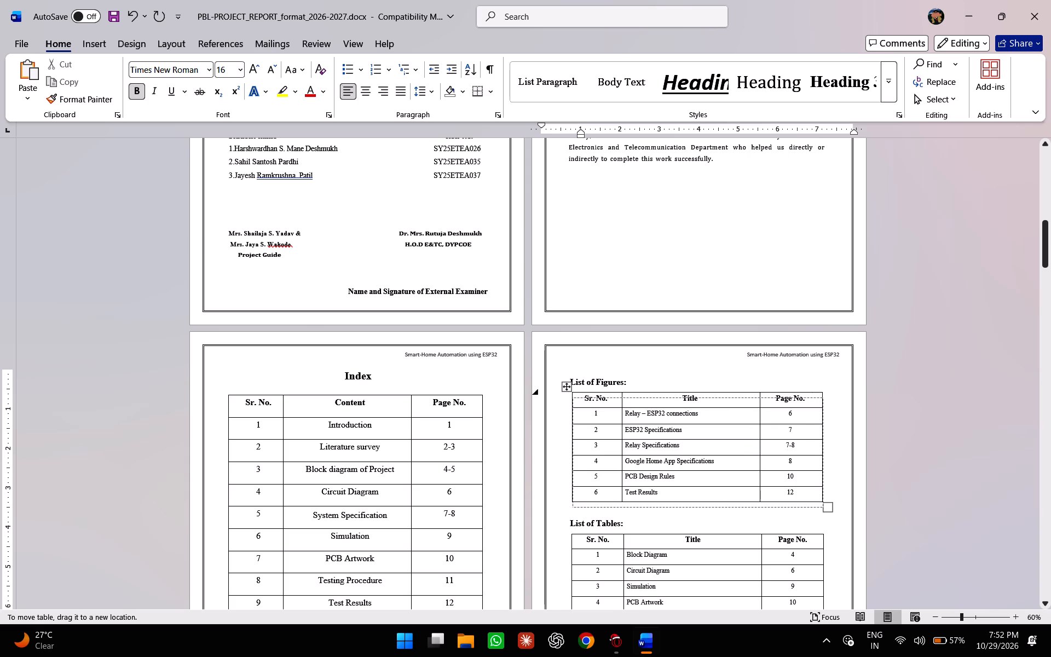
{"action": "left_click_drag", "start_coordinate": [566, 392], "coordinate": [565, 392]}
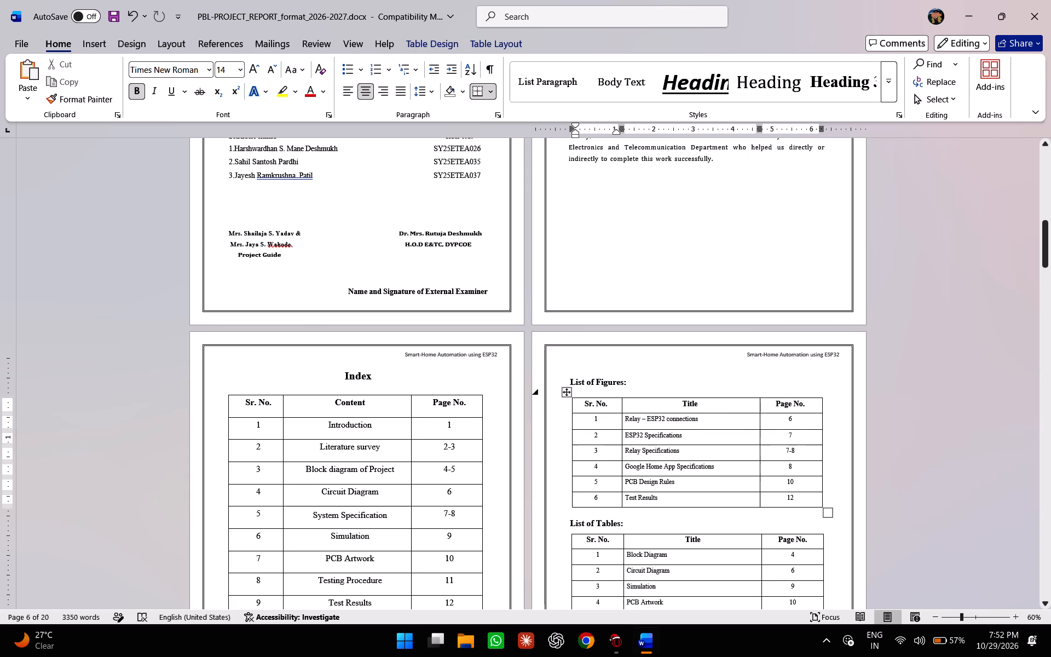
{"action": "left_click", "coordinate": [545, 442]}
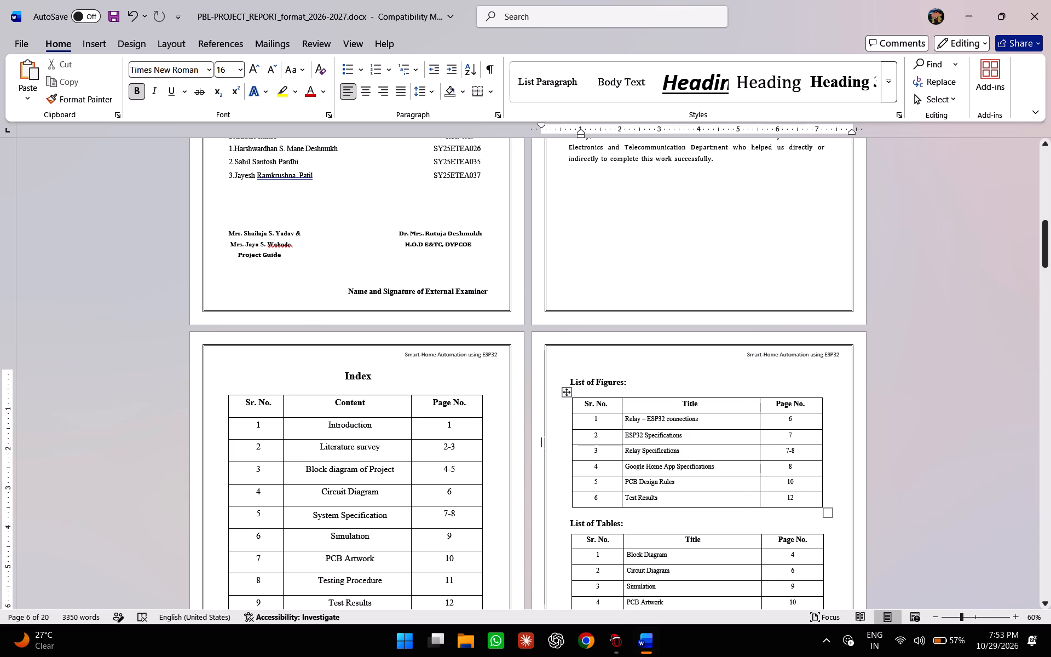
Add one leading space to the List of Figures heading so it lines up with its table's left edge.
{"action": "left_click", "coordinate": [563, 378]}
{"action": "key", "text": "space"}
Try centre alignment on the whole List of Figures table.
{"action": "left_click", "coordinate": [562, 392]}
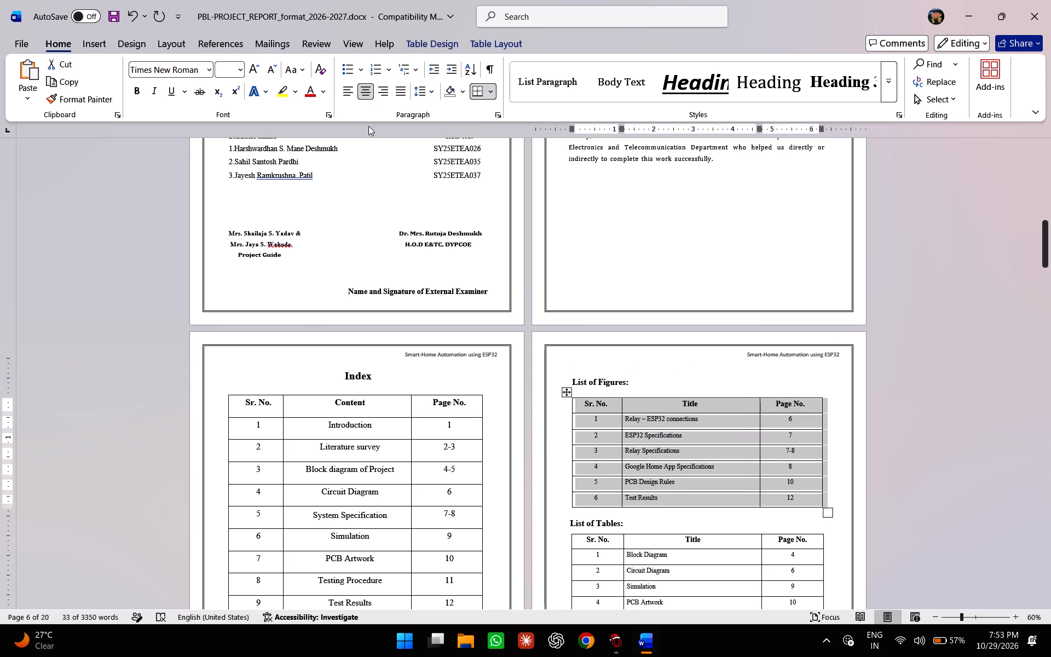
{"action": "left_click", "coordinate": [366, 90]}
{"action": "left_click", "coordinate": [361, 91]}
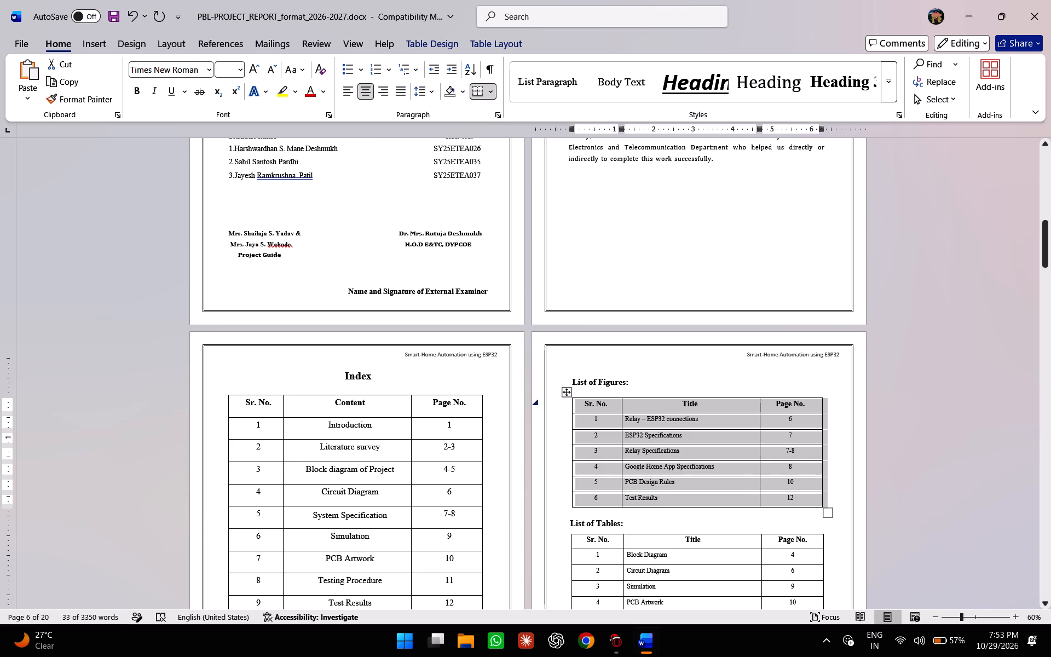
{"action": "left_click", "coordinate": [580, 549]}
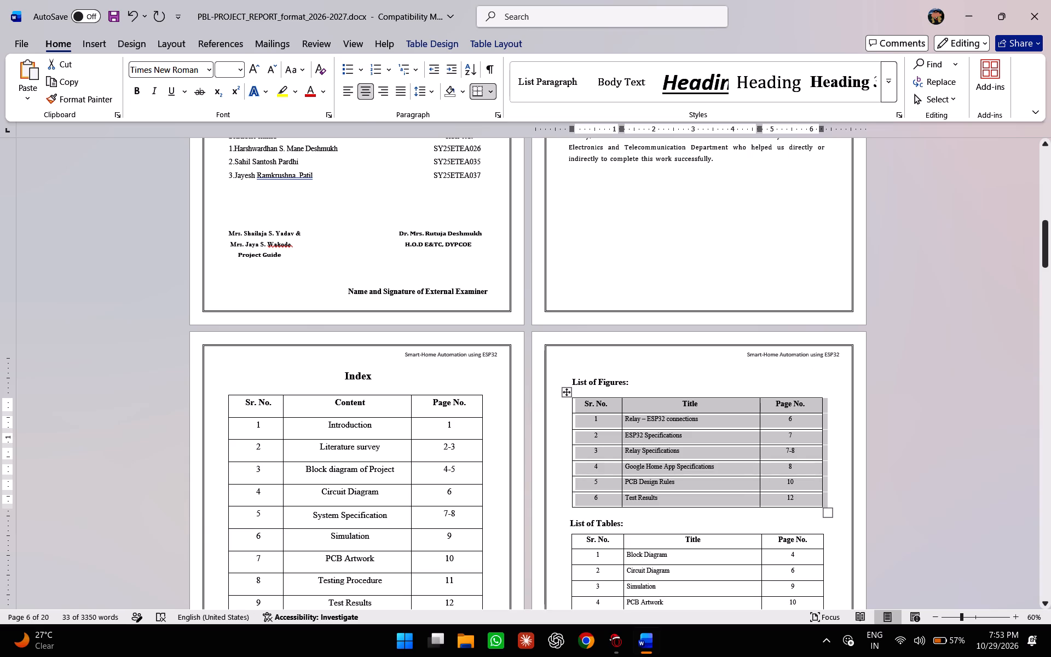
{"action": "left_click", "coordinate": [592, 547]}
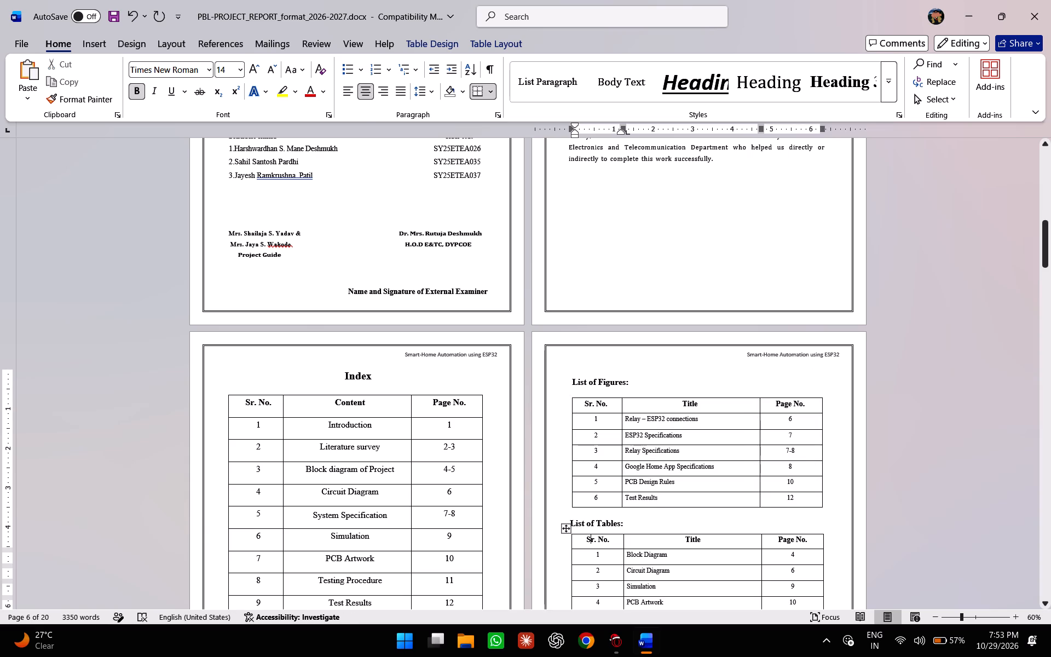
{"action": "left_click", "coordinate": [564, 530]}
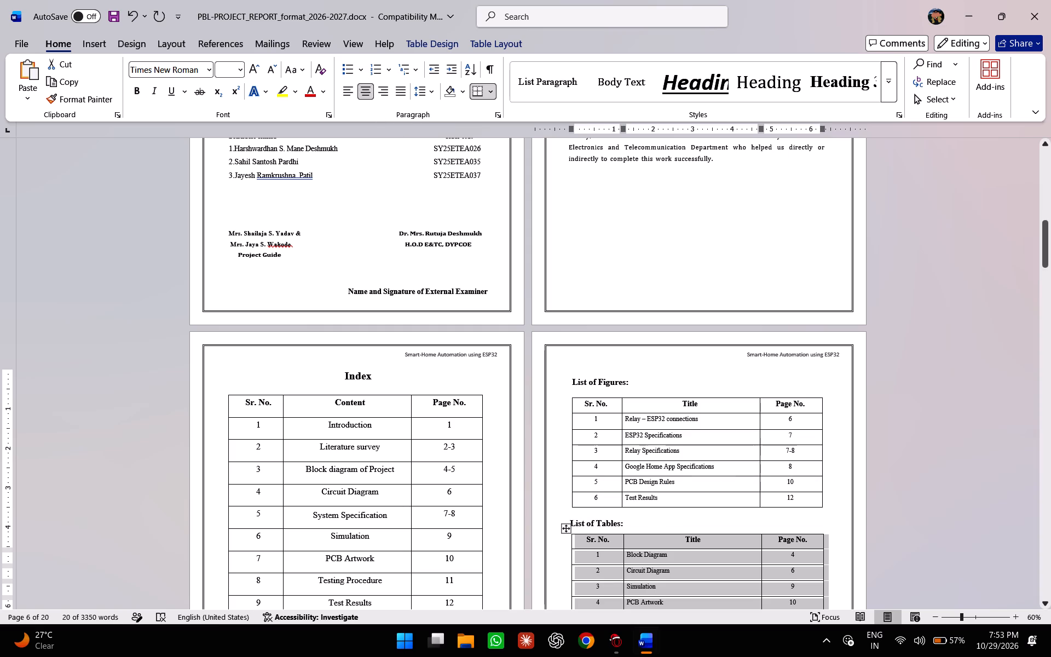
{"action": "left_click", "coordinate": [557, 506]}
Add an empty line between the List of Figures table and the List of Tables heading.
{"action": "scroll", "coordinate": [555, 506], "scroll_direction": "down", "scroll_amount": 9}
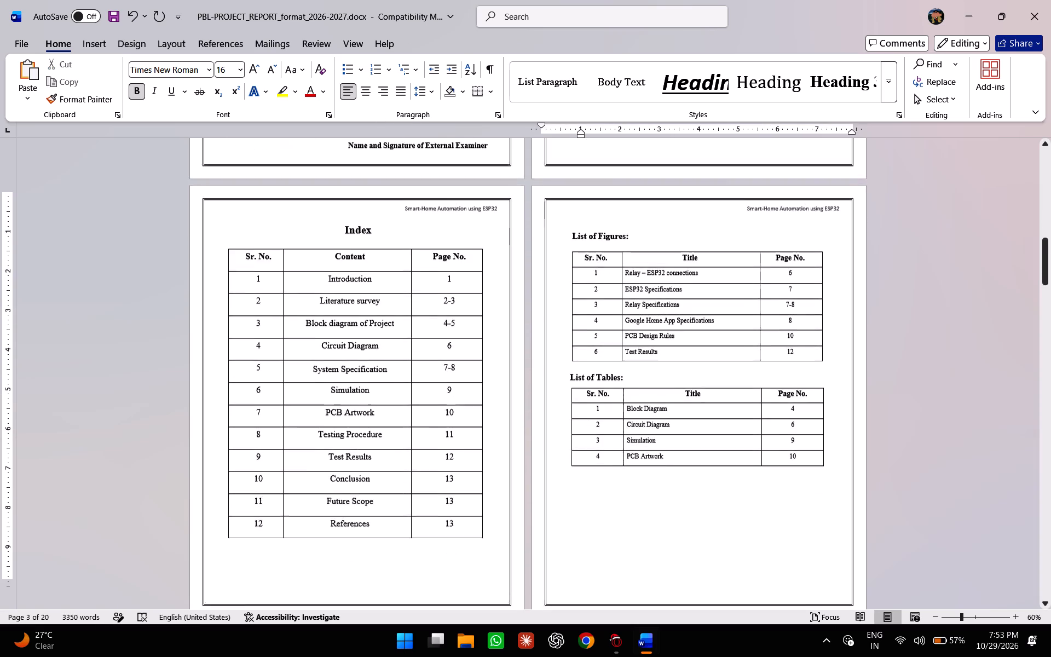
{"action": "scroll", "coordinate": [555, 506], "scroll_direction": "down", "scroll_amount": 1}
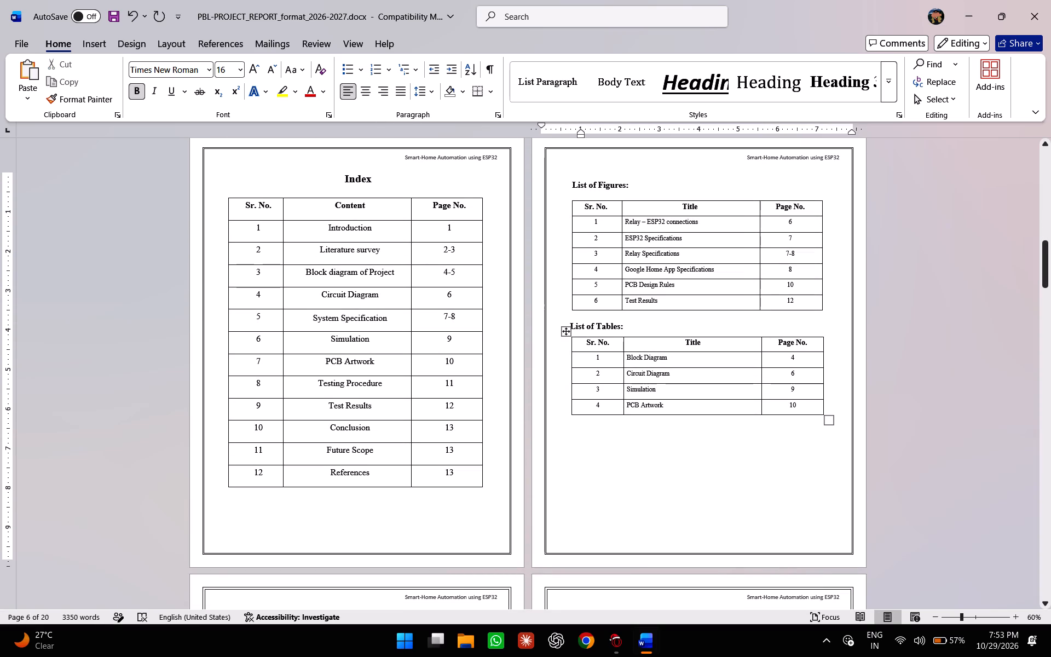
{"action": "left_click", "coordinate": [567, 317]}
{"action": "key", "text": "Return"}
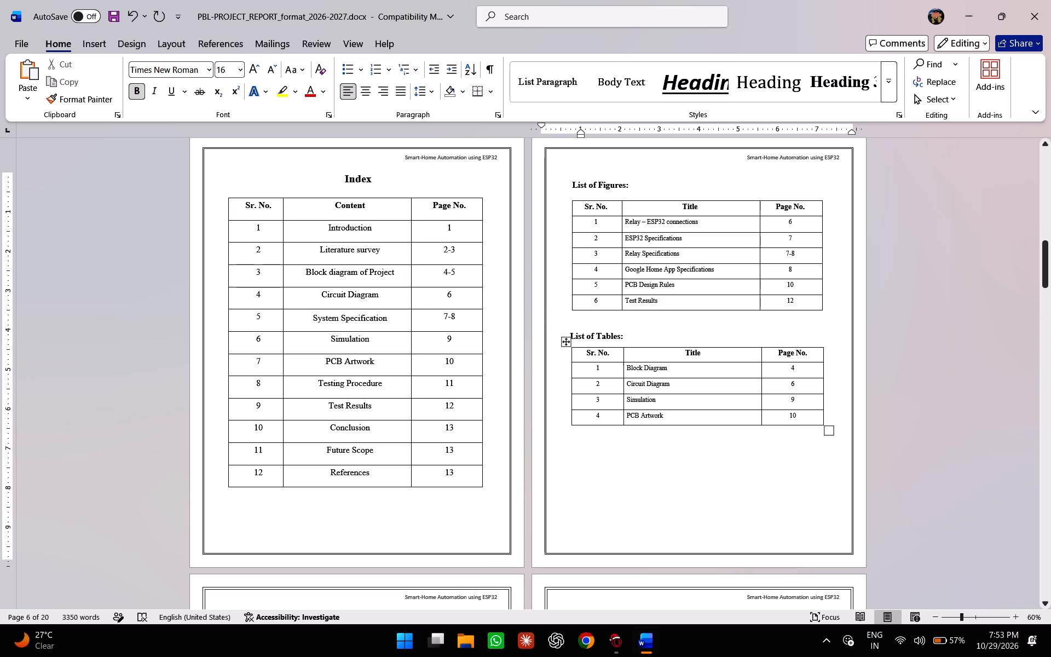
Move the List of Tables table to just below its heading with a small gap, lined up with the List of Figures table.
{"action": "left_click_drag", "start_coordinate": [564, 341], "coordinate": [563, 347]}
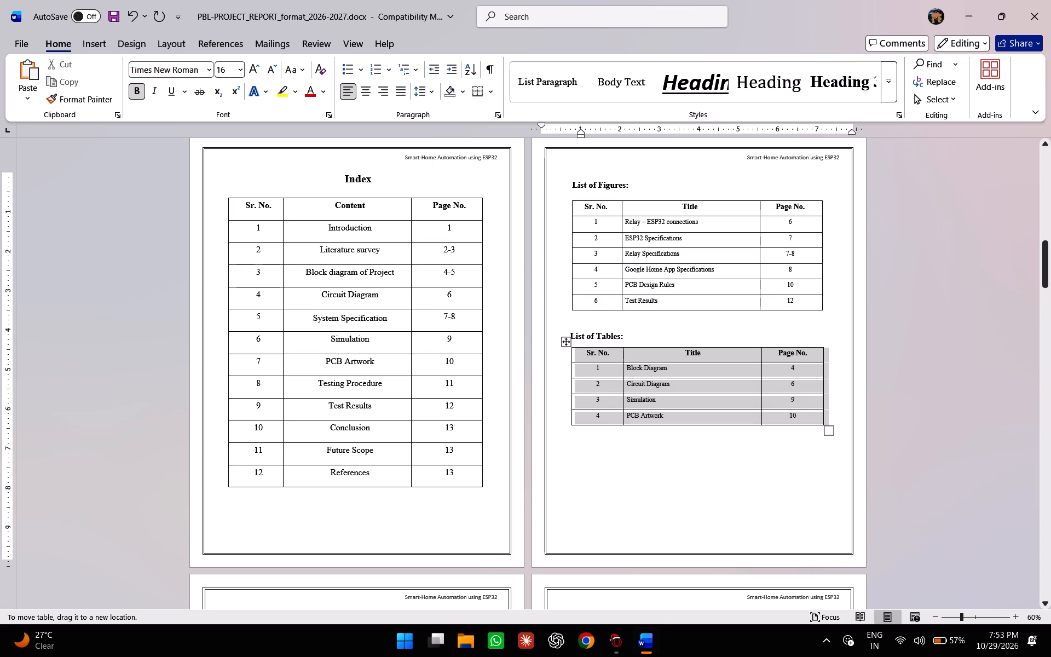
{"action": "left_click_drag", "start_coordinate": [563, 347], "coordinate": [564, 347]}
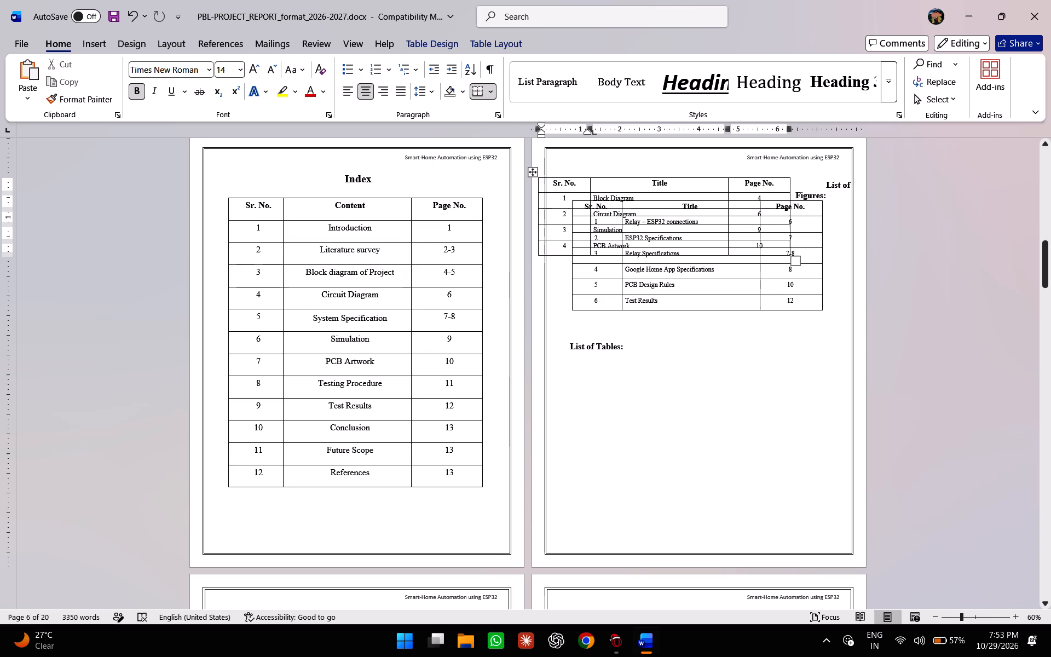
{"action": "left_click_drag", "start_coordinate": [532, 172], "coordinate": [568, 395]}
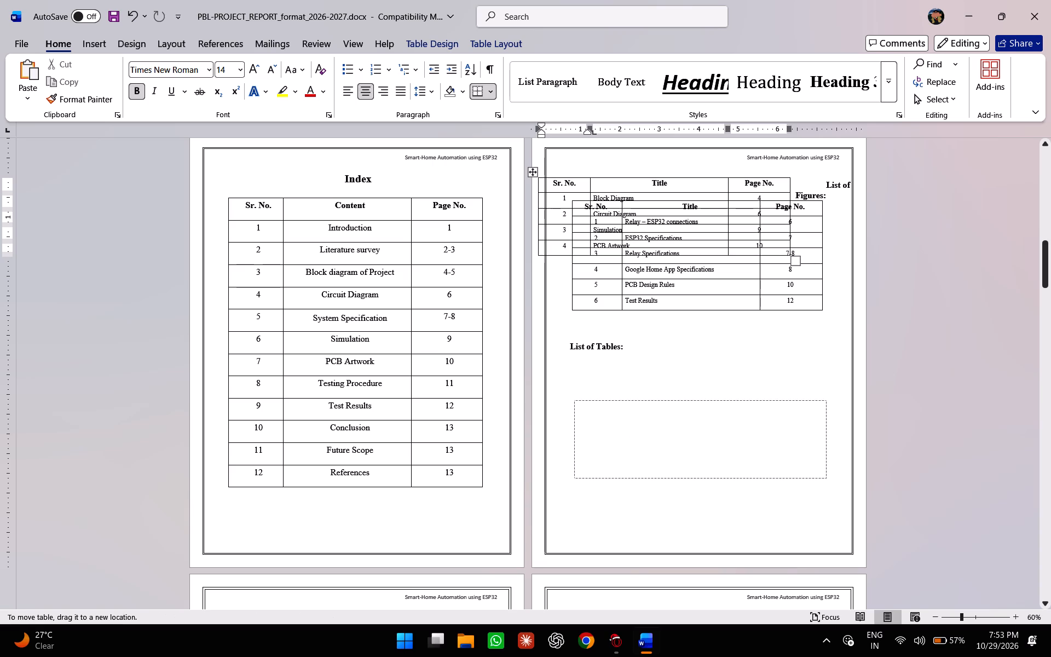
{"action": "left_click_drag", "start_coordinate": [568, 395], "coordinate": [567, 387]}
{"action": "left_click_drag", "start_coordinate": [567, 387], "coordinate": [565, 356]}
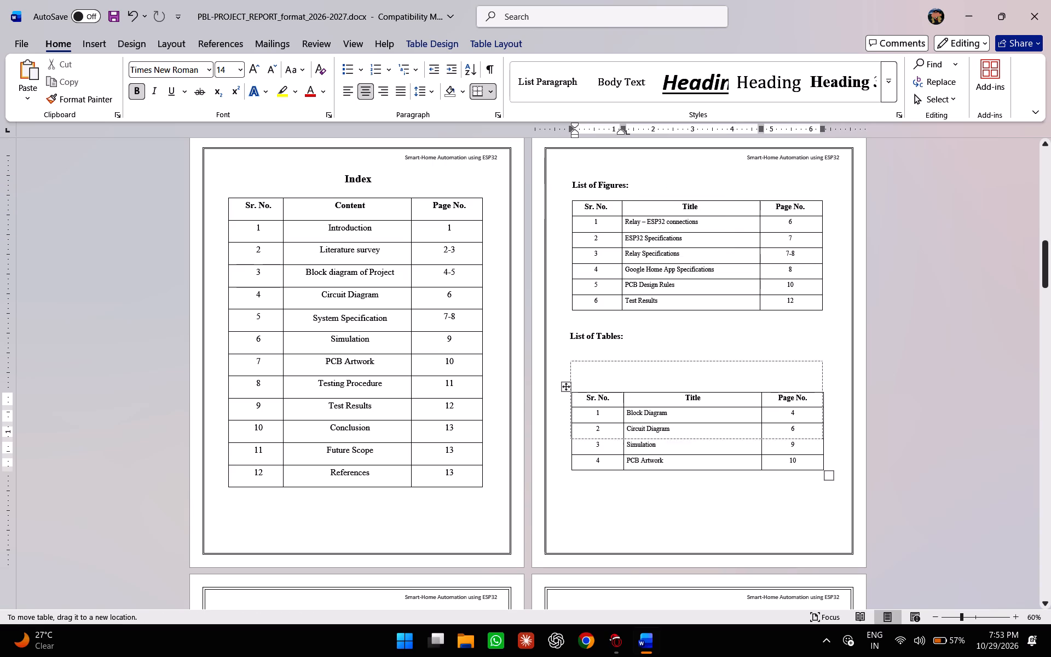
{"action": "left_click_drag", "start_coordinate": [565, 356], "coordinate": [565, 354]}
{"action": "left_click", "coordinate": [565, 354]}
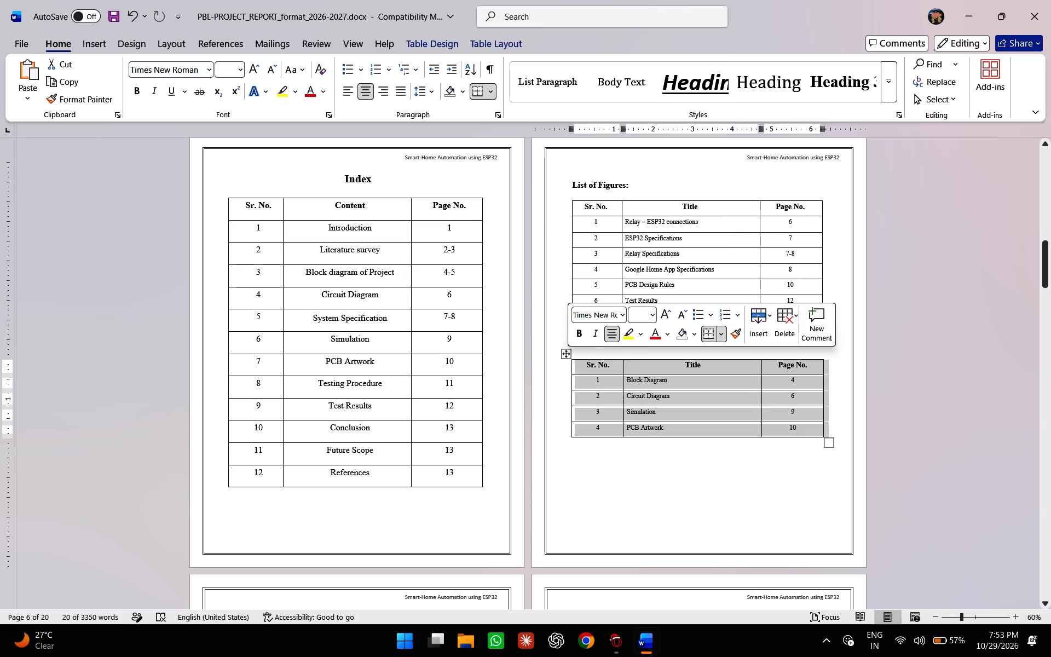
{"action": "left_click_drag", "start_coordinate": [567, 350], "coordinate": [559, 351]}
{"action": "left_click_drag", "start_coordinate": [564, 350], "coordinate": [563, 352]}
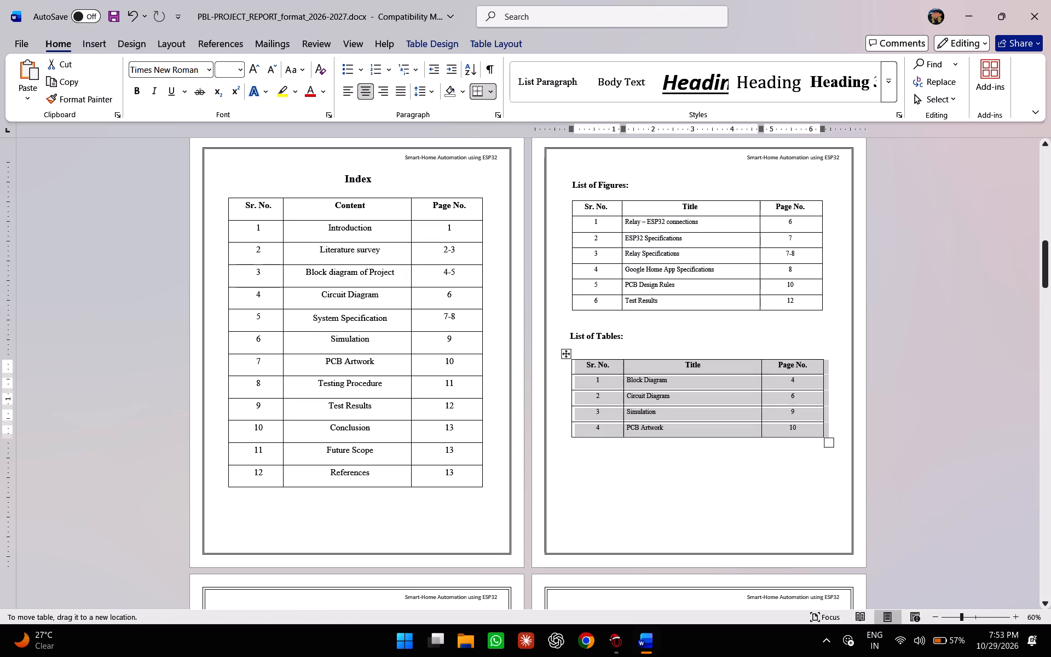
{"action": "left_click_drag", "start_coordinate": [563, 352], "coordinate": [556, 346]}
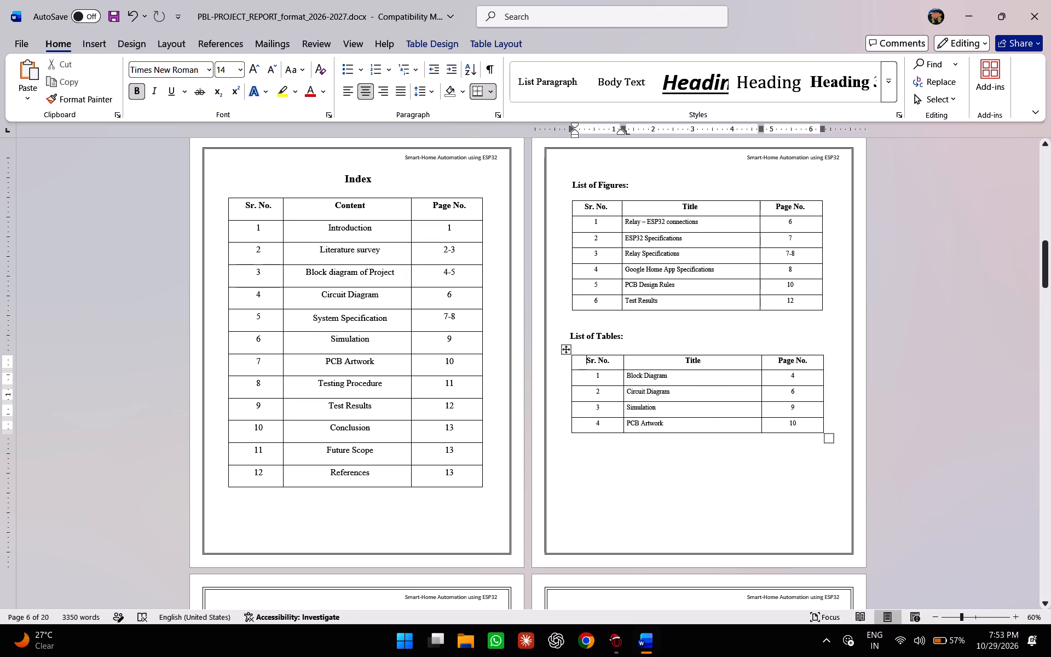
Adjust the List of Tables table's gap below its heading and centre the table horizontally on the page.
{"action": "left_click_drag", "start_coordinate": [567, 348], "coordinate": [538, 354]}
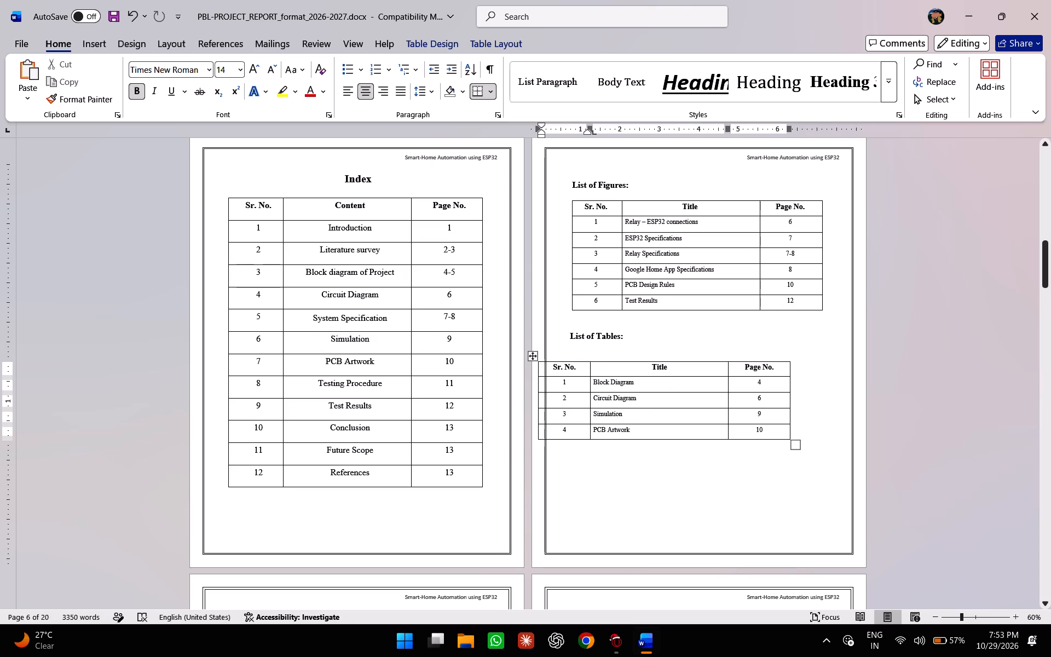
{"action": "left_click_drag", "start_coordinate": [534, 356], "coordinate": [535, 346]}
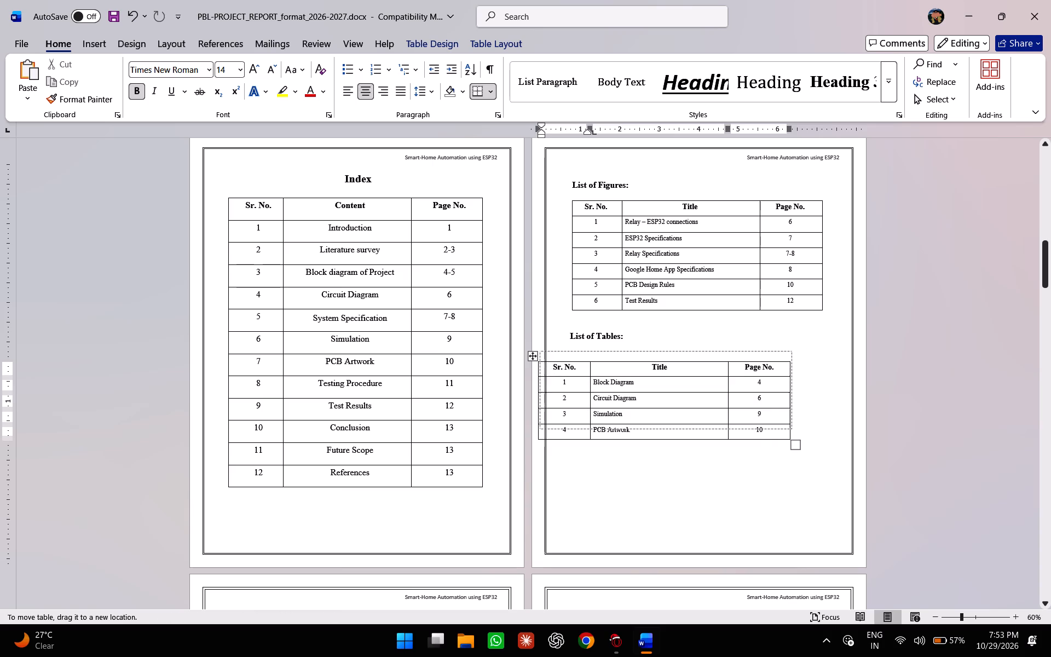
{"action": "left_click_drag", "start_coordinate": [535, 346], "coordinate": [532, 349]}
{"action": "left_click_drag", "start_coordinate": [532, 349], "coordinate": [534, 349]}
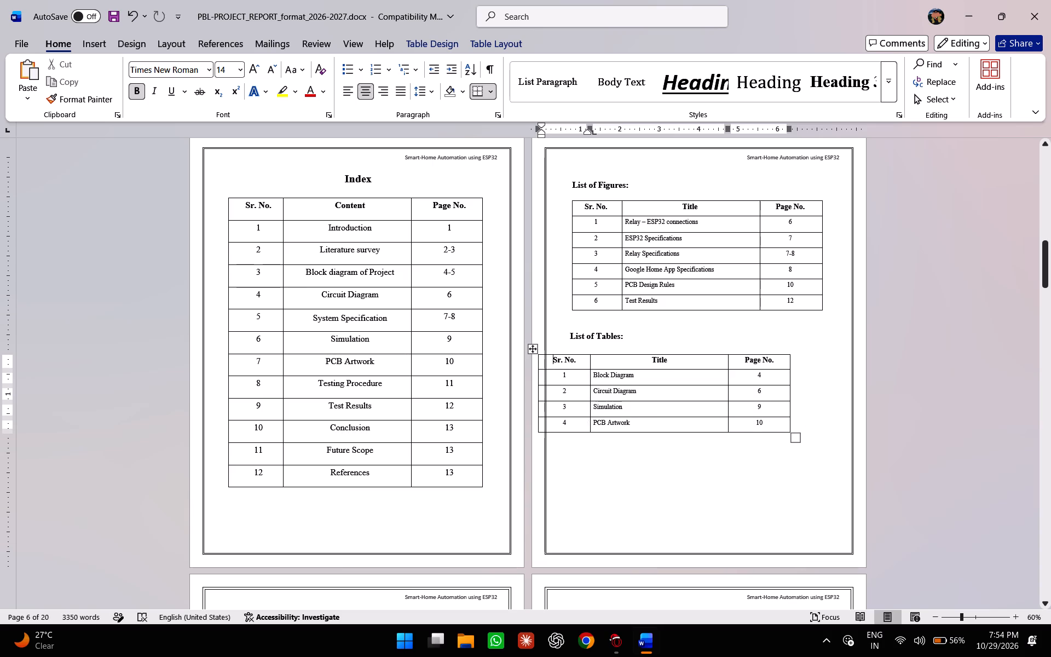
{"action": "left_click", "coordinate": [535, 350]}
{"action": "left_click", "coordinate": [362, 97]}
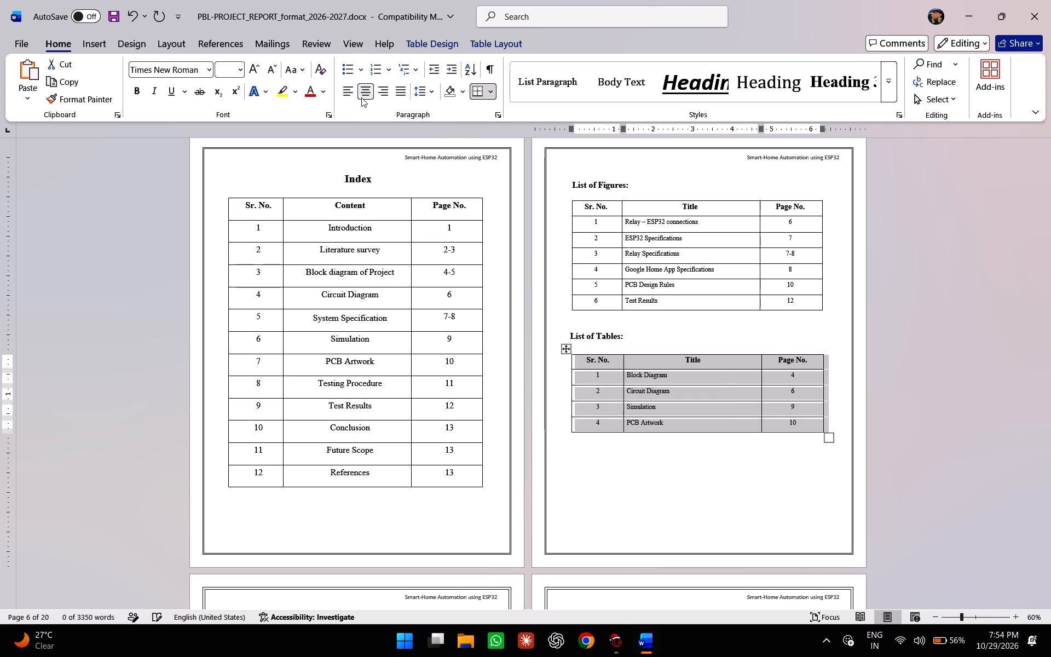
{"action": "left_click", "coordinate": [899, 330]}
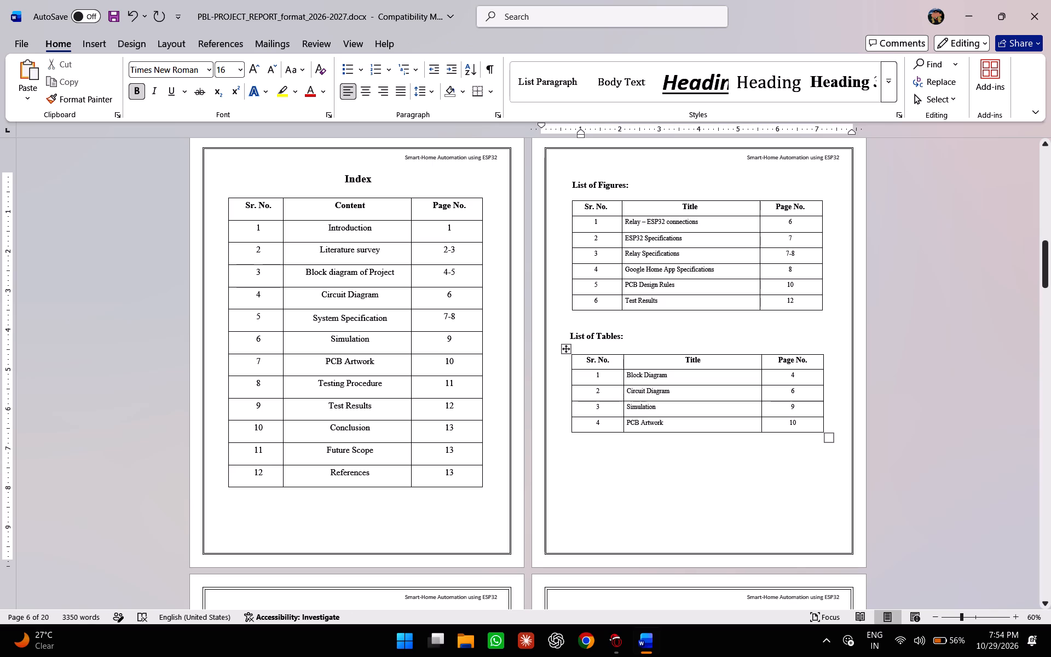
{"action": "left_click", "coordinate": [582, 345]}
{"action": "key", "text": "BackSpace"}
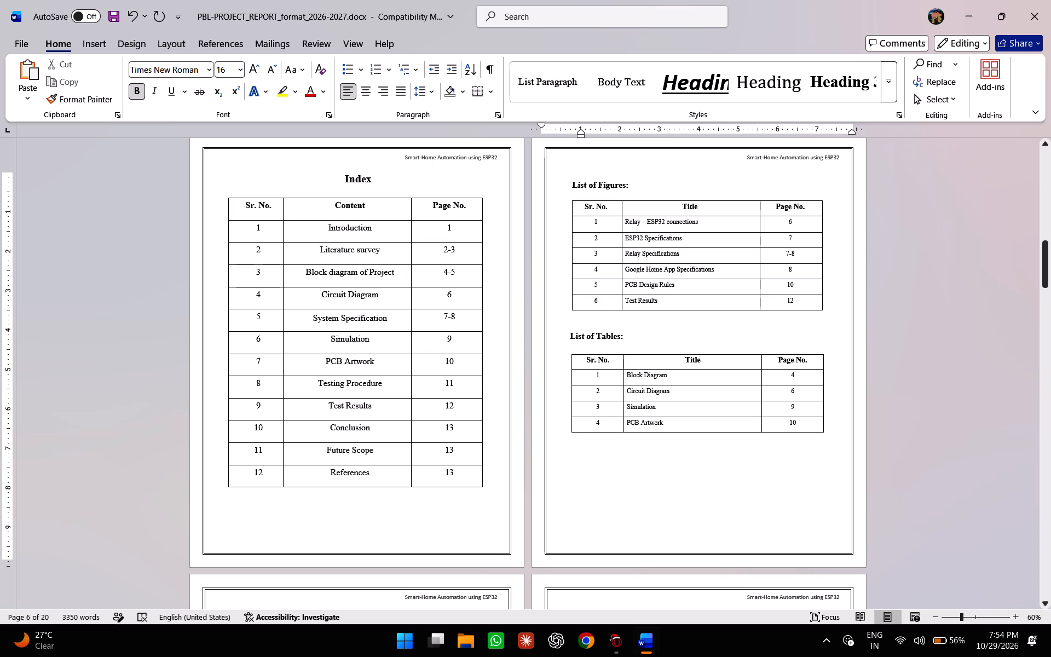
Move the List of Tables table slightly up, closer to its heading.
{"action": "left_click", "coordinate": [558, 345]}
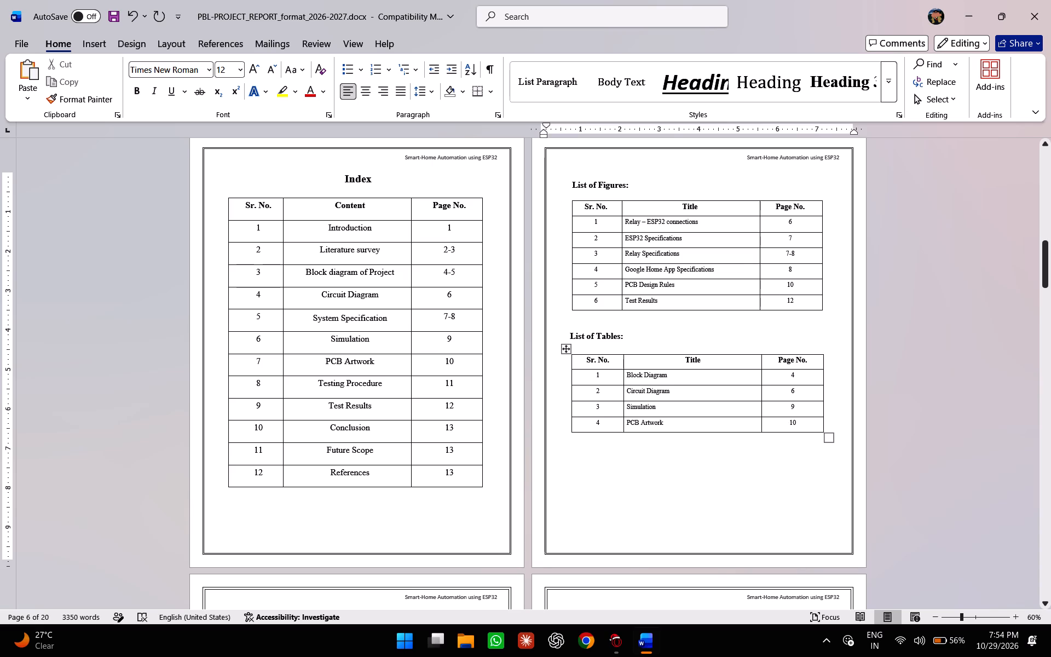
{"action": "left_click", "coordinate": [565, 348]}
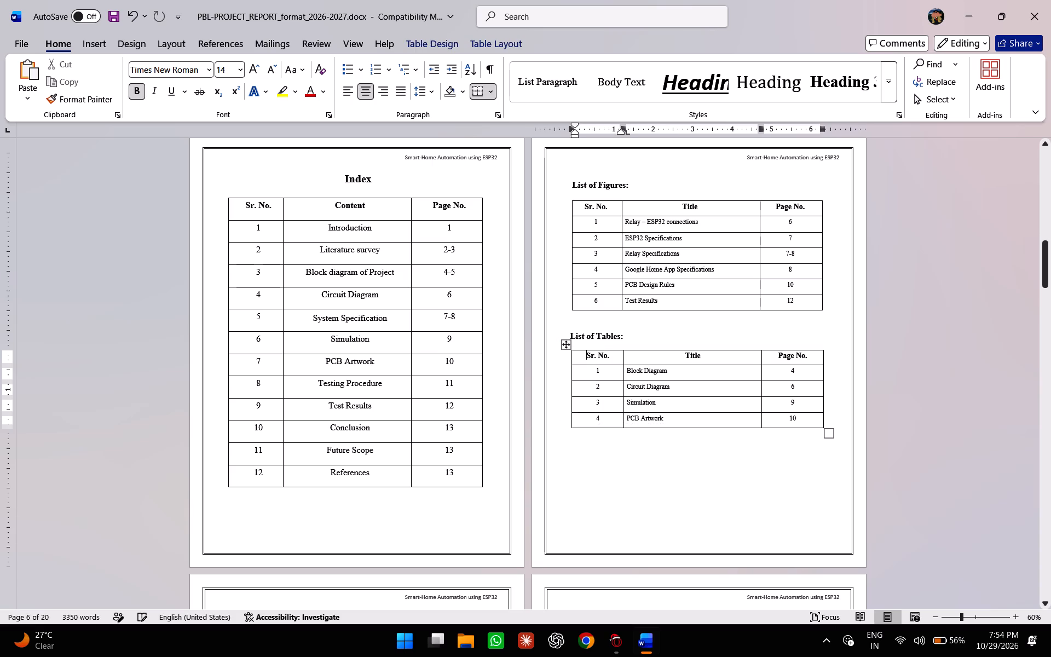
{"action": "left_click", "coordinate": [588, 479]}
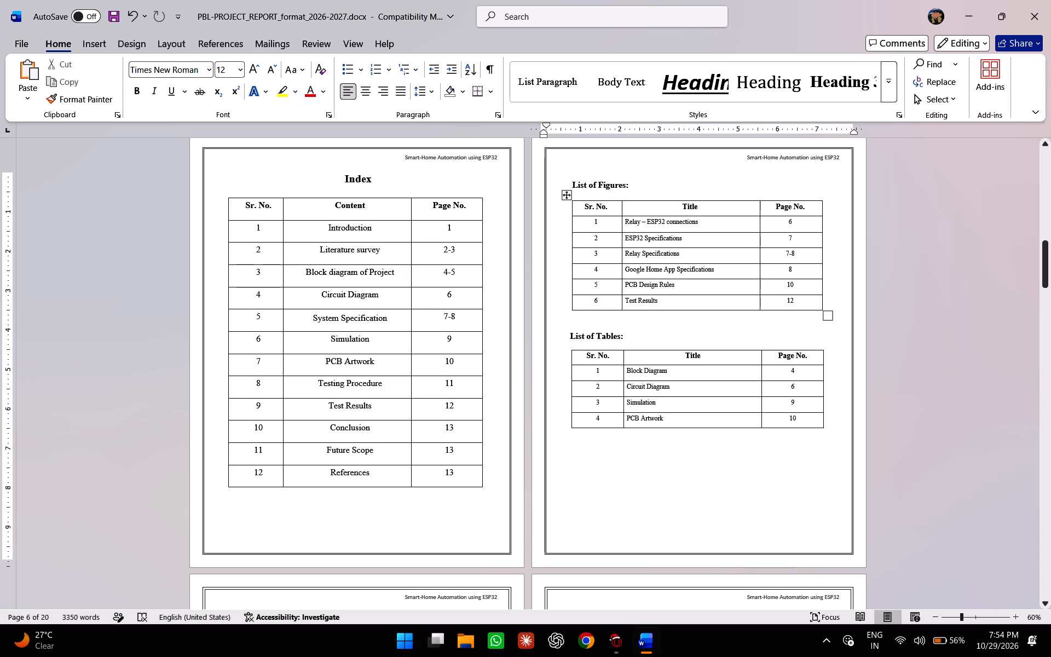
Move the List of Figures table slightly up, closer to its heading.
{"action": "left_click", "coordinate": [566, 194]}
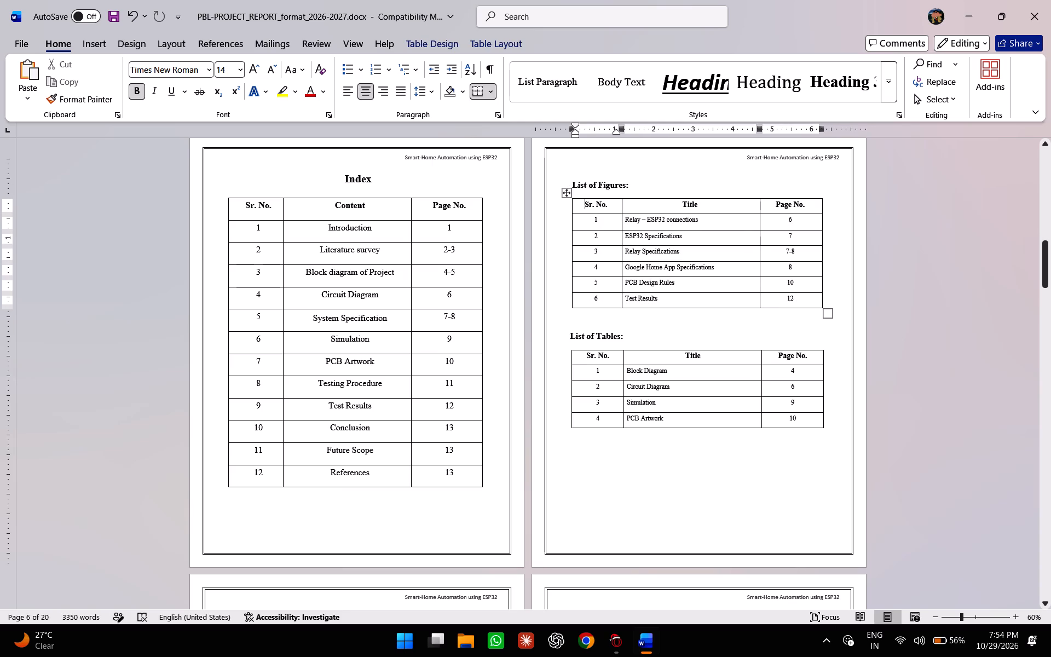
Nudge the List of Tables heading right with one leading space to line it up with its table and the List of Figures heading.
{"action": "left_click", "coordinate": [947, 384]}
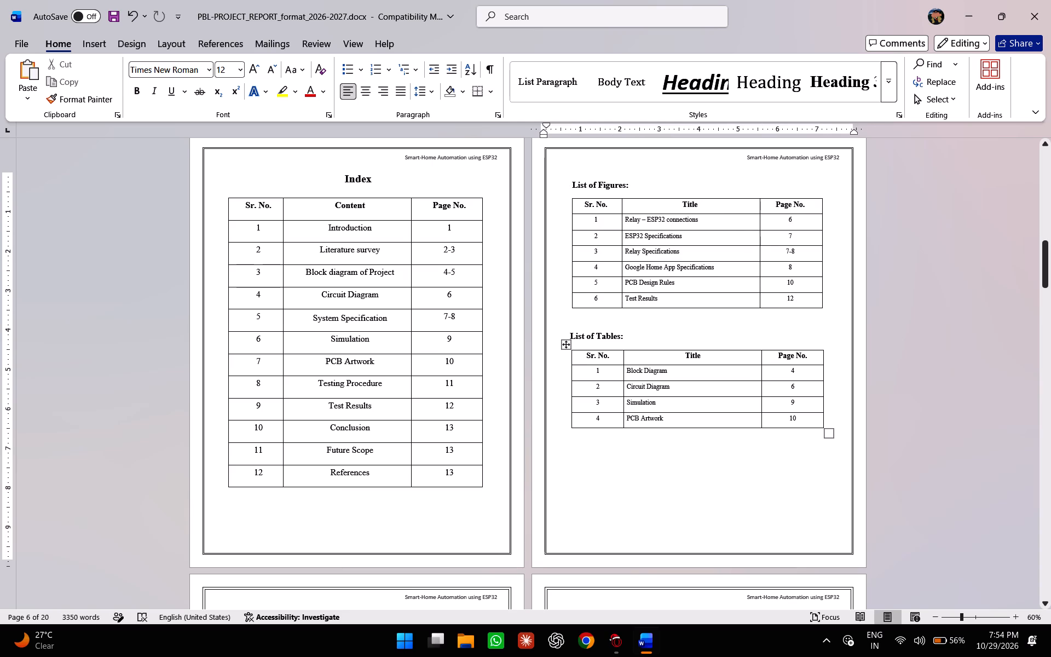
{"action": "left_click", "coordinate": [561, 328]}
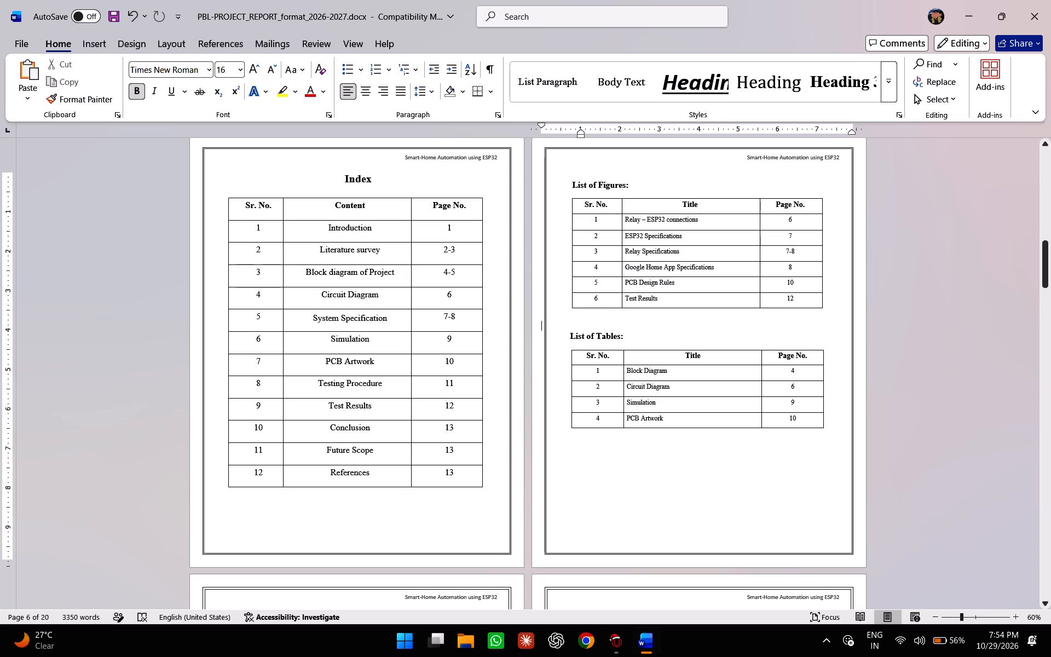
{"action": "left_click", "coordinate": [558, 333]}
{"action": "key", "text": "space"}
{"action": "left_click", "coordinate": [900, 389]}
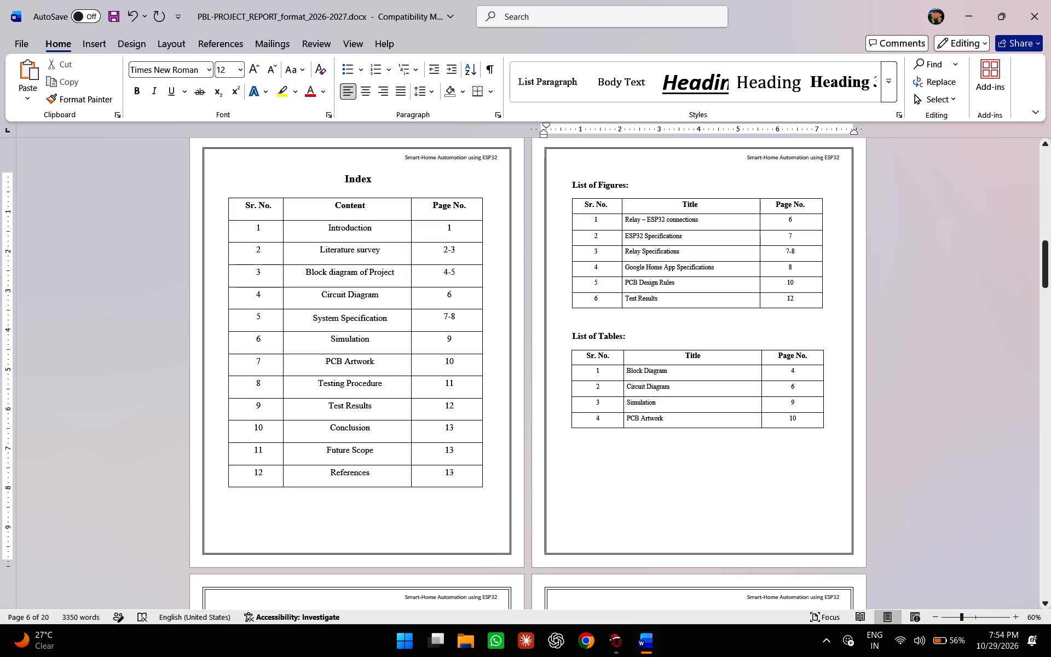
Review the title, certificate and acknowledgement pages at the front of the report.
{"action": "scroll", "coordinate": [802, 394], "scroll_direction": "up", "scroll_amount": 10}
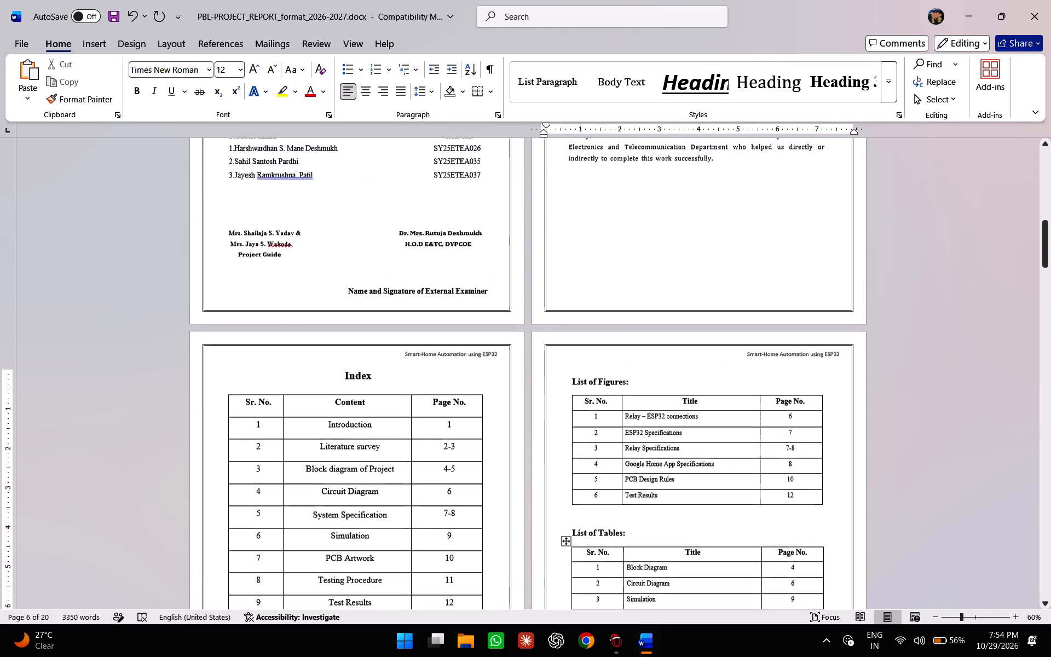
{"action": "scroll", "coordinate": [800, 394], "scroll_direction": "down", "scroll_amount": 1}
{"action": "scroll", "coordinate": [800, 394], "scroll_direction": "up", "scroll_amount": 12}
{"action": "scroll", "coordinate": [798, 394], "scroll_direction": "down", "scroll_amount": 1}
{"action": "scroll", "coordinate": [798, 394], "scroll_direction": "up", "scroll_amount": 20}
{"action": "scroll", "coordinate": [798, 394], "scroll_direction": "up", "scroll_amount": 2}
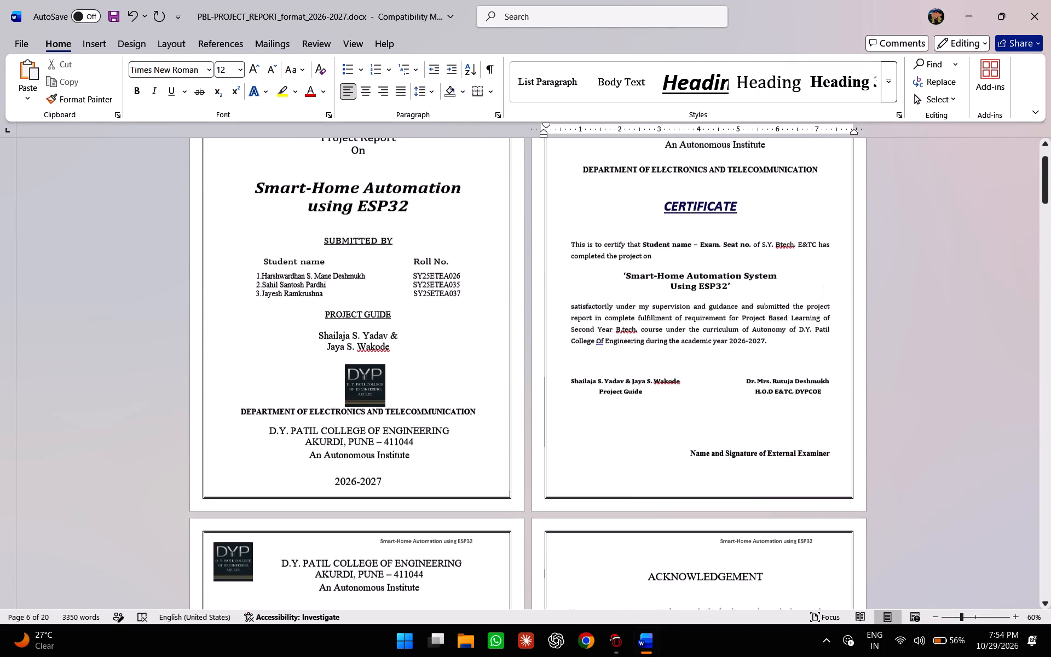
{"action": "scroll", "coordinate": [794, 394], "scroll_direction": "up", "scroll_amount": 6}
{"action": "scroll", "coordinate": [793, 394], "scroll_direction": "down", "scroll_amount": 13}
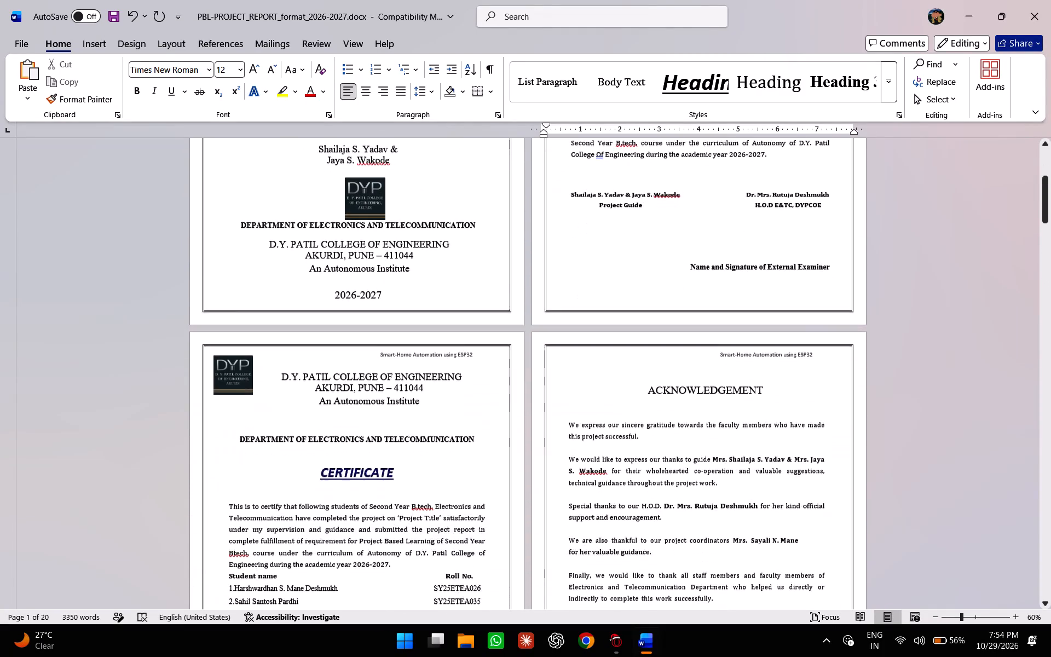
{"action": "scroll", "coordinate": [793, 394], "scroll_direction": "down", "scroll_amount": 9}
{"action": "scroll", "coordinate": [792, 394], "scroll_direction": "up", "scroll_amount": 7}
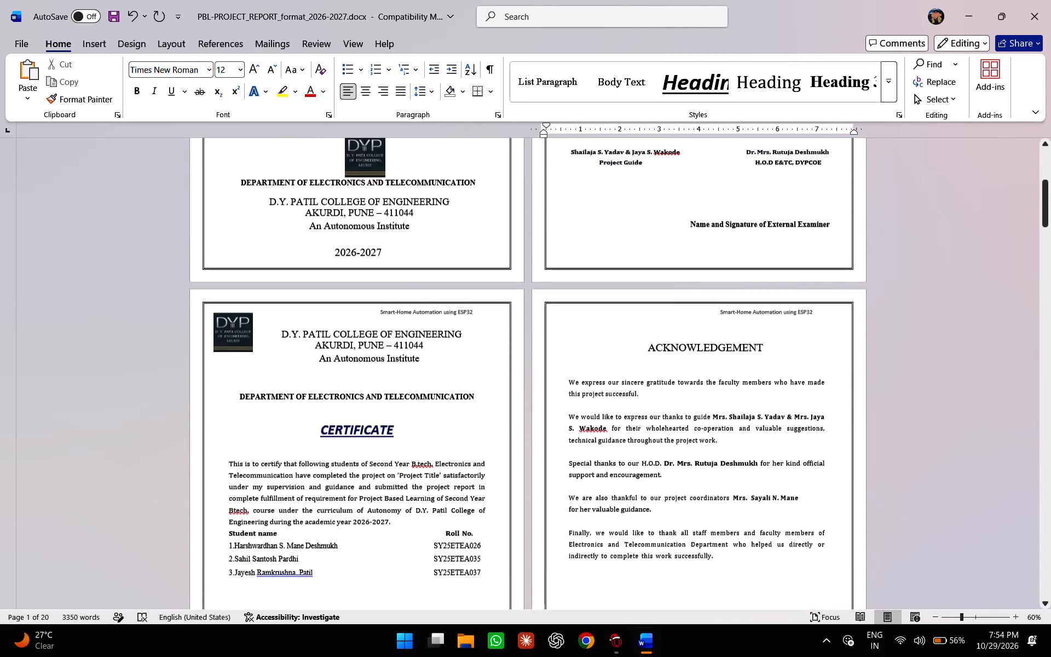
{"action": "scroll", "coordinate": [790, 394], "scroll_direction": "up", "scroll_amount": 10}
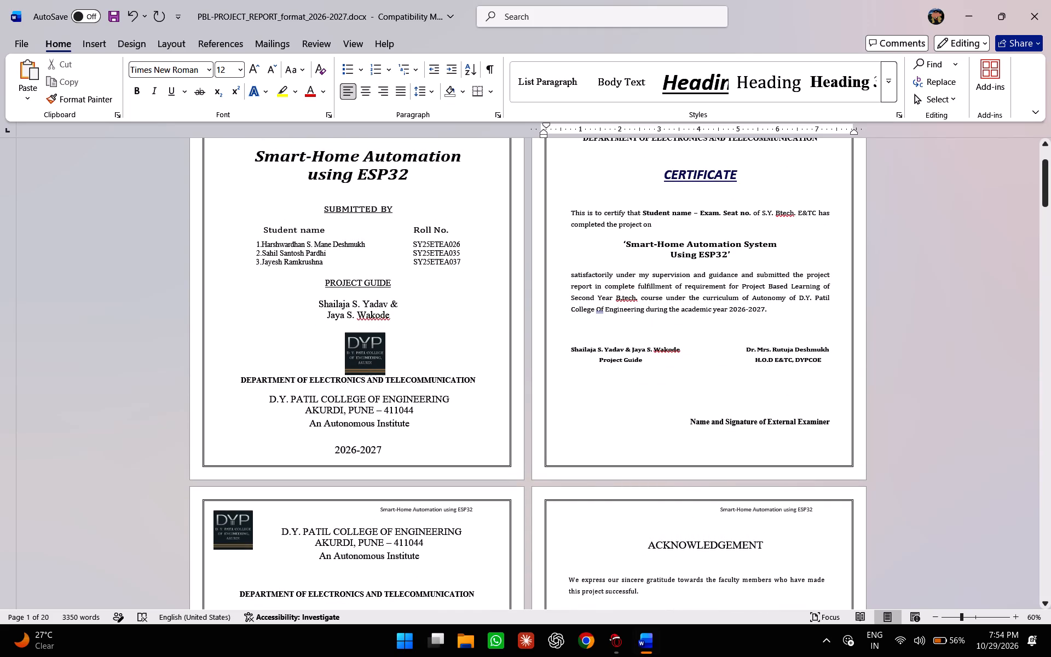
Delete all content of the first certificate page, including its college logo, from the heading through the external examiner signature line.
{"action": "scroll", "coordinate": [839, 447], "scroll_direction": "up", "scroll_amount": 4}
{"action": "left_click_drag", "start_coordinate": [838, 533], "coordinate": [584, 102]}
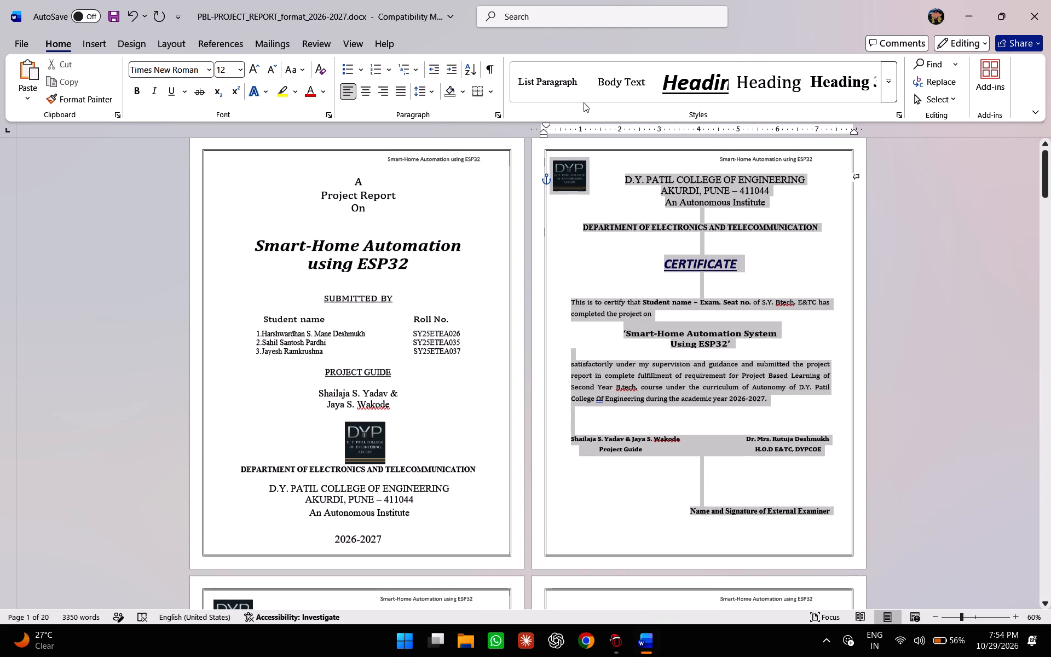
{"action": "left_click_drag", "start_coordinate": [584, 102], "coordinate": [555, 198]}
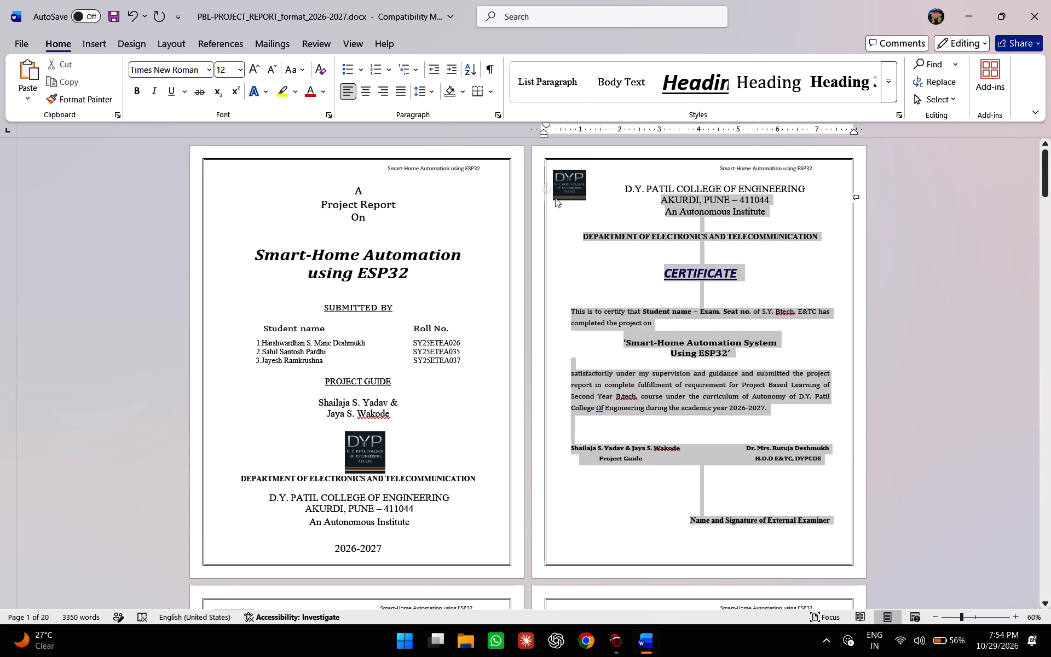
{"action": "left_click_drag", "start_coordinate": [555, 198], "coordinate": [550, 177]}
{"action": "key", "text": "BackSpace"}
{"action": "key", "text": "BackSpace"}
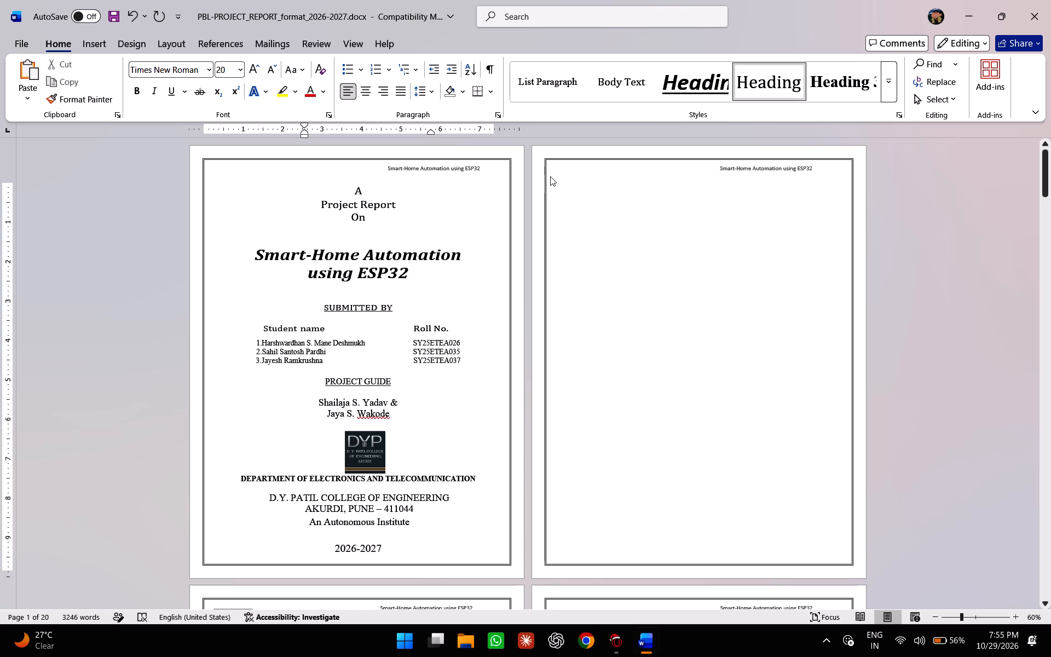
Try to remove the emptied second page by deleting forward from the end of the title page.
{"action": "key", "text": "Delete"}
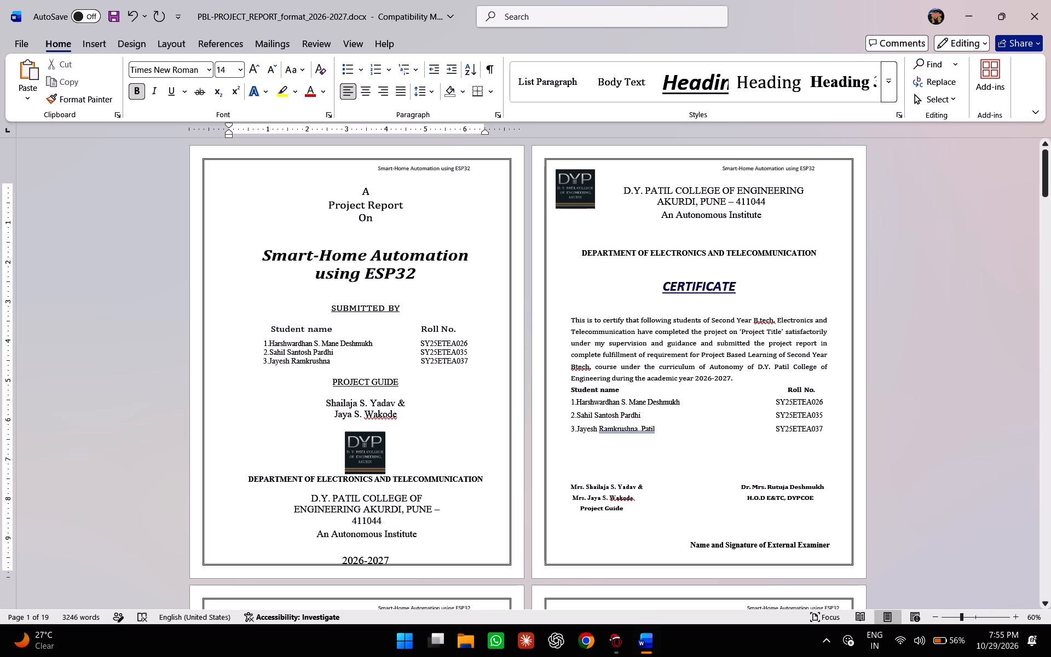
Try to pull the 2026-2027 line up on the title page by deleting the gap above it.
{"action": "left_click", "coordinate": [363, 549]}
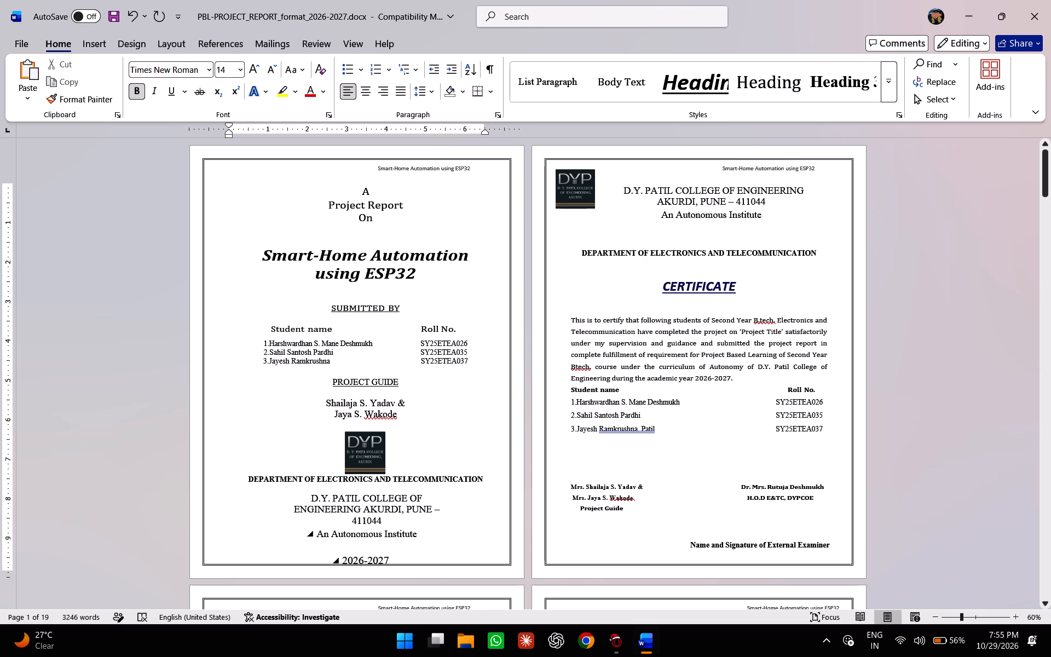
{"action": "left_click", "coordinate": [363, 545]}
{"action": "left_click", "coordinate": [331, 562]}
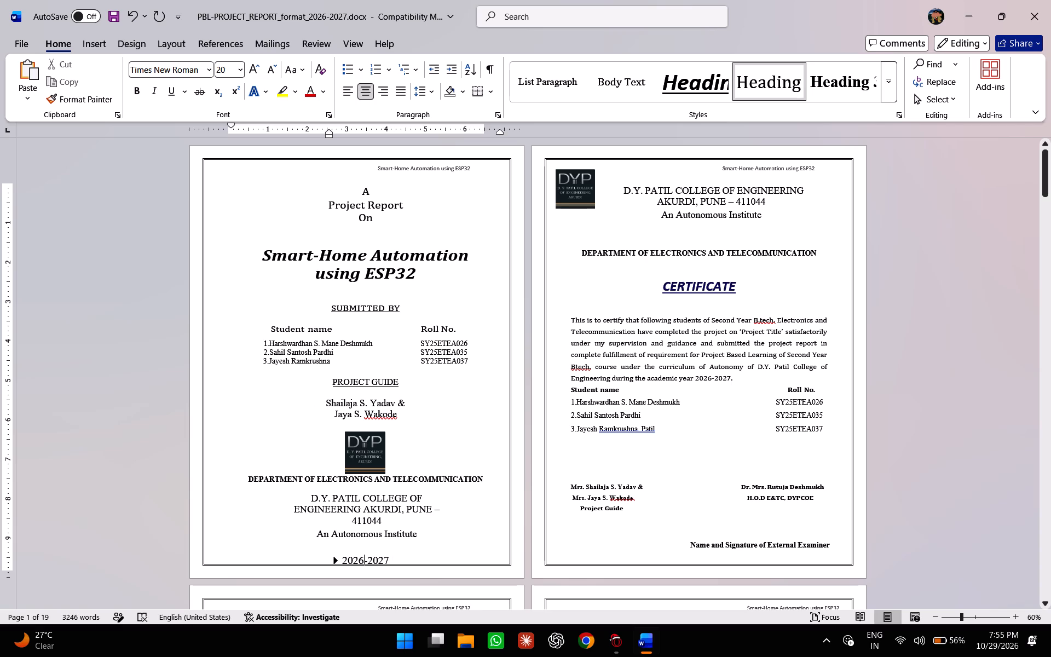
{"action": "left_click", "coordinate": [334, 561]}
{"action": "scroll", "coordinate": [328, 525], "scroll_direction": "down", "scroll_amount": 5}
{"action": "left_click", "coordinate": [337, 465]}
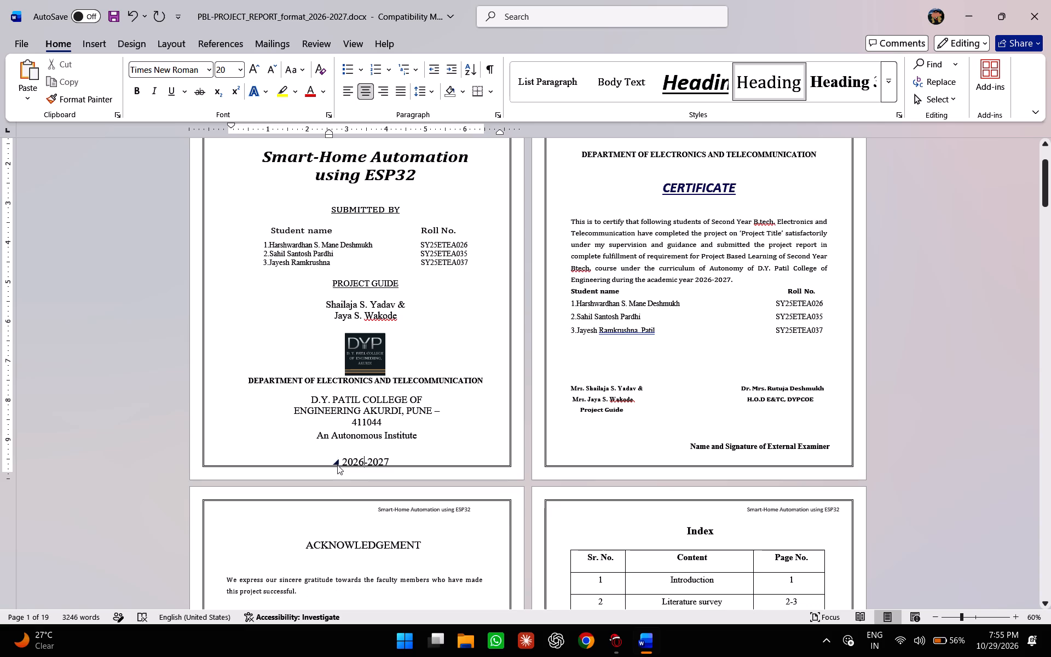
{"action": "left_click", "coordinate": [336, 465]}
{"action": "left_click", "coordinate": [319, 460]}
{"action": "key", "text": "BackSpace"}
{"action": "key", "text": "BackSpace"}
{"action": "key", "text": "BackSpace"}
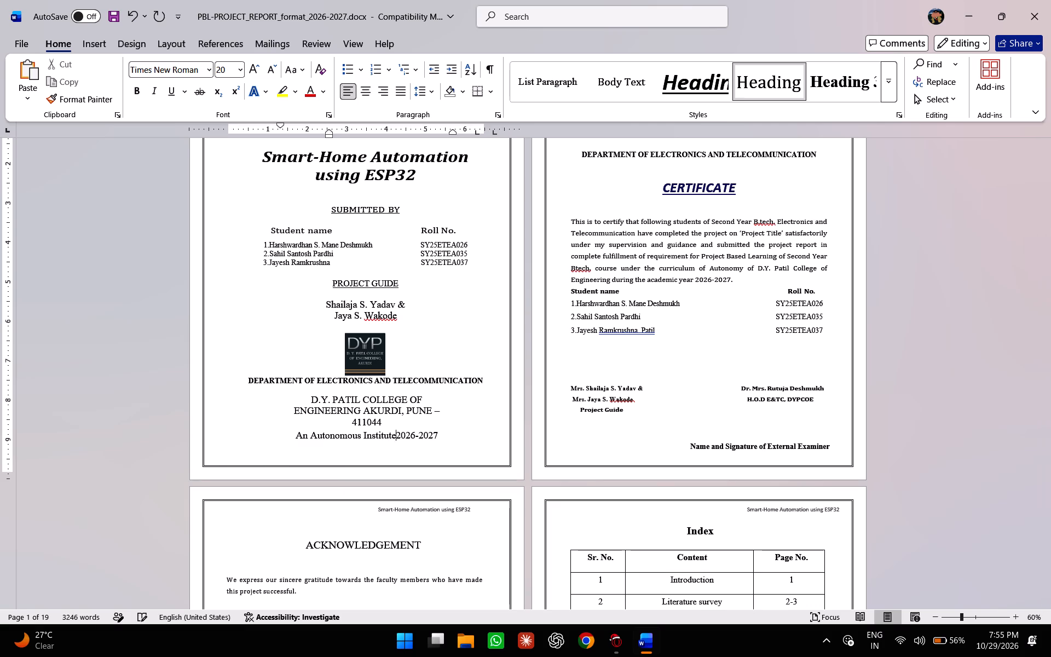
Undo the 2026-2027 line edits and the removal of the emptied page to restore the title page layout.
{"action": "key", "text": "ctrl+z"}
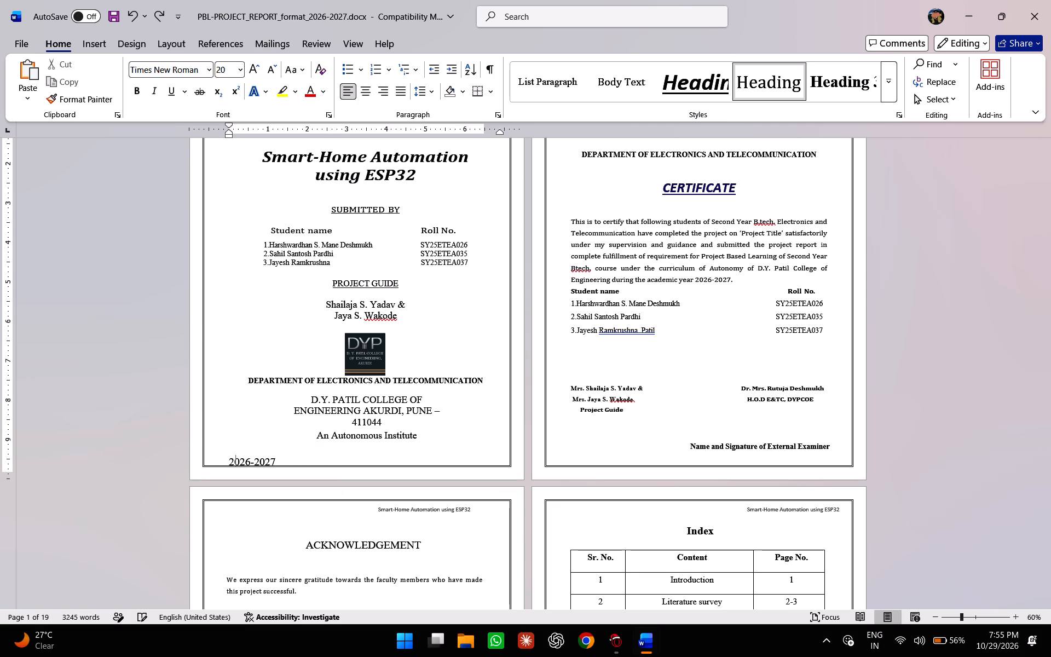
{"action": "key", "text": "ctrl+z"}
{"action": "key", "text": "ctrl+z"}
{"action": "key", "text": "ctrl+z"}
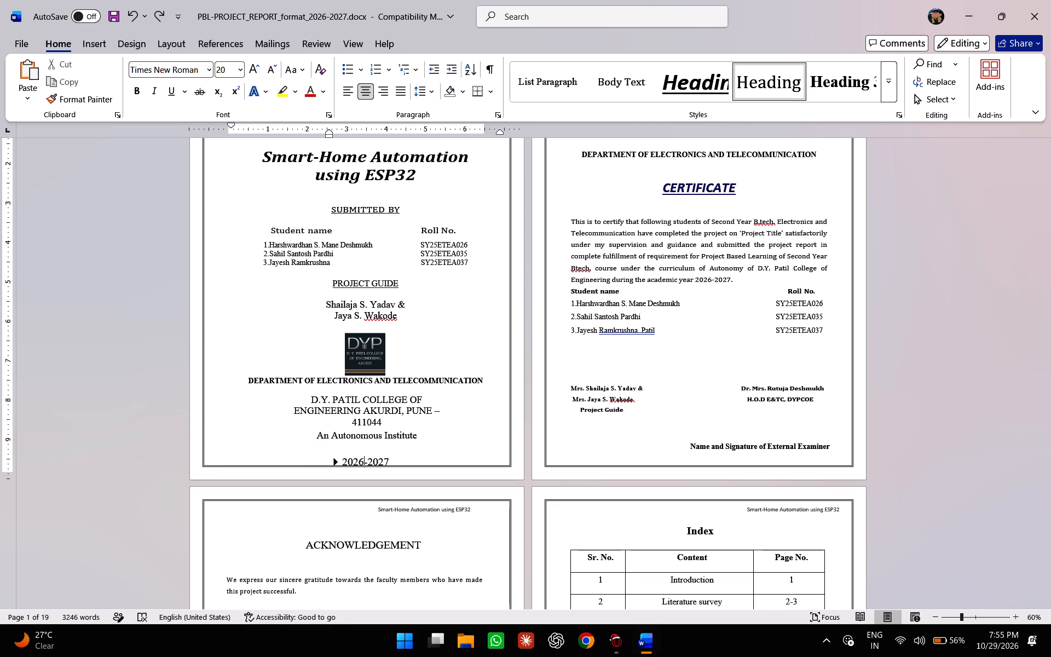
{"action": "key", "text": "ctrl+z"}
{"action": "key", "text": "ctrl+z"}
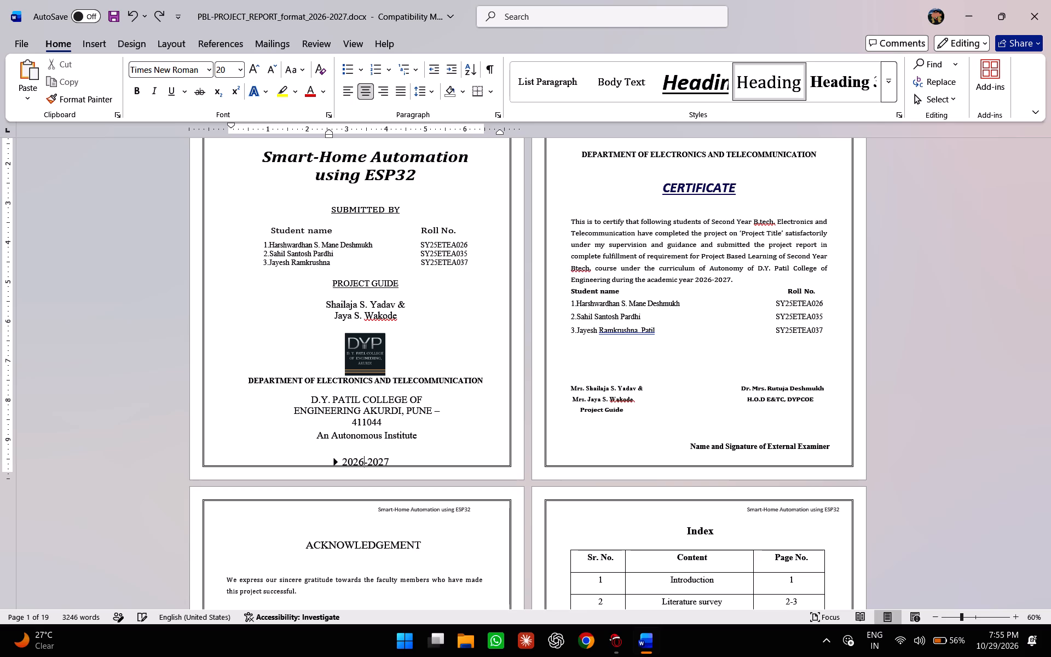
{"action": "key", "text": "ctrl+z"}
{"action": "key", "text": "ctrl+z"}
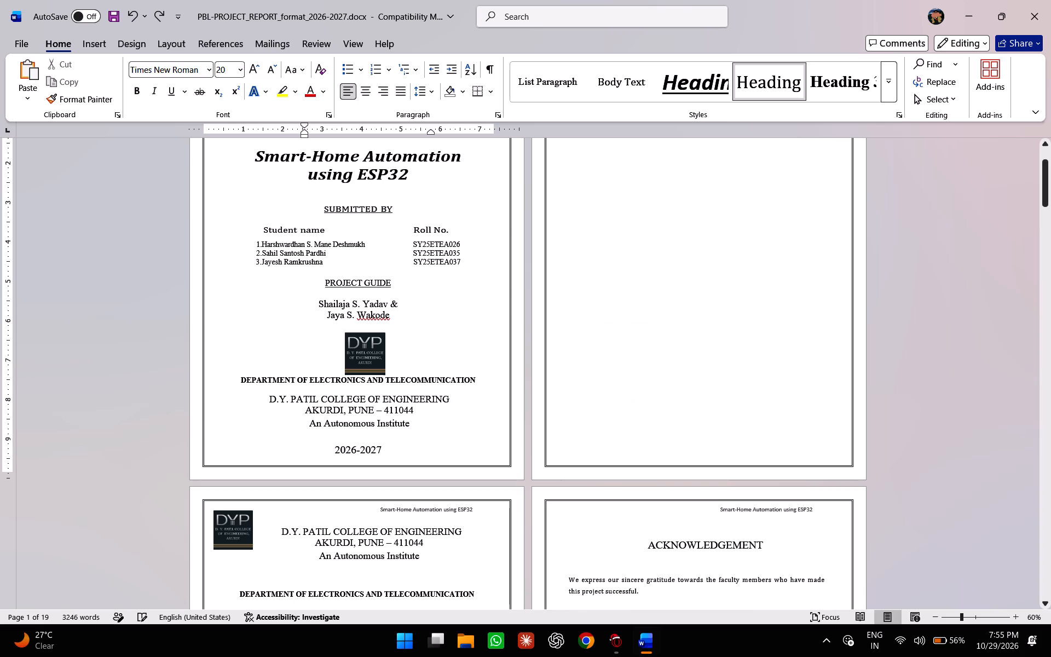
Remove the blank second page from within that page, so the remaining certificate directly follows the title page.
{"action": "scroll", "coordinate": [534, 487], "scroll_direction": "up", "scroll_amount": 3}
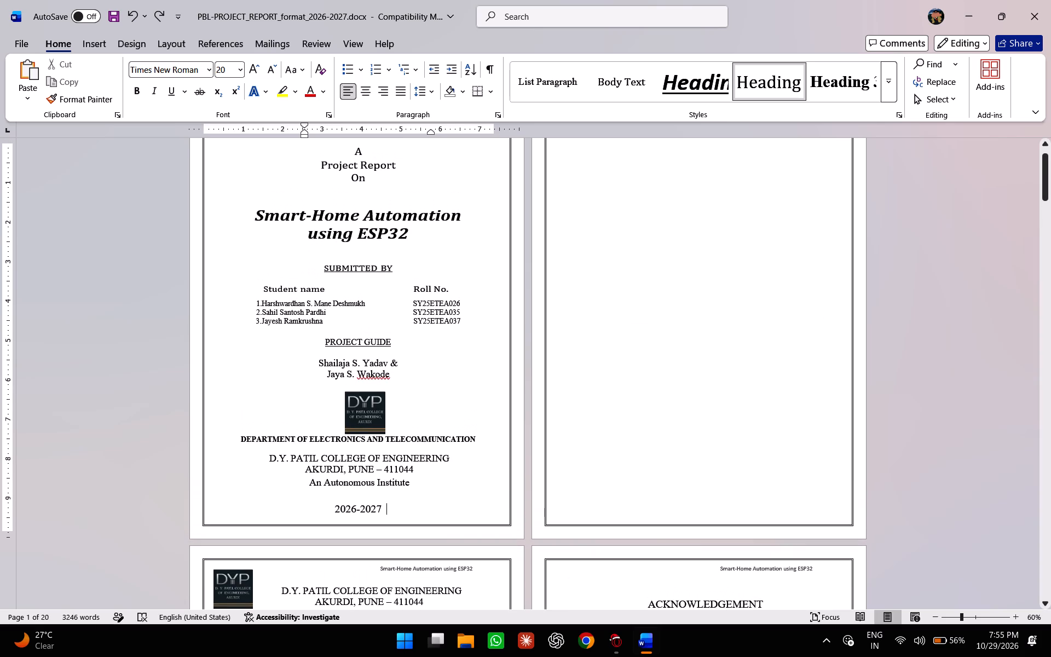
{"action": "left_click", "coordinate": [711, 372]}
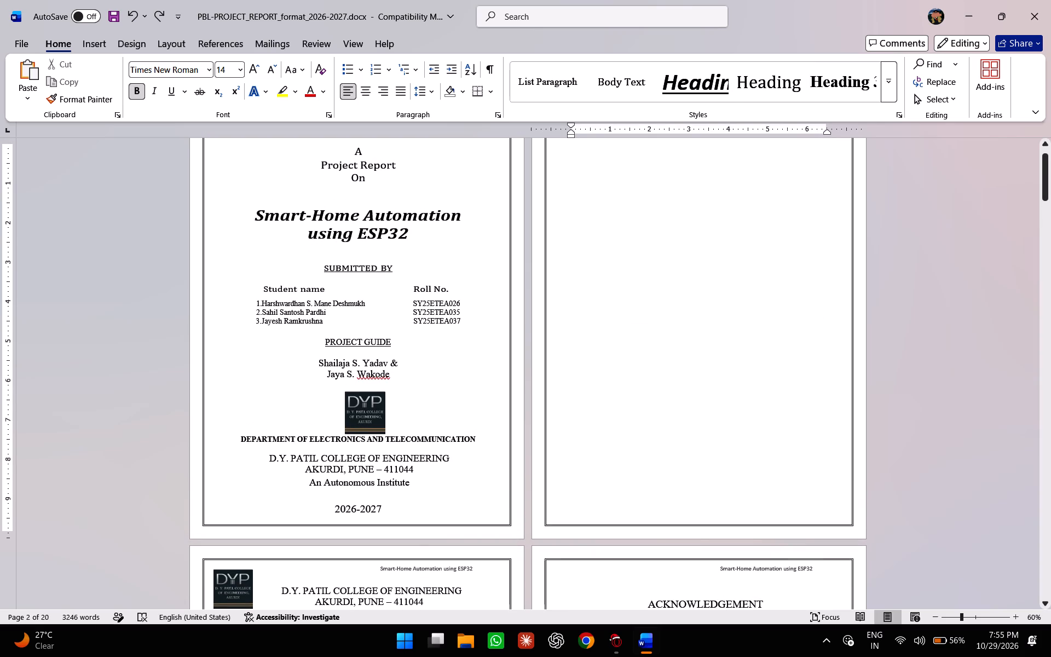
{"action": "key", "text": "Delete"}
{"action": "scroll", "coordinate": [718, 412], "scroll_direction": "up", "scroll_amount": 2}
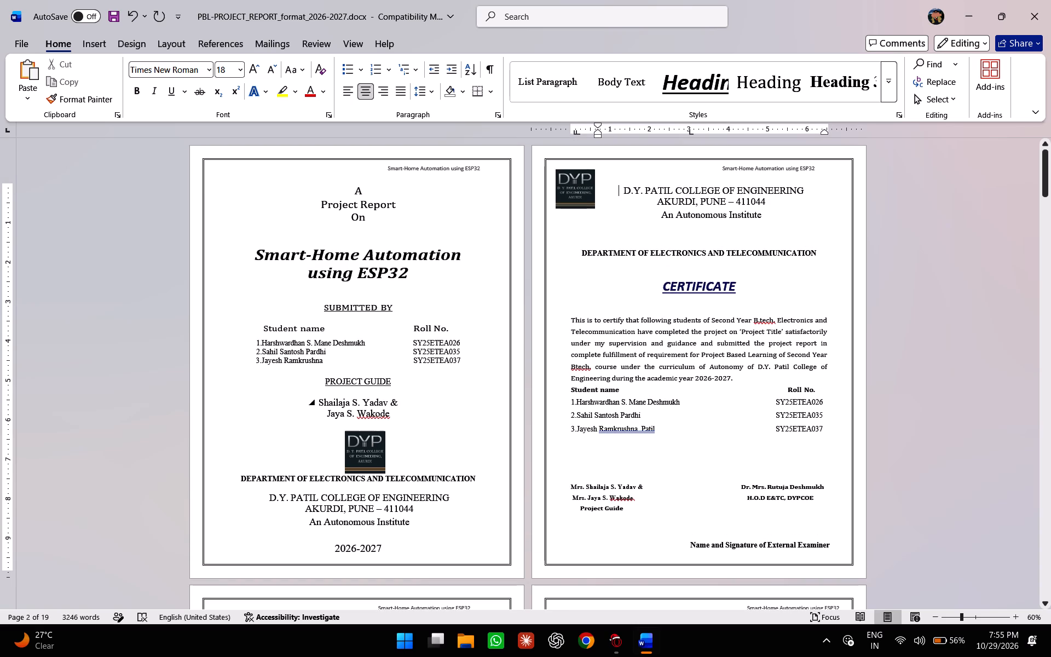
Move the title page's college logo slightly left and up, between the project guide names and the department line.
{"action": "left_click_drag", "start_coordinate": [361, 445], "coordinate": [359, 440]}
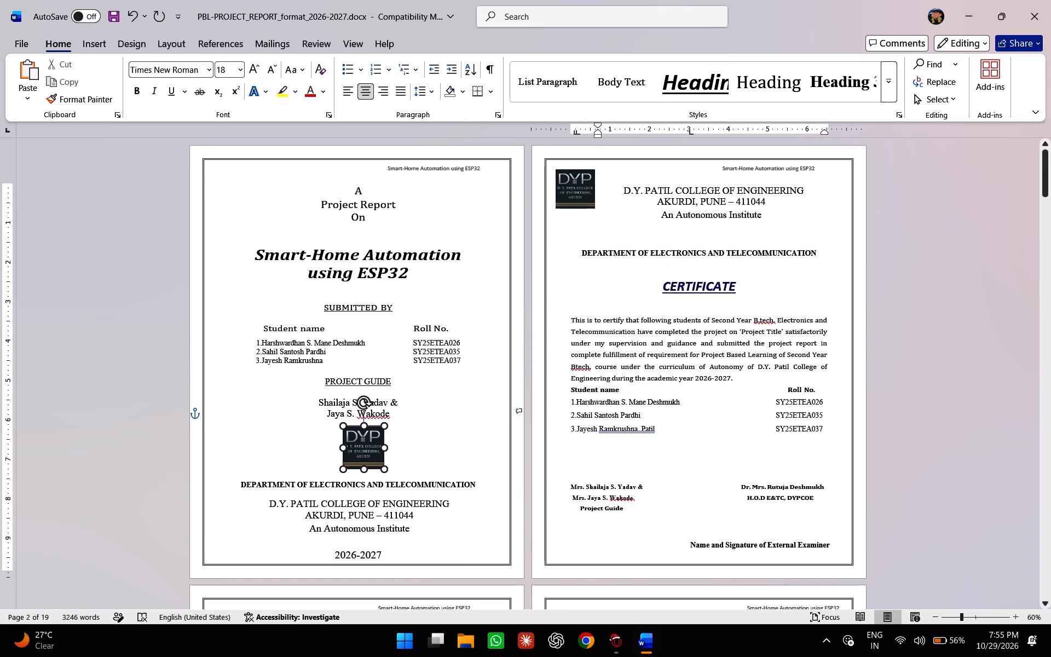
{"action": "left_click_drag", "start_coordinate": [359, 440], "coordinate": [354, 446]}
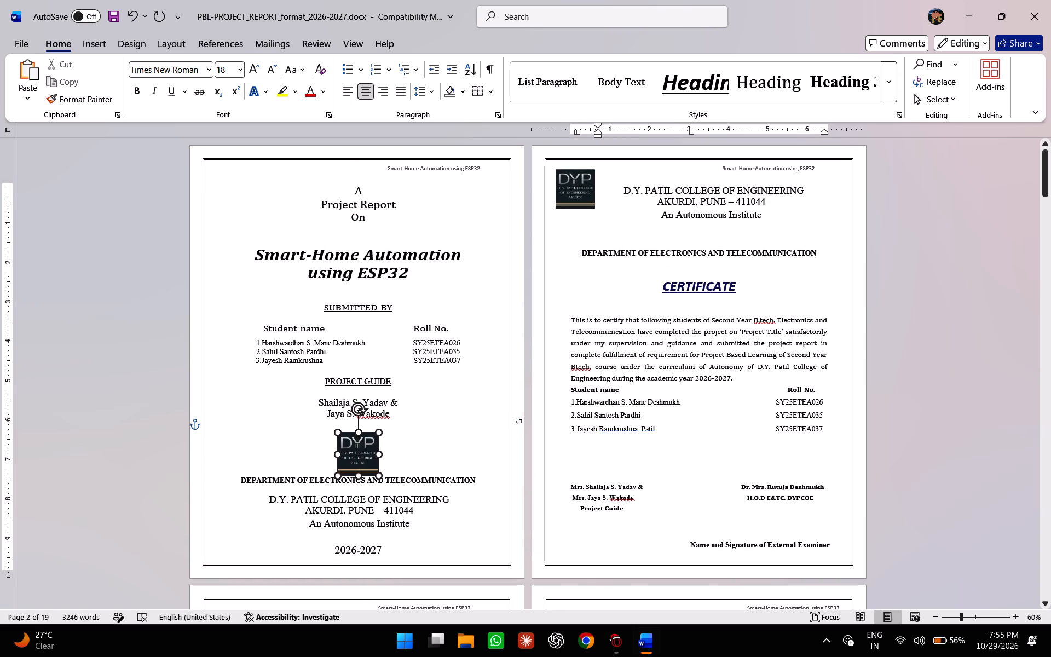
{"action": "left_click_drag", "start_coordinate": [354, 446], "coordinate": [347, 445]}
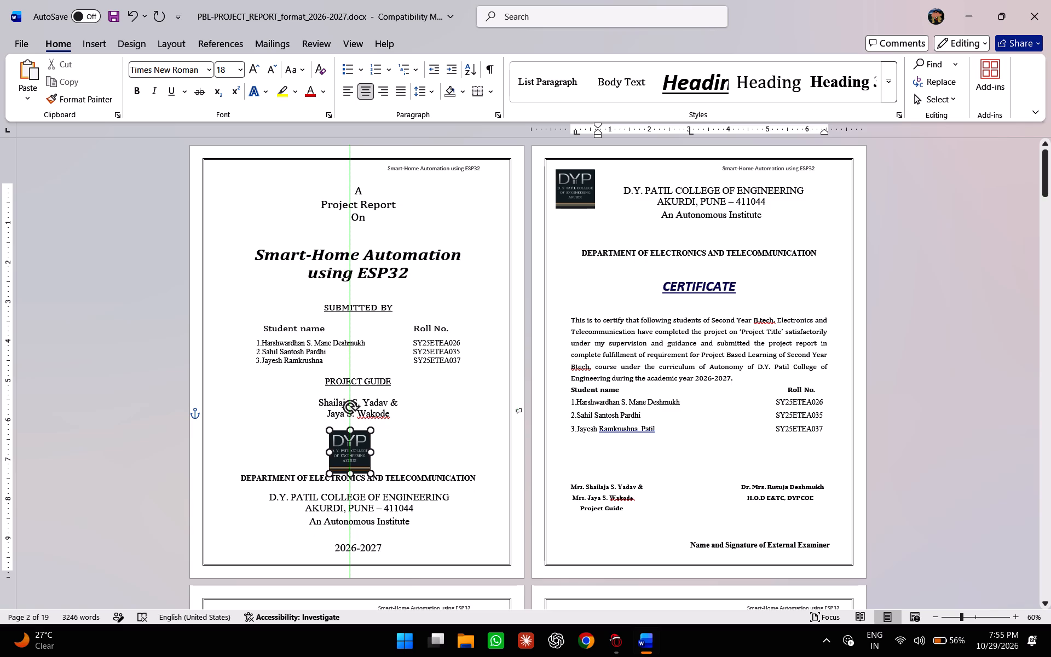
{"action": "left_click_drag", "start_coordinate": [347, 445], "coordinate": [345, 439]}
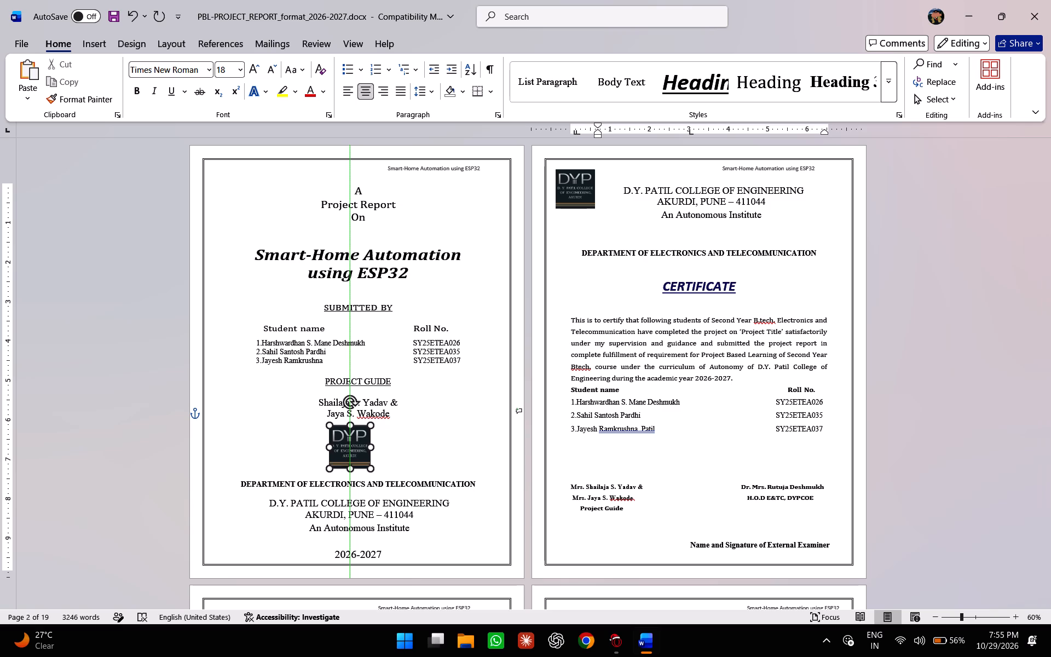
{"action": "left_click_drag", "start_coordinate": [345, 439], "coordinate": [345, 440]}
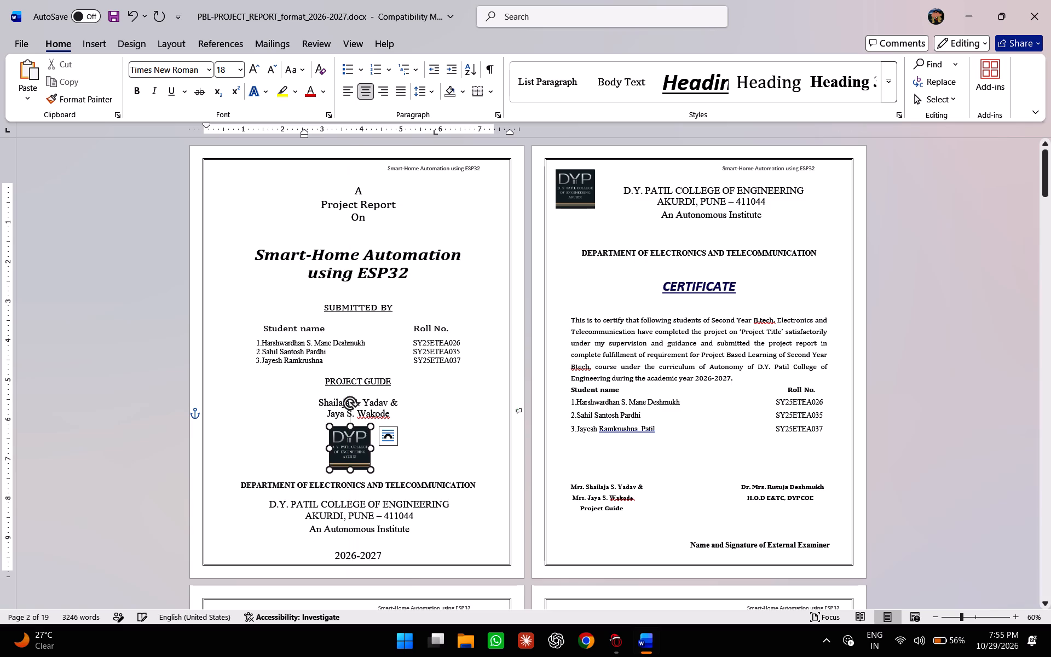
{"action": "left_click", "coordinate": [97, 340]}
{"action": "left_click", "coordinate": [182, 374]}
{"action": "left_click", "coordinate": [313, 396]}
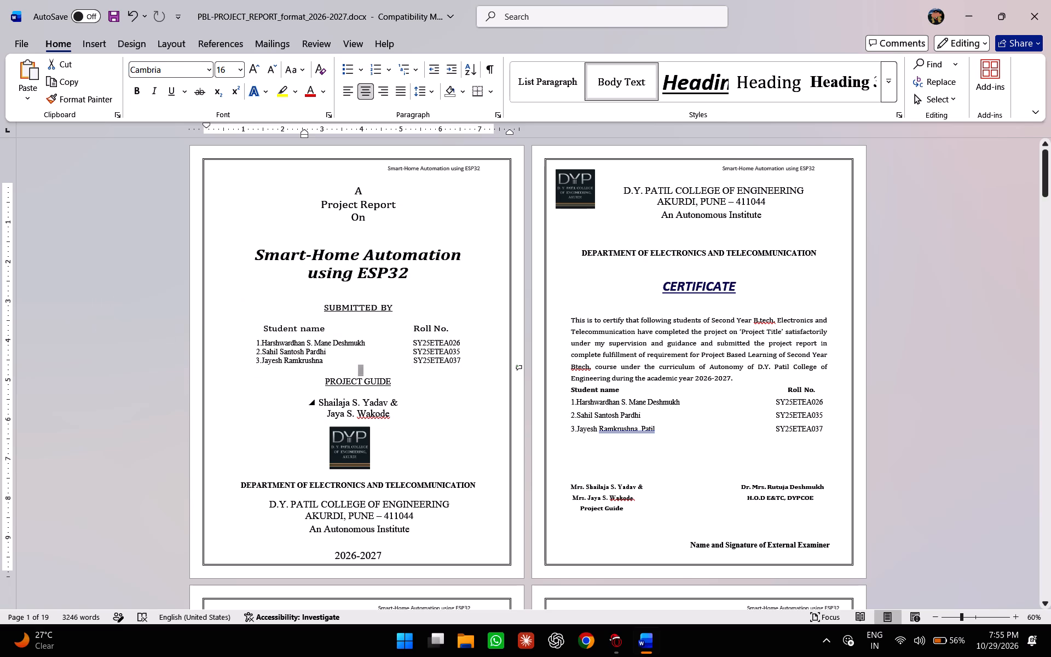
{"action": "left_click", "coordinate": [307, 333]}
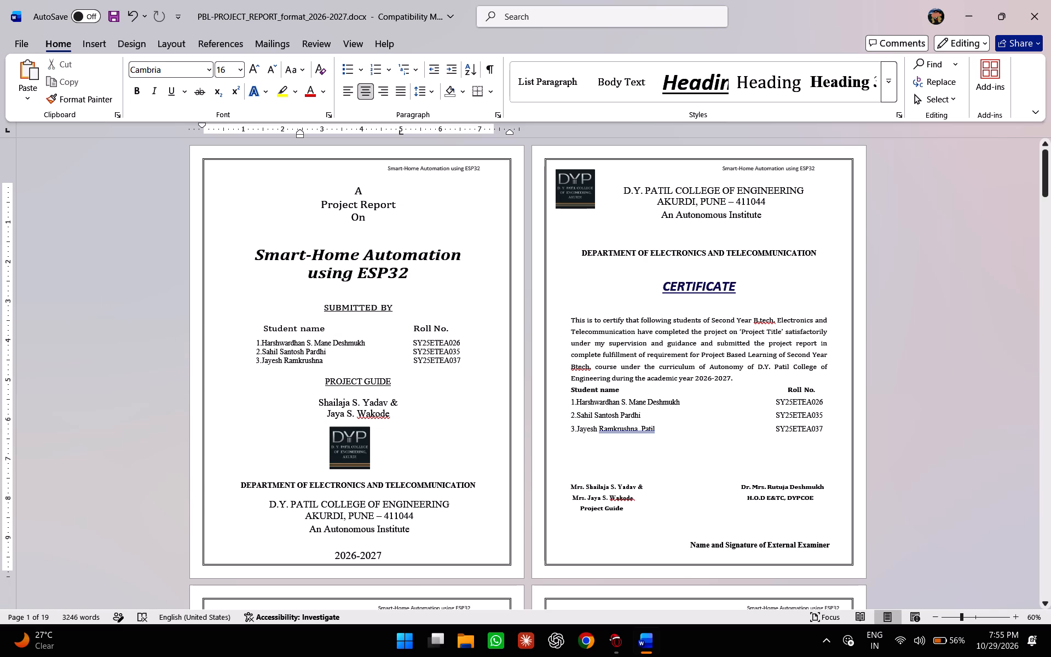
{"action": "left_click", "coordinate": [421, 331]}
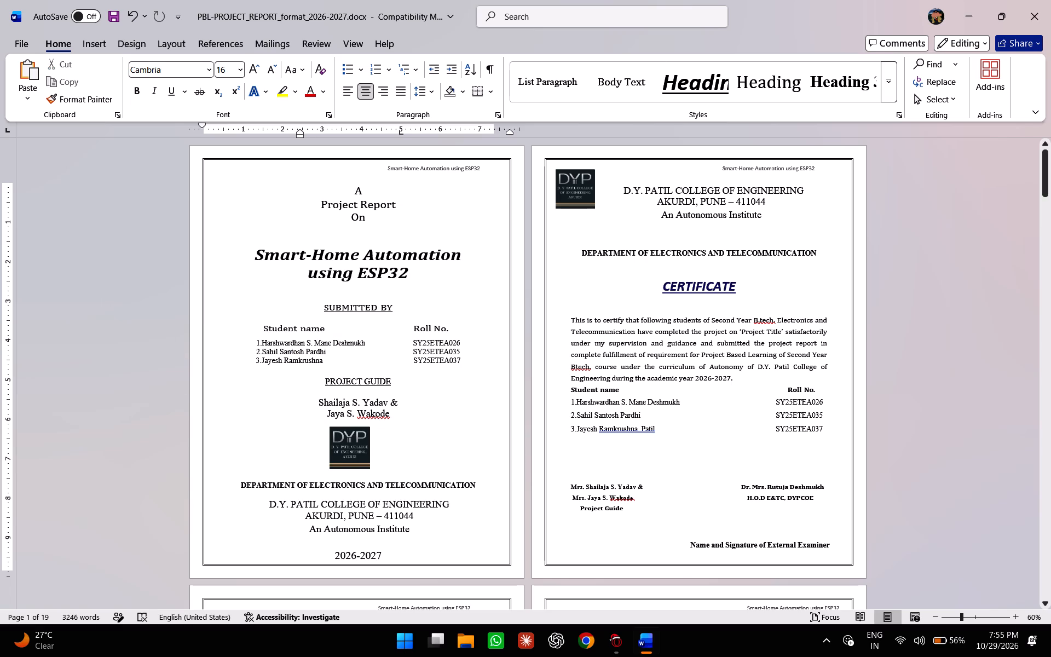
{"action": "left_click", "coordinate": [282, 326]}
Add the title "Mrs." before both project guide names on the title page.
{"action": "scroll", "coordinate": [542, 415], "scroll_direction": "down", "scroll_amount": 19}
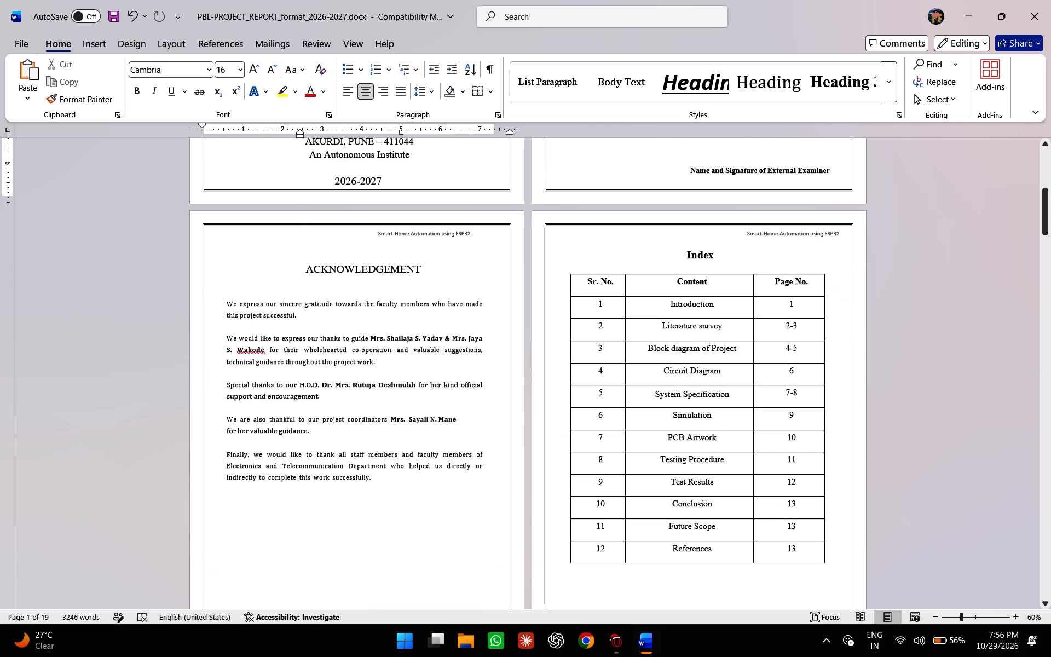
{"action": "scroll", "coordinate": [481, 371], "scroll_direction": "up", "scroll_amount": 10}
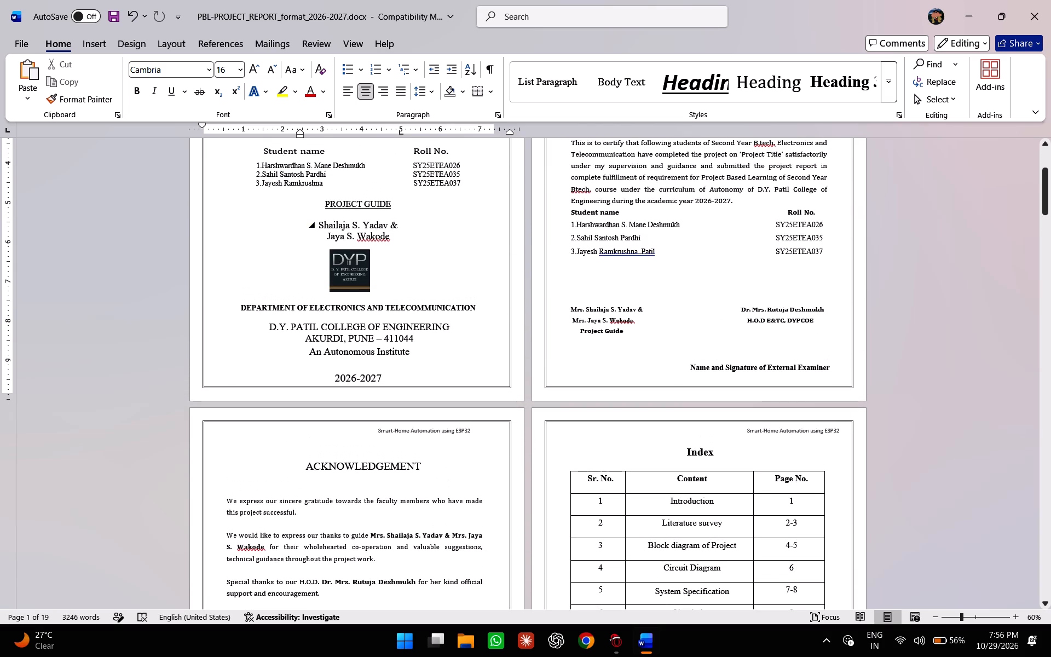
{"action": "left_click", "coordinate": [320, 227]}
{"action": "key", "text": "shift+m"}
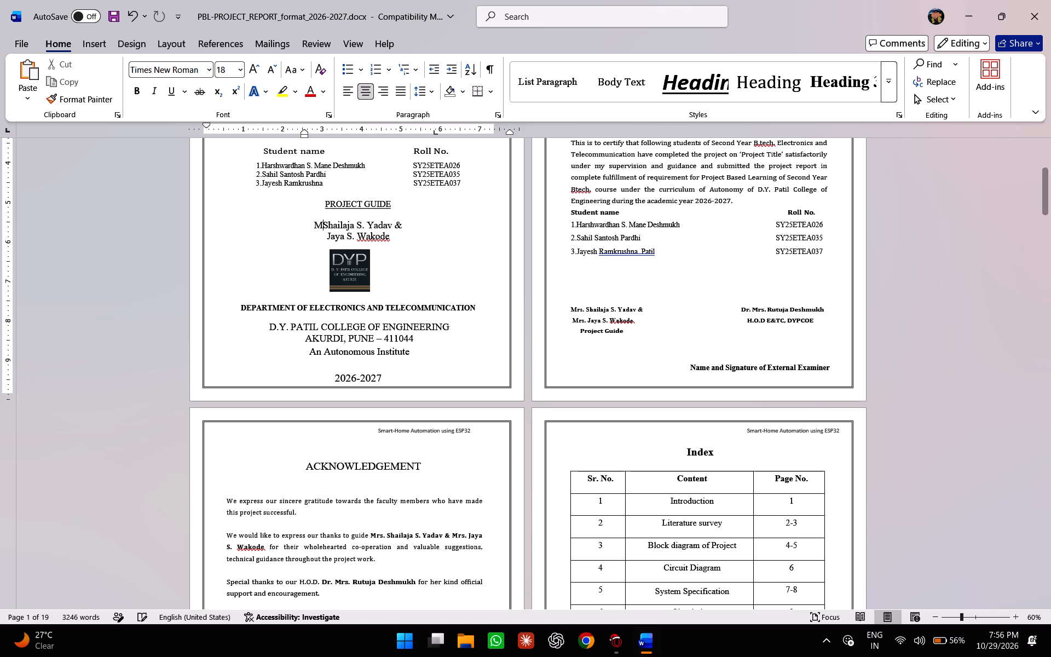
{"action": "type", "text": "rs"}
{"action": "type", "text": "."}
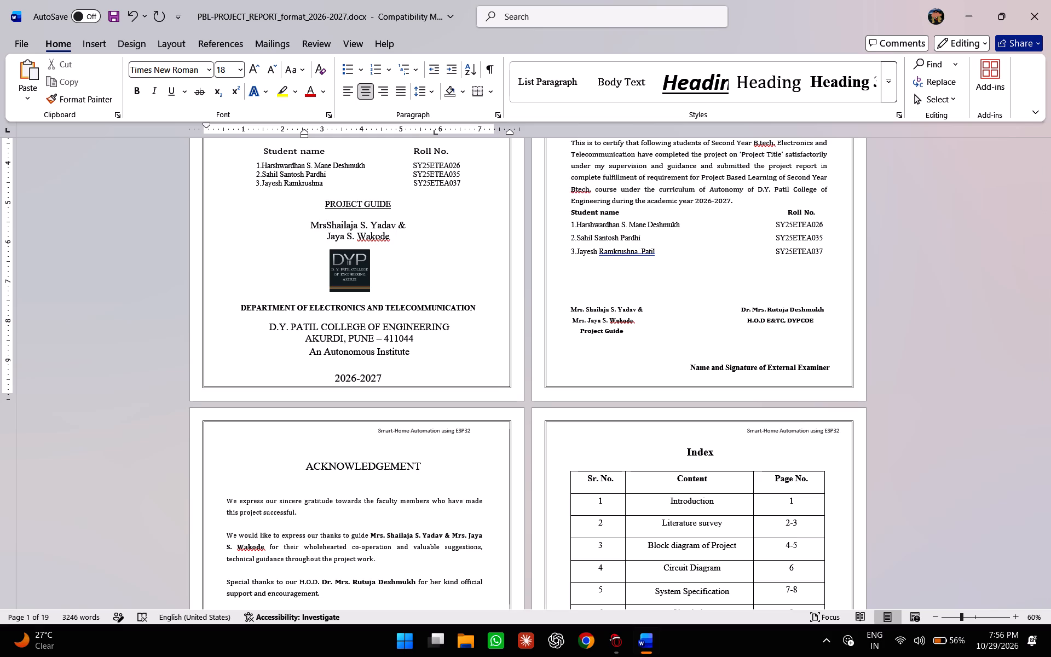
{"action": "key", "text": "space"}
{"action": "key", "text": "Down"}
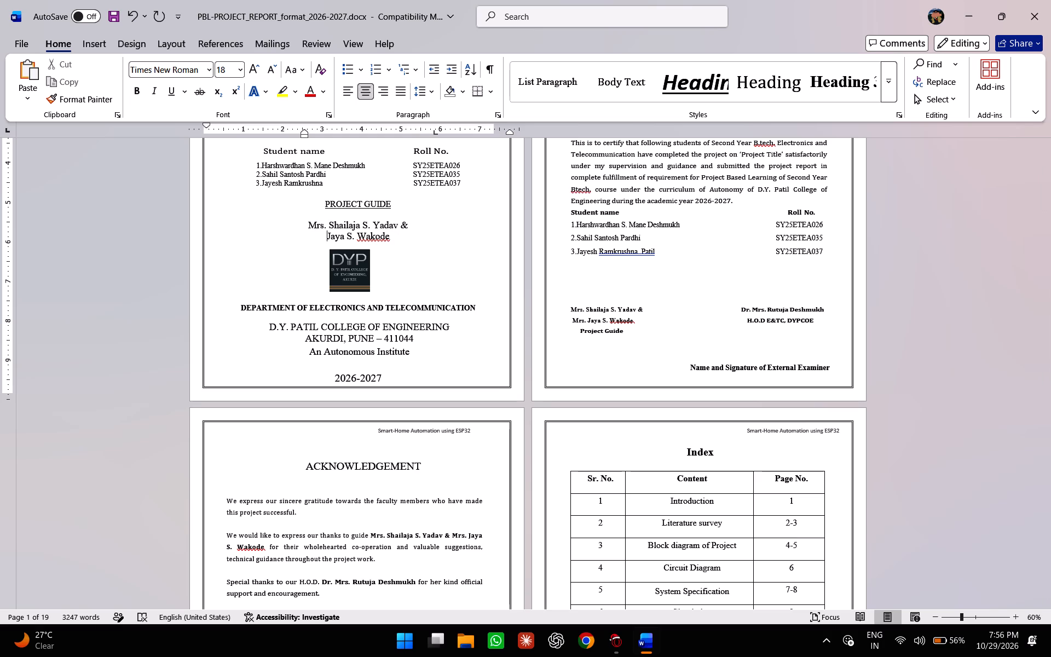
{"action": "type", "text": "Mrs."}
{"action": "key", "text": "space"}
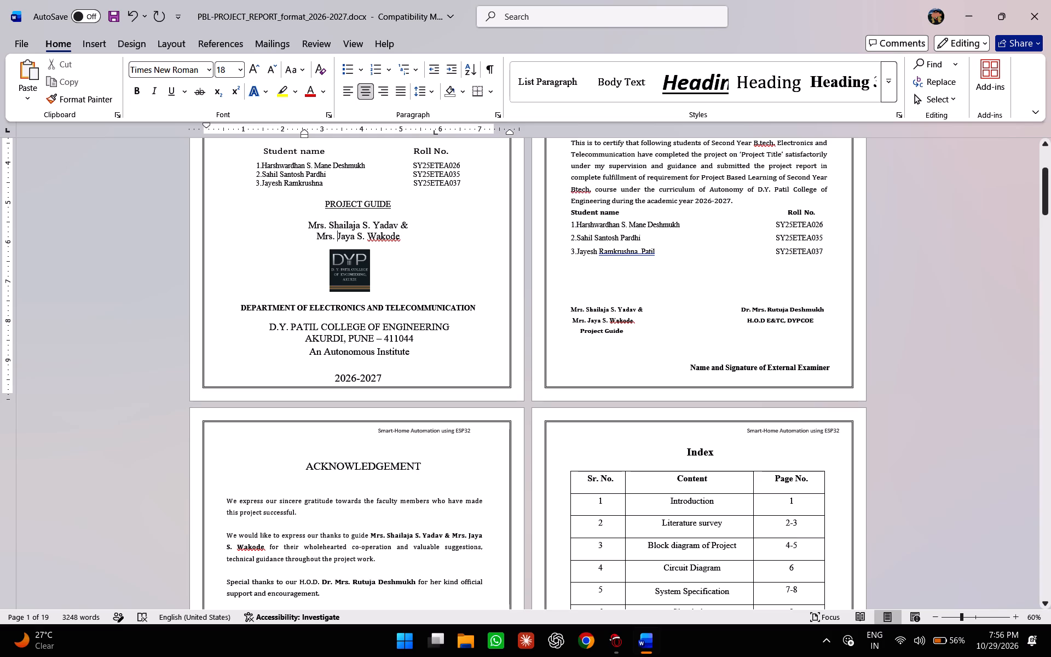
Insert a blank line between the certificate's paragraph and its Student name and Roll No. row.
{"action": "scroll", "coordinate": [631, 264], "scroll_direction": "down", "scroll_amount": 1}
{"action": "scroll", "coordinate": [631, 264], "scroll_direction": "up", "scroll_amount": 6}
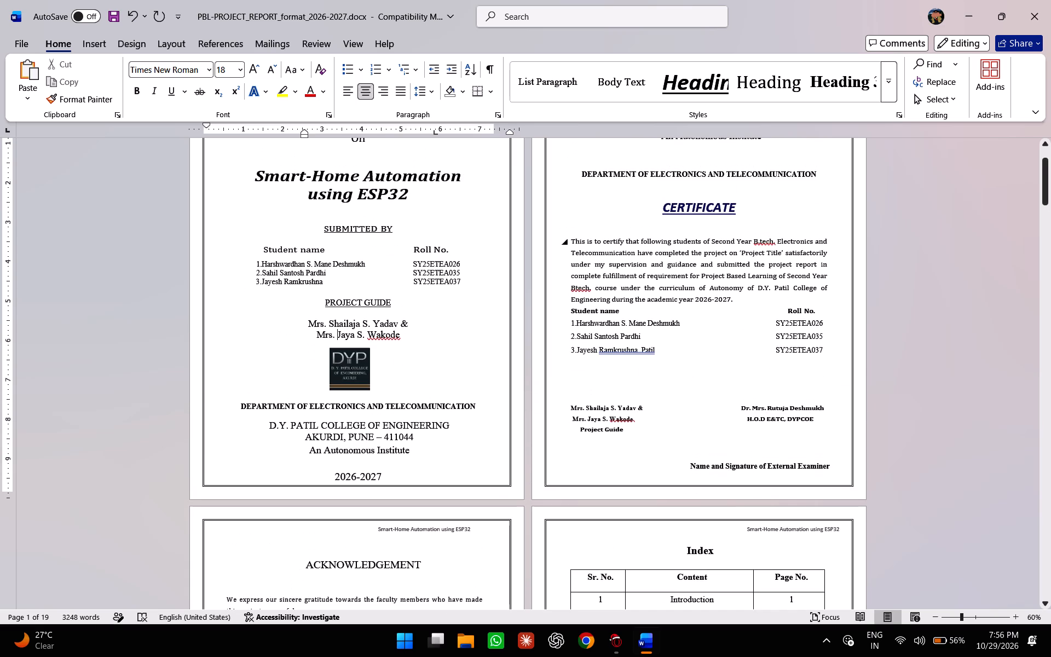
{"action": "left_click", "coordinate": [741, 298]}
{"action": "key", "text": "Return"}
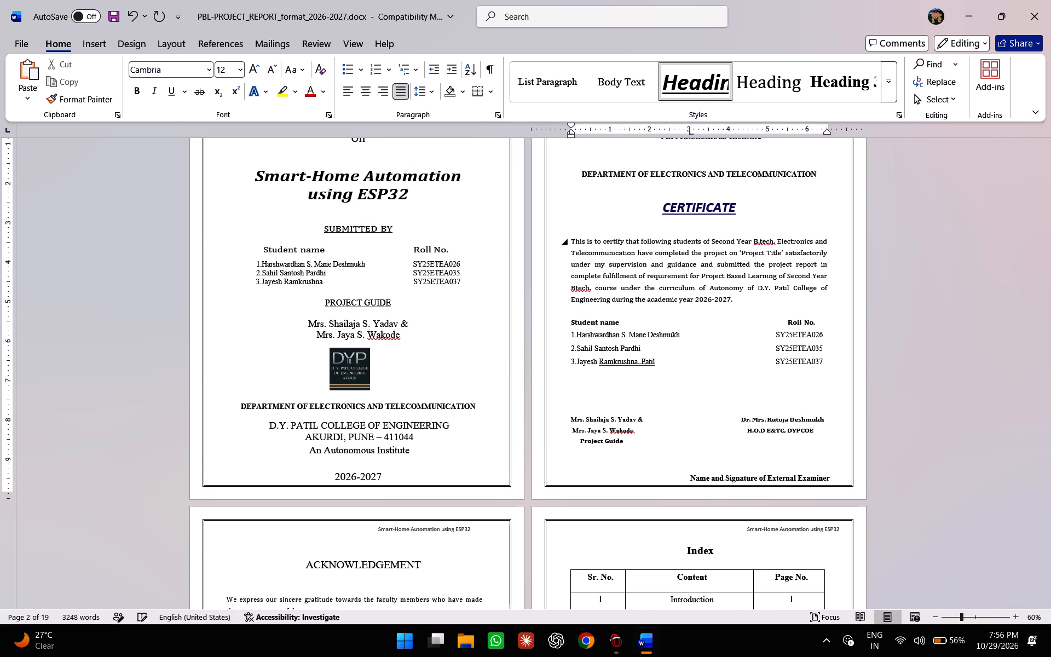
{"action": "key", "text": "BackSpace"}
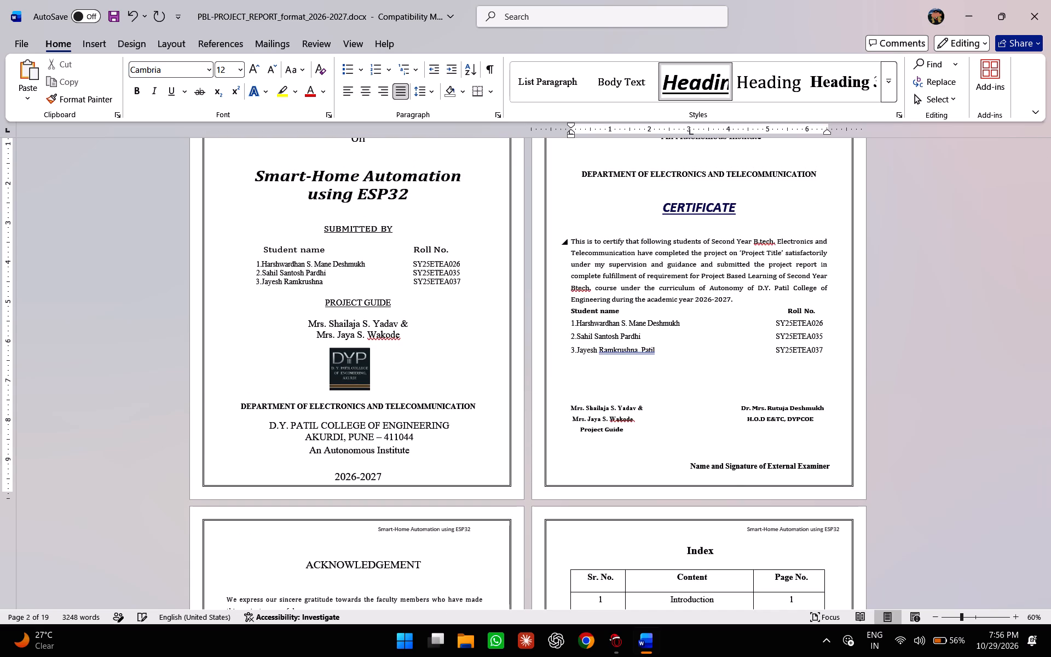
{"action": "key", "text": "Return"}
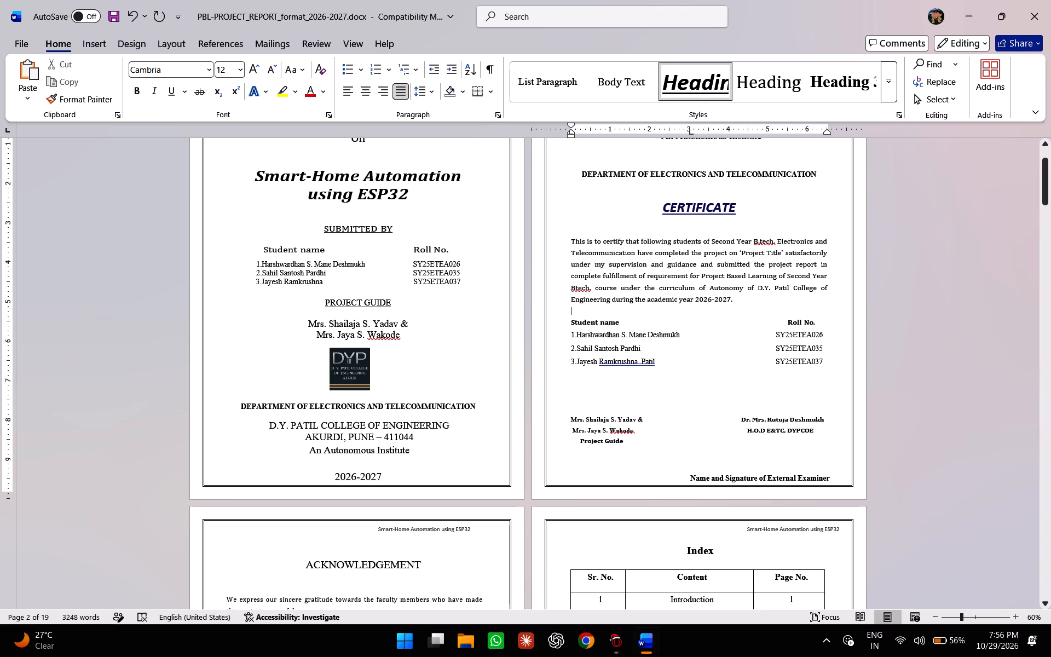
{"action": "left_click", "coordinate": [648, 348]}
{"action": "left_click", "coordinate": [563, 321]}
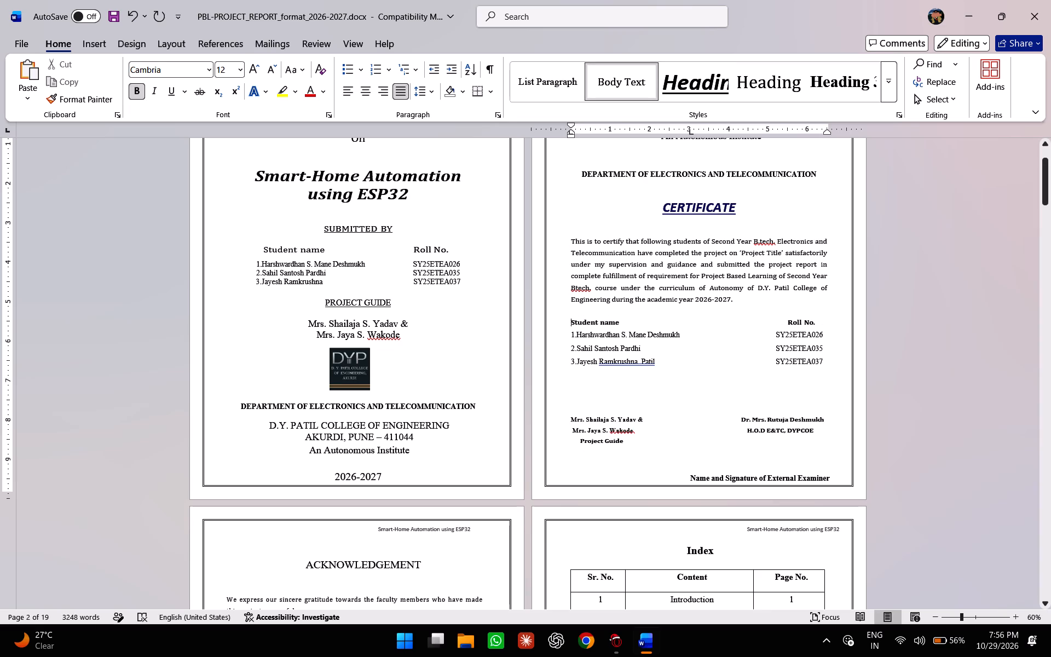
{"action": "left_click", "coordinate": [557, 314]}
{"action": "left_click", "coordinate": [588, 317]}
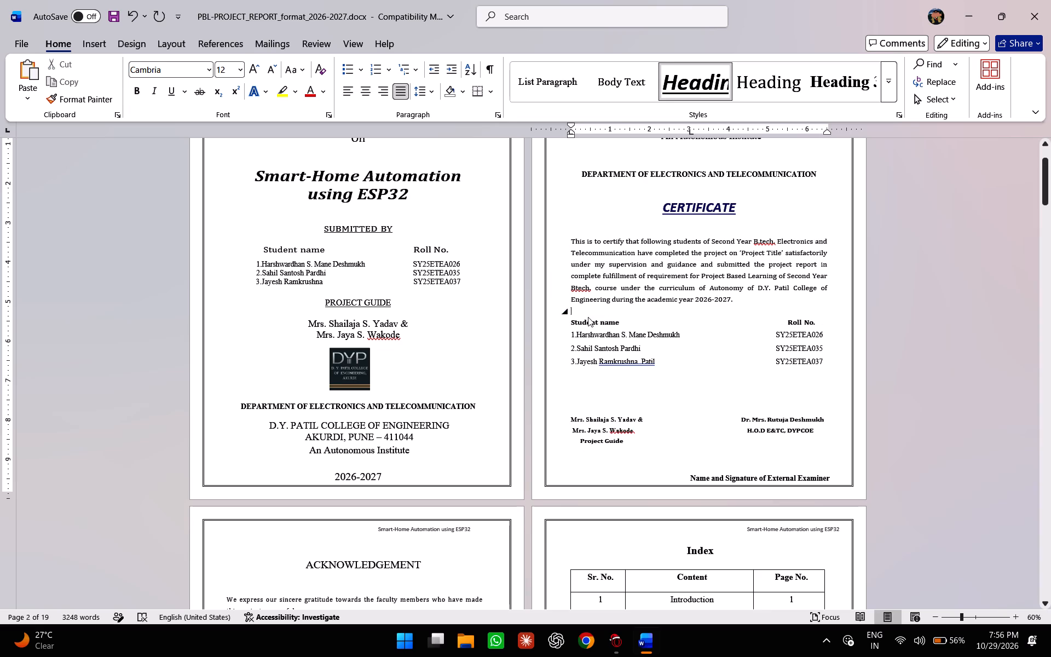
{"action": "left_click", "coordinate": [574, 322]}
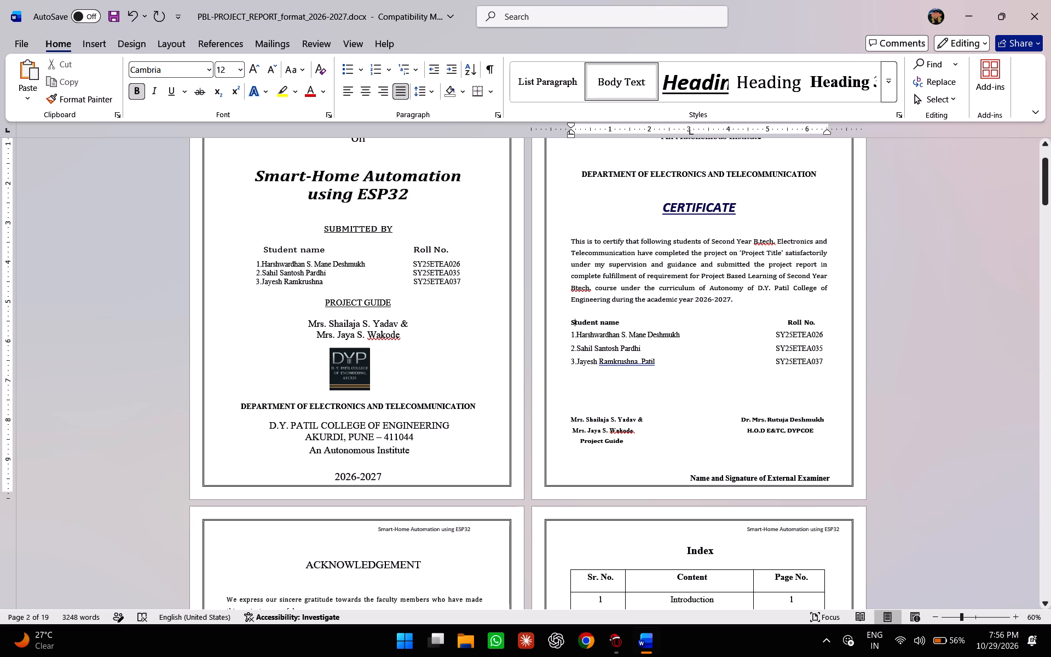
{"action": "left_click", "coordinate": [564, 321]}
Delete one blank line between the certificate's student list and the project guide and H.O.D. signature block.
{"action": "left_click", "coordinate": [649, 389]}
{"action": "key", "text": "BackSpace"}
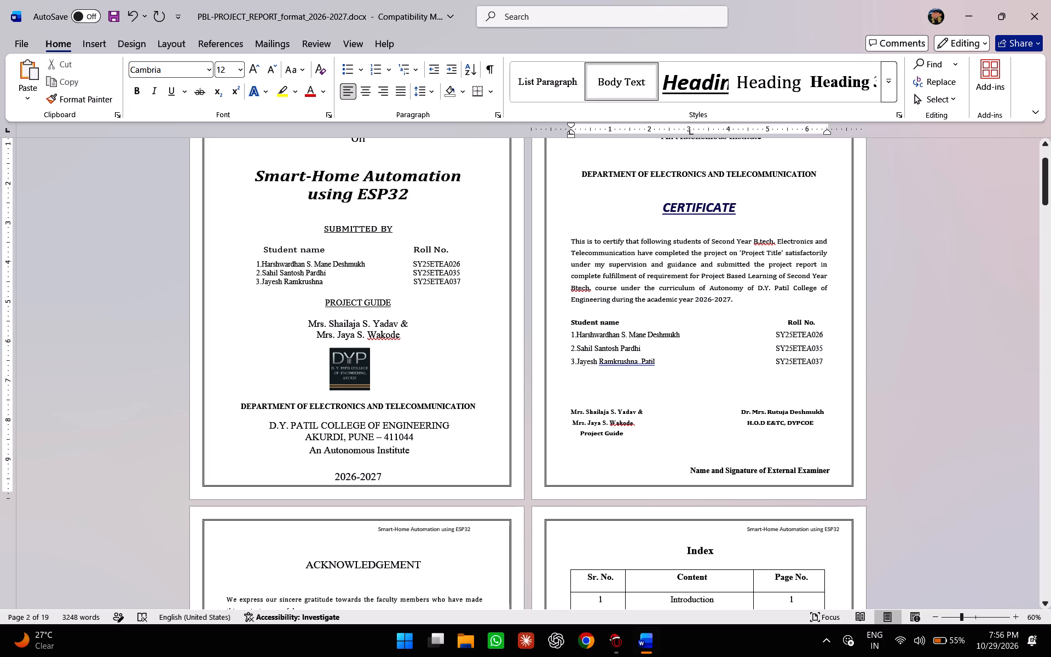
Review the layout of the pages from the title page and certificate through the figure and table lists to the Introduction.
{"action": "scroll", "coordinate": [916, 405], "scroll_direction": "up", "scroll_amount": 4}
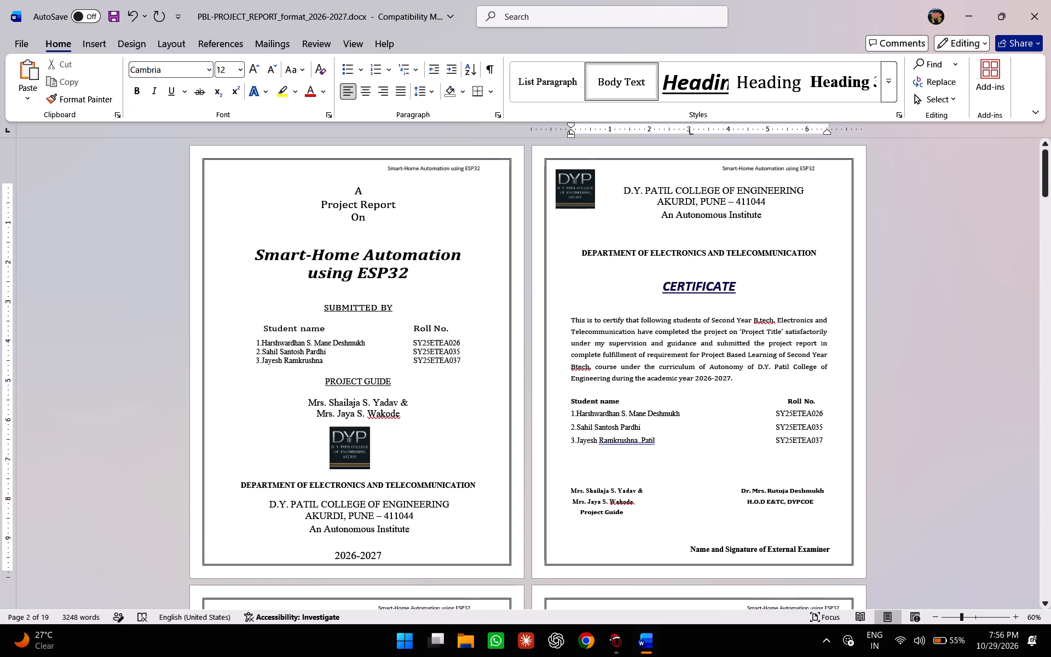
{"action": "scroll", "coordinate": [915, 405], "scroll_direction": "down", "scroll_amount": 1}
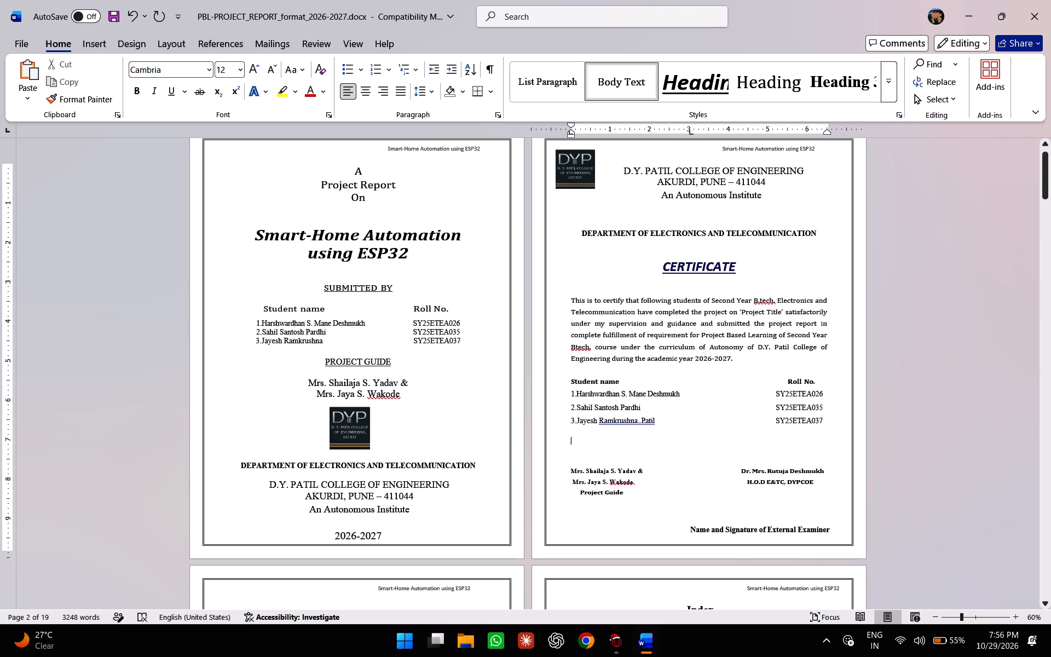
{"action": "scroll", "coordinate": [883, 407], "scroll_direction": "up", "scroll_amount": 5}
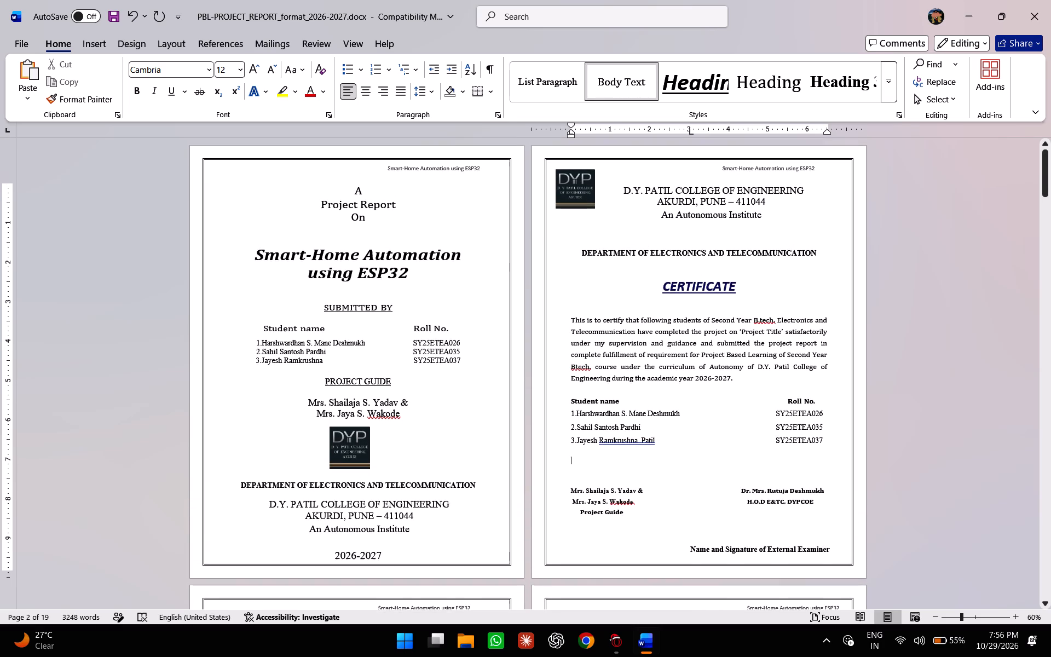
{"action": "scroll", "coordinate": [883, 407], "scroll_direction": "up", "scroll_amount": 5}
{"action": "scroll", "coordinate": [883, 407], "scroll_direction": "down", "scroll_amount": 4}
{"action": "scroll", "coordinate": [837, 409], "scroll_direction": "down", "scroll_amount": 5}
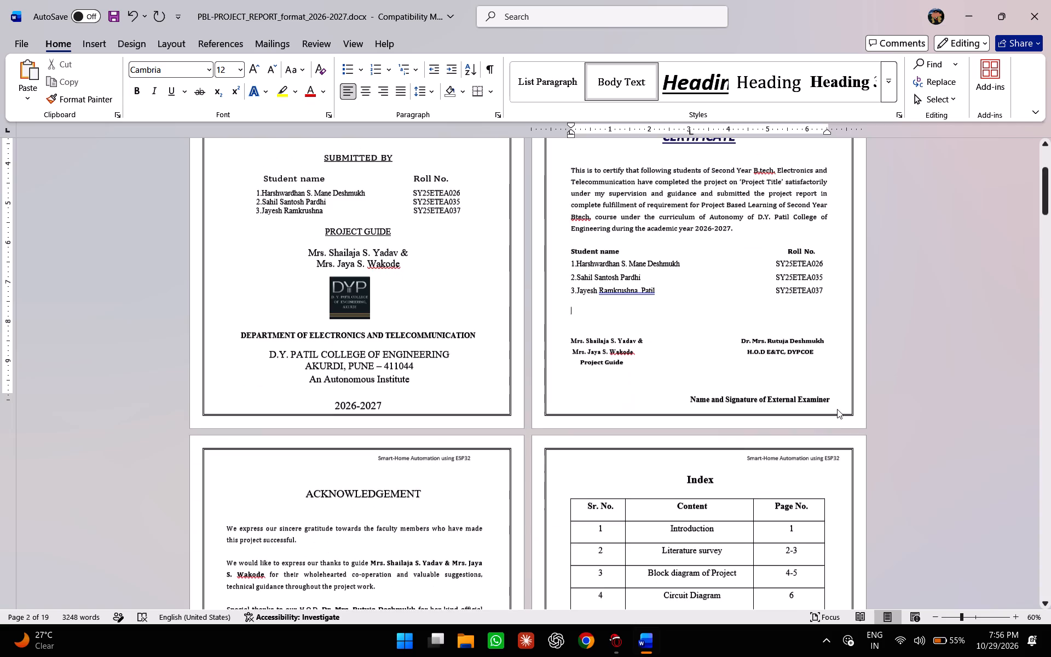
{"action": "scroll", "coordinate": [837, 409], "scroll_direction": "down", "scroll_amount": 20}
{"action": "scroll", "coordinate": [837, 409], "scroll_direction": "down", "scroll_amount": 3}
{"action": "scroll", "coordinate": [837, 407], "scroll_direction": "up", "scroll_amount": 1}
{"action": "scroll", "coordinate": [837, 407], "scroll_direction": "down", "scroll_amount": 9}
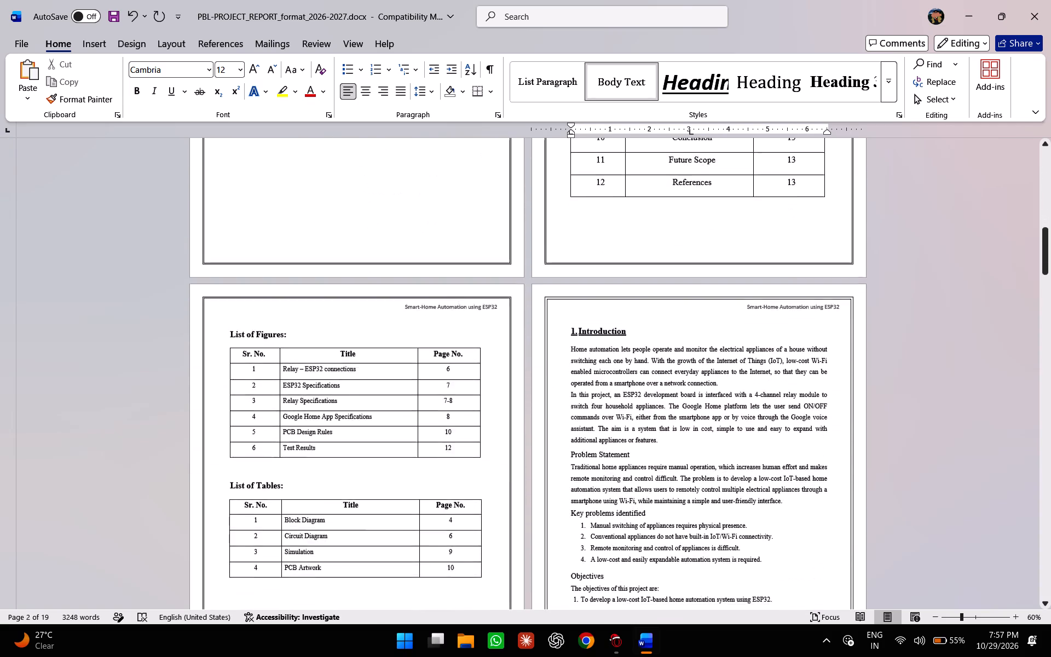
{"action": "scroll", "coordinate": [837, 407], "scroll_direction": "down", "scroll_amount": 5}
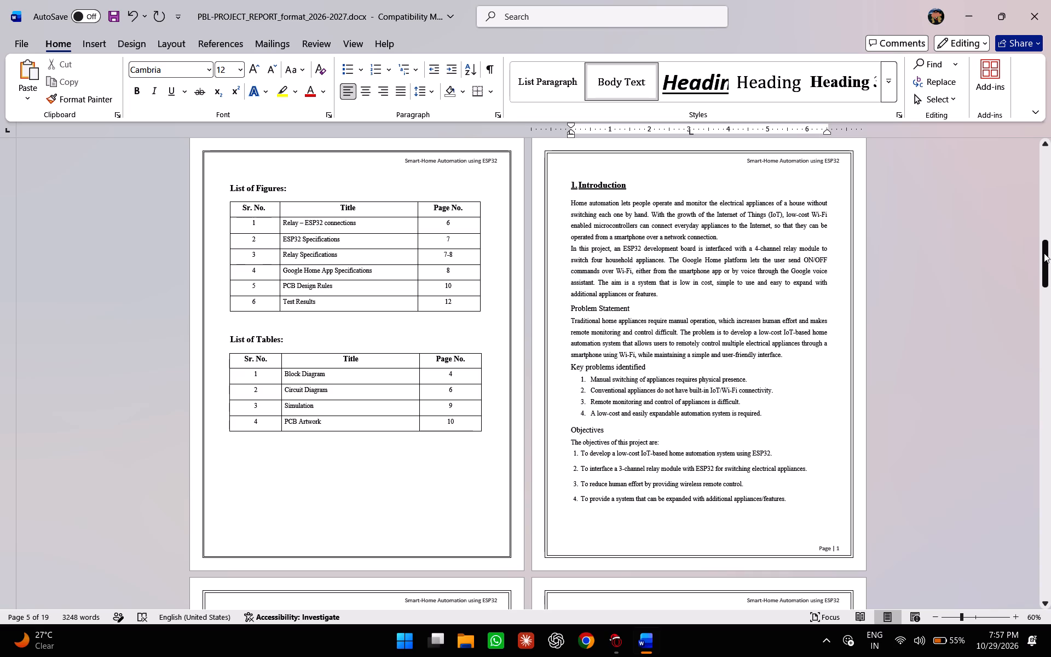
{"action": "left_click", "coordinate": [1044, 253]}
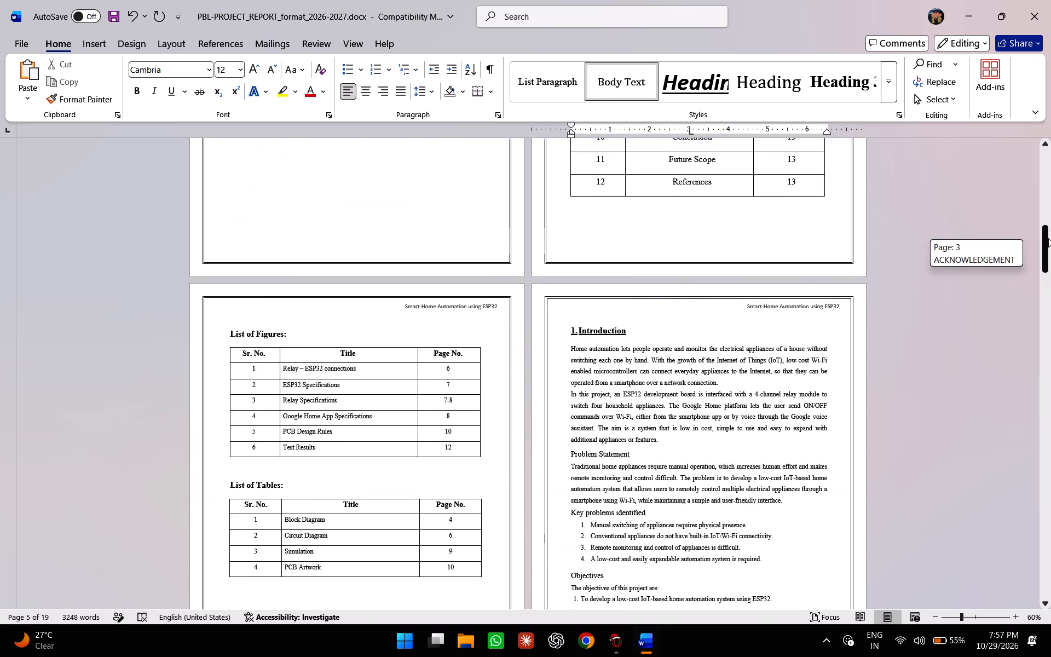
{"action": "left_click", "coordinate": [711, 185]}
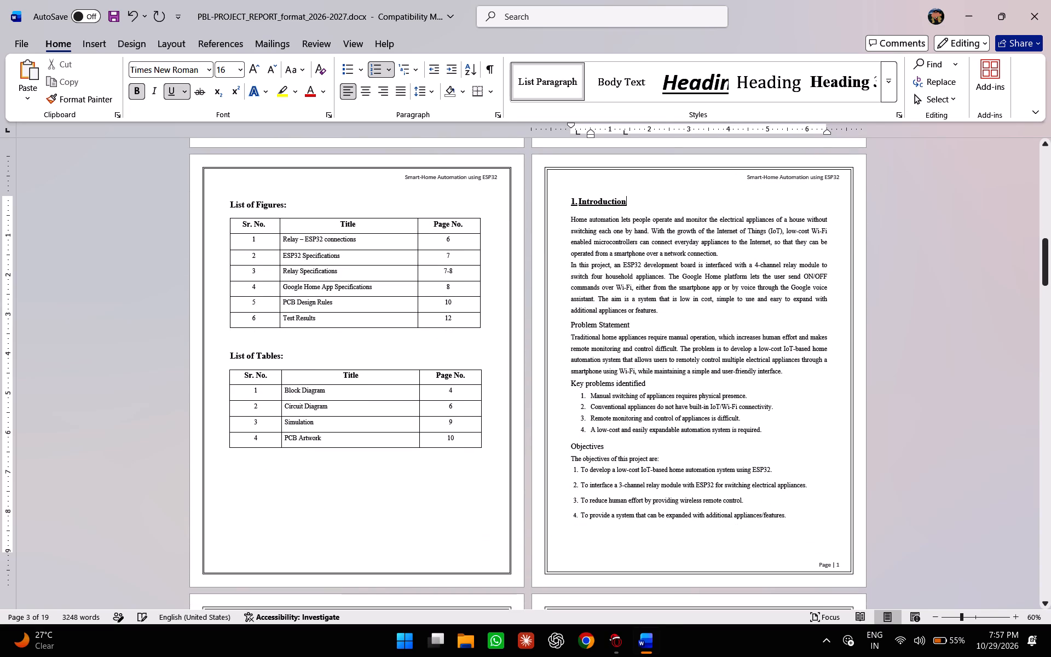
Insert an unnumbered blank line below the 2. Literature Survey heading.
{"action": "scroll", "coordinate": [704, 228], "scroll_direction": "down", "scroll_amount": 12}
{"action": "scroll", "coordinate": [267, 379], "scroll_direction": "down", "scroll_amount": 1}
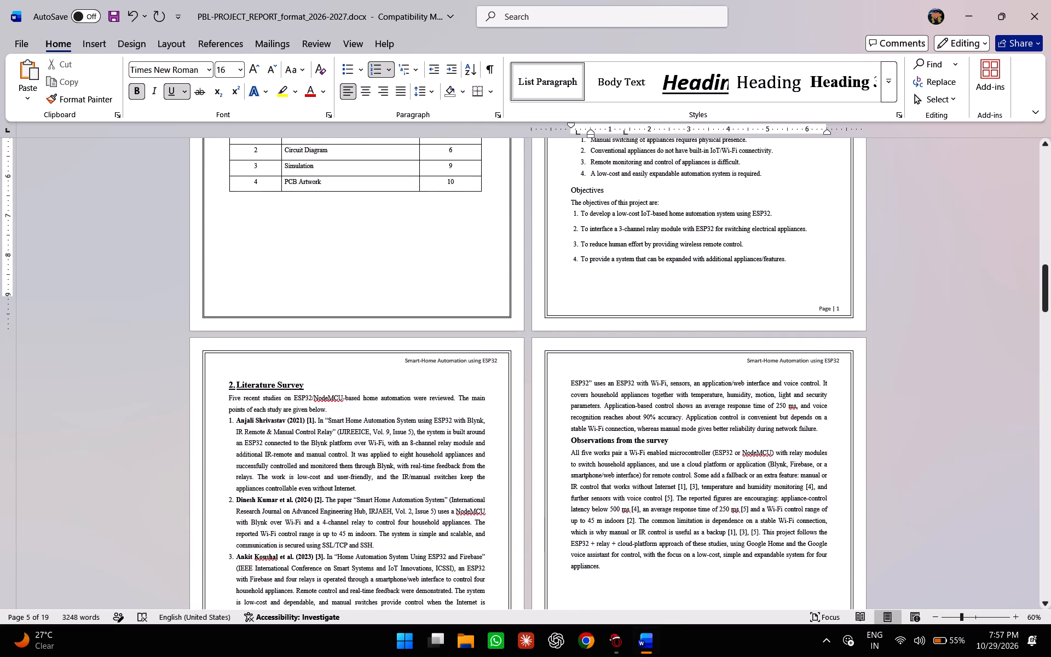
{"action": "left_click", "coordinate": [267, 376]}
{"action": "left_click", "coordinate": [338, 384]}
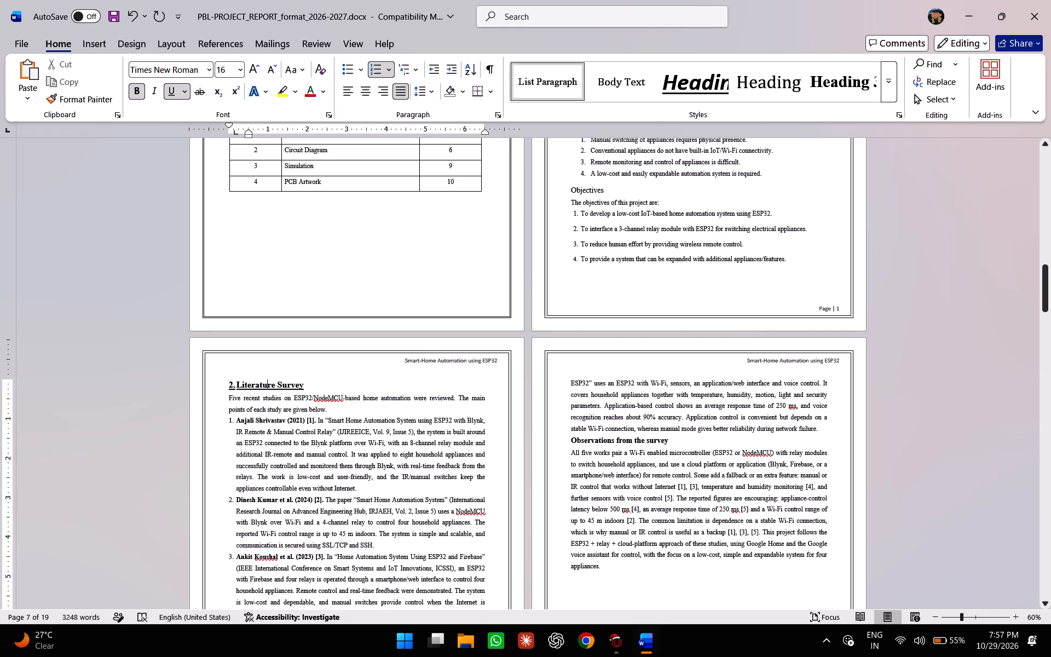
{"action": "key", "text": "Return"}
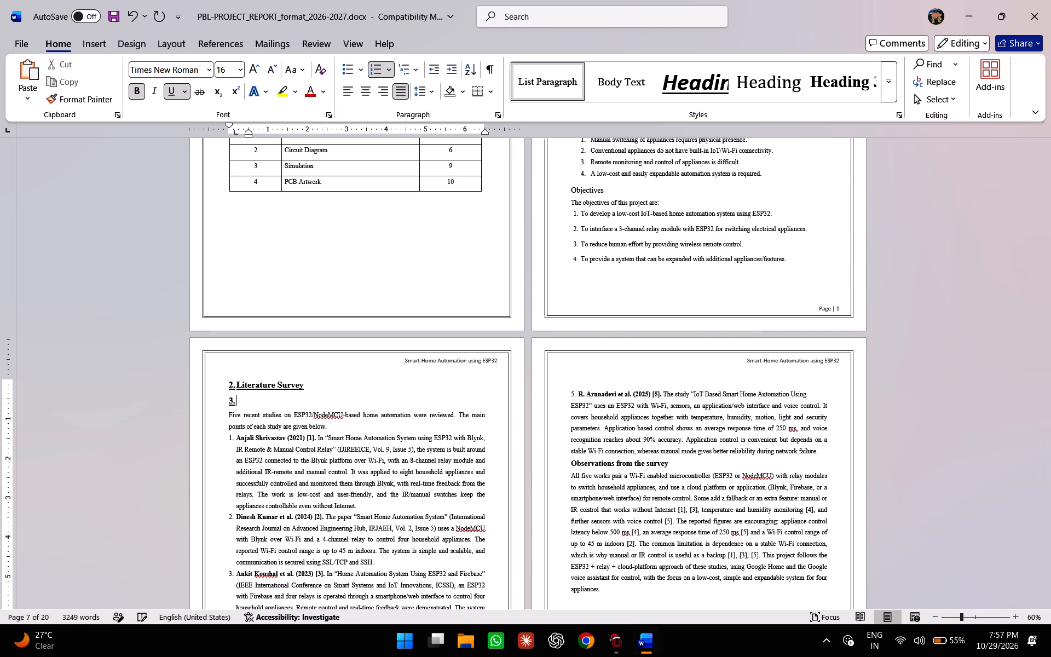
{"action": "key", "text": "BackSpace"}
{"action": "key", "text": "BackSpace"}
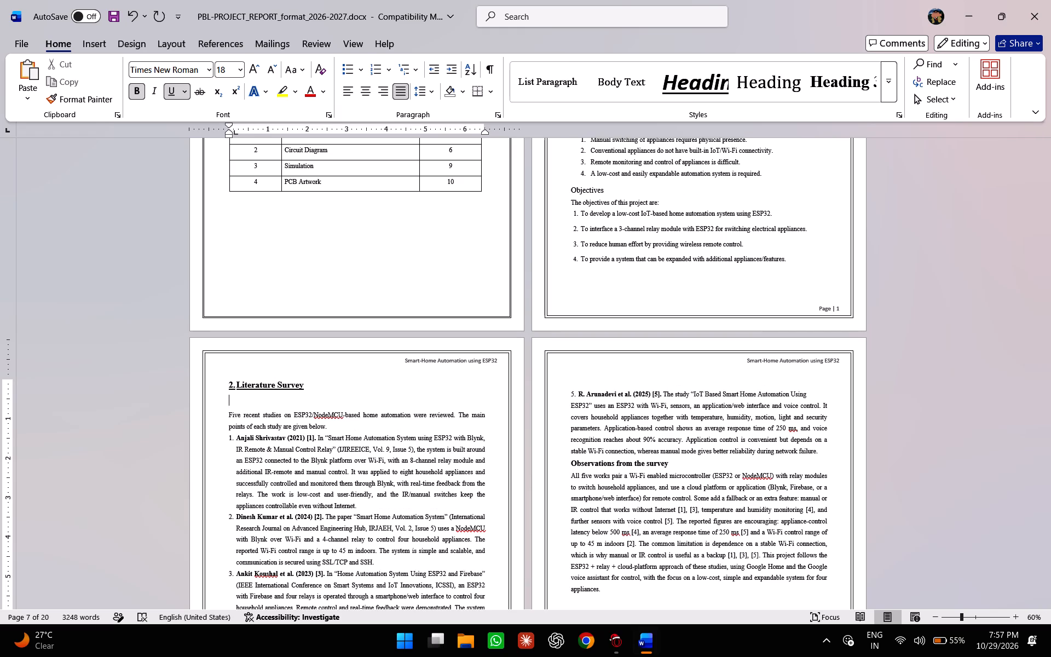
Delete the empty lines above the 3. Block Diagram heading at the start of its page.
{"action": "scroll", "coordinate": [328, 387], "scroll_direction": "down", "scroll_amount": 3}
{"action": "scroll", "coordinate": [333, 385], "scroll_direction": "down", "scroll_amount": 4, "text": "ctrl"}
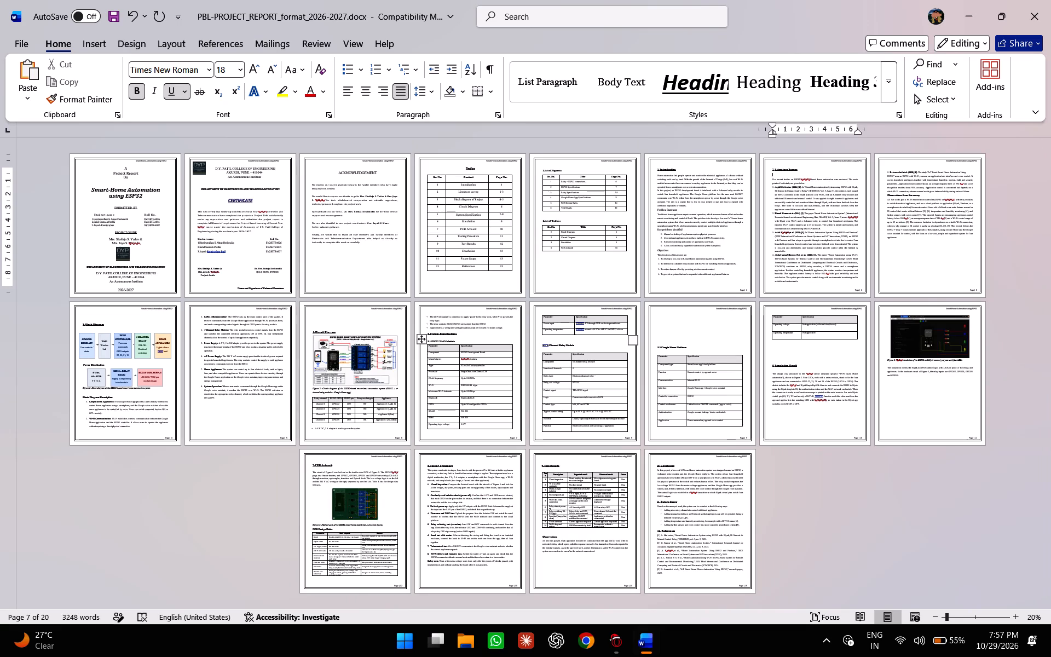
{"action": "scroll", "coordinate": [409, 324], "scroll_direction": "up", "scroll_amount": 2, "text": "ctrl"}
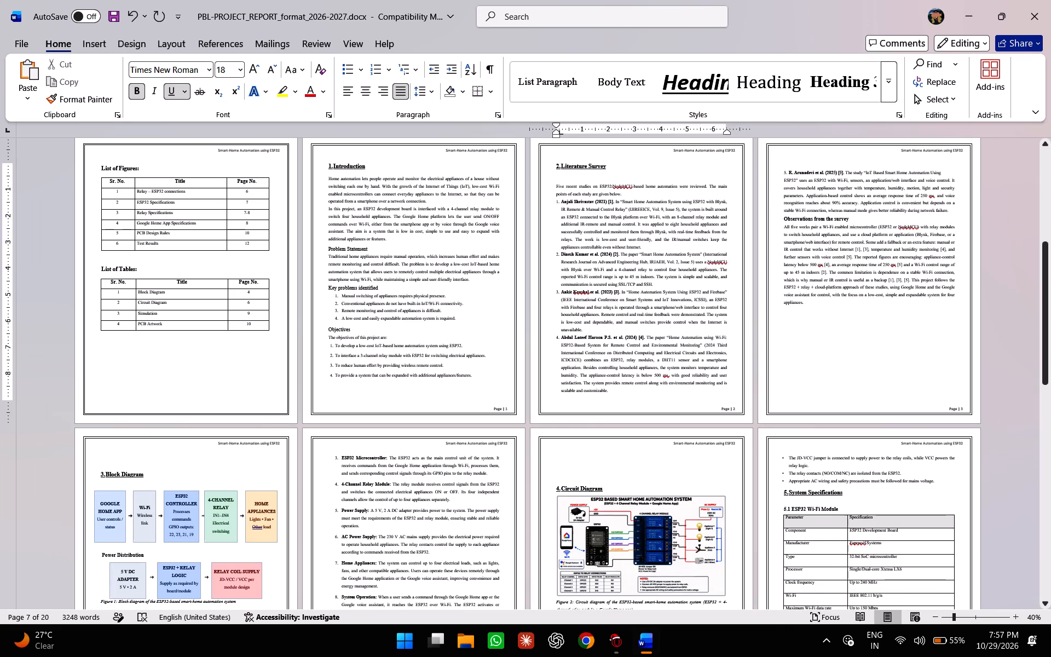
{"action": "left_click", "coordinate": [144, 458]}
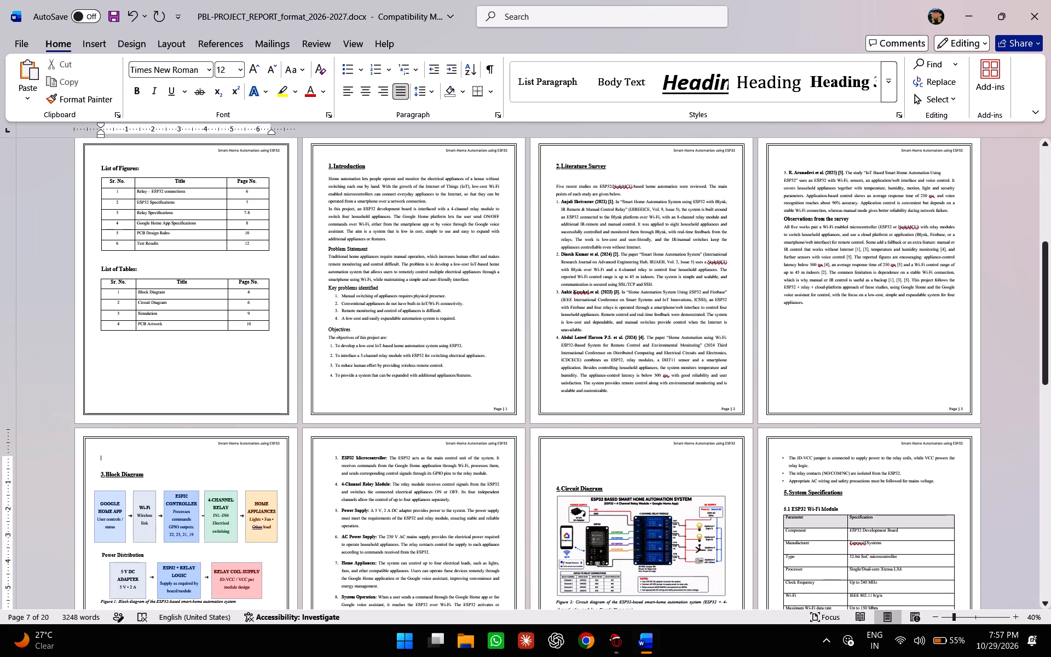
{"action": "key", "text": "Delete"}
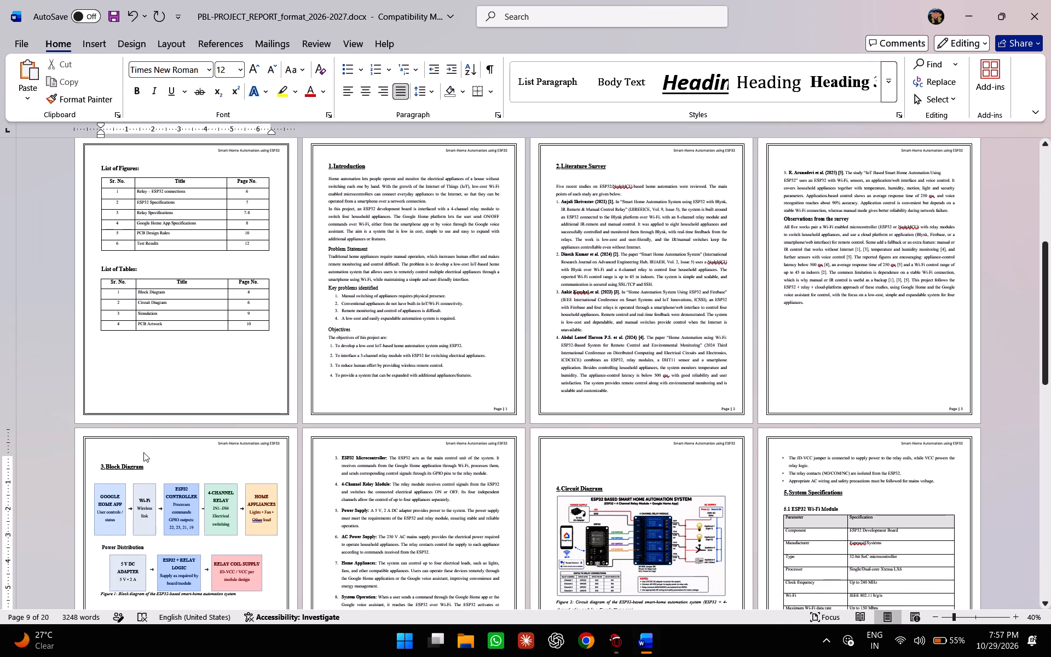
{"action": "key", "text": "Delete"}
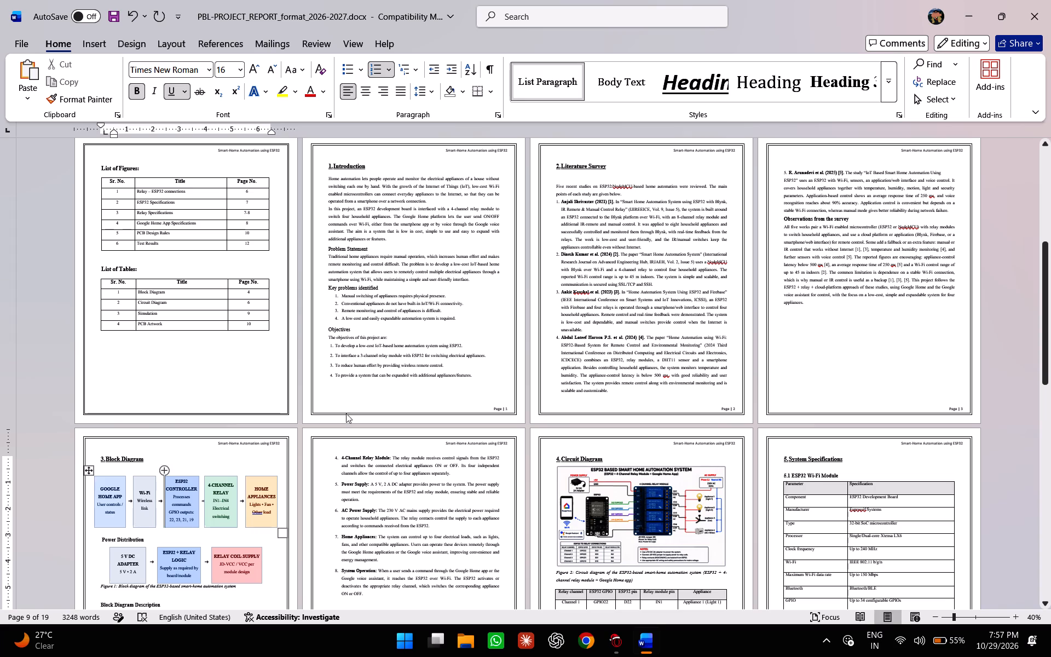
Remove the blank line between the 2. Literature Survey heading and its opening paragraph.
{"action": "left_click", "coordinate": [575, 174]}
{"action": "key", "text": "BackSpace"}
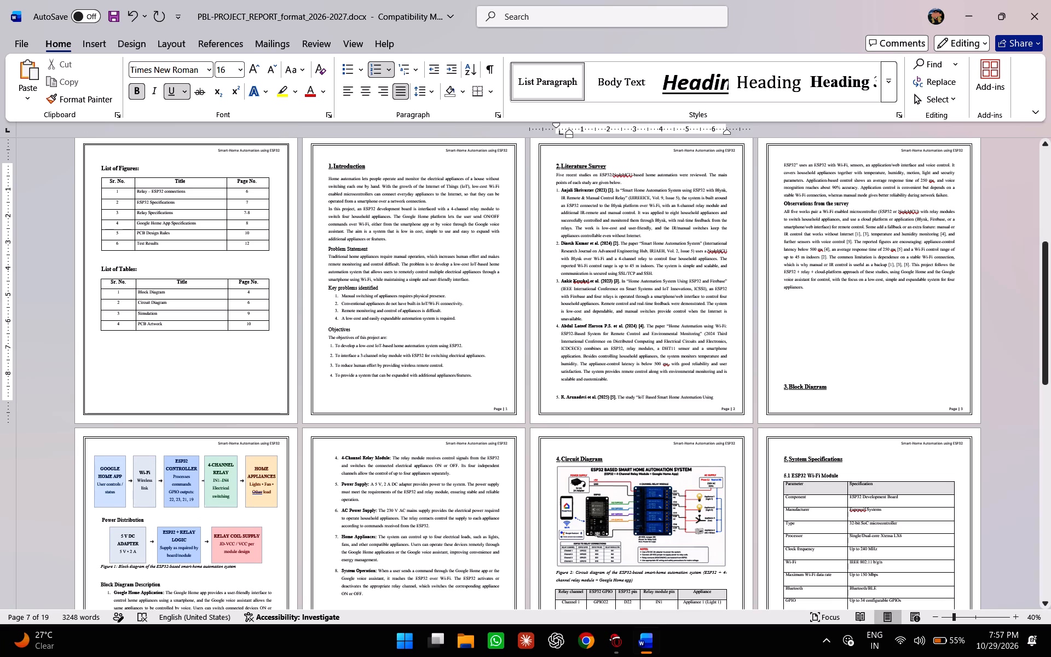
Insert two blank lines below the Observations from the survey text to move the 3. Block Diagram heading onto the next page.
{"action": "left_click", "coordinate": [832, 367]}
{"action": "key", "text": "Return"}
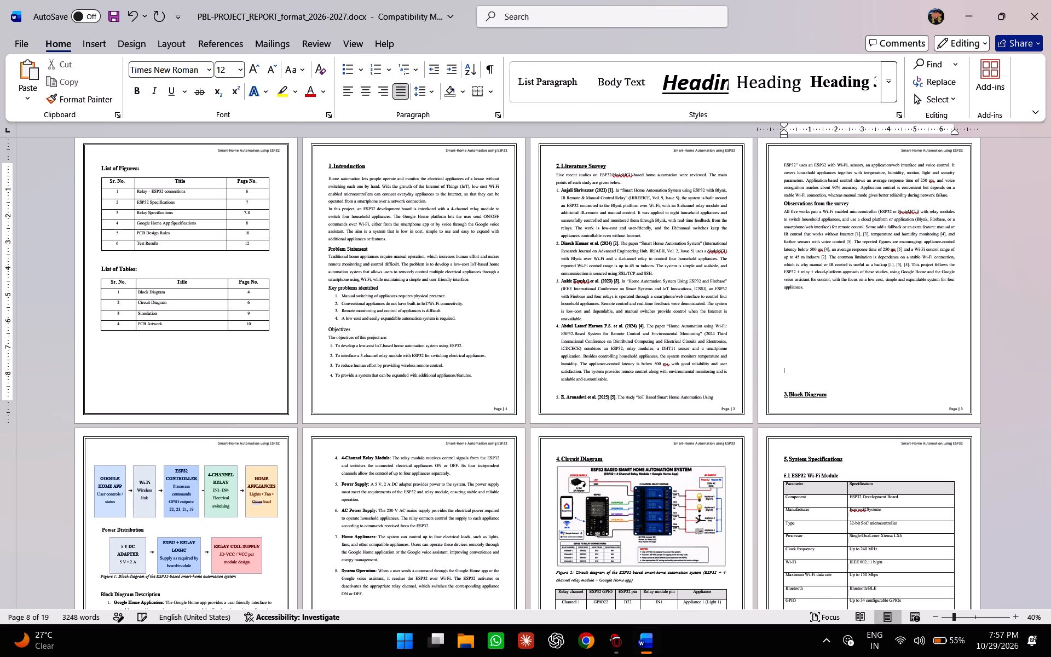
{"action": "key", "text": "Return"}
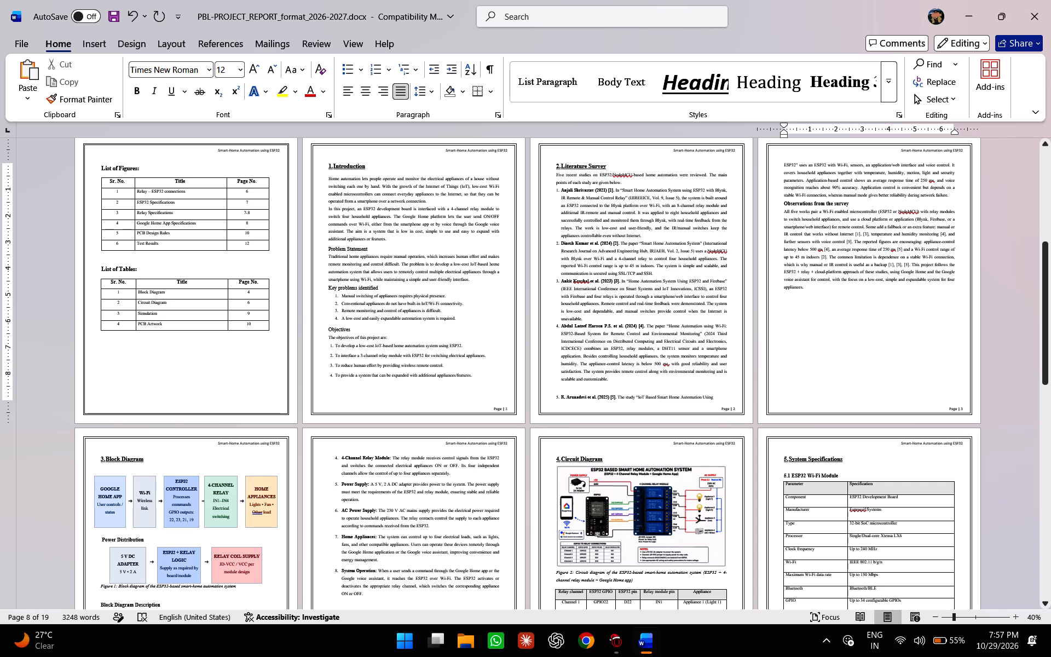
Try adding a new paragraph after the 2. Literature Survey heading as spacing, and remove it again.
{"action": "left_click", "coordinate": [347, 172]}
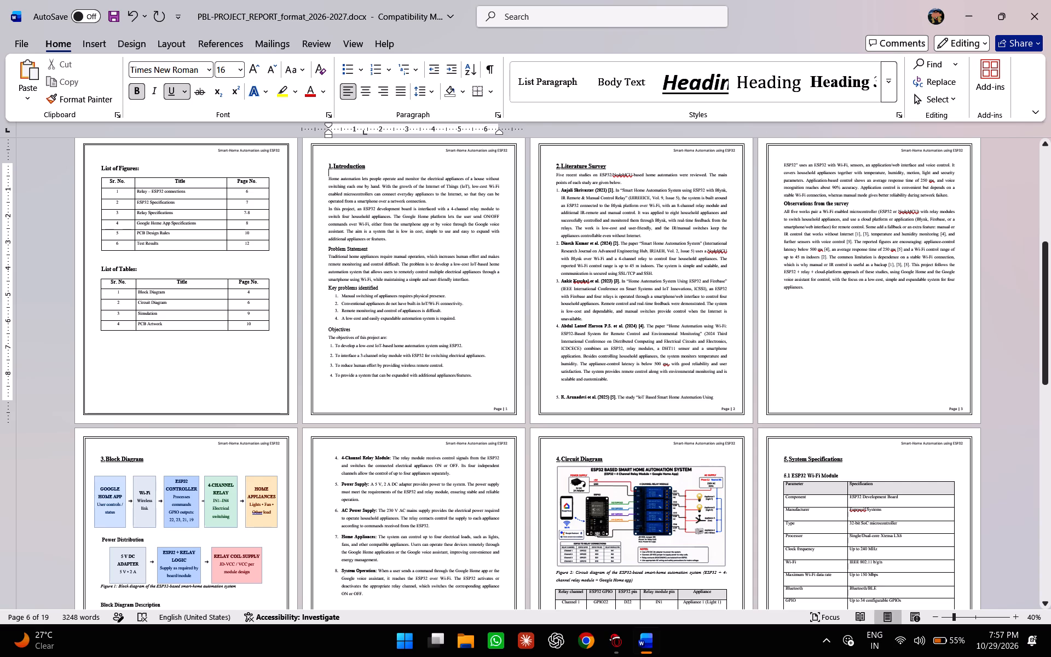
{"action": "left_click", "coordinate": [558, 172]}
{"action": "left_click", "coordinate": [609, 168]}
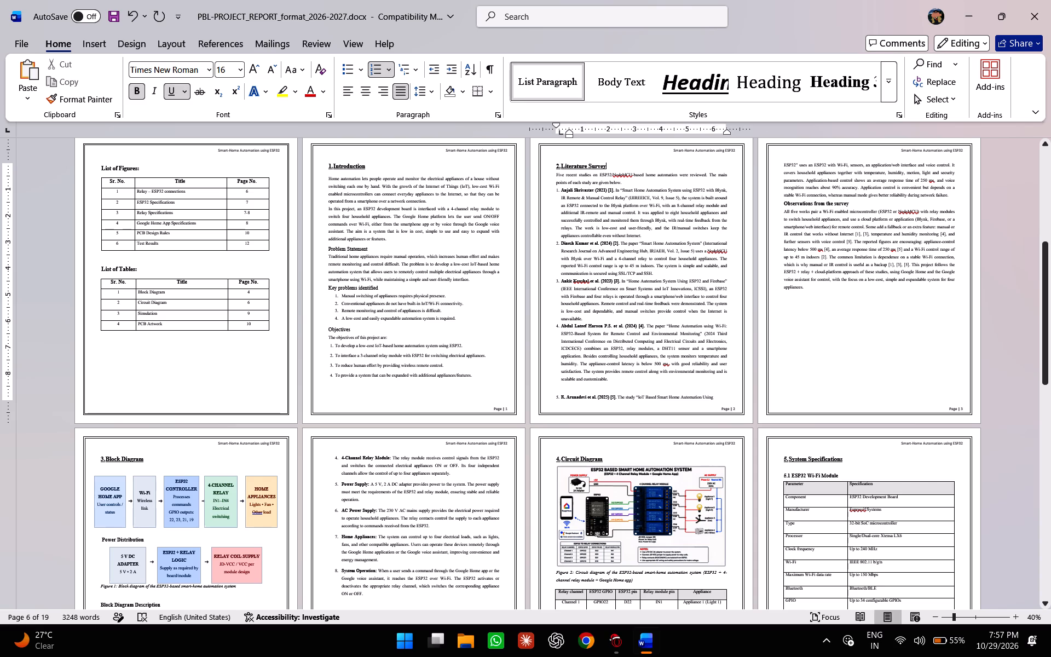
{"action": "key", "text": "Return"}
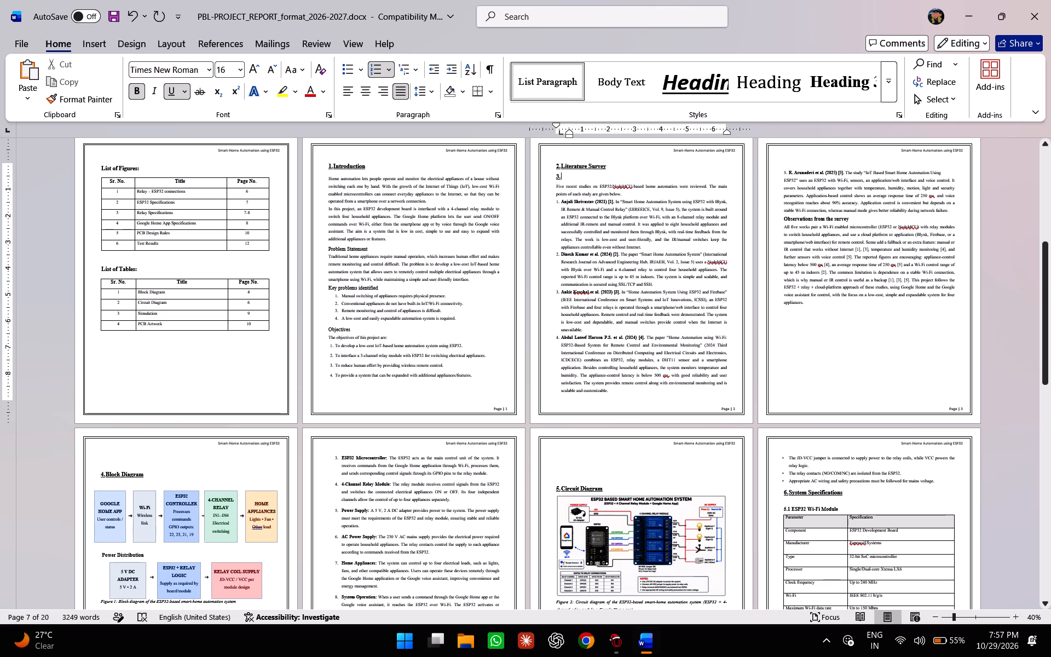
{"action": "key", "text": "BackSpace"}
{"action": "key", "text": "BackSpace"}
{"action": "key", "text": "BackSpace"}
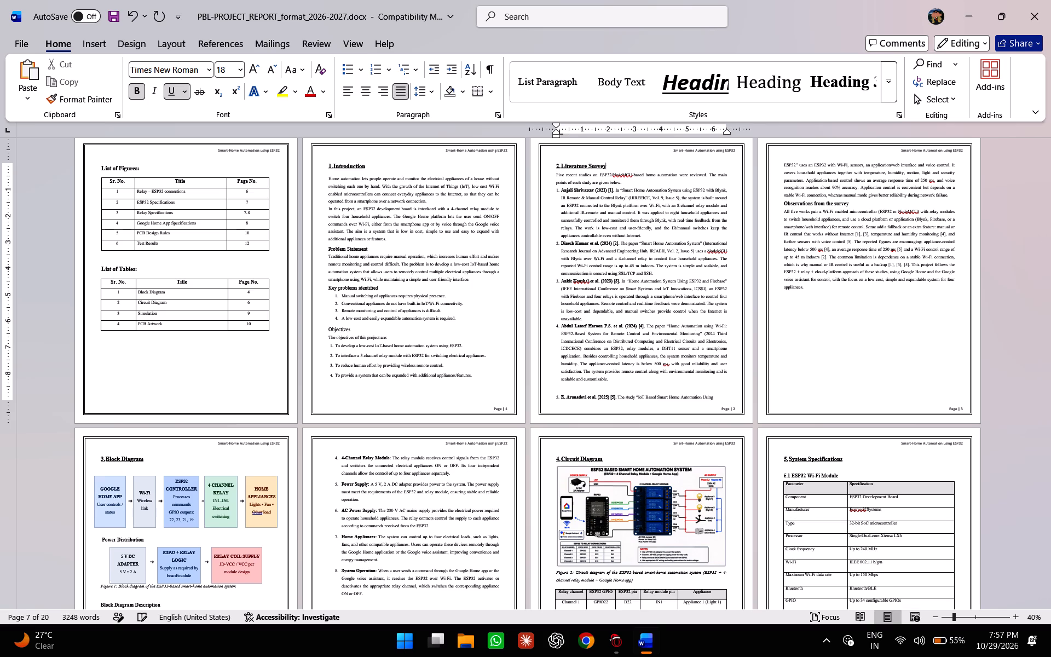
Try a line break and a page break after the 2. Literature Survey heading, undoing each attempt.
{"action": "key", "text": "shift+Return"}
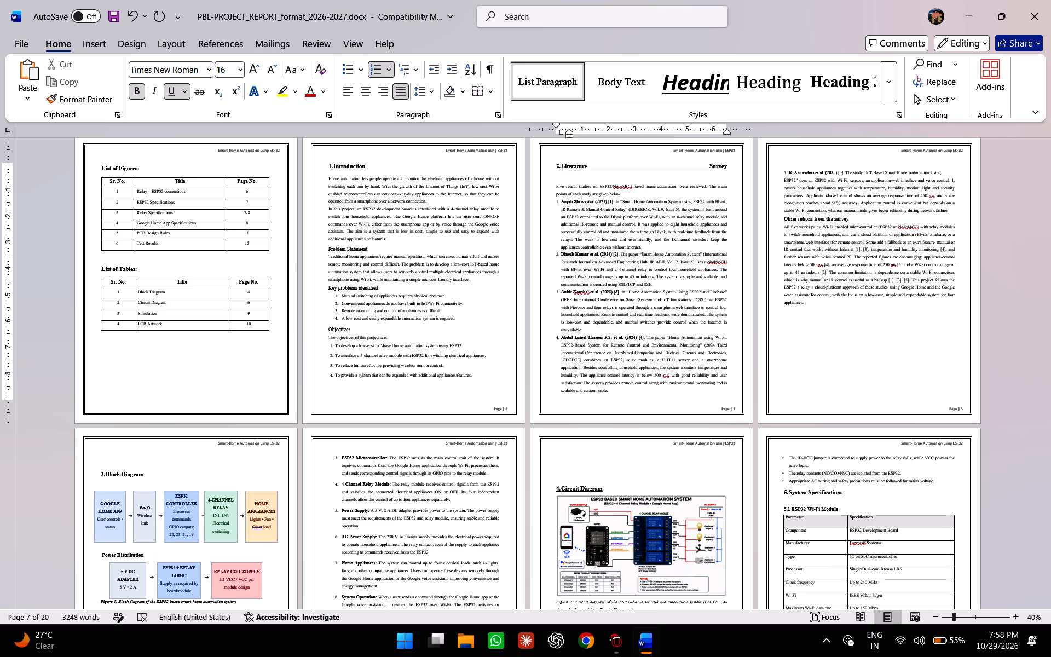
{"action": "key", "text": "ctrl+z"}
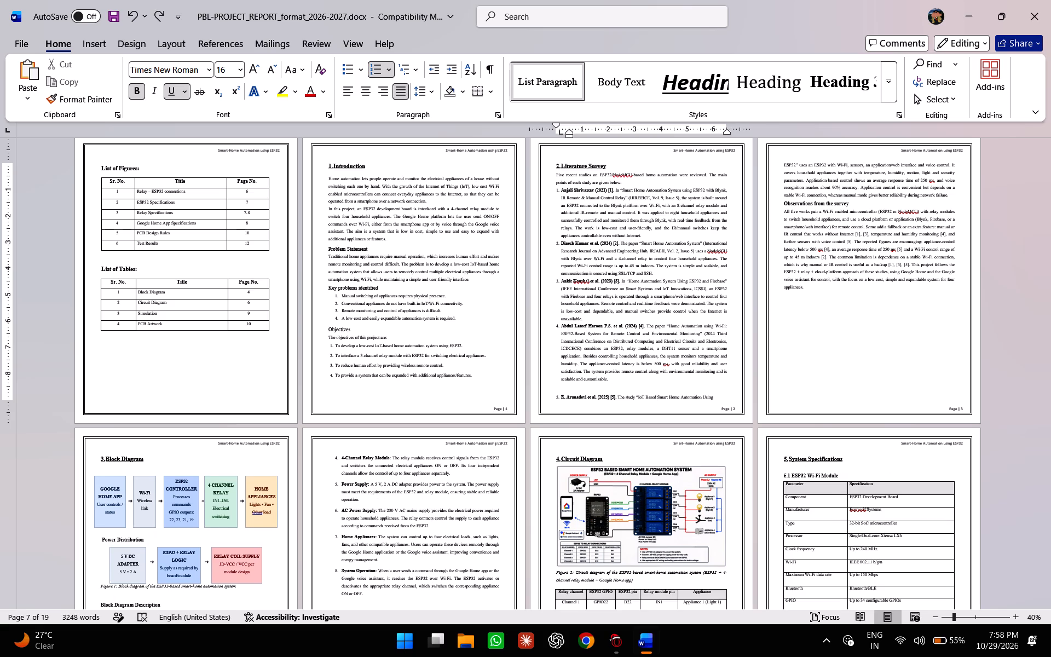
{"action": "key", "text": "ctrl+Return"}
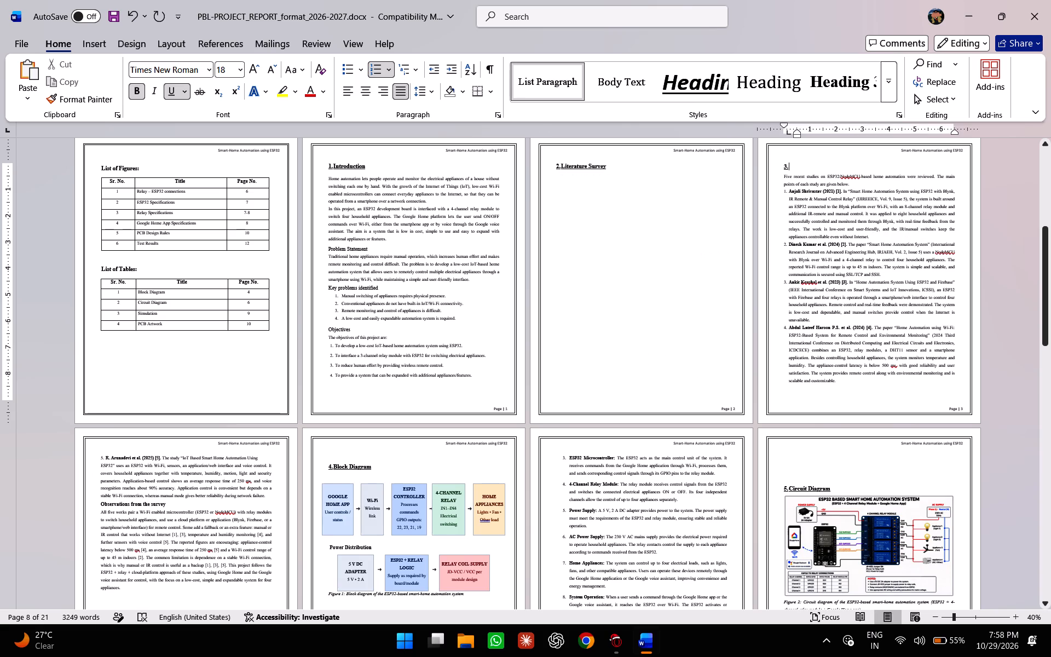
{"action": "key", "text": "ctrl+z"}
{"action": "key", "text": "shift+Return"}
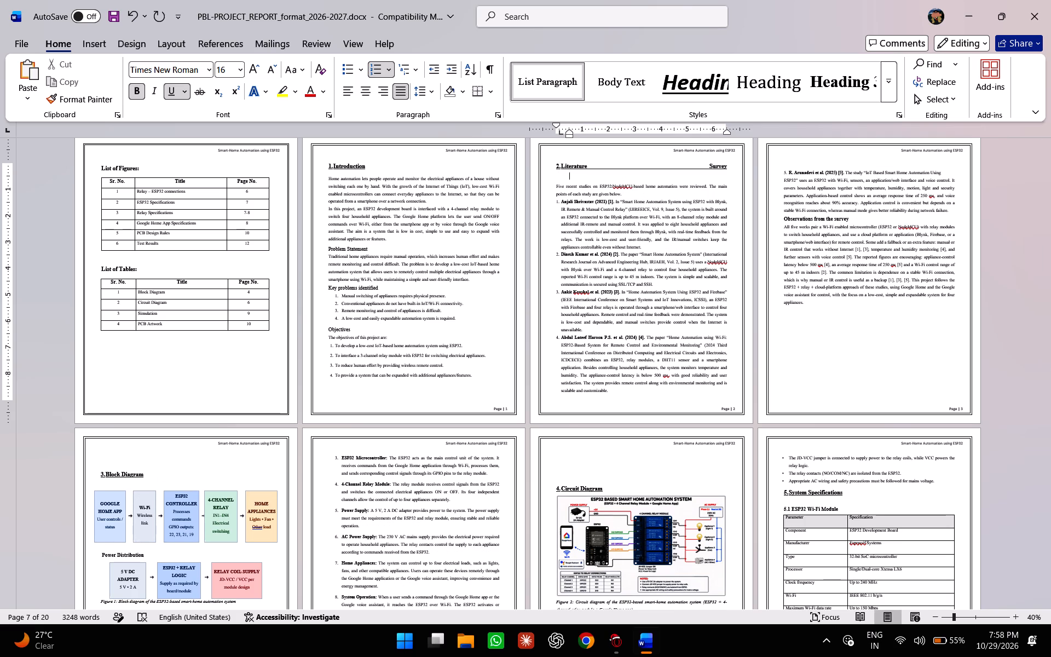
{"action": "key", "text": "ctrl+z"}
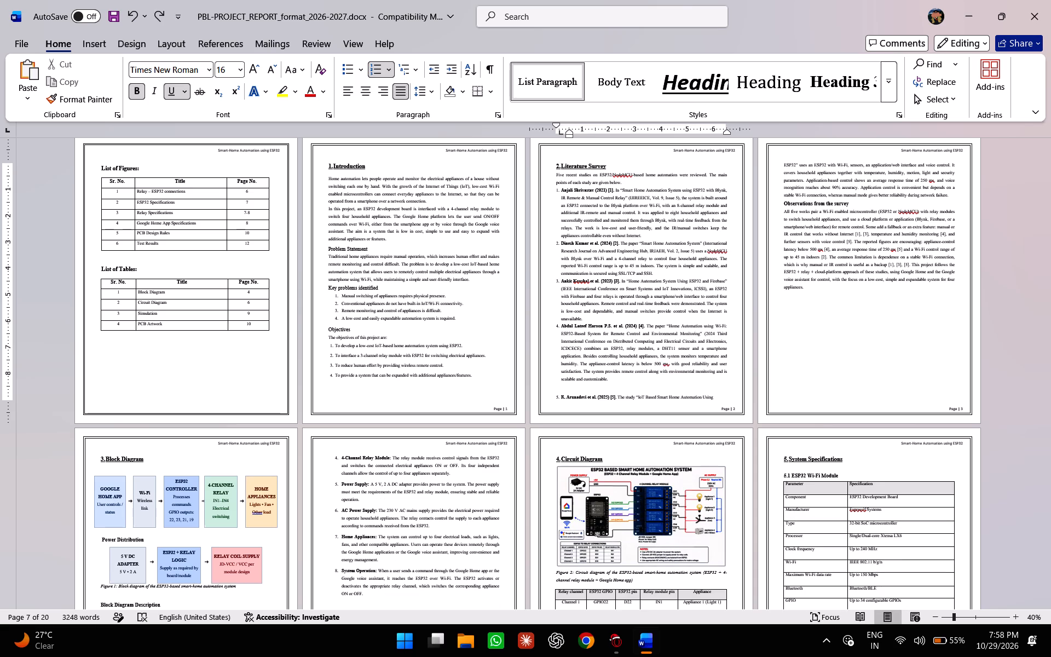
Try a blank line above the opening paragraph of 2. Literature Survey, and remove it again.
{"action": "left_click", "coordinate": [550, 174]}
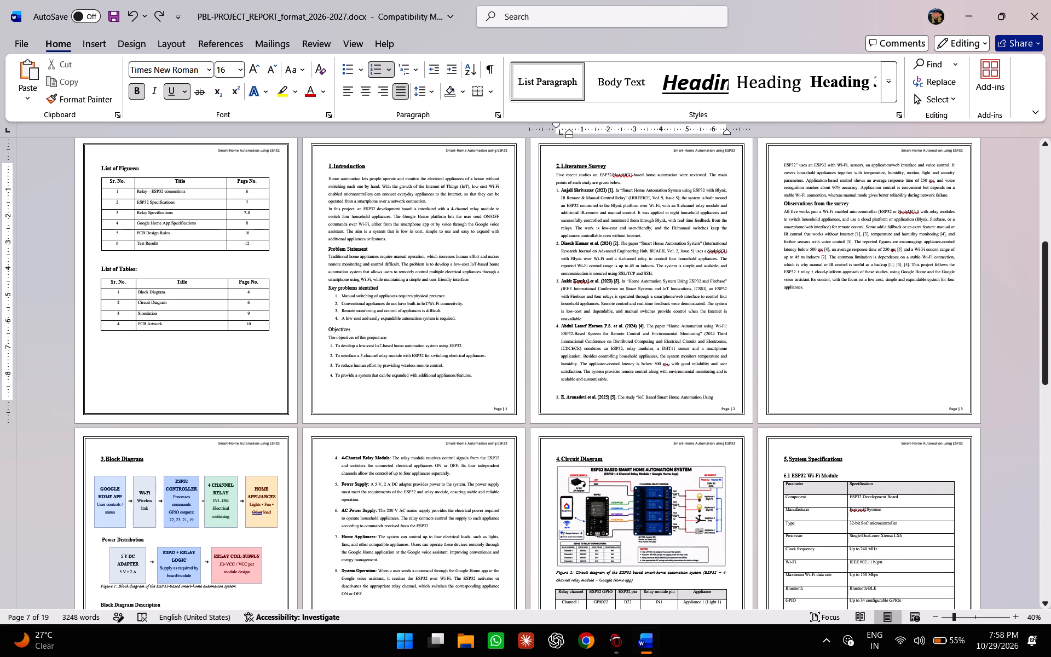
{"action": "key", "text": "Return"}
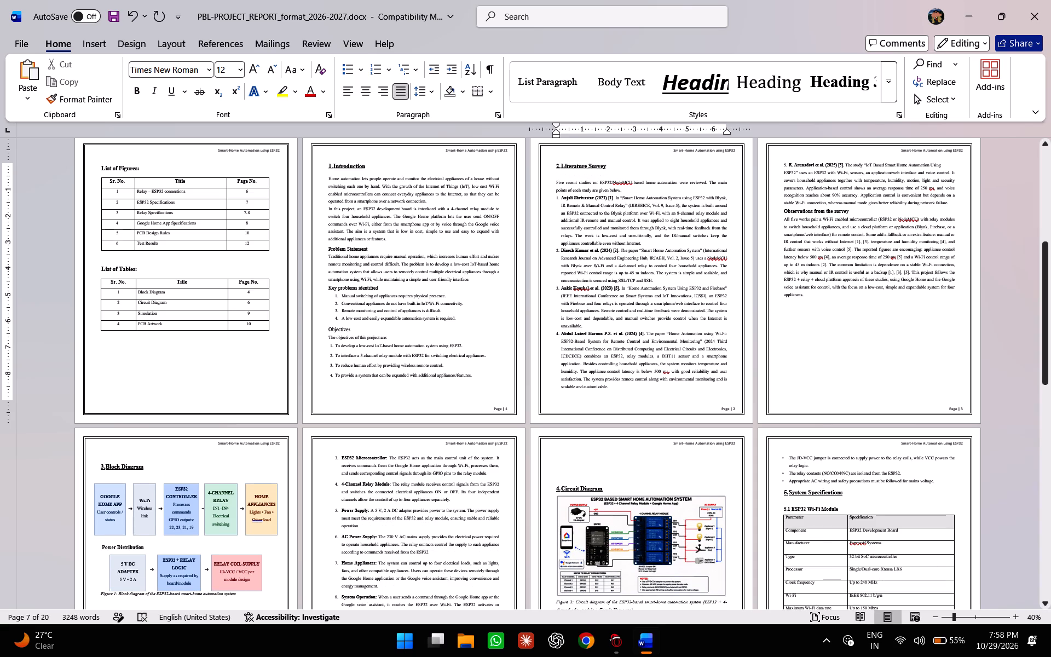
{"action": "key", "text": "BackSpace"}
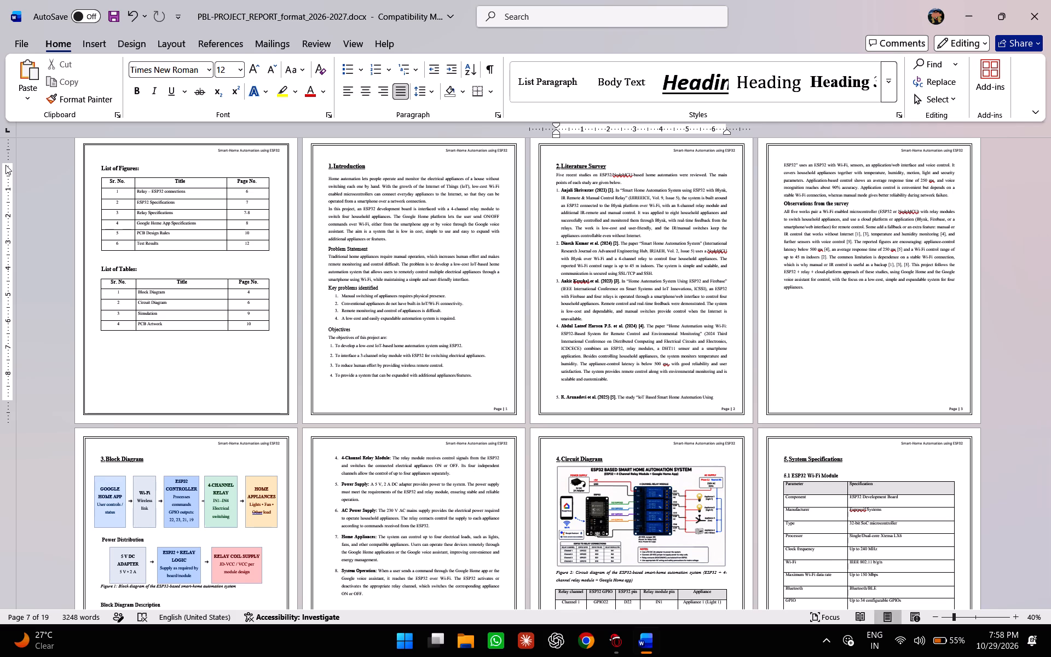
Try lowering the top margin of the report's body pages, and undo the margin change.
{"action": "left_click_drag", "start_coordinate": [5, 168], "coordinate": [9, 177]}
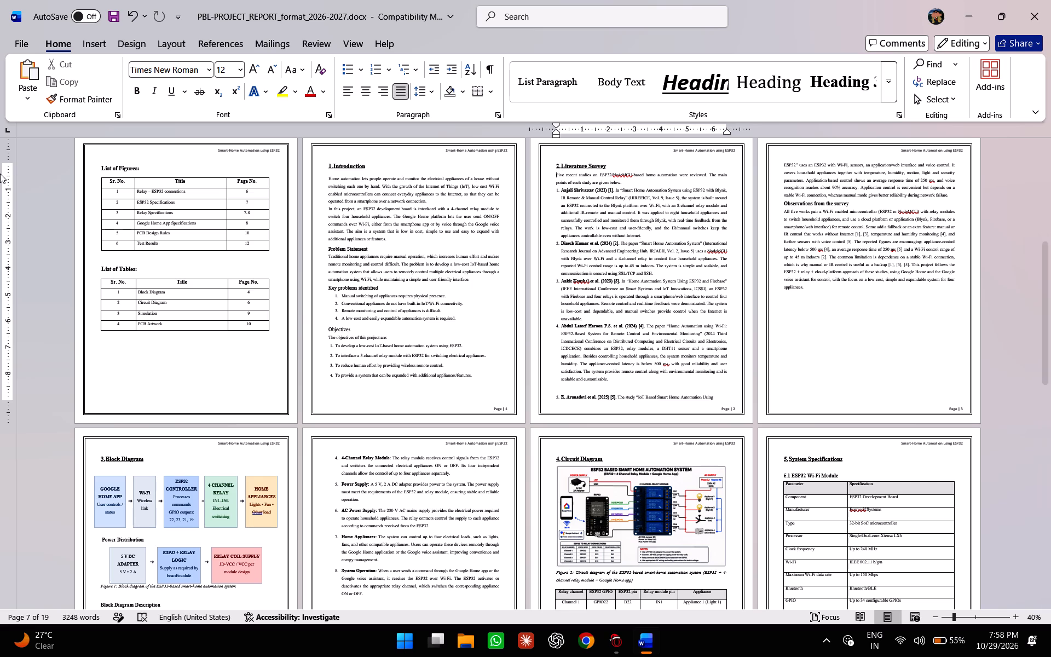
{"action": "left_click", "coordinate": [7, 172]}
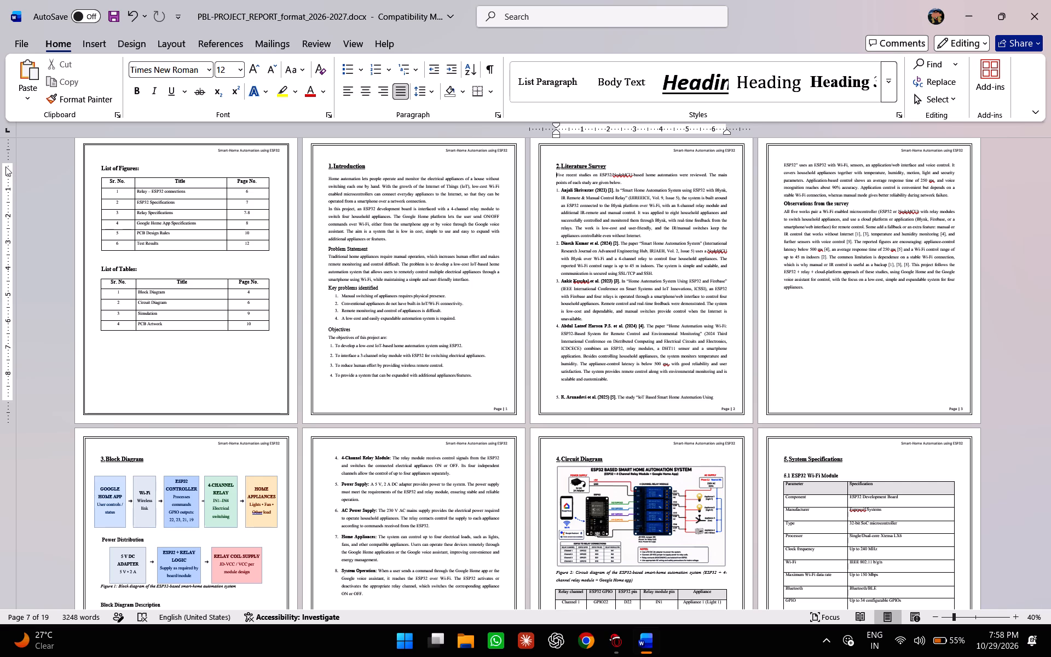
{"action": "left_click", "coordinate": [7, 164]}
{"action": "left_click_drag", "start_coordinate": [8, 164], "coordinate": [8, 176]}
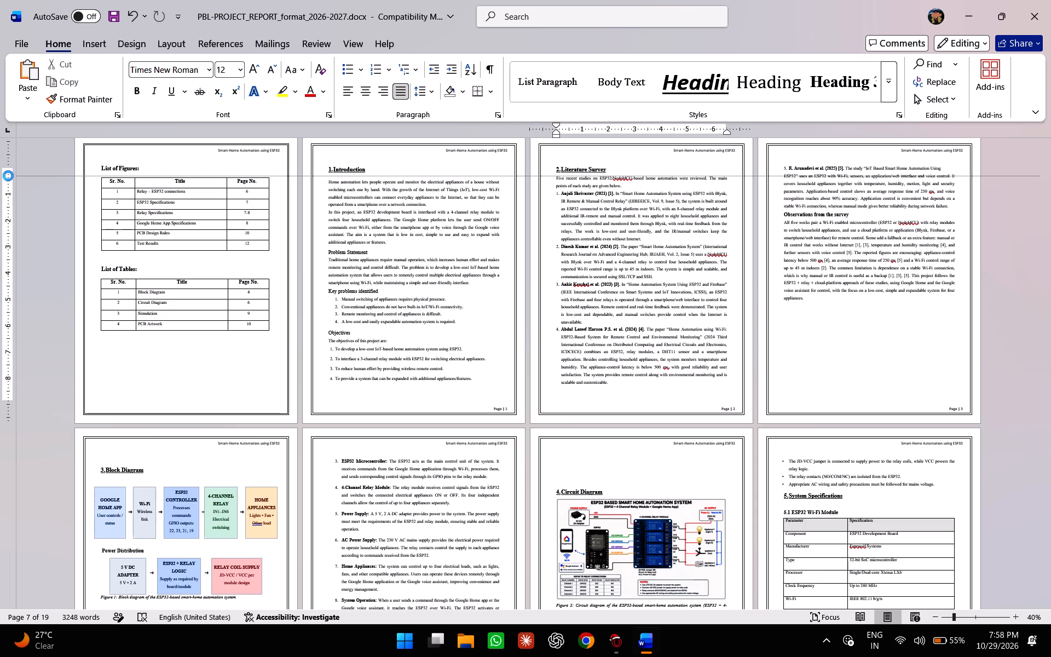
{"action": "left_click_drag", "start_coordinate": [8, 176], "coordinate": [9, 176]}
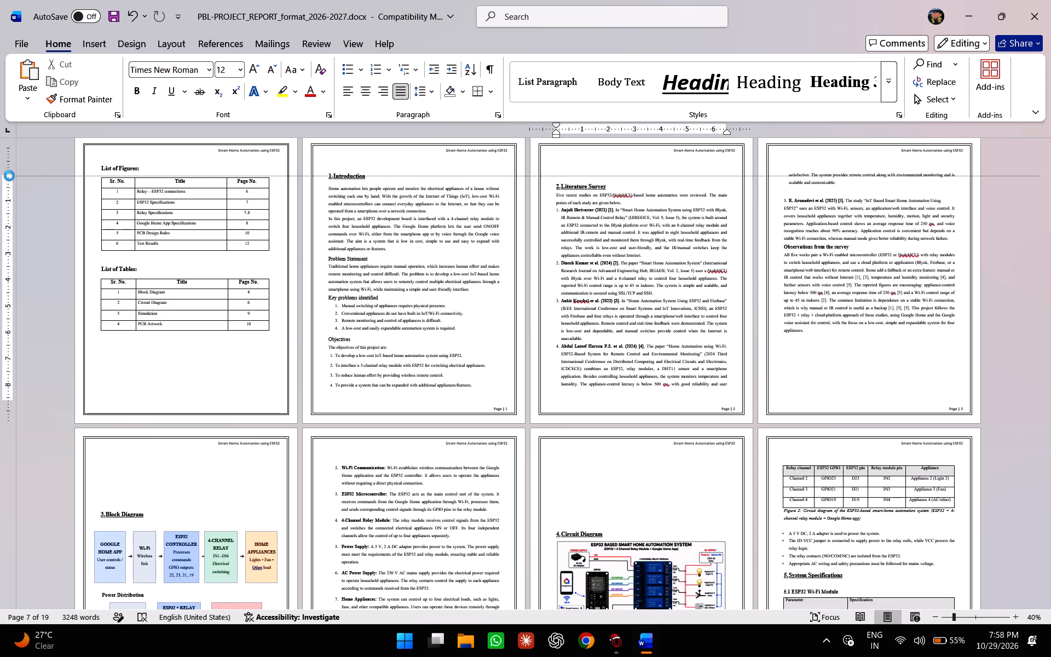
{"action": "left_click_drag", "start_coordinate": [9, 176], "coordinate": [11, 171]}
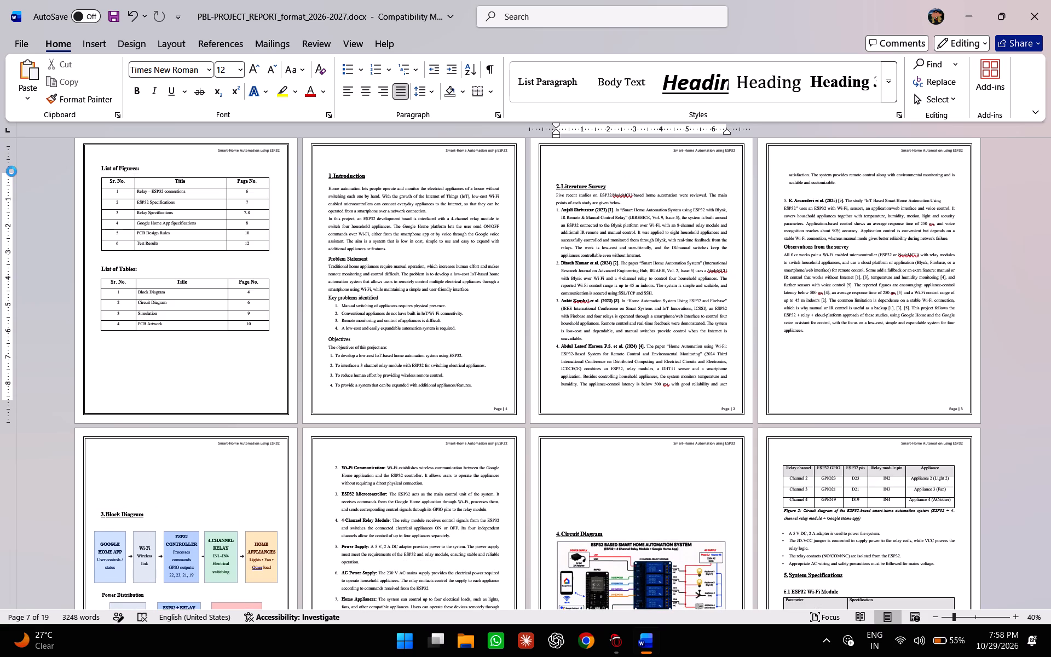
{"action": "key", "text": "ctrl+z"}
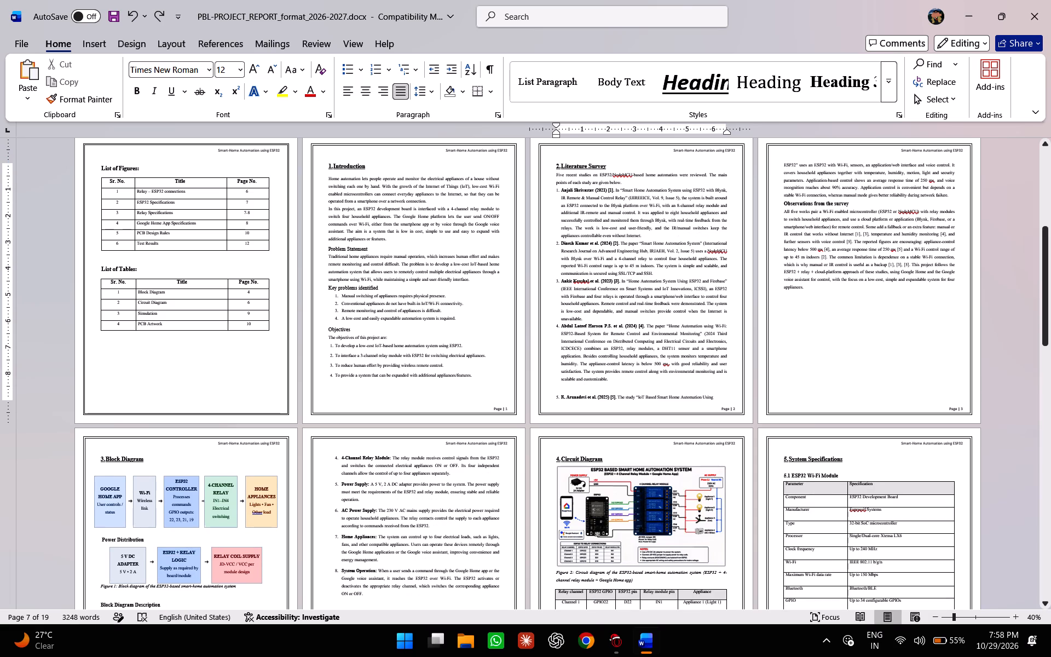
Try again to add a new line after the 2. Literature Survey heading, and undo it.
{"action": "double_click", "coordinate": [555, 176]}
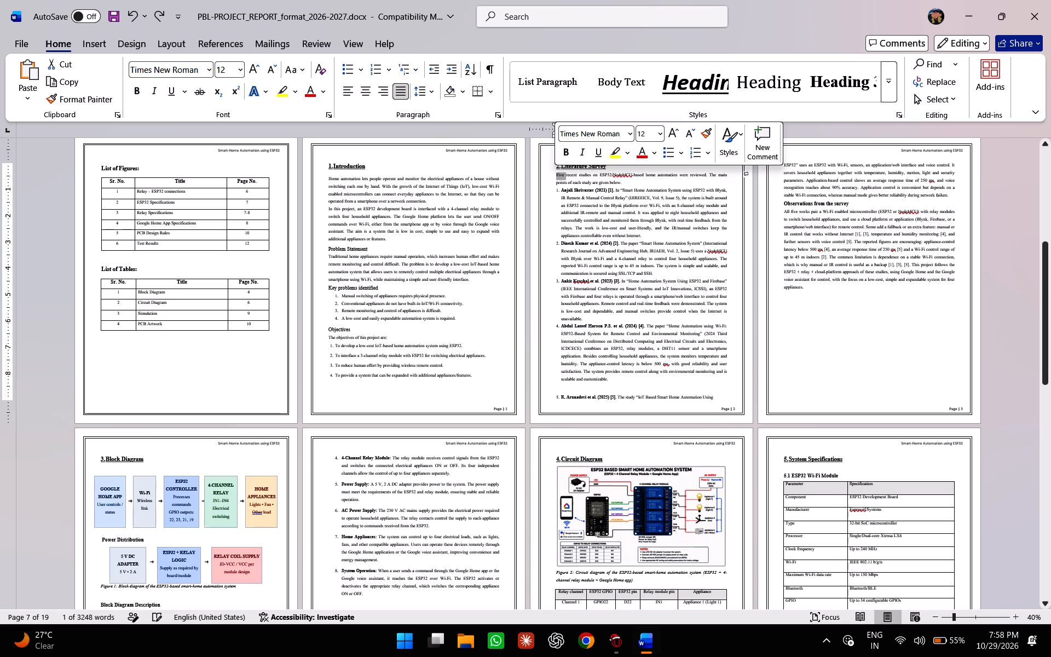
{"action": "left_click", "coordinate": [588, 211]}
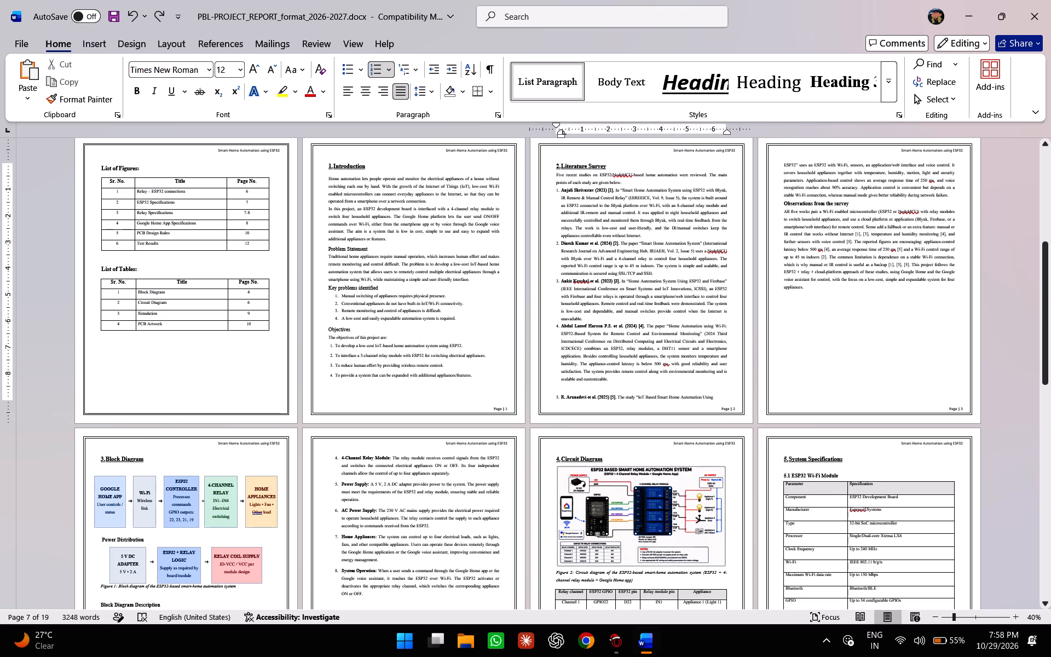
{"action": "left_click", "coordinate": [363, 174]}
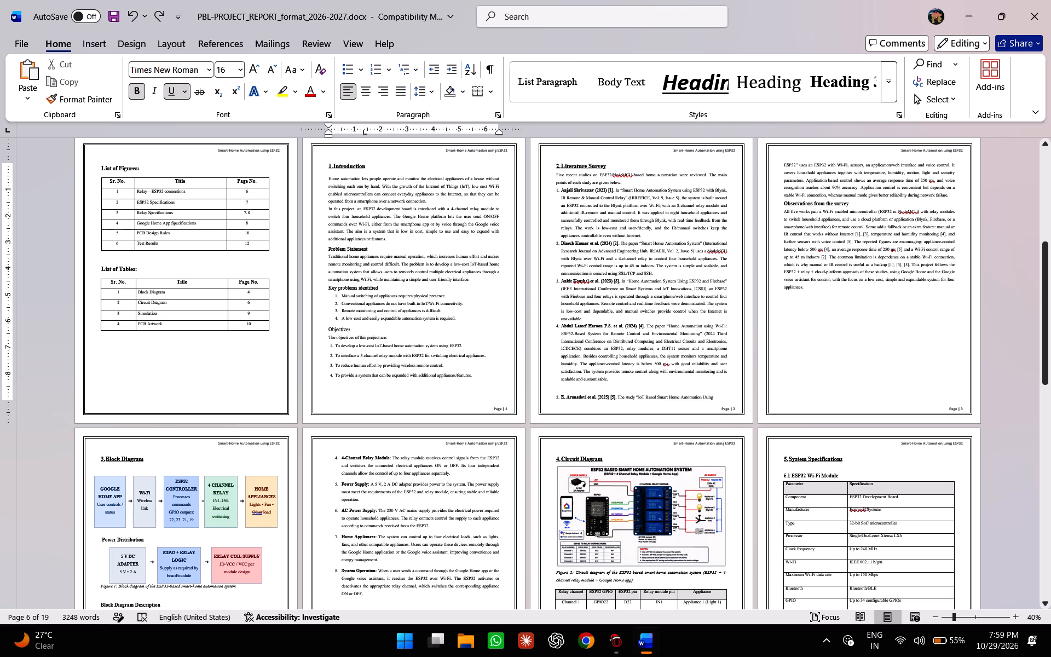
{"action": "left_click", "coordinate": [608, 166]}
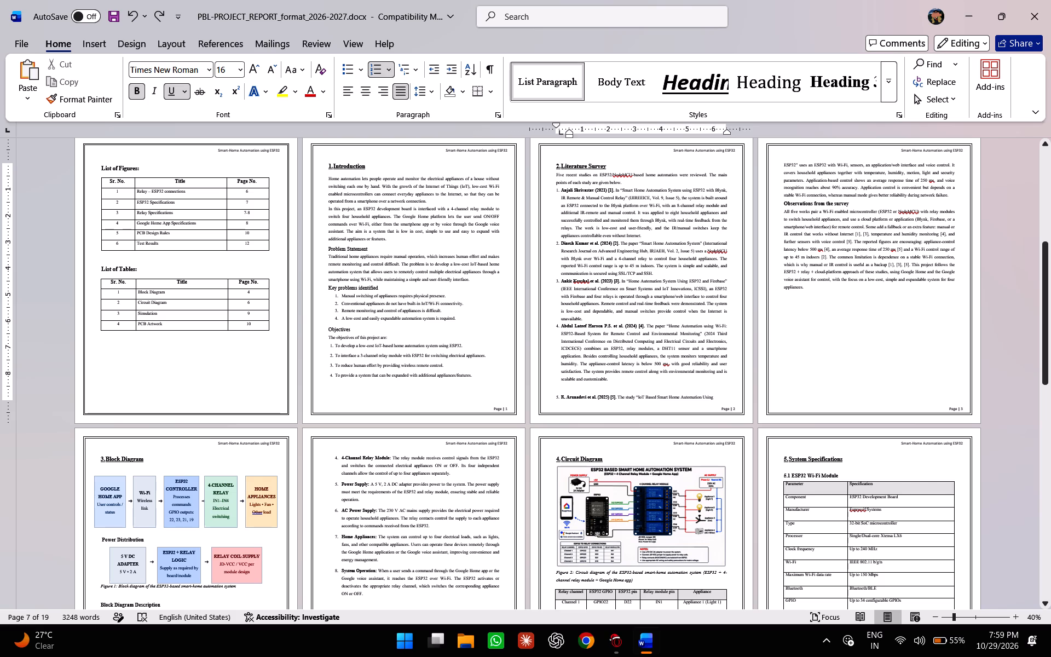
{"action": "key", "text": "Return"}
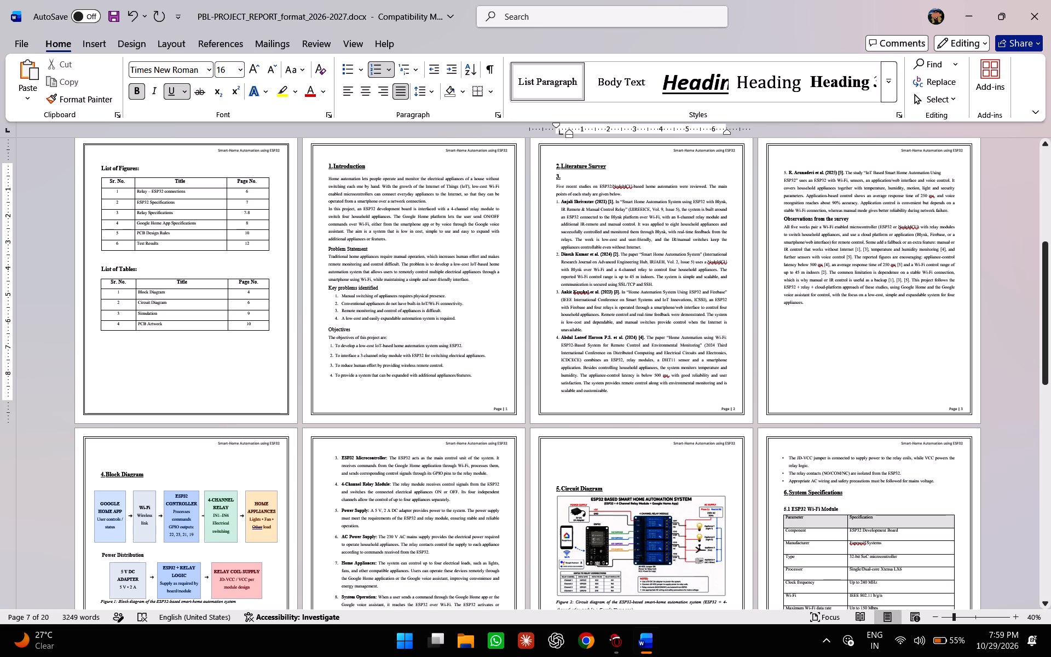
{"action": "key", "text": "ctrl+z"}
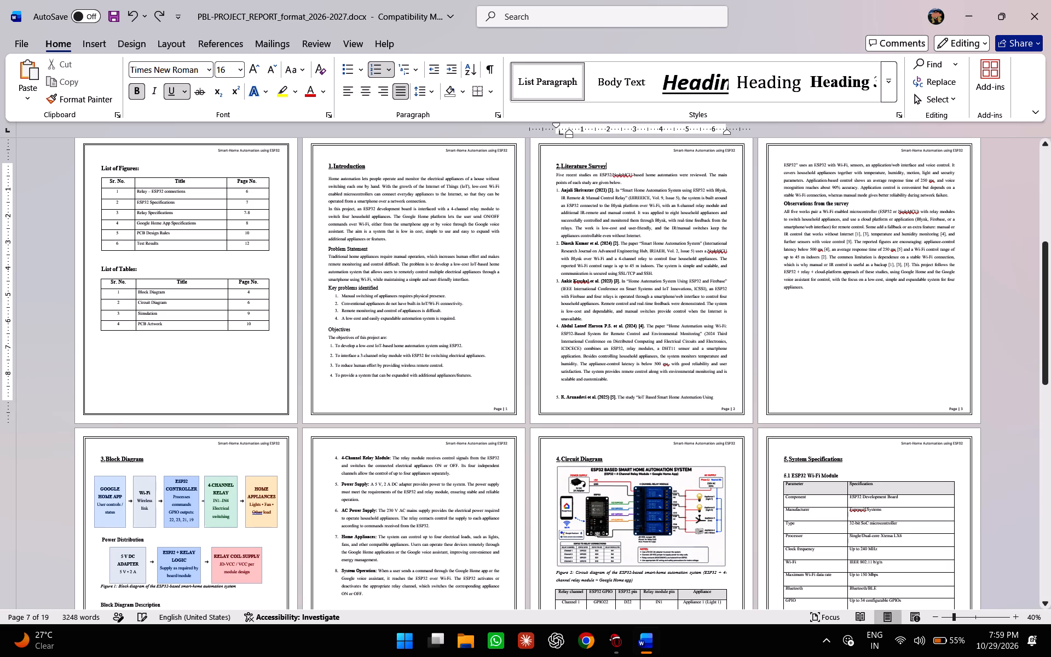
Insert a blank line above the opening paragraph of 2. Literature Survey and set its font size to 16.
{"action": "left_click", "coordinate": [552, 172]}
{"action": "key", "text": "Return"}
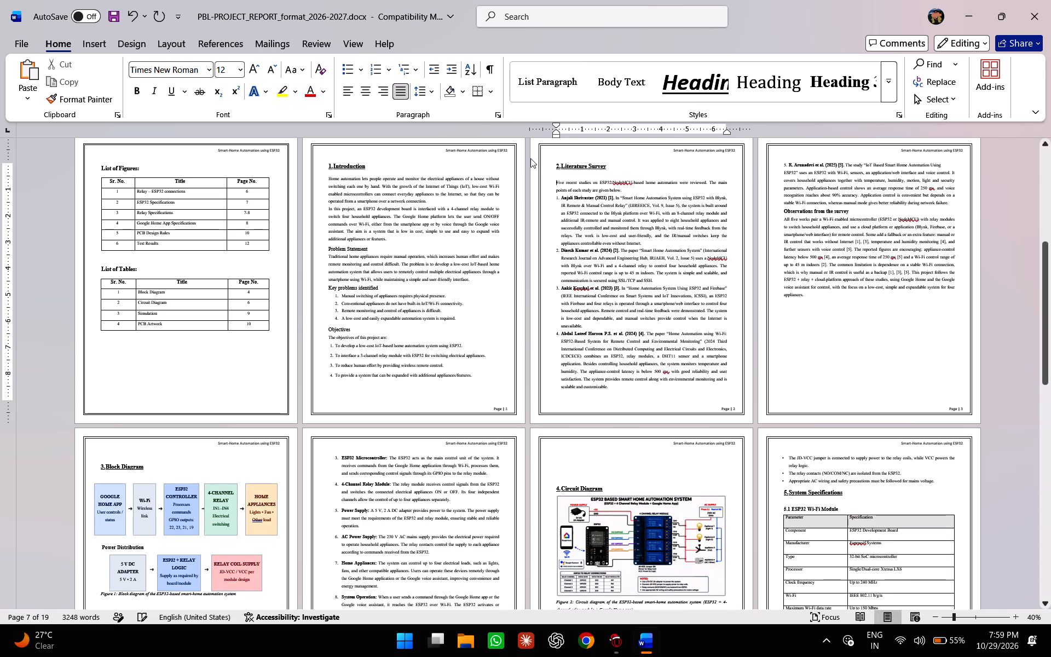
{"action": "left_click", "coordinate": [568, 174]}
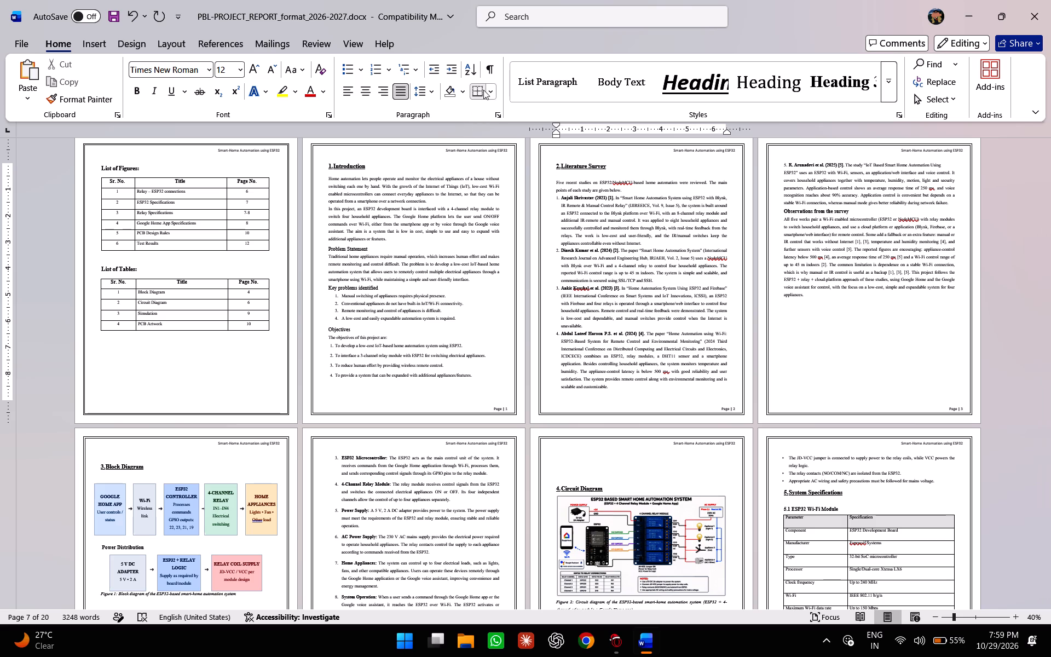
{"action": "left_click", "coordinate": [252, 70]}
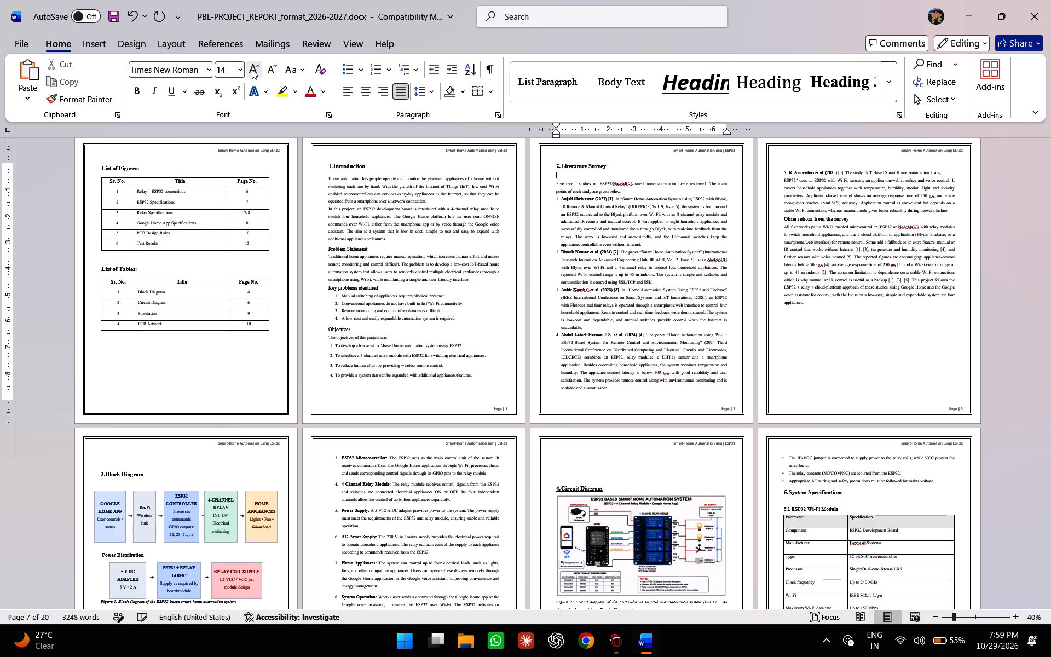
{"action": "left_click", "coordinate": [252, 70]}
Set the blank line below the 2. Literature Survey heading to 1.0 line spacing, matching the blank line under 1. Introduction.
{"action": "left_click", "coordinate": [421, 91]}
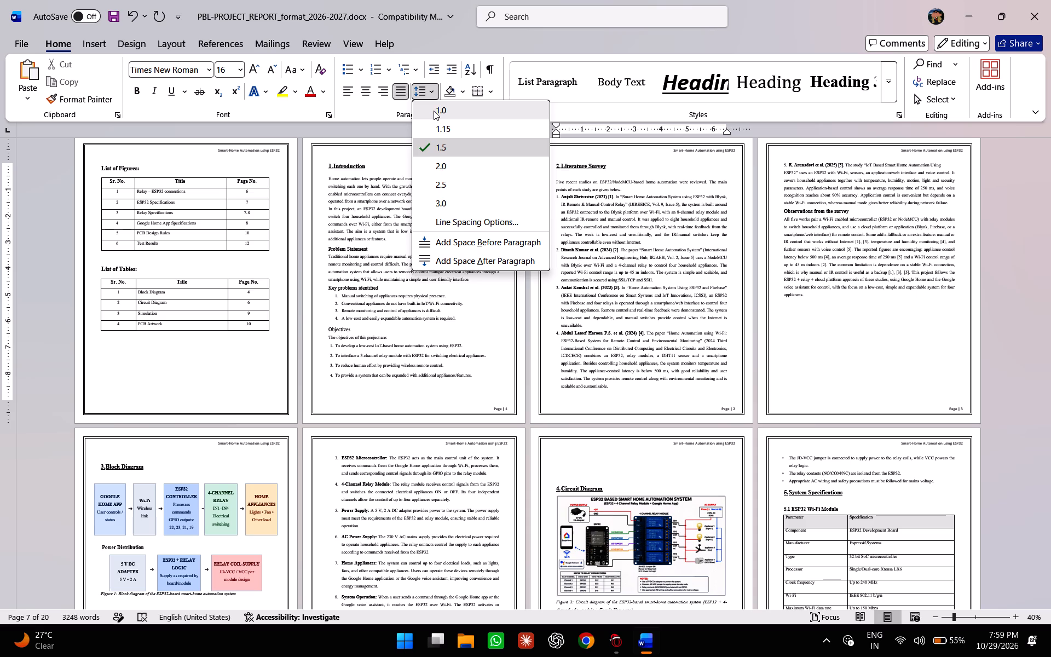
{"action": "left_click", "coordinate": [340, 174]}
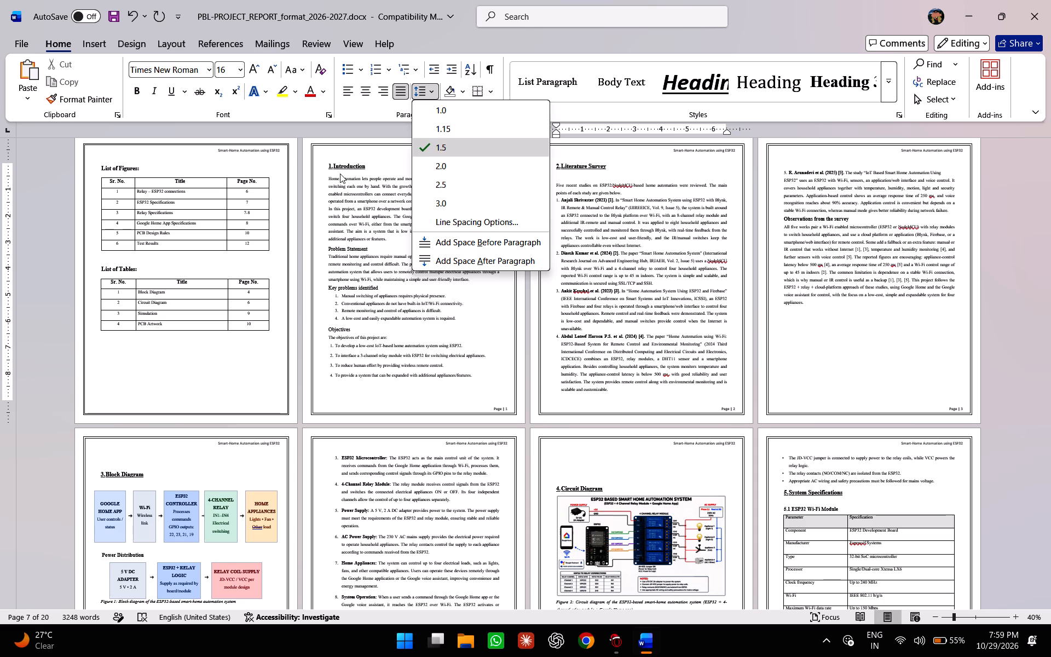
{"action": "left_click", "coordinate": [339, 174]}
{"action": "left_click", "coordinate": [423, 90]}
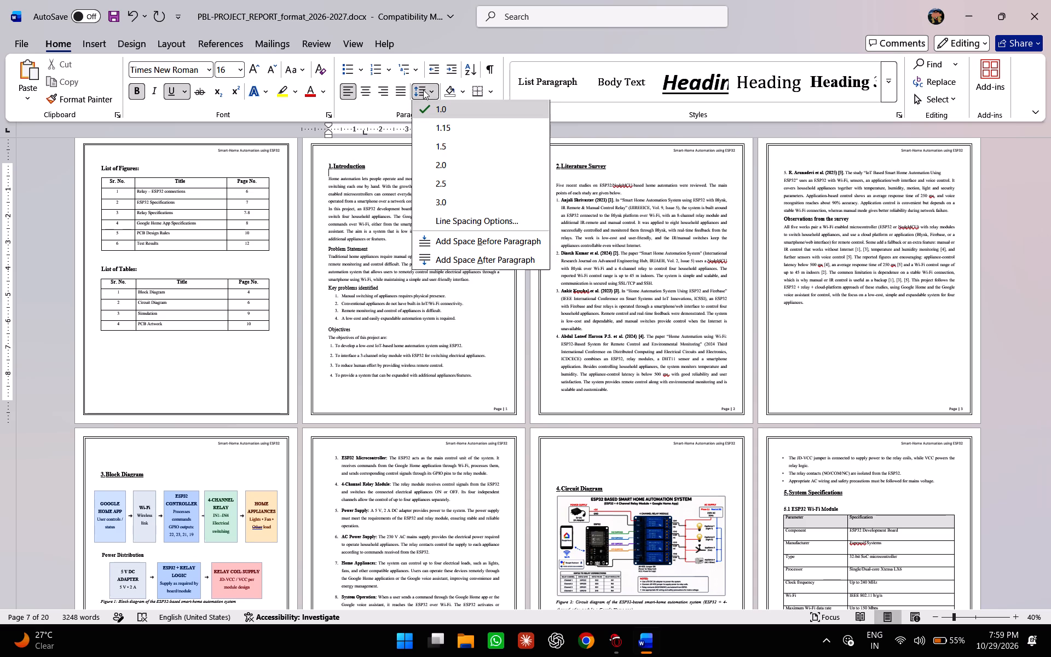
{"action": "left_click", "coordinate": [167, 109]}
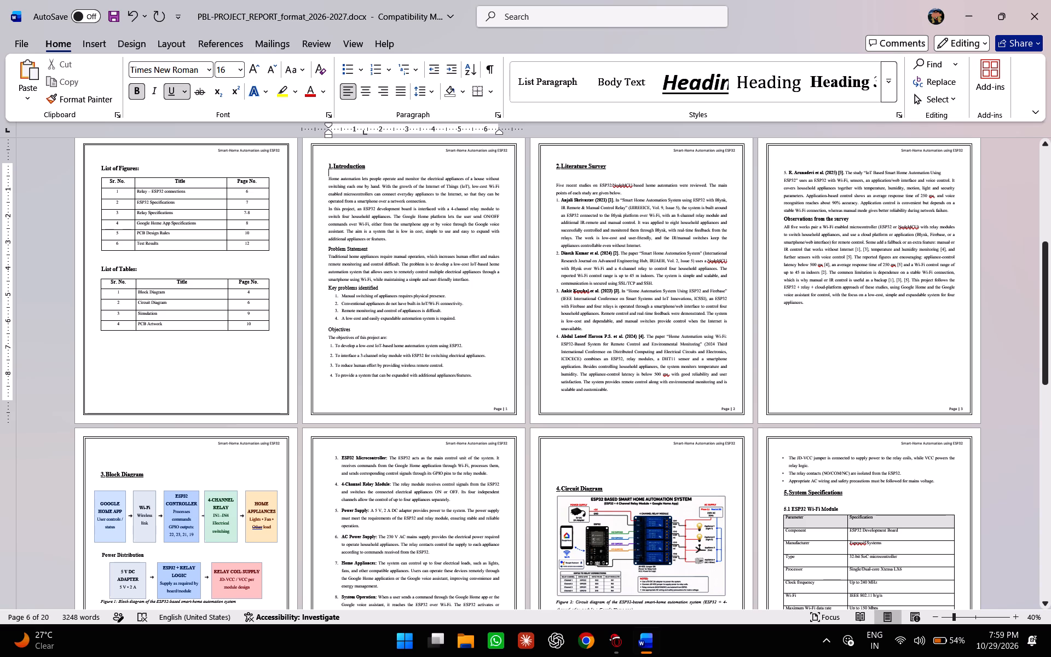
{"action": "left_click", "coordinate": [554, 176]}
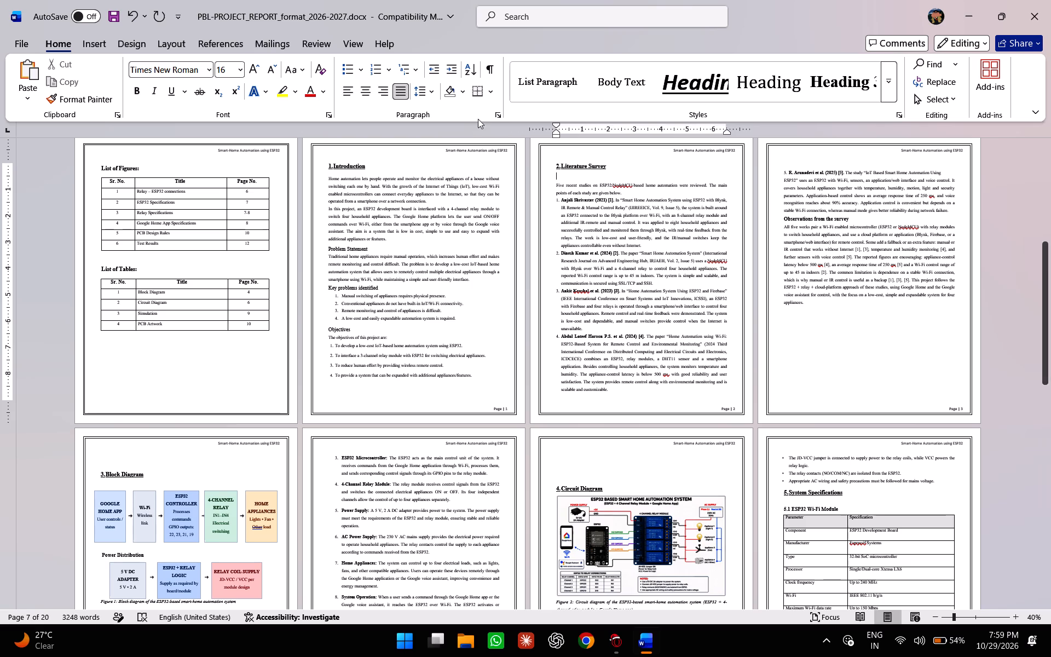
{"action": "left_click", "coordinate": [426, 94]}
{"action": "left_click", "coordinate": [453, 114]}
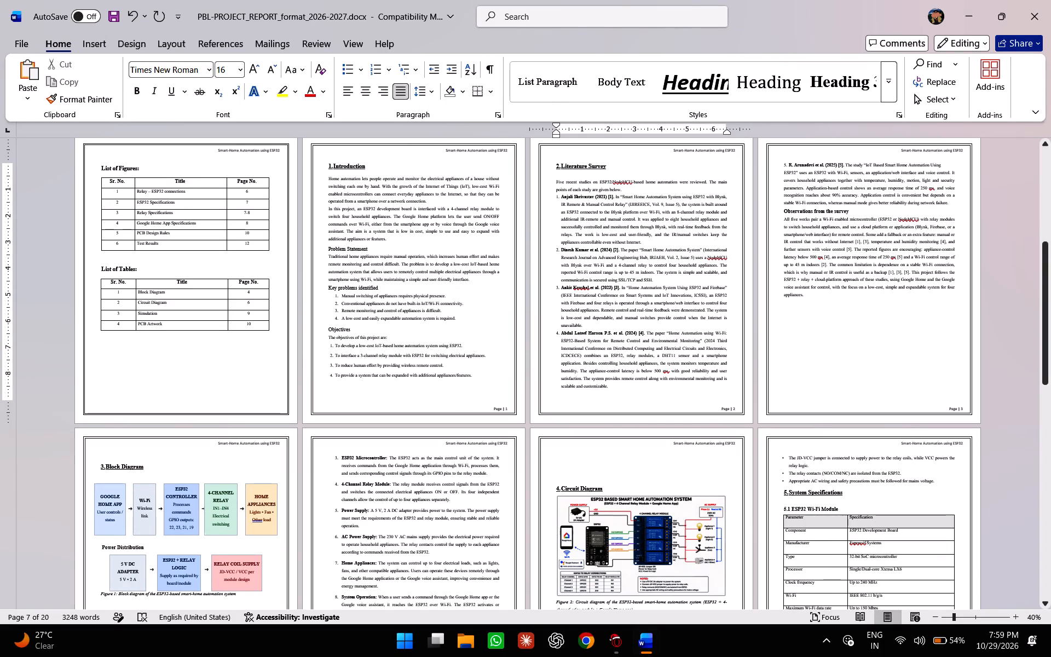
Set the line spacing of the 2. Literature Survey heading to 1.0.
{"action": "left_click_drag", "start_coordinate": [625, 168], "coordinate": [553, 166]}
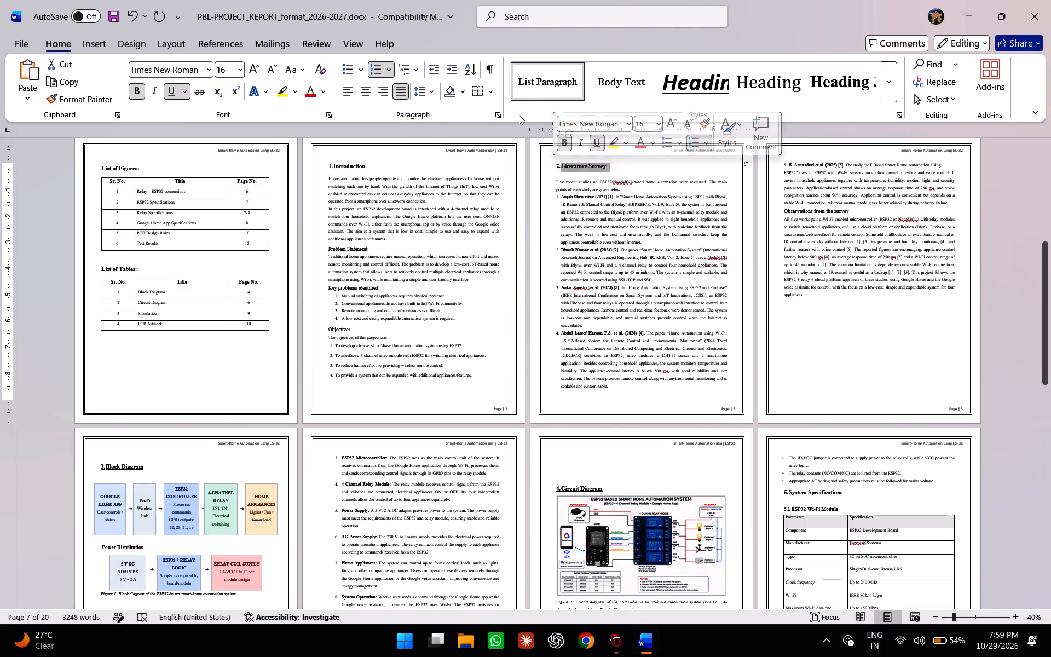
{"action": "left_click", "coordinate": [428, 92]}
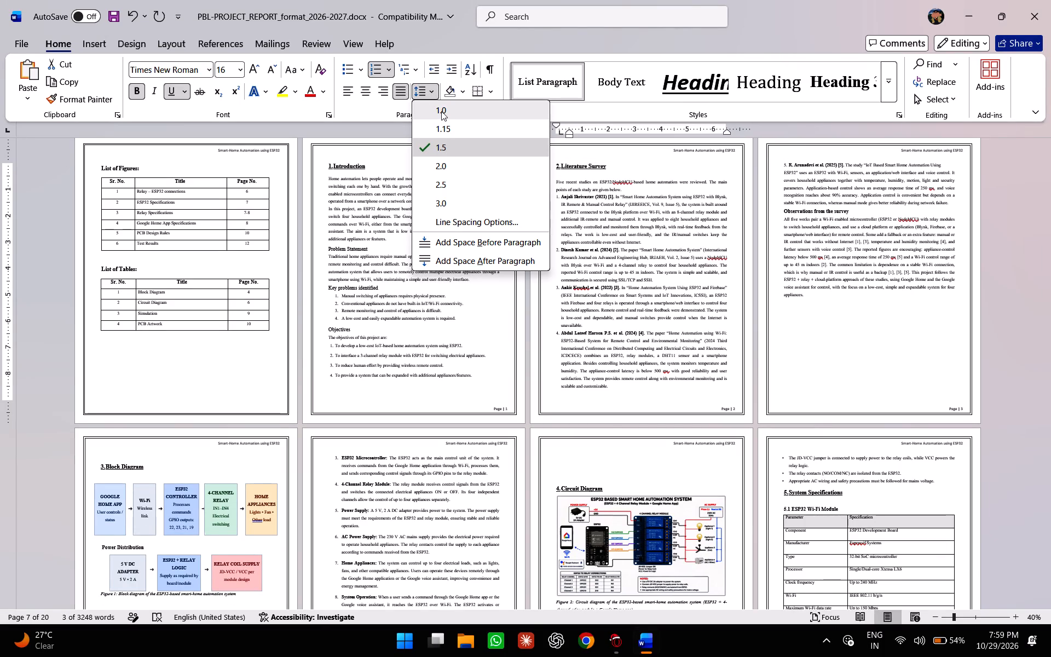
{"action": "left_click", "coordinate": [440, 111]}
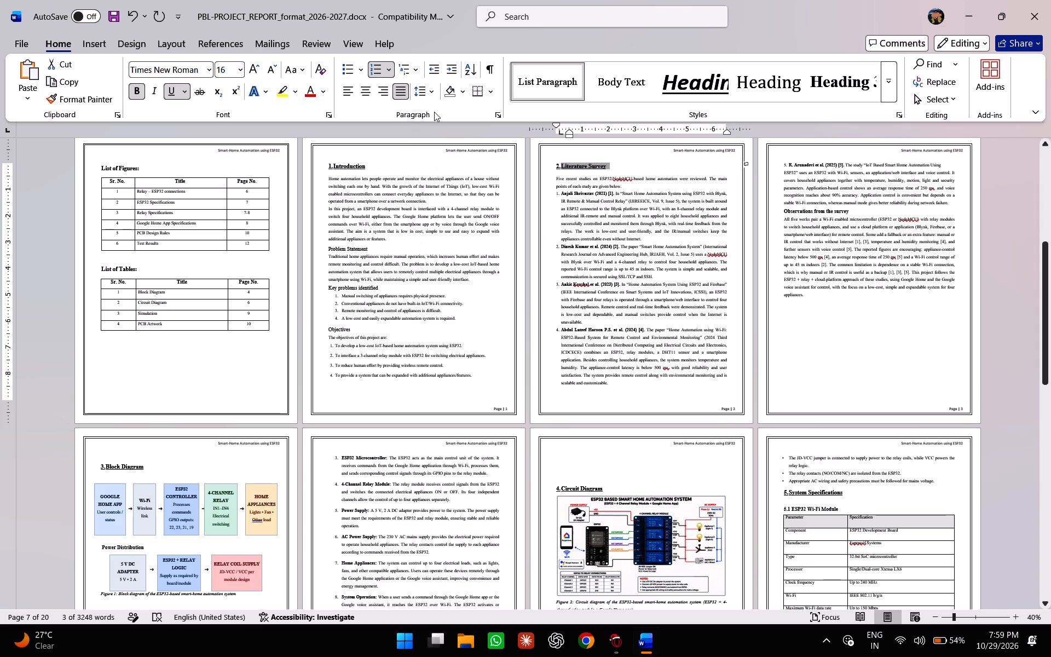
{"action": "left_click", "coordinate": [545, 197]}
{"action": "left_click", "coordinate": [536, 168]}
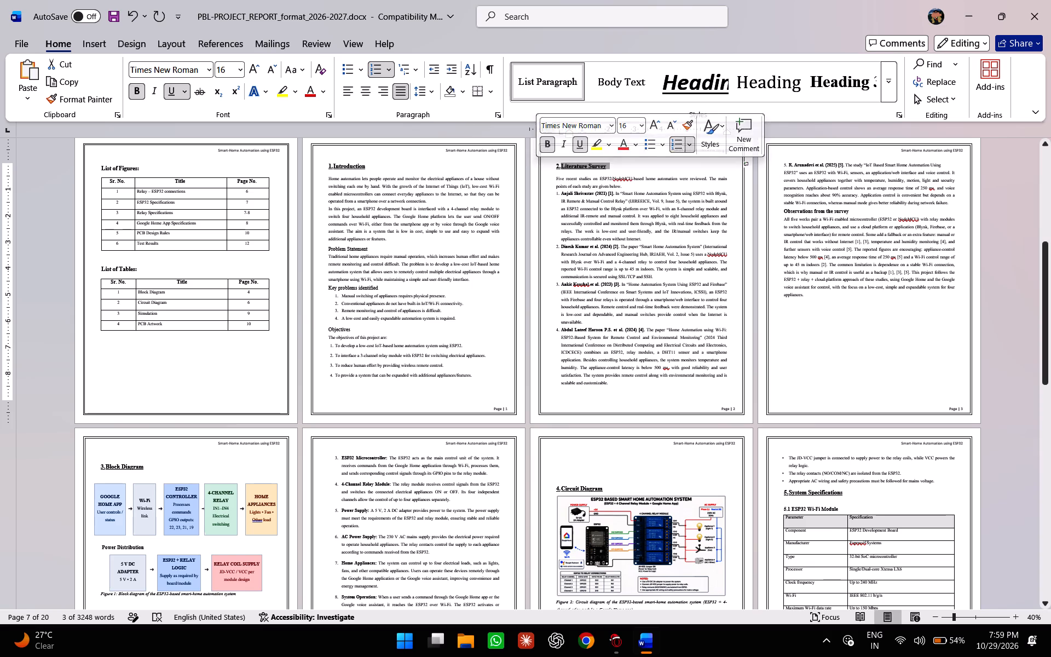
{"action": "left_click", "coordinate": [567, 176]}
{"action": "left_click", "coordinate": [386, 175]}
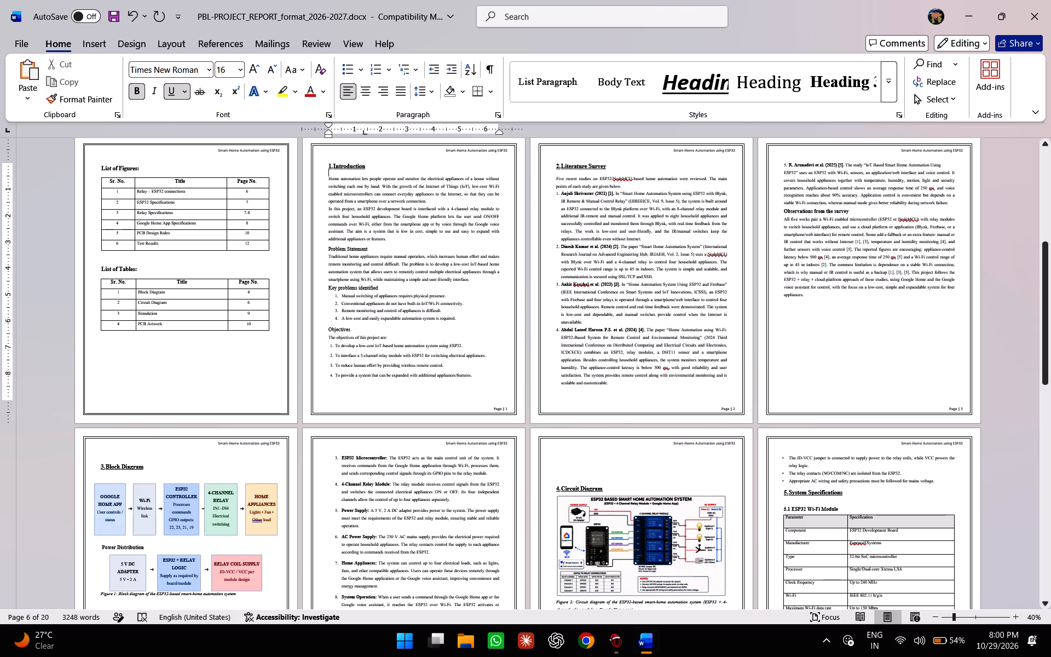
Insert a blank line between the power distribution diagram and the Figure 1 caption in 3. Block Diagram.
{"action": "scroll", "coordinate": [833, 299], "scroll_direction": "down", "scroll_amount": 6}
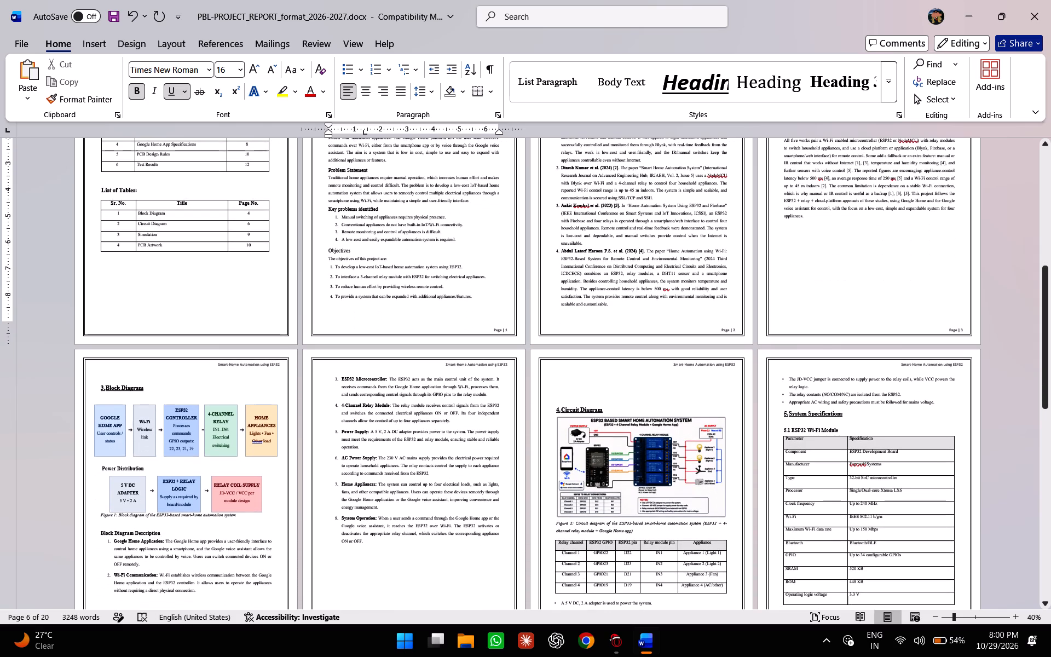
{"action": "scroll", "coordinate": [833, 299], "scroll_direction": "down", "scroll_amount": 6}
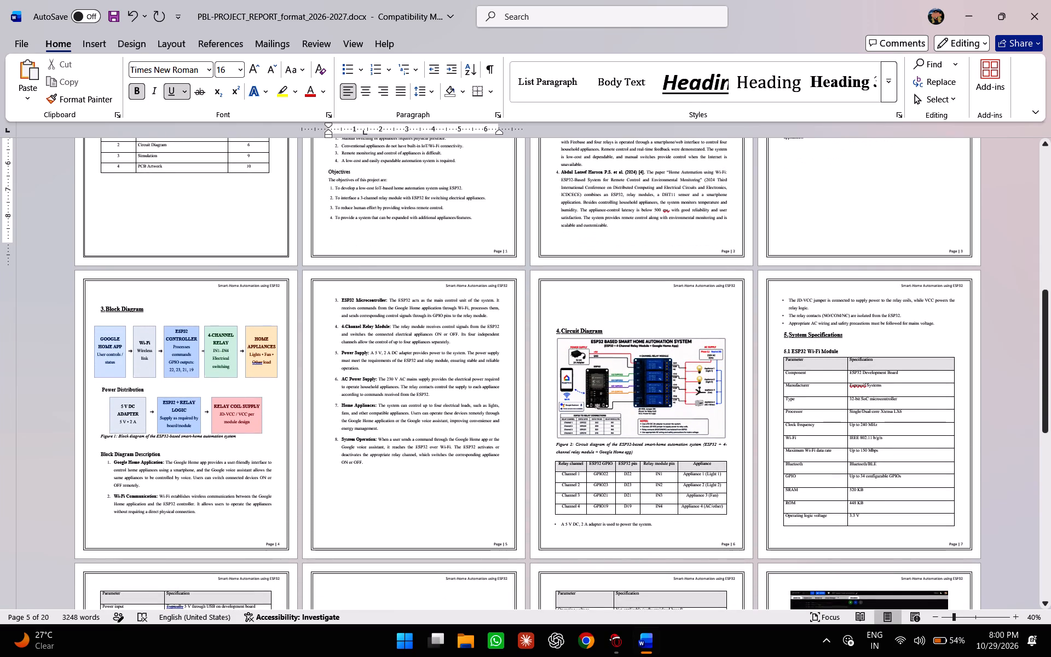
{"action": "scroll", "coordinate": [157, 353], "scroll_direction": "down", "scroll_amount": 3}
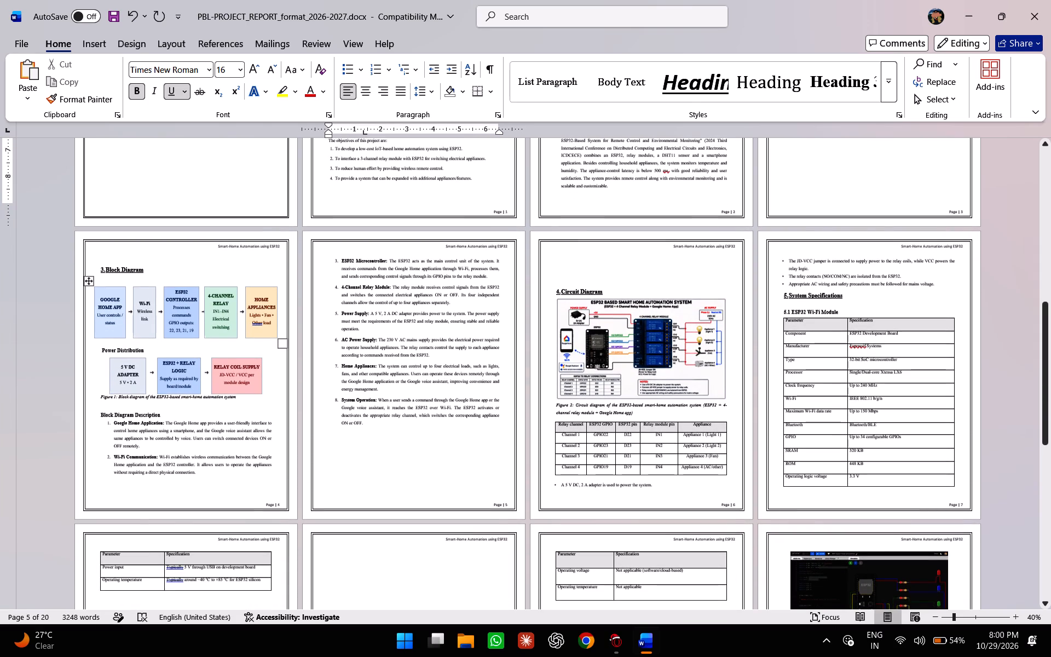
{"action": "left_click", "coordinate": [100, 396]}
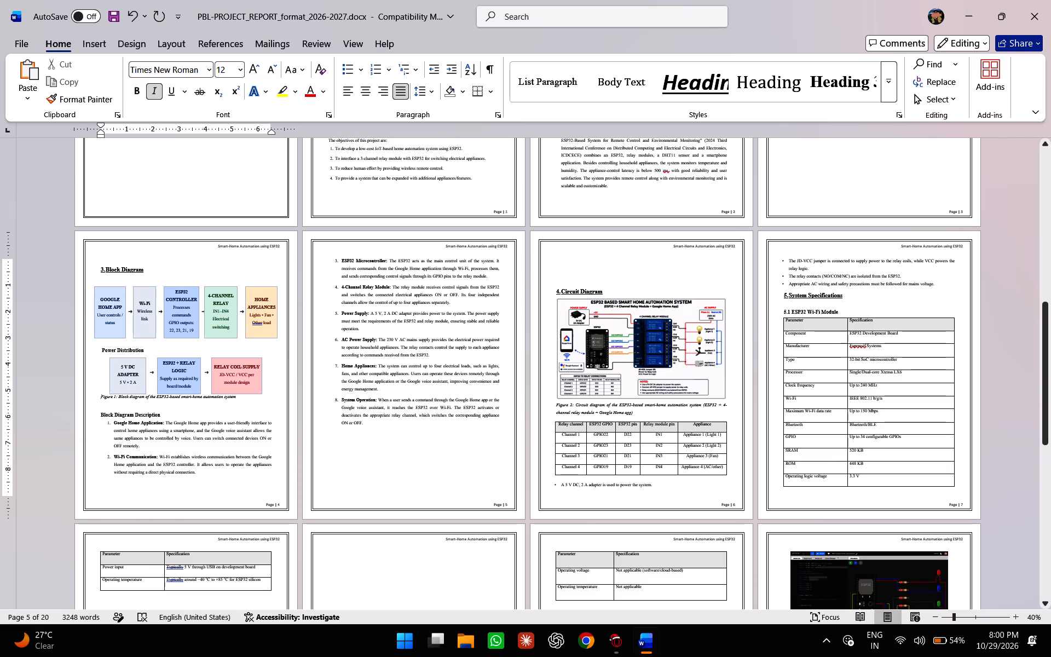
{"action": "key", "text": "Return"}
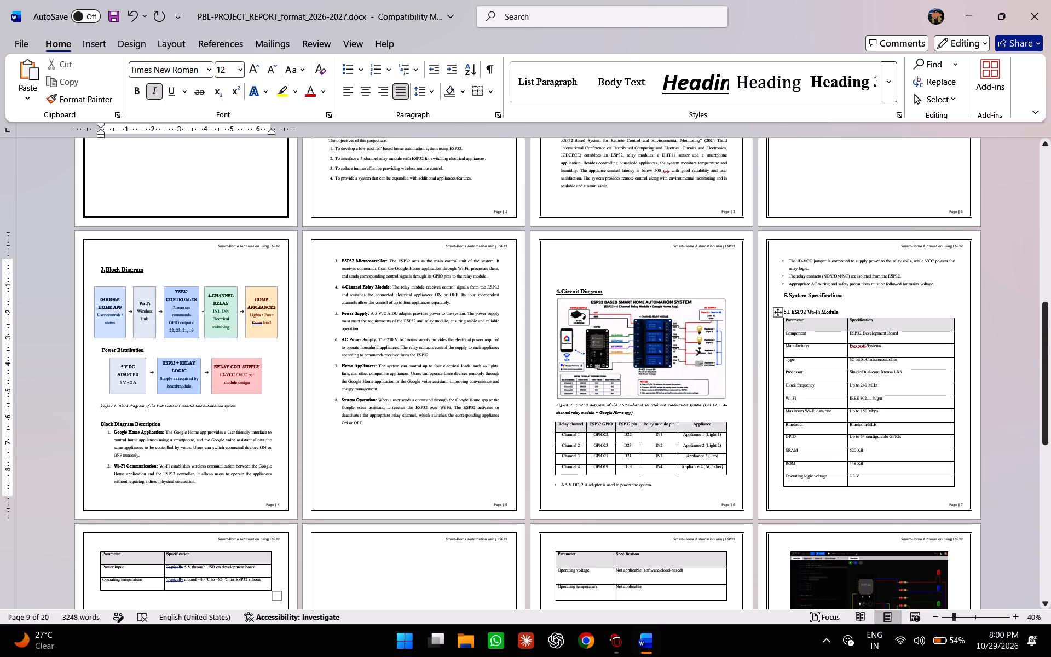
Delete the blank line above the 3. Block Diagram heading so the heading starts at the page's top.
{"action": "scroll", "coordinate": [929, 382], "scroll_direction": "down", "scroll_amount": 1}
{"action": "scroll", "coordinate": [861, 384], "scroll_direction": "down", "scroll_amount": 8}
{"action": "scroll", "coordinate": [848, 399], "scroll_direction": "up", "scroll_amount": 4}
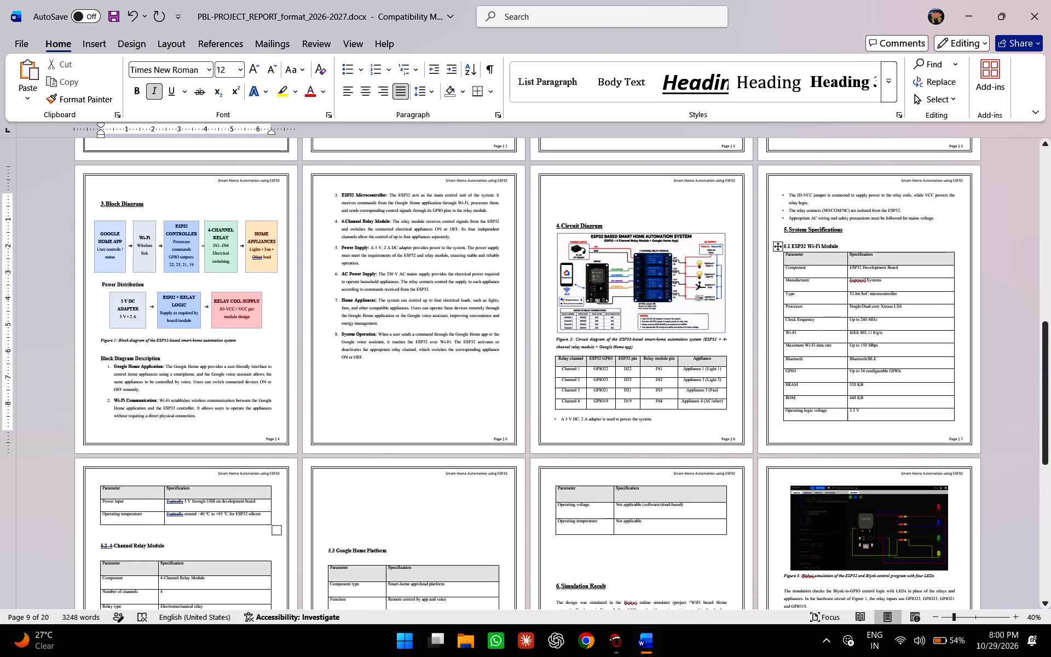
{"action": "scroll", "coordinate": [593, 232], "scroll_direction": "up", "scroll_amount": 14}
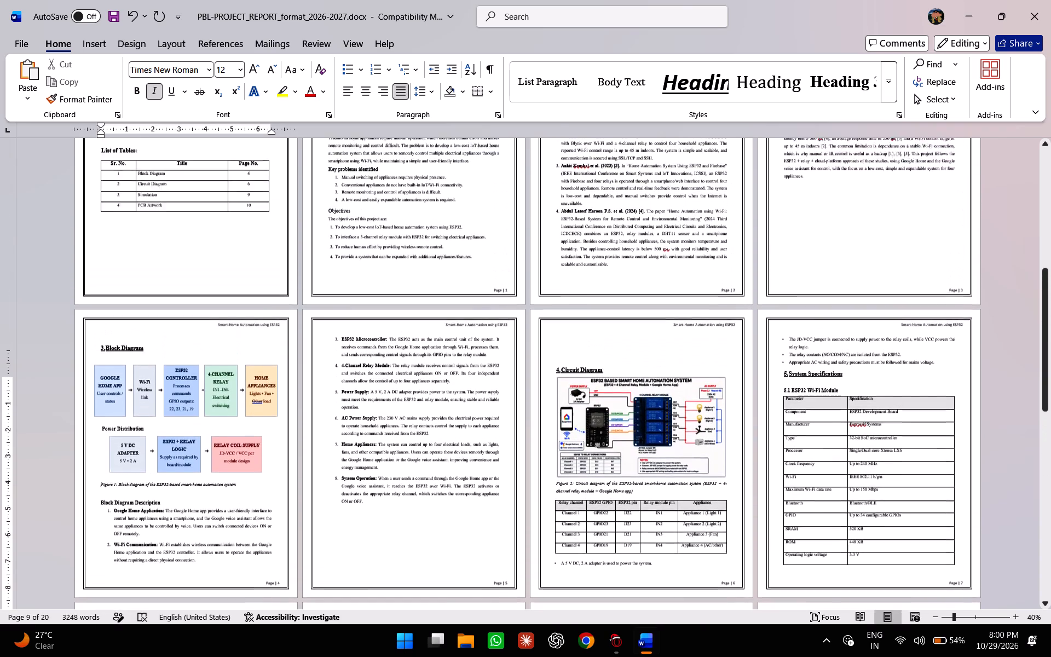
{"action": "scroll", "coordinate": [571, 265], "scroll_direction": "up", "scroll_amount": 9}
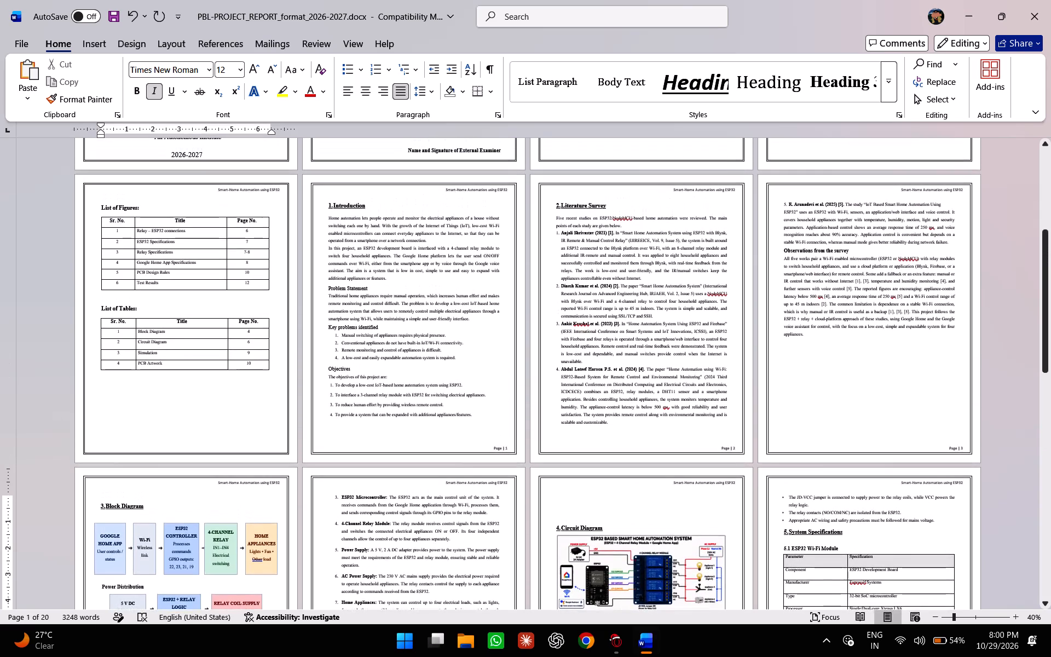
{"action": "left_click", "coordinate": [115, 488]}
{"action": "key", "text": "BackSpace"}
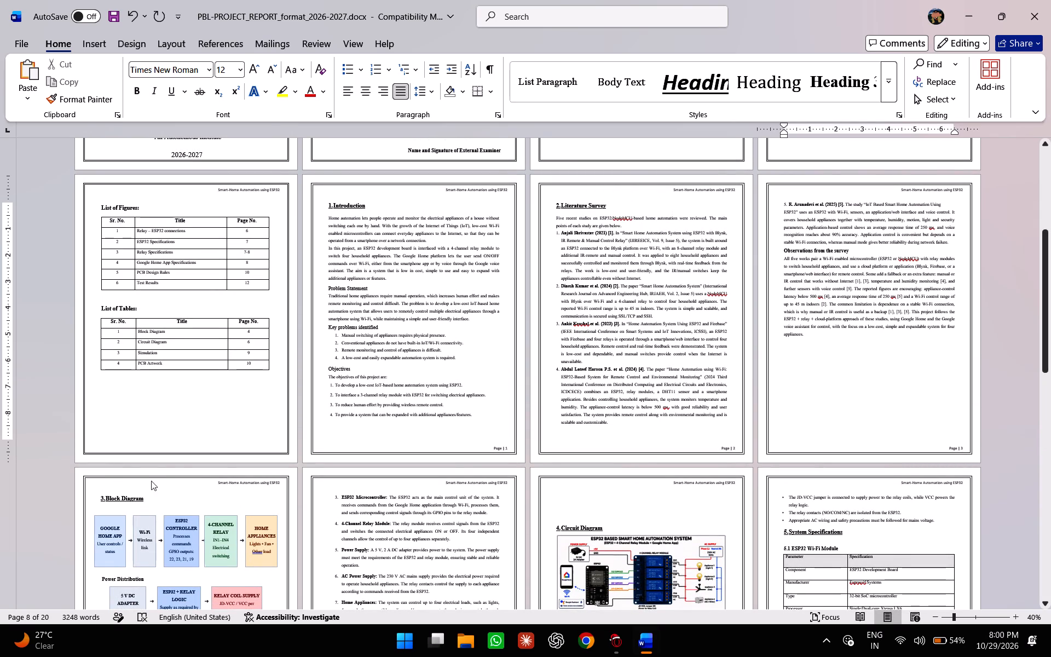
{"action": "left_click", "coordinate": [137, 487]}
Delete the blank lines above the 4. Circuit Diagram heading so the heading starts at the top of its page.
{"action": "left_click", "coordinate": [585, 516]}
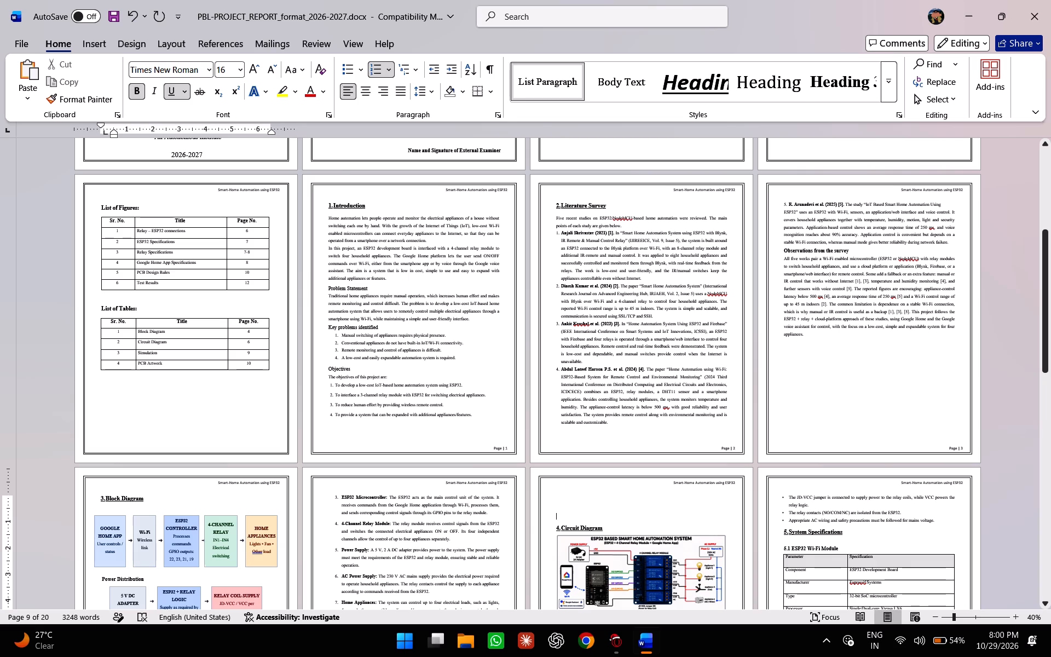
{"action": "left_click_drag", "start_coordinate": [585, 517], "coordinate": [570, 512]}
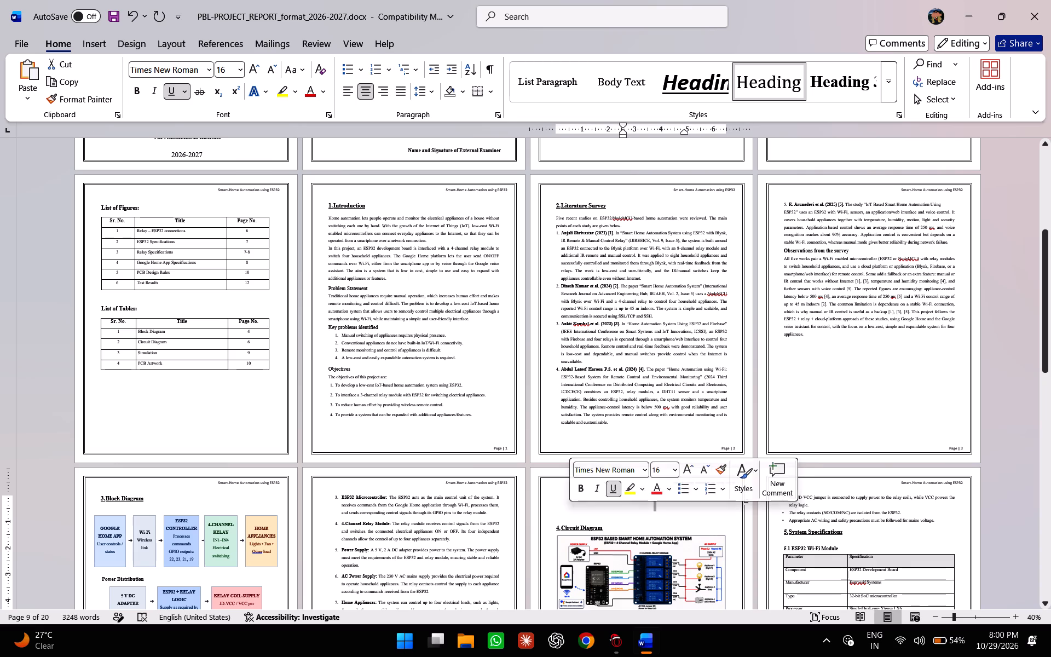
{"action": "left_click", "coordinate": [553, 529]}
{"action": "left_click", "coordinate": [564, 514]}
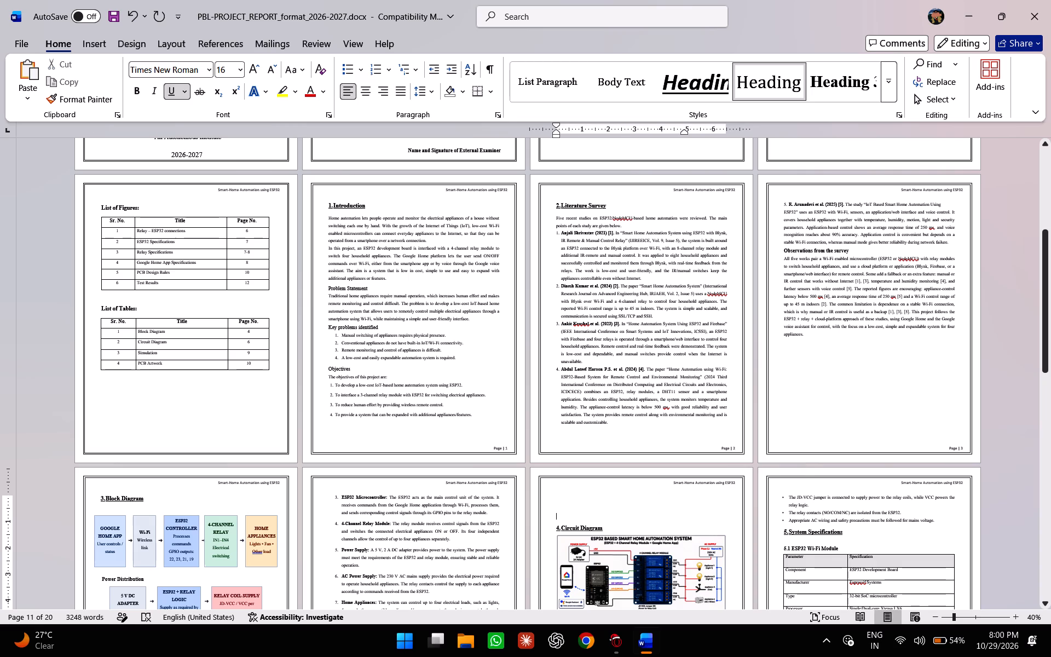
{"action": "key", "text": "BackSpace"}
{"action": "key", "text": "BackSpace"}
{"action": "key", "text": "BackSpace"}
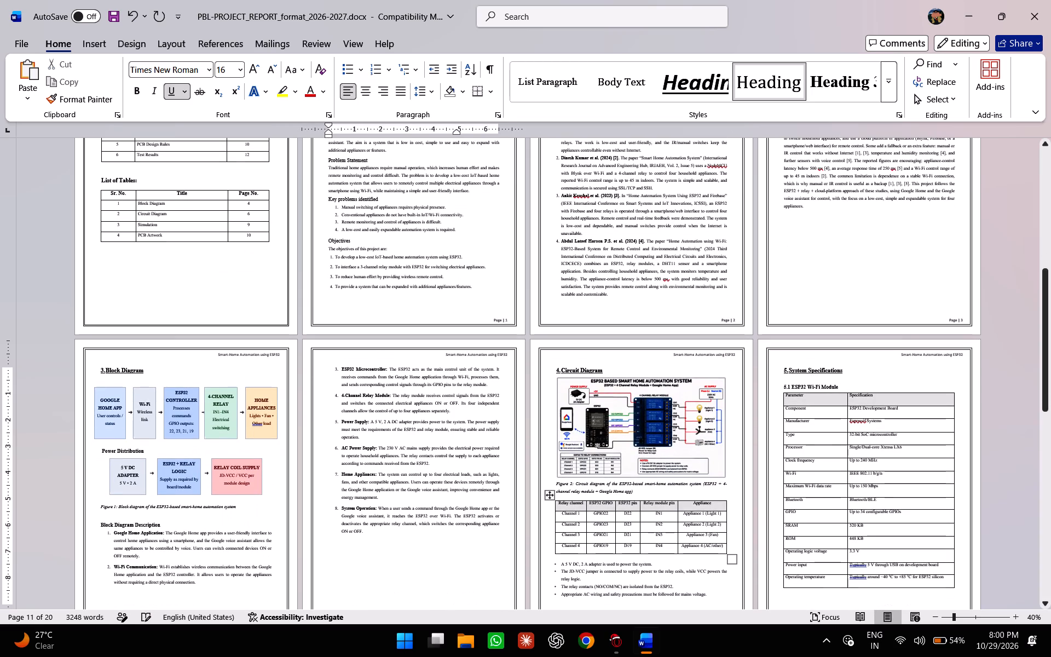
{"action": "left_click", "coordinate": [559, 361]}
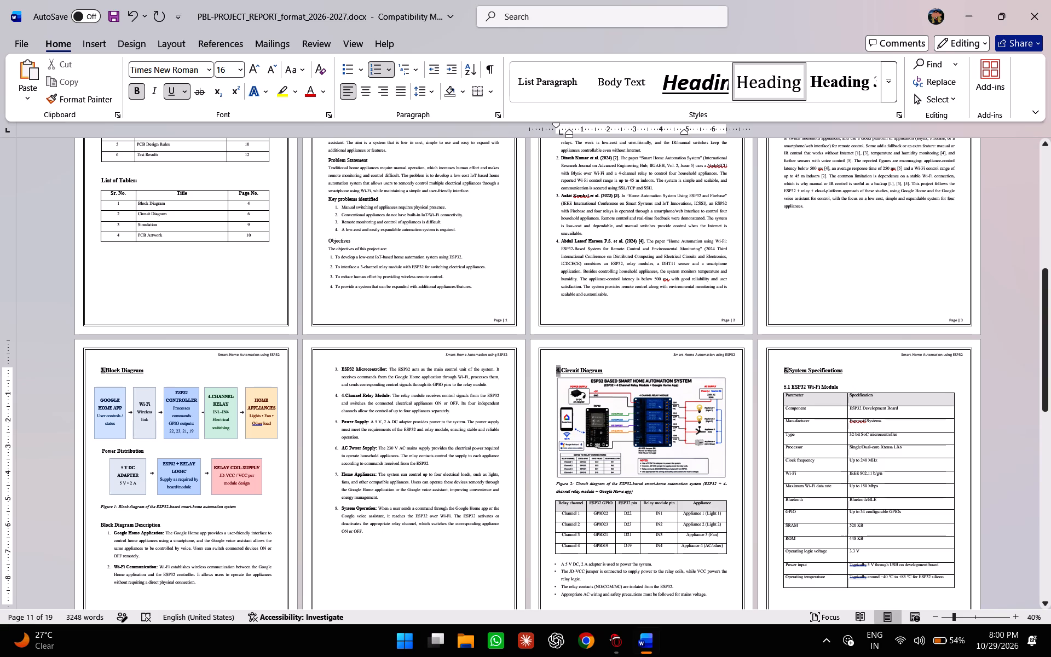
Review the page layout of the whole report from the cover page to 12. References, checking heading positions and spacing.
{"action": "left_click", "coordinate": [394, 568]}
{"action": "scroll", "coordinate": [394, 568], "scroll_direction": "down", "scroll_amount": 7}
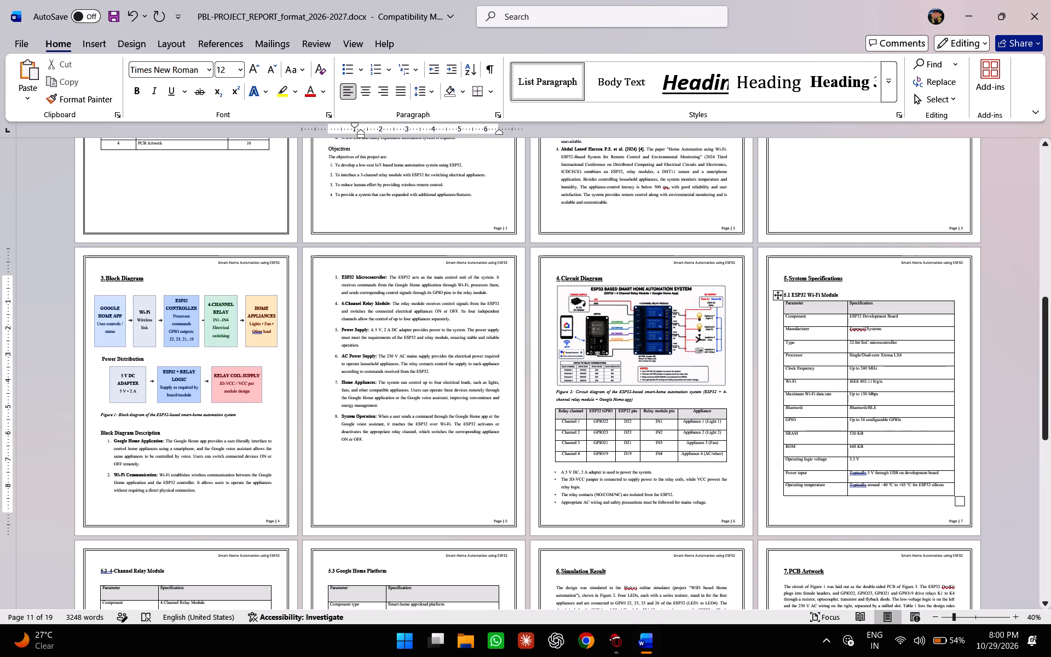
{"action": "scroll", "coordinate": [819, 314], "scroll_direction": "up", "scroll_amount": 12}
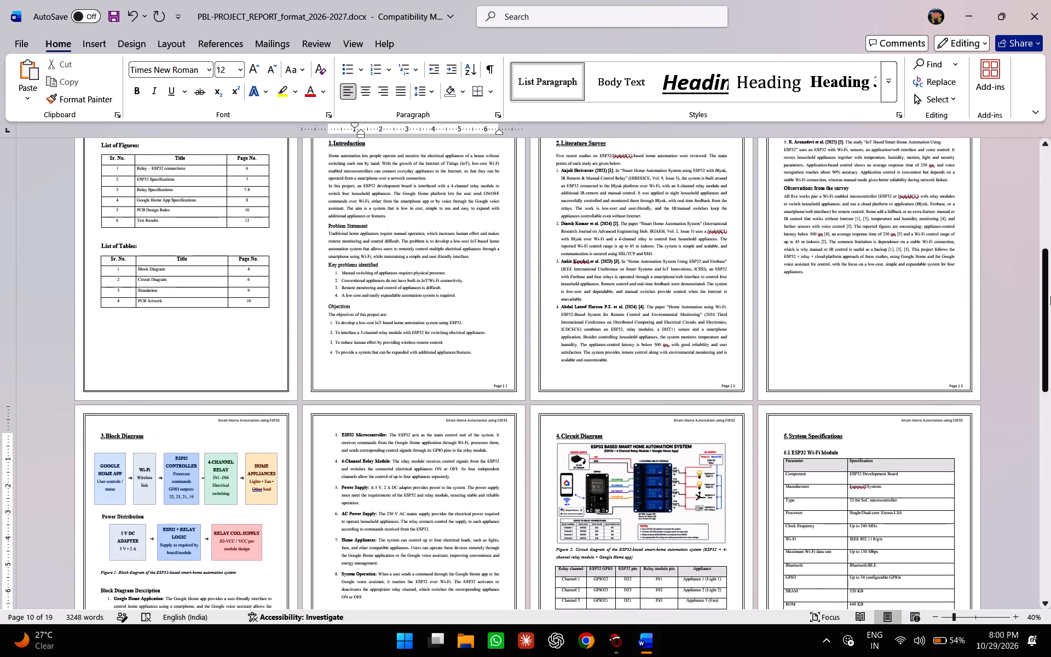
{"action": "left_click_drag", "start_coordinate": [1046, 295], "coordinate": [1047, 273]}
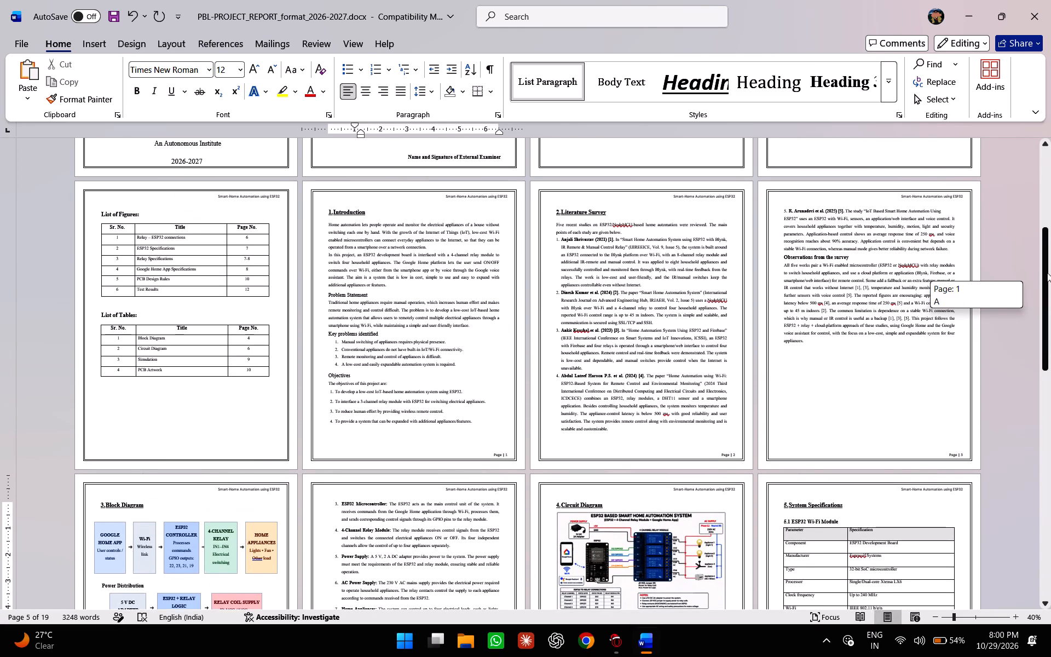
{"action": "left_click_drag", "start_coordinate": [1047, 273], "coordinate": [1050, 221]}
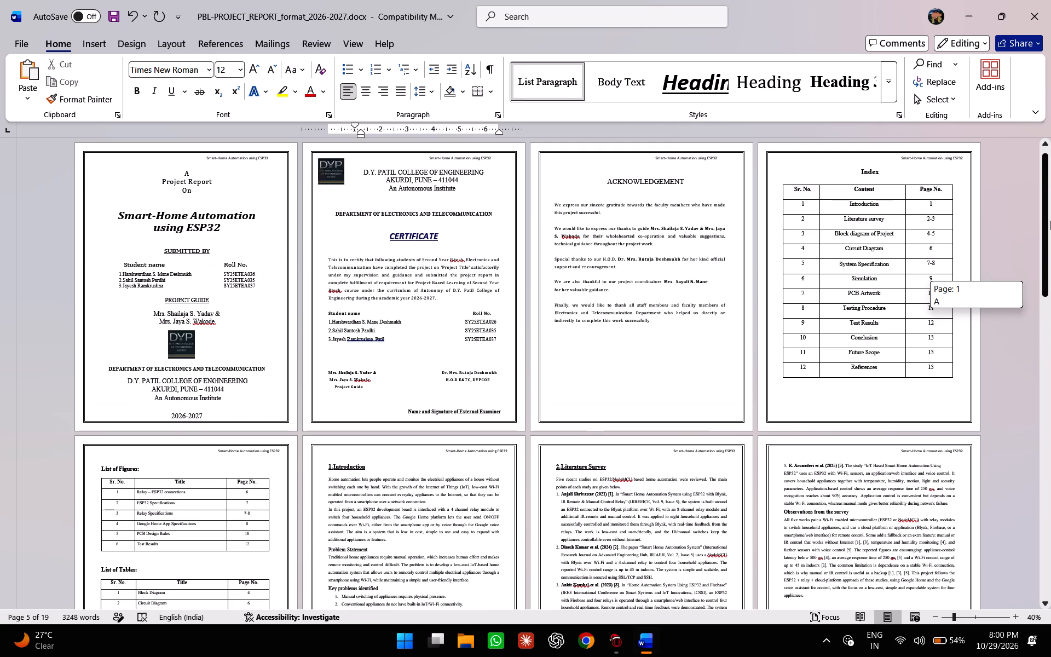
{"action": "left_click_drag", "start_coordinate": [1050, 221], "coordinate": [1012, 440]}
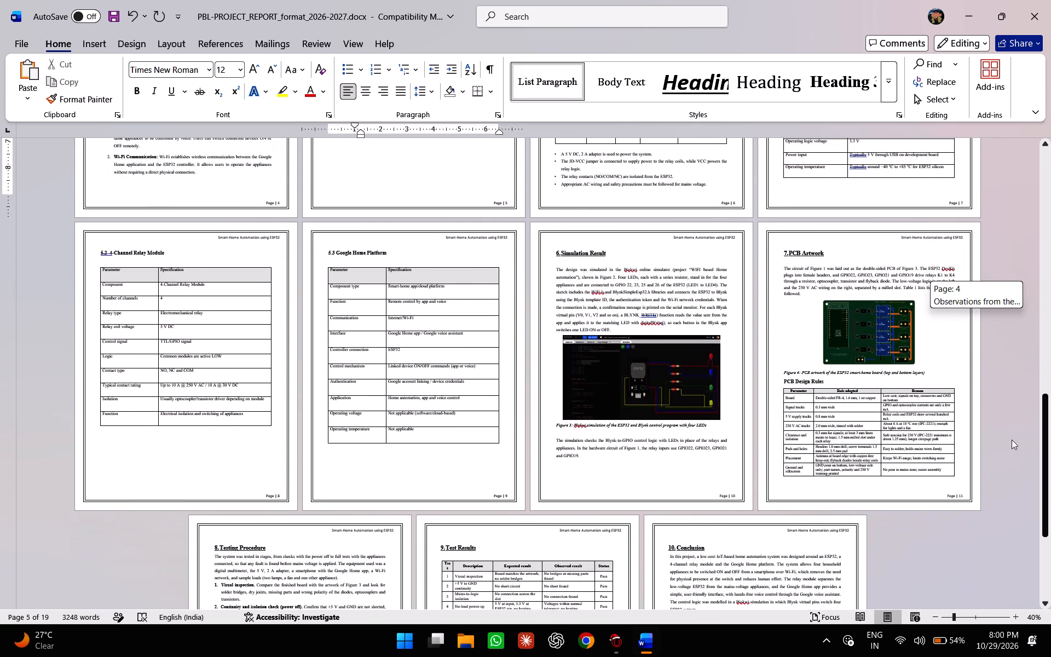
{"action": "left_click_drag", "start_coordinate": [1012, 440], "coordinate": [1012, 497]}
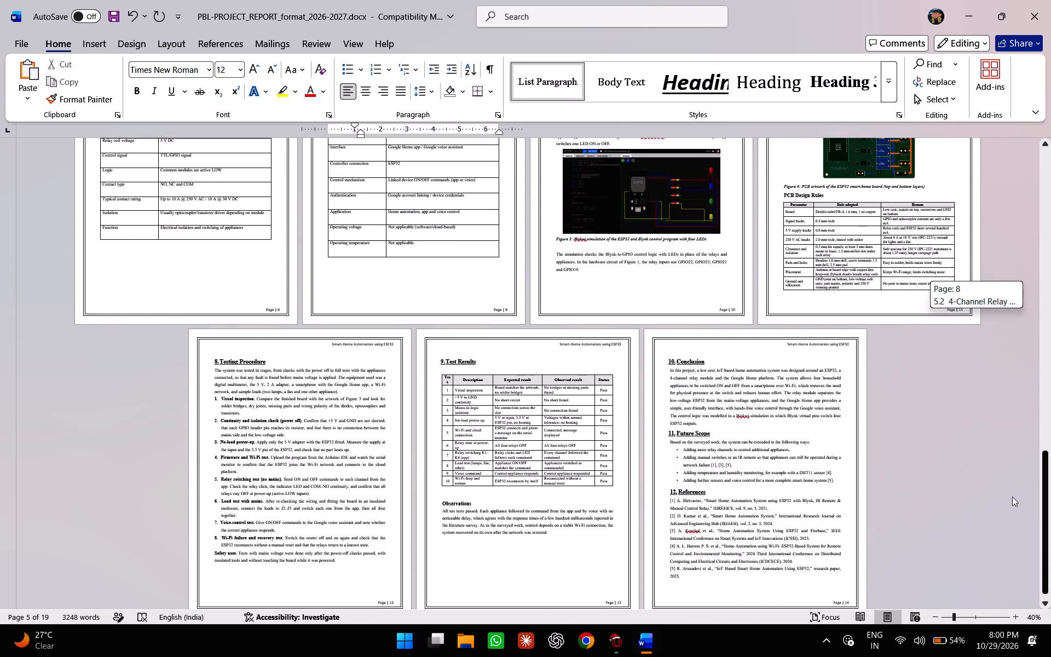
{"action": "left_click_drag", "start_coordinate": [1012, 497], "coordinate": [1017, 465]}
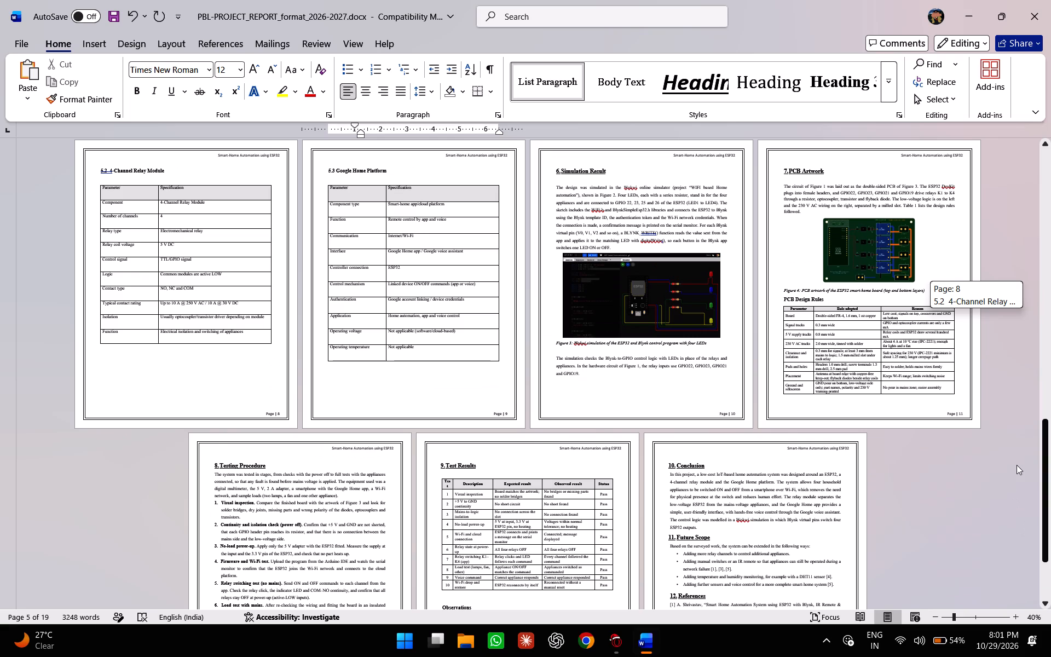
{"action": "left_click_drag", "start_coordinate": [1017, 465], "coordinate": [1019, 561]}
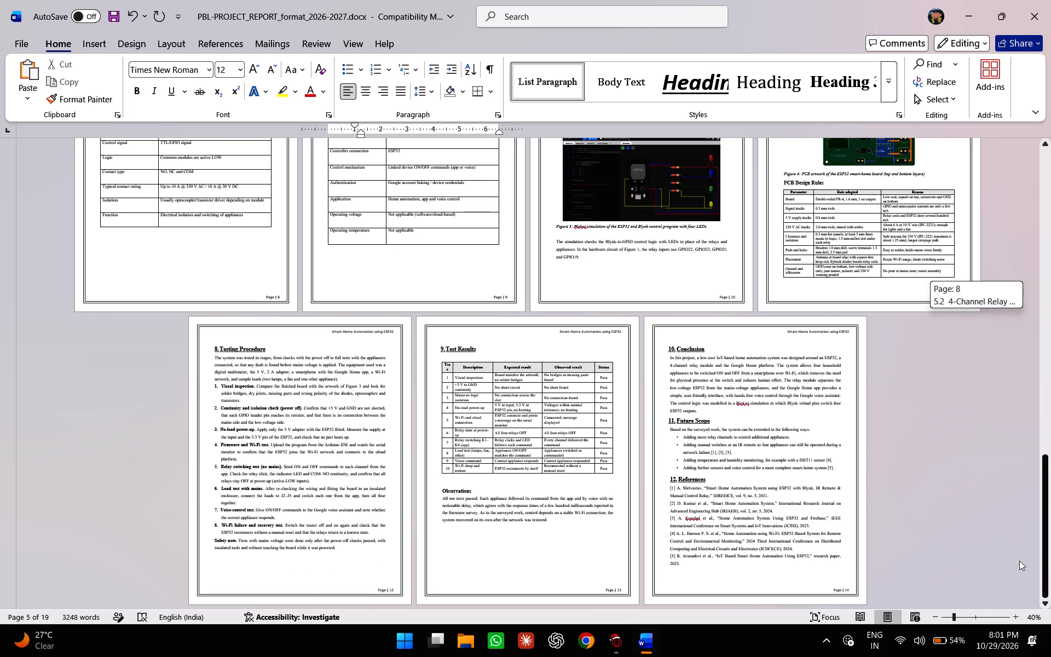
{"action": "left_click_drag", "start_coordinate": [1019, 561], "coordinate": [1018, 561]}
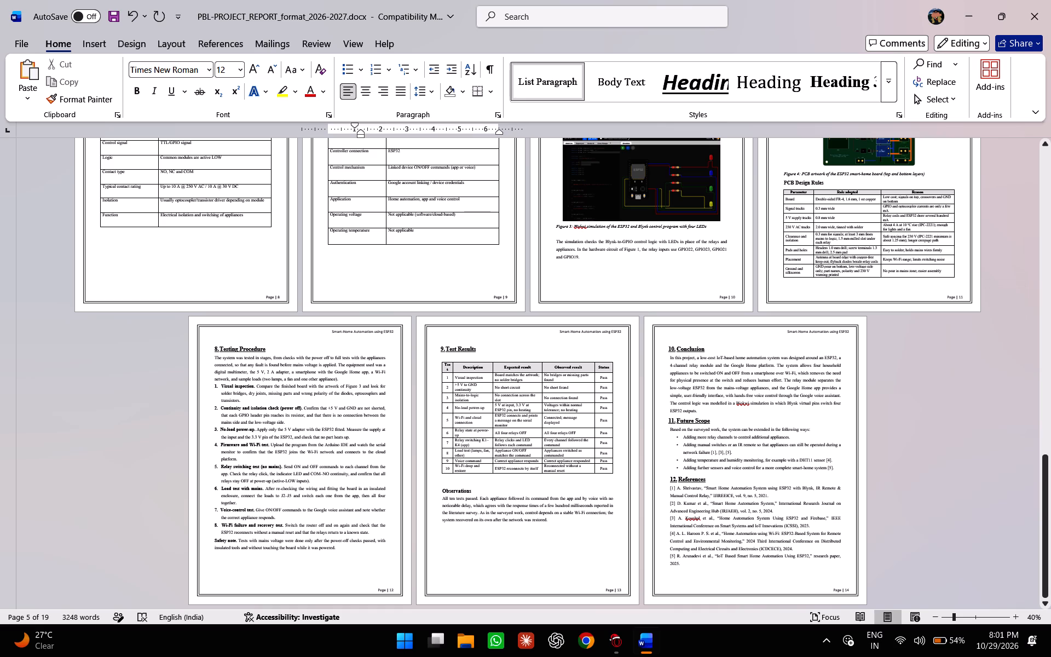
Stretch the 9. Test Results table downward to make its rows taller while keeping the Observations on the same page.
{"action": "left_click", "coordinate": [591, 467]}
{"action": "left_click_drag", "start_coordinate": [619, 483], "coordinate": [613, 507]}
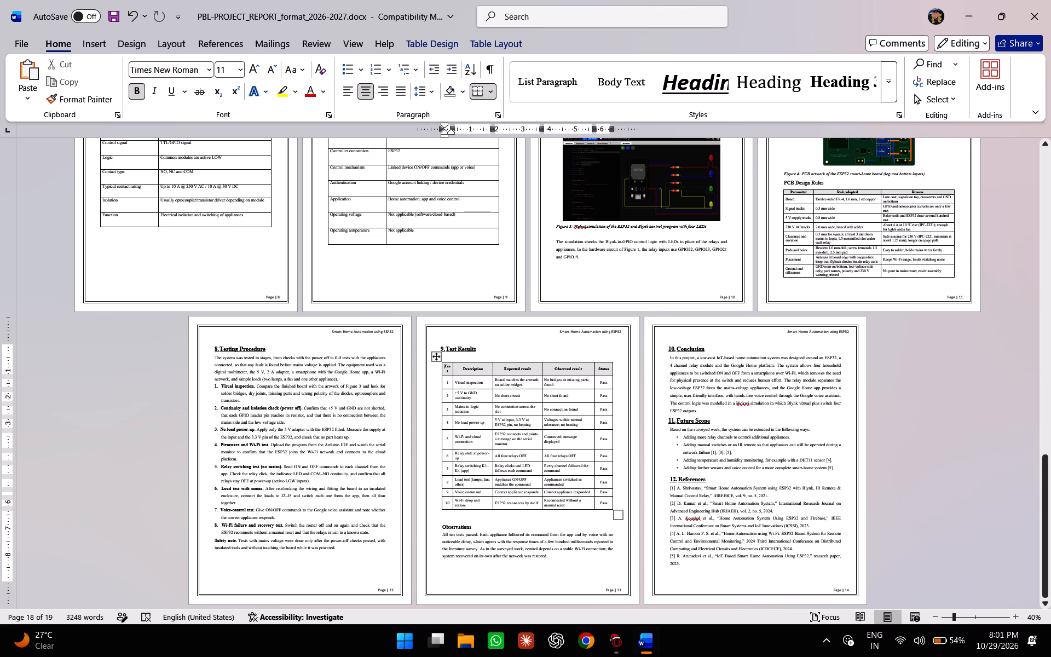
Enlarge the Figure 4 PCB artwork image in 7. PCB Artwork, keeping the whole PCB Design Rules table on that page.
{"action": "scroll", "coordinate": [675, 502], "scroll_direction": "up", "scroll_amount": 8}
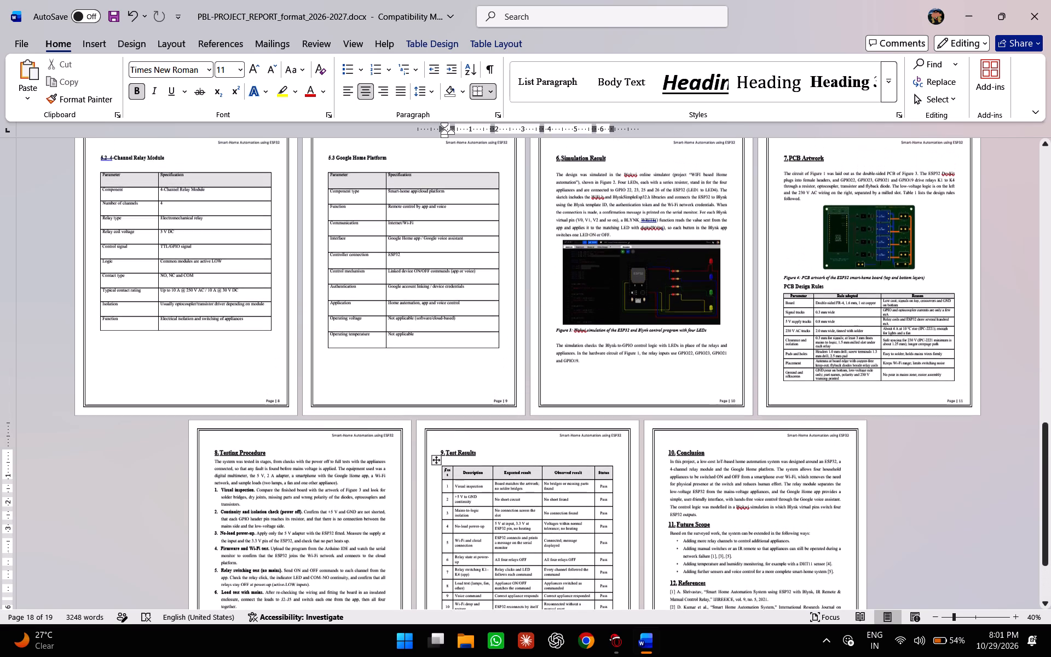
{"action": "scroll", "coordinate": [675, 502], "scroll_direction": "up", "scroll_amount": 1}
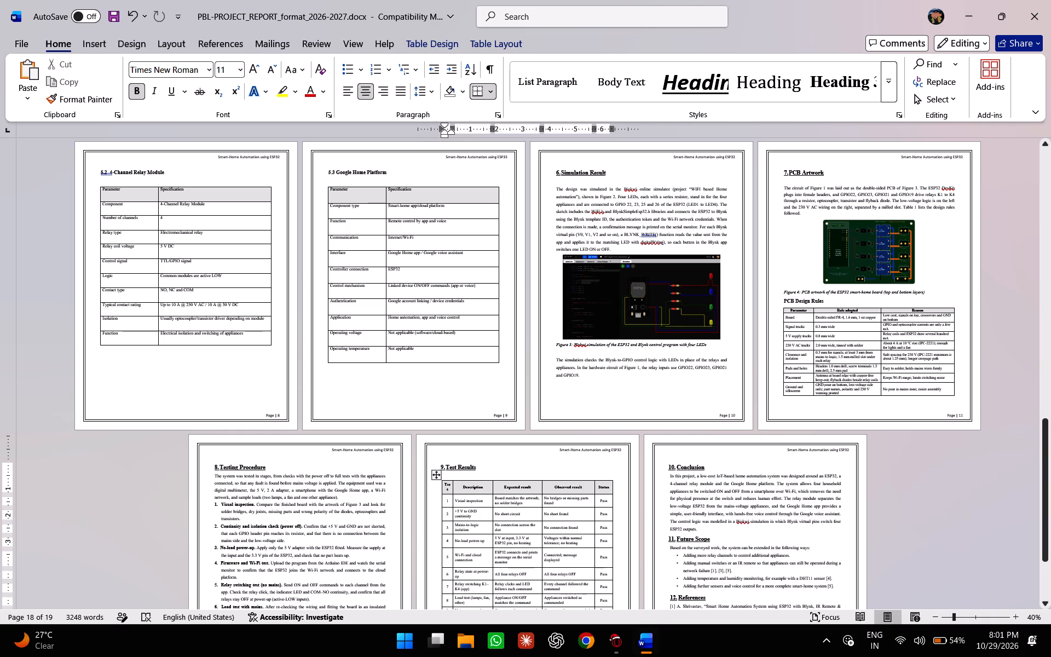
{"action": "left_click", "coordinate": [906, 279]}
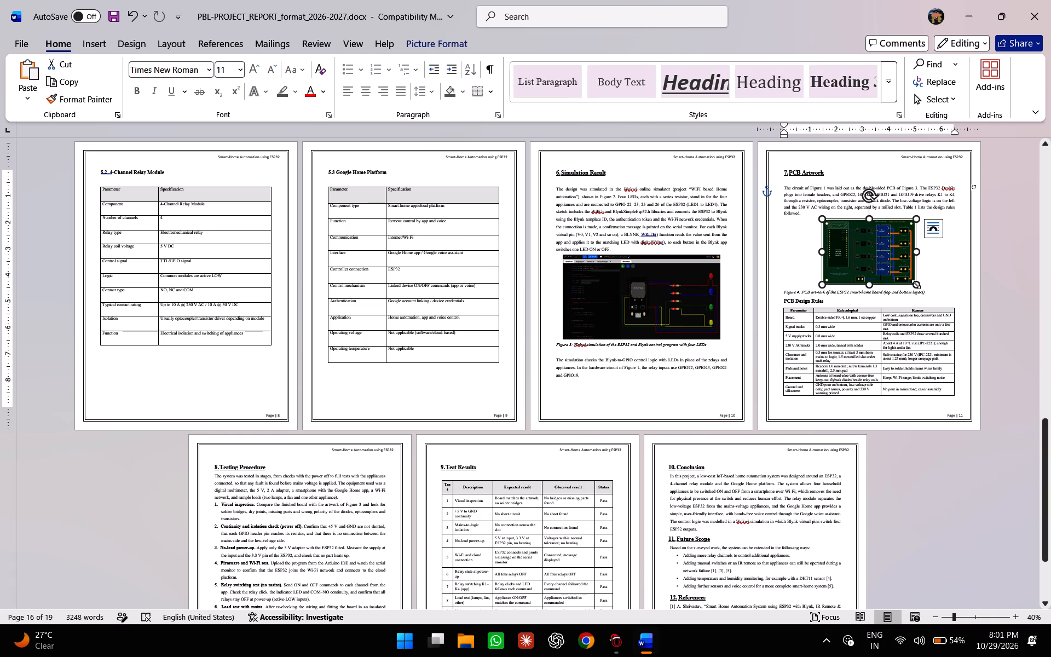
{"action": "left_click_drag", "start_coordinate": [916, 284], "coordinate": [929, 302]}
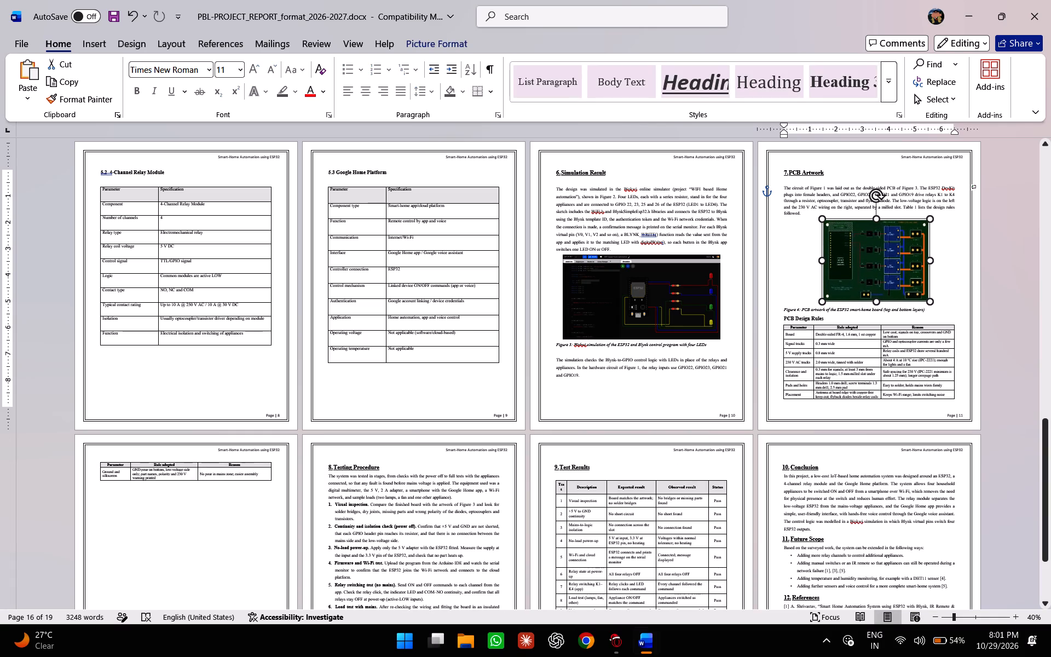
{"action": "left_click_drag", "start_coordinate": [929, 302], "coordinate": [933, 304]}
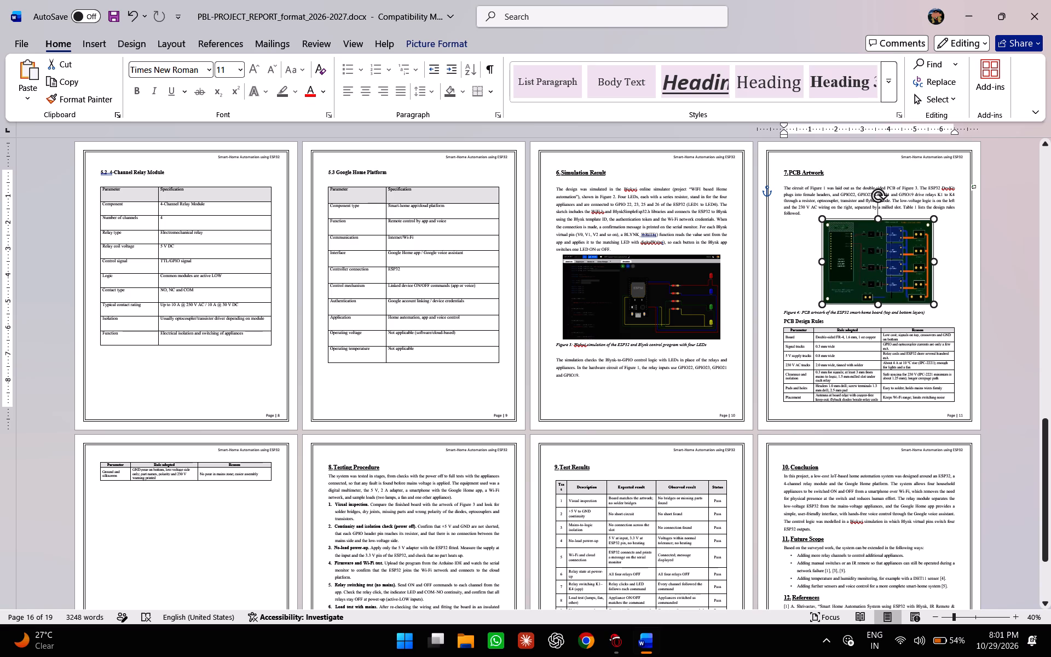
{"action": "left_click_drag", "start_coordinate": [933, 304], "coordinate": [935, 295]}
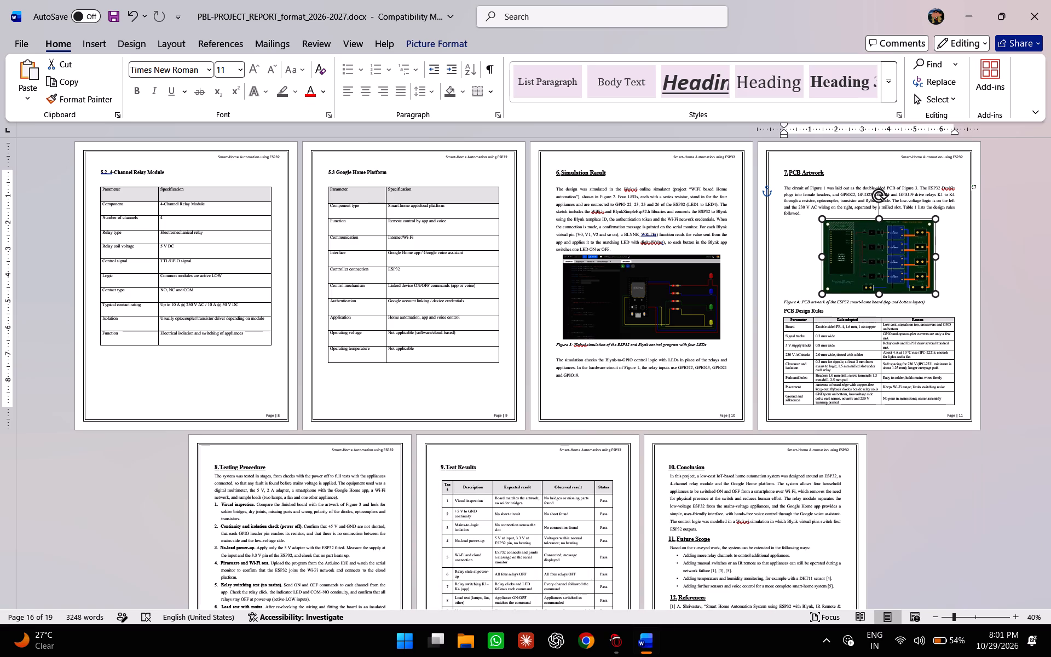
Enlarge the Figure 4 PCB artwork image slightly more, extending it downward in 7. PCB Artwork.
{"action": "left_click_drag", "start_coordinate": [935, 295], "coordinate": [935, 298]}
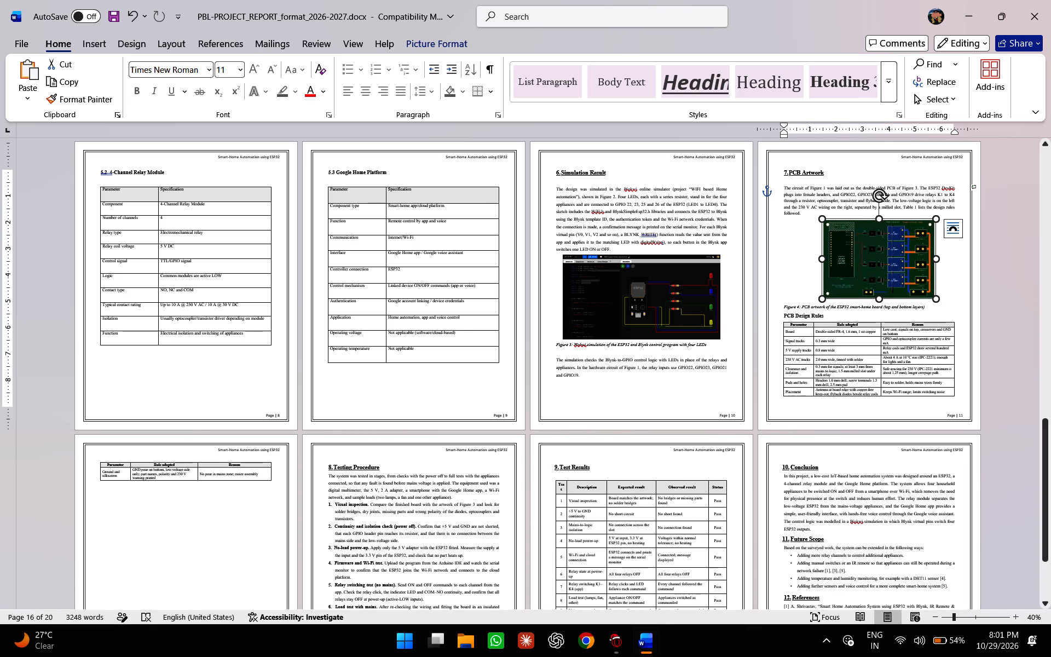
{"action": "left_click", "coordinate": [848, 249]}
{"action": "left_click", "coordinate": [294, 113]}
{"action": "left_click", "coordinate": [683, 209]}
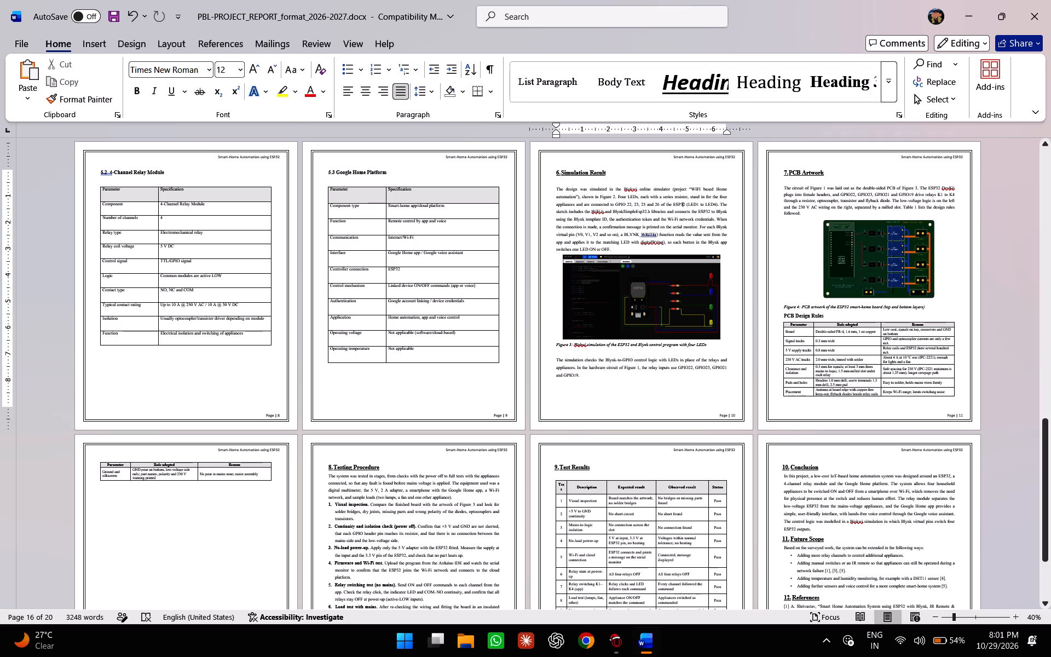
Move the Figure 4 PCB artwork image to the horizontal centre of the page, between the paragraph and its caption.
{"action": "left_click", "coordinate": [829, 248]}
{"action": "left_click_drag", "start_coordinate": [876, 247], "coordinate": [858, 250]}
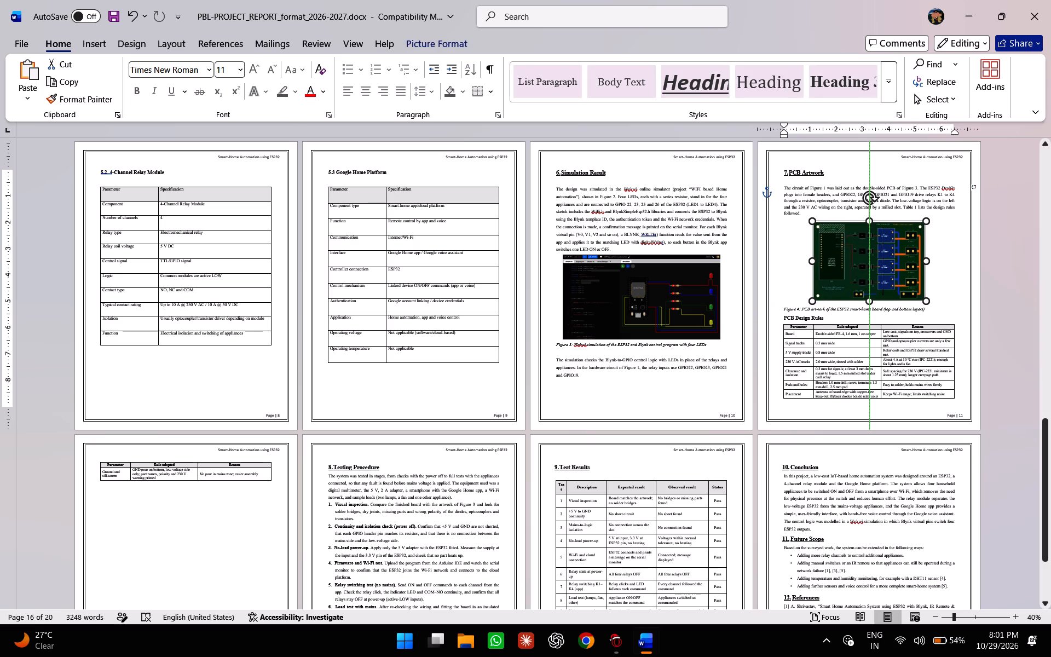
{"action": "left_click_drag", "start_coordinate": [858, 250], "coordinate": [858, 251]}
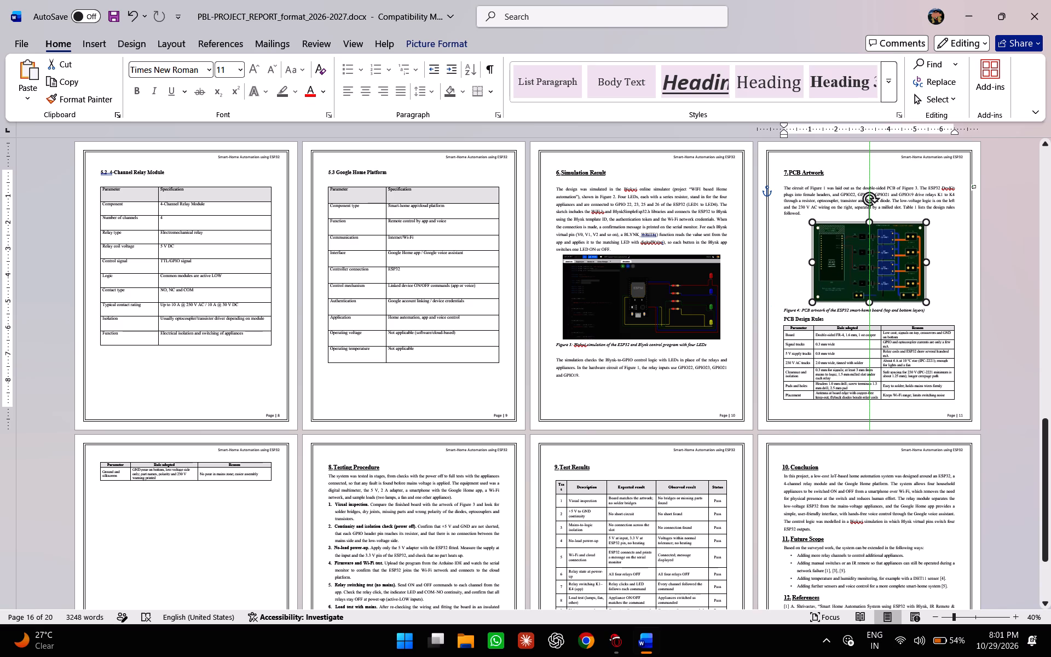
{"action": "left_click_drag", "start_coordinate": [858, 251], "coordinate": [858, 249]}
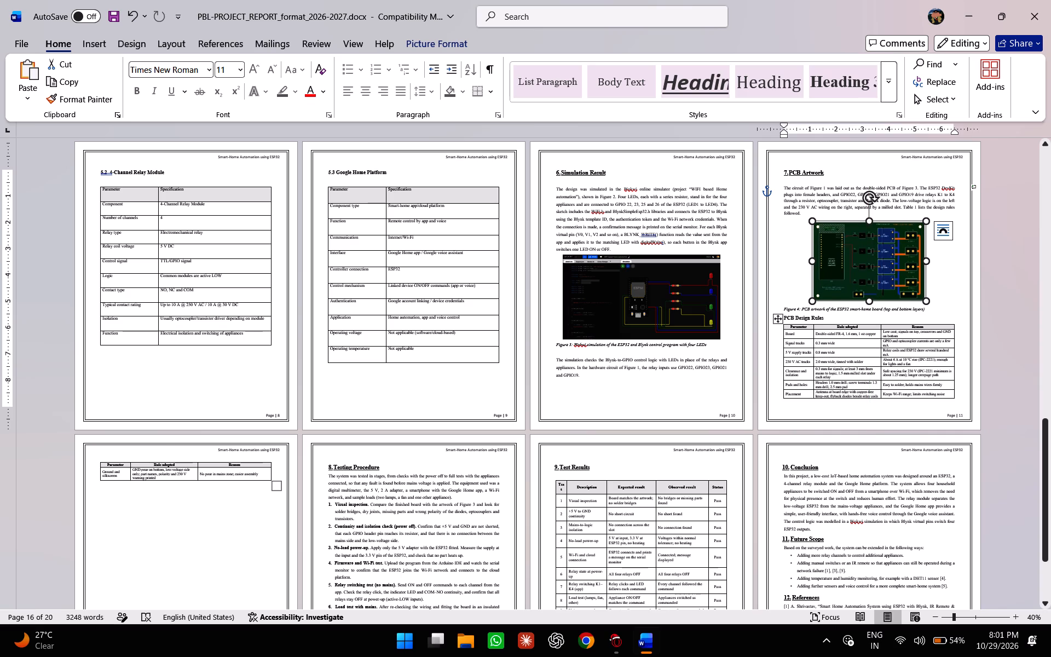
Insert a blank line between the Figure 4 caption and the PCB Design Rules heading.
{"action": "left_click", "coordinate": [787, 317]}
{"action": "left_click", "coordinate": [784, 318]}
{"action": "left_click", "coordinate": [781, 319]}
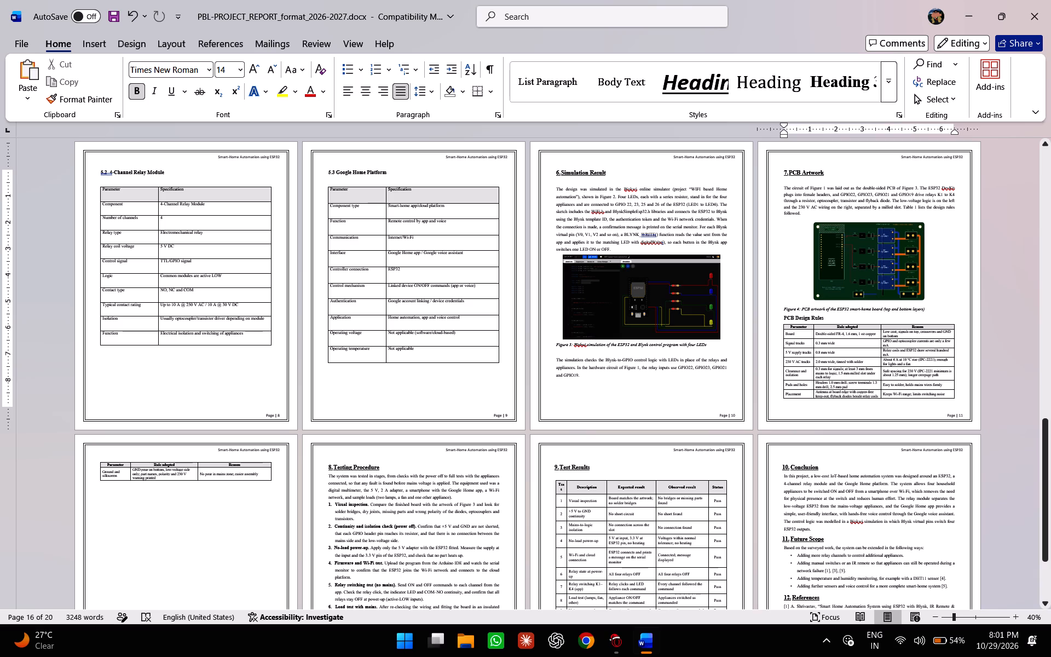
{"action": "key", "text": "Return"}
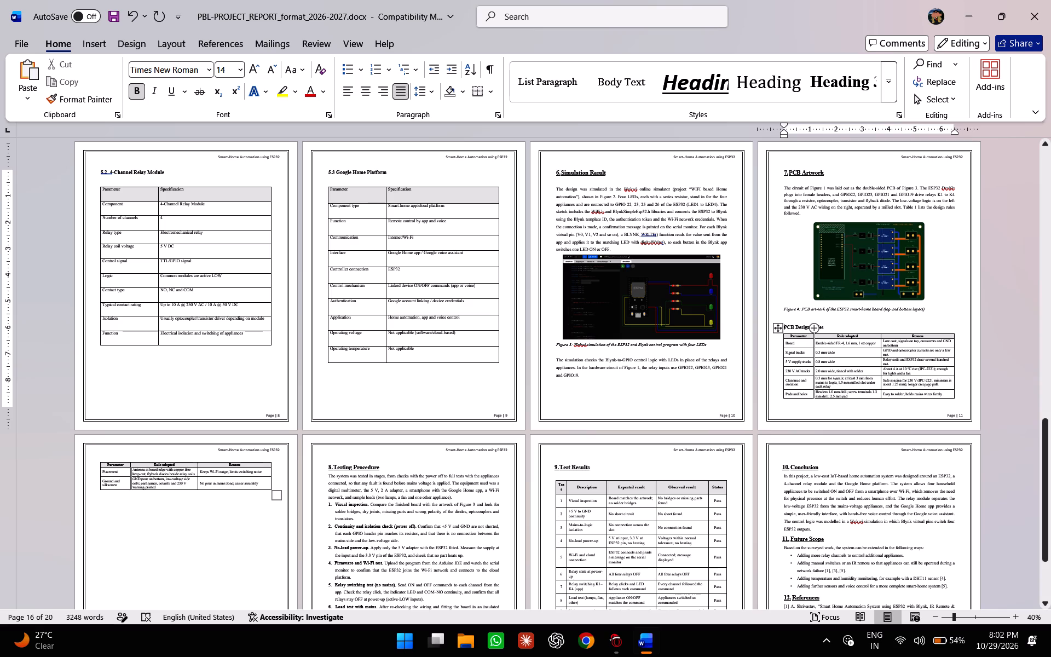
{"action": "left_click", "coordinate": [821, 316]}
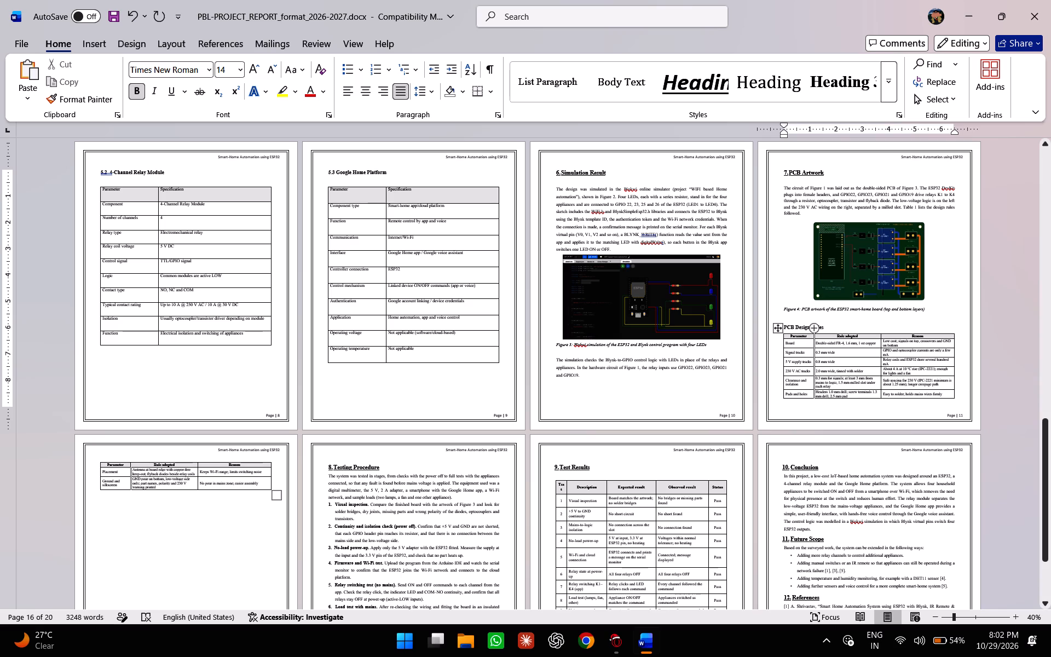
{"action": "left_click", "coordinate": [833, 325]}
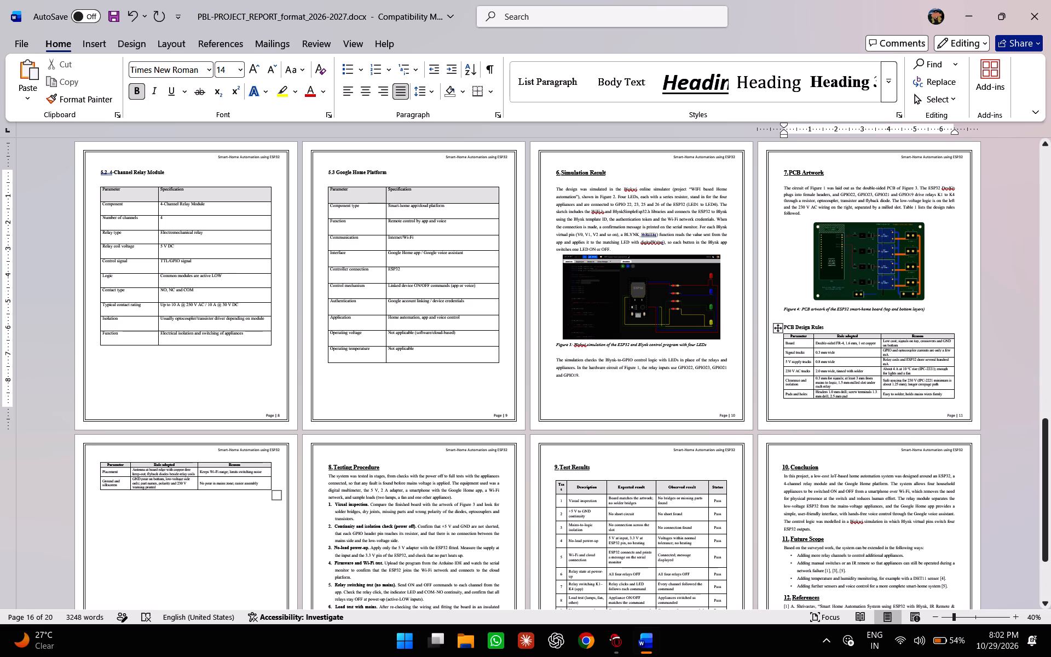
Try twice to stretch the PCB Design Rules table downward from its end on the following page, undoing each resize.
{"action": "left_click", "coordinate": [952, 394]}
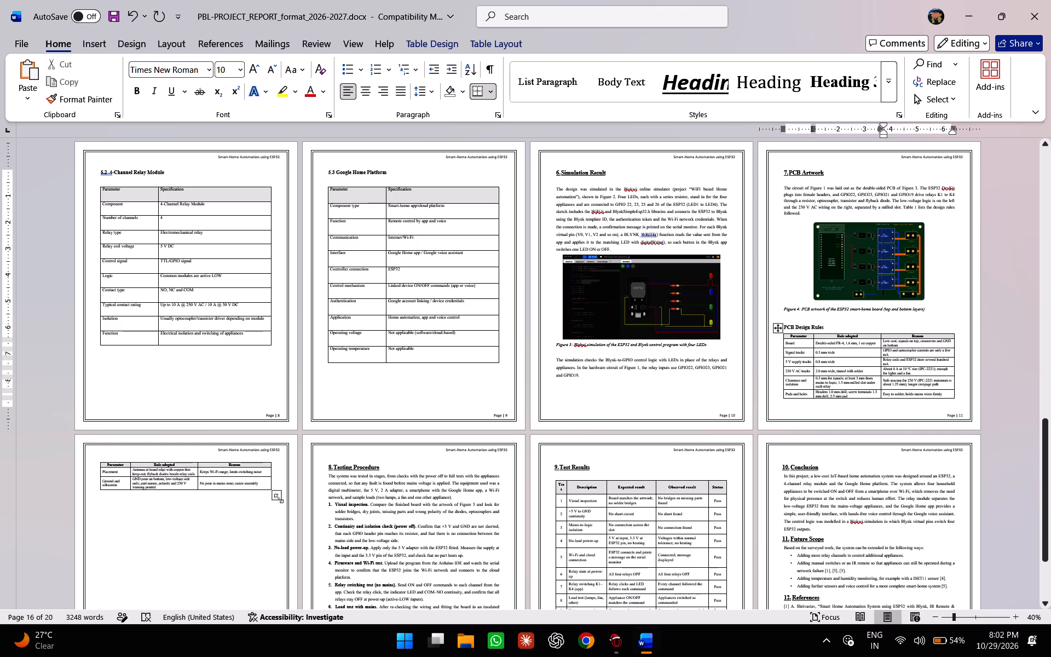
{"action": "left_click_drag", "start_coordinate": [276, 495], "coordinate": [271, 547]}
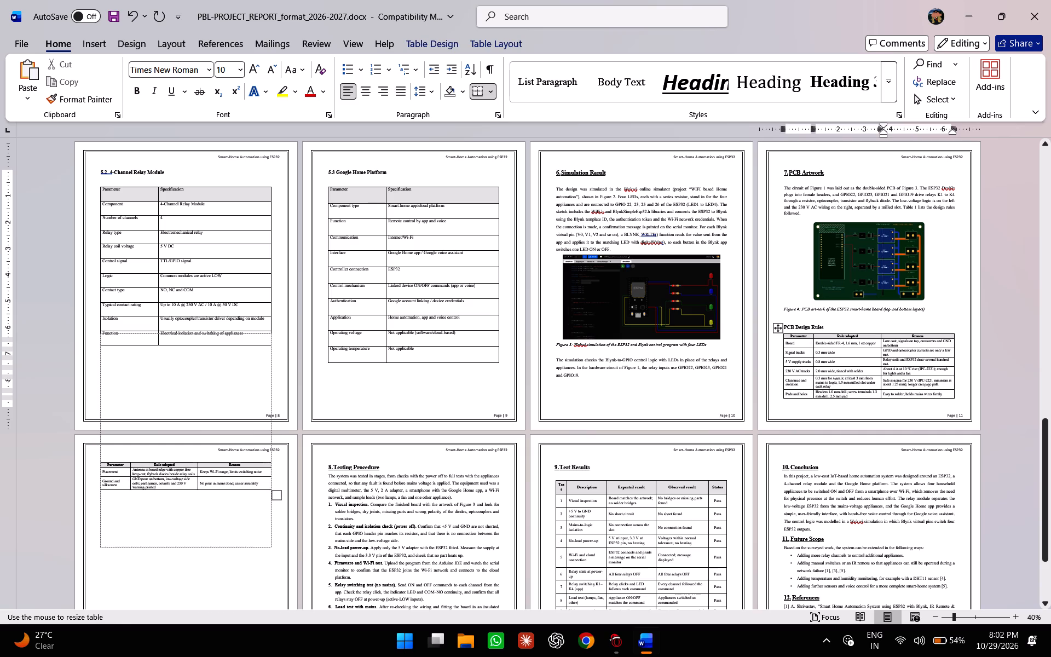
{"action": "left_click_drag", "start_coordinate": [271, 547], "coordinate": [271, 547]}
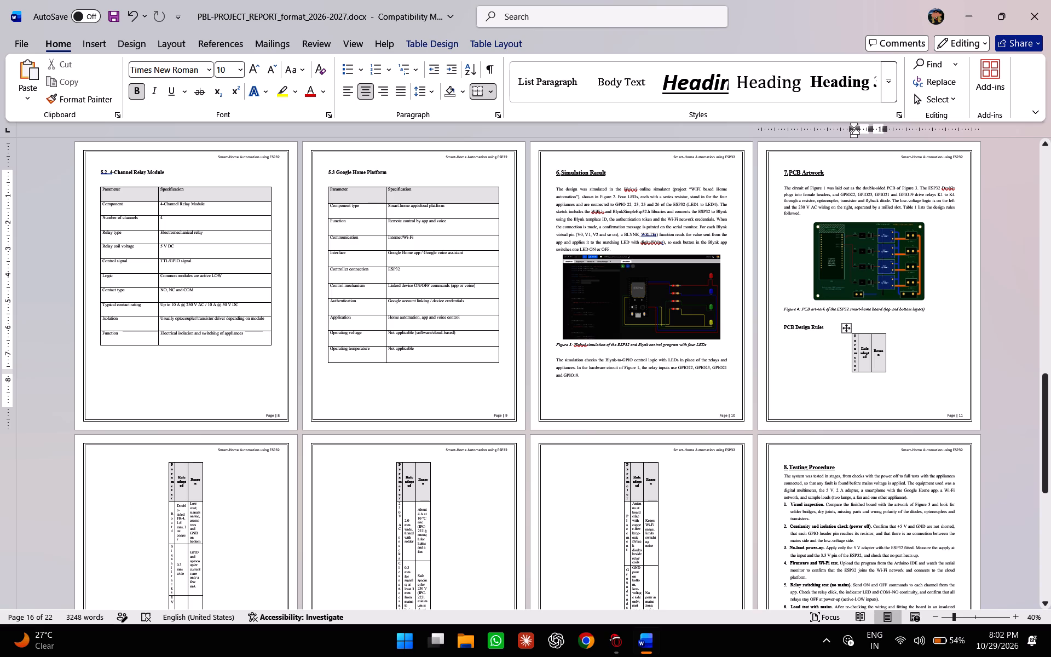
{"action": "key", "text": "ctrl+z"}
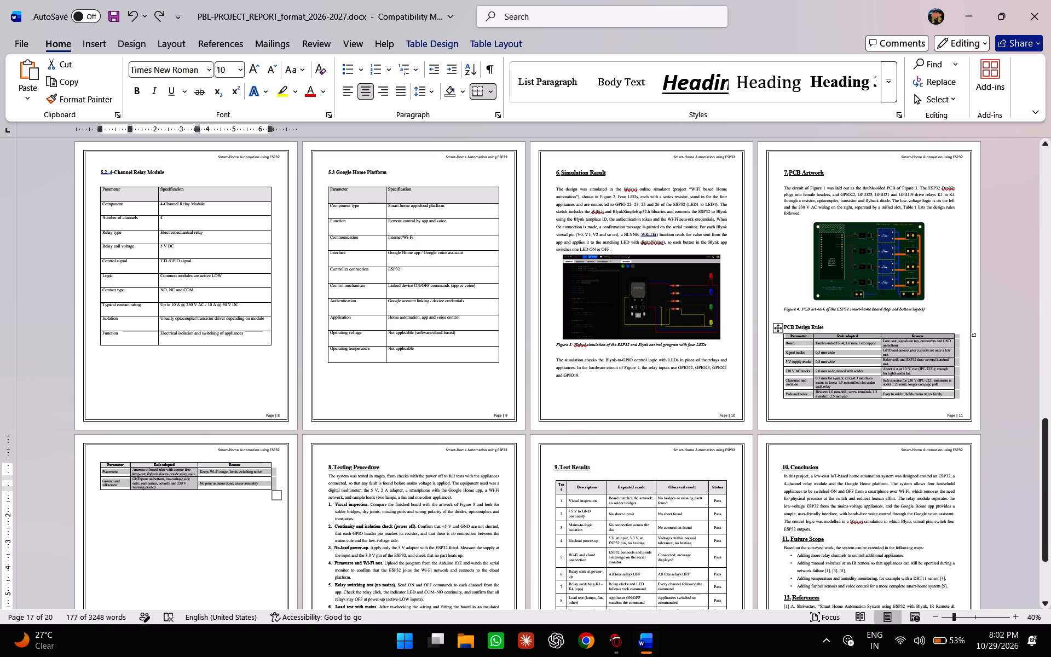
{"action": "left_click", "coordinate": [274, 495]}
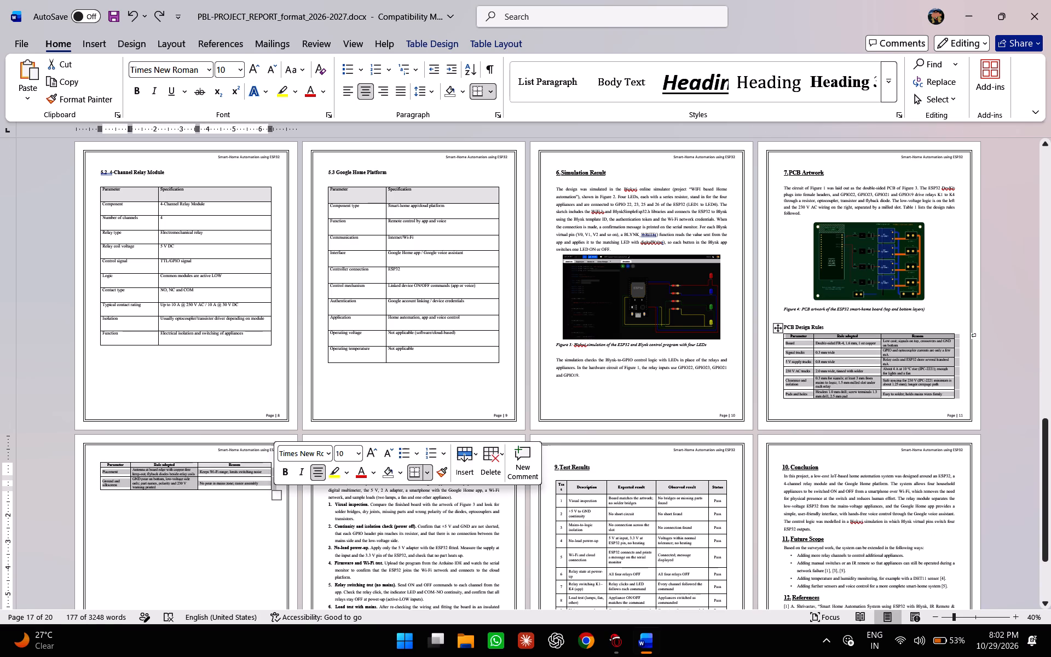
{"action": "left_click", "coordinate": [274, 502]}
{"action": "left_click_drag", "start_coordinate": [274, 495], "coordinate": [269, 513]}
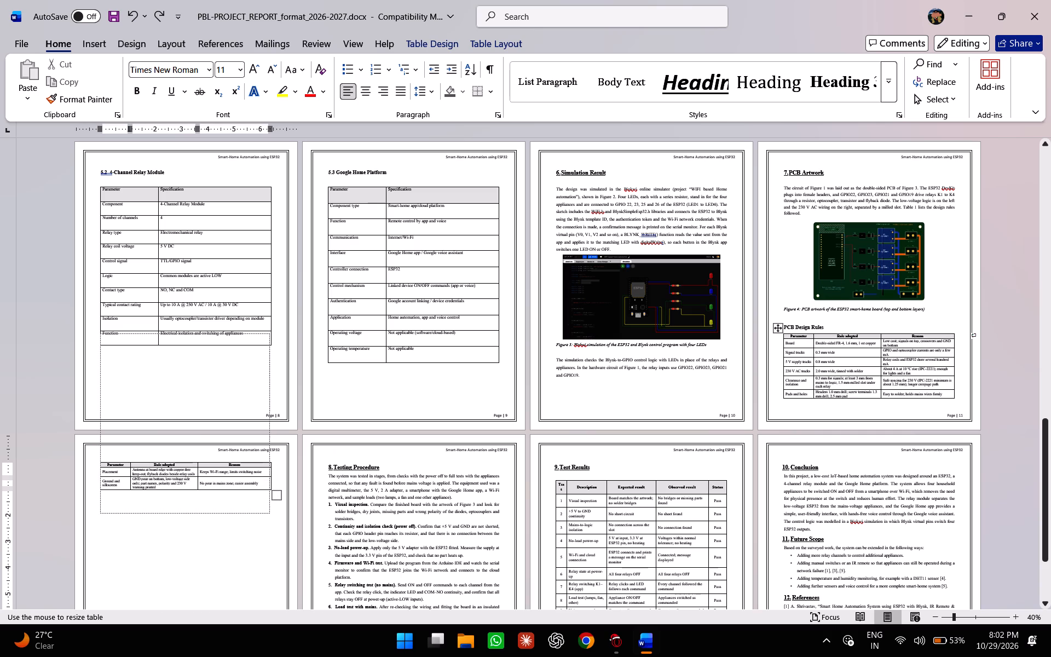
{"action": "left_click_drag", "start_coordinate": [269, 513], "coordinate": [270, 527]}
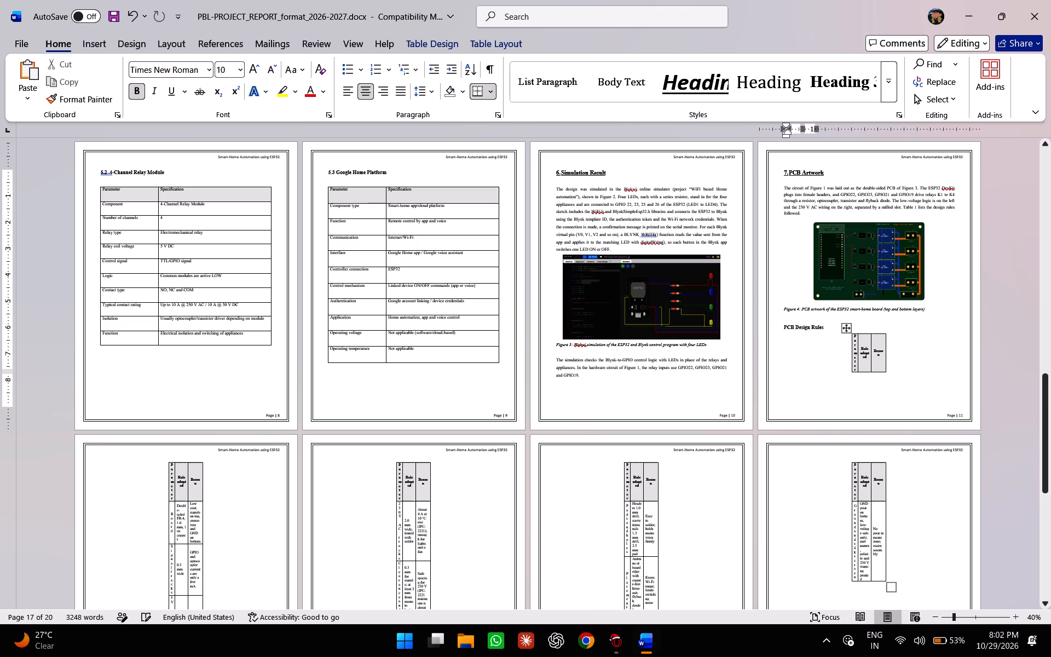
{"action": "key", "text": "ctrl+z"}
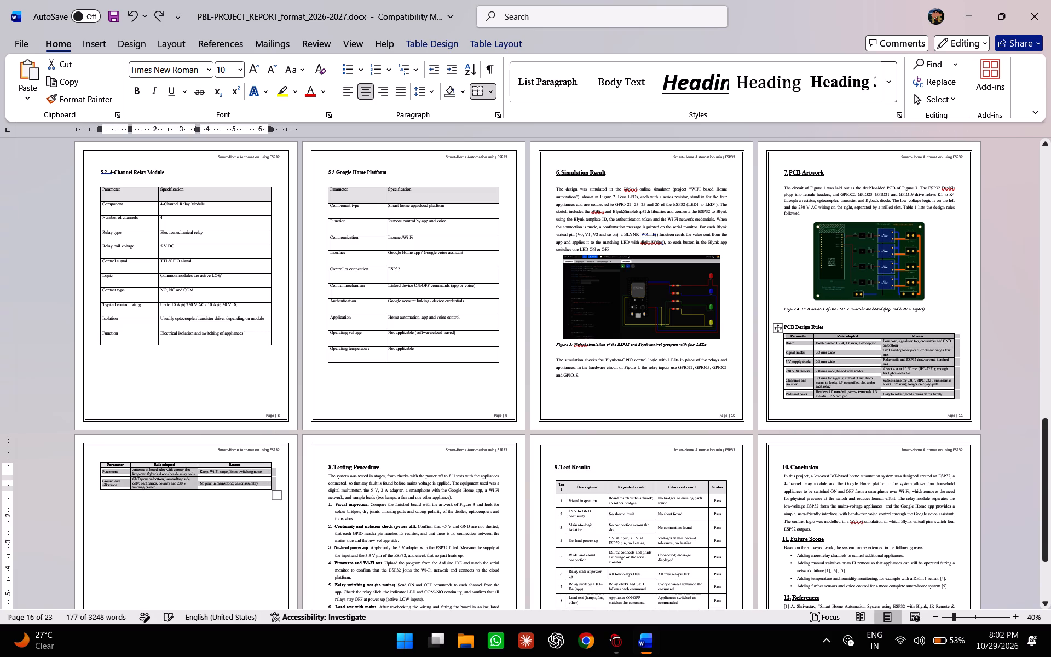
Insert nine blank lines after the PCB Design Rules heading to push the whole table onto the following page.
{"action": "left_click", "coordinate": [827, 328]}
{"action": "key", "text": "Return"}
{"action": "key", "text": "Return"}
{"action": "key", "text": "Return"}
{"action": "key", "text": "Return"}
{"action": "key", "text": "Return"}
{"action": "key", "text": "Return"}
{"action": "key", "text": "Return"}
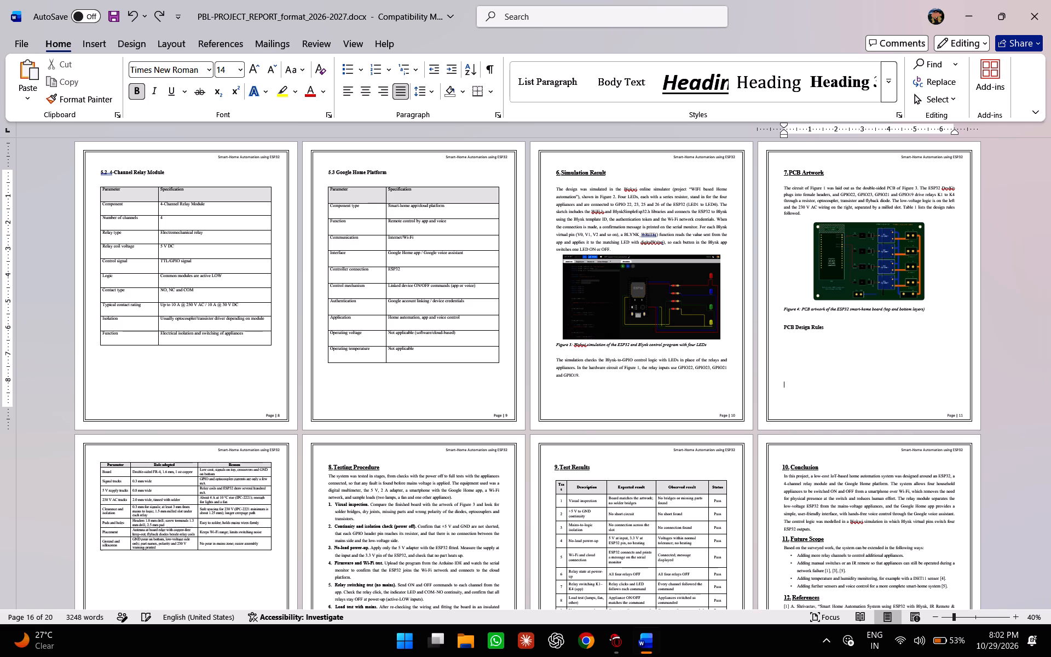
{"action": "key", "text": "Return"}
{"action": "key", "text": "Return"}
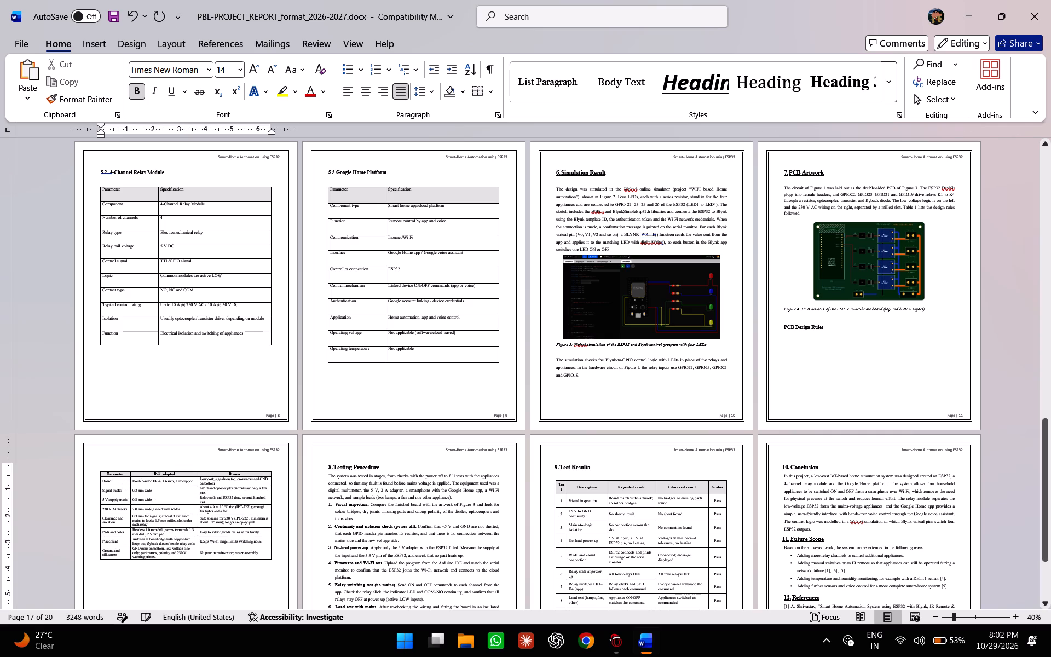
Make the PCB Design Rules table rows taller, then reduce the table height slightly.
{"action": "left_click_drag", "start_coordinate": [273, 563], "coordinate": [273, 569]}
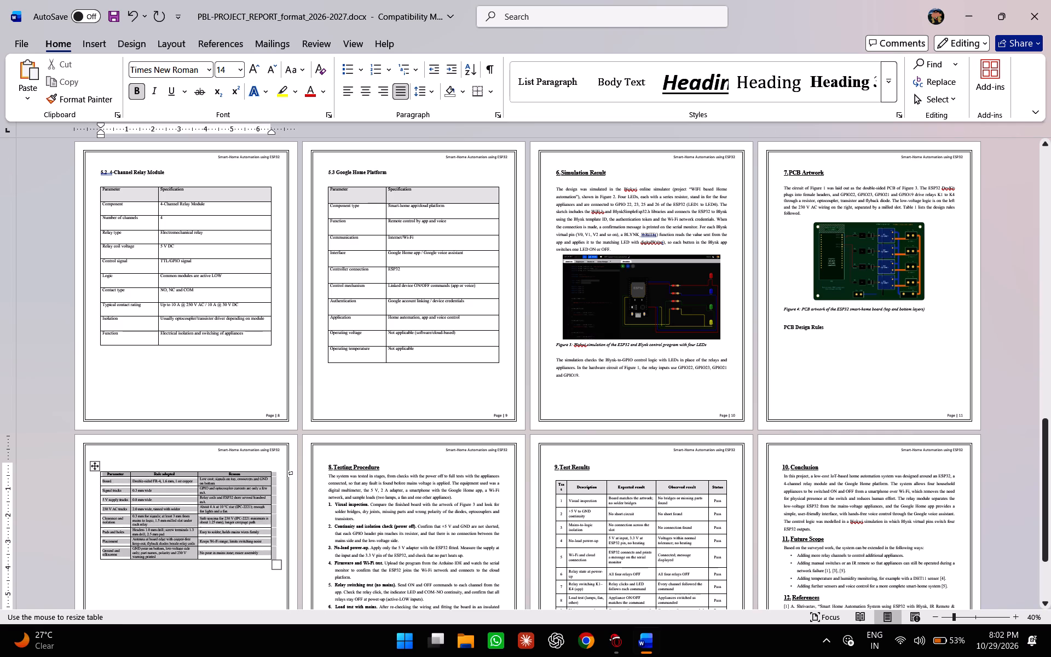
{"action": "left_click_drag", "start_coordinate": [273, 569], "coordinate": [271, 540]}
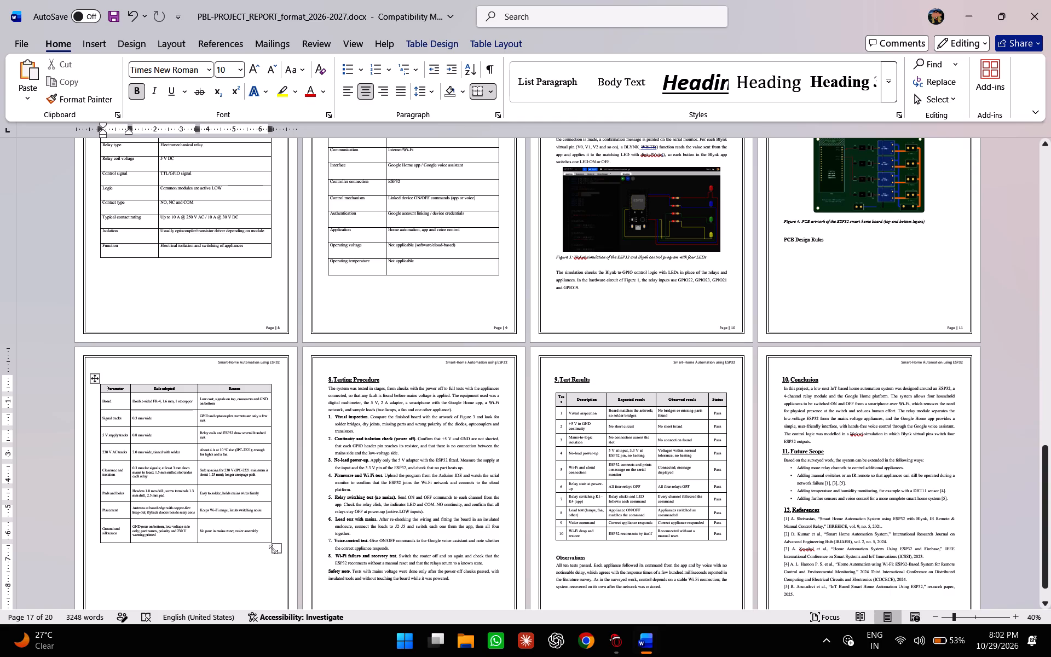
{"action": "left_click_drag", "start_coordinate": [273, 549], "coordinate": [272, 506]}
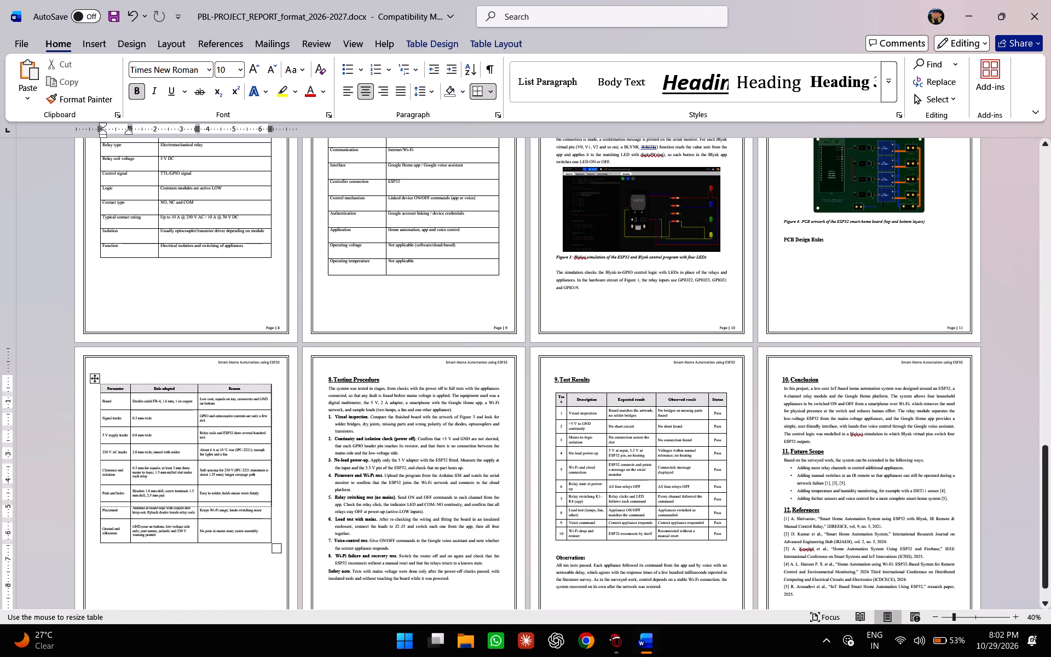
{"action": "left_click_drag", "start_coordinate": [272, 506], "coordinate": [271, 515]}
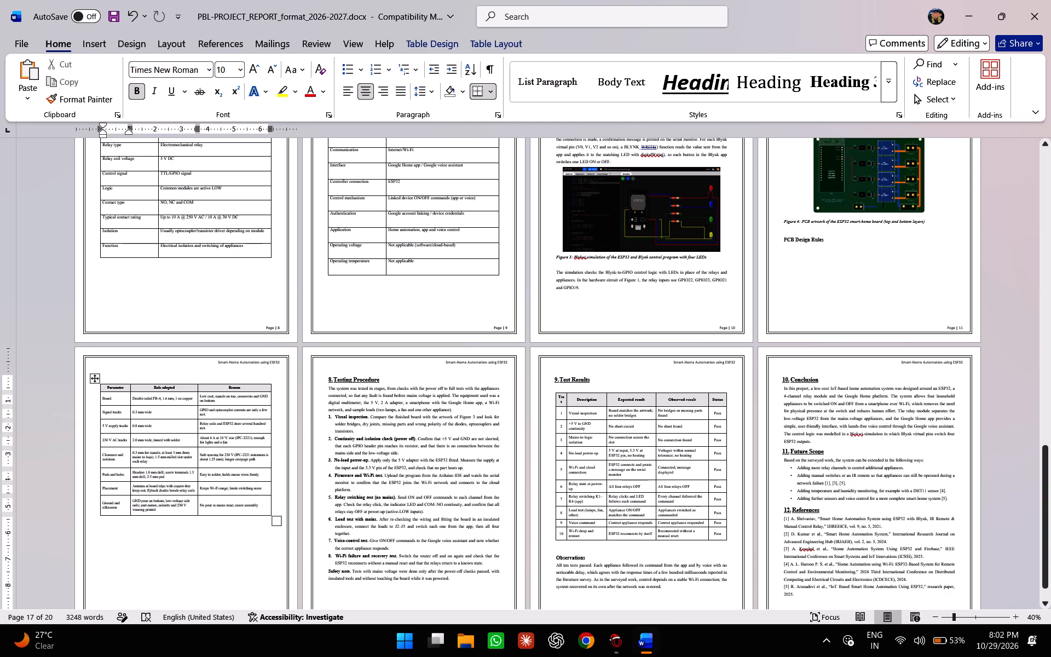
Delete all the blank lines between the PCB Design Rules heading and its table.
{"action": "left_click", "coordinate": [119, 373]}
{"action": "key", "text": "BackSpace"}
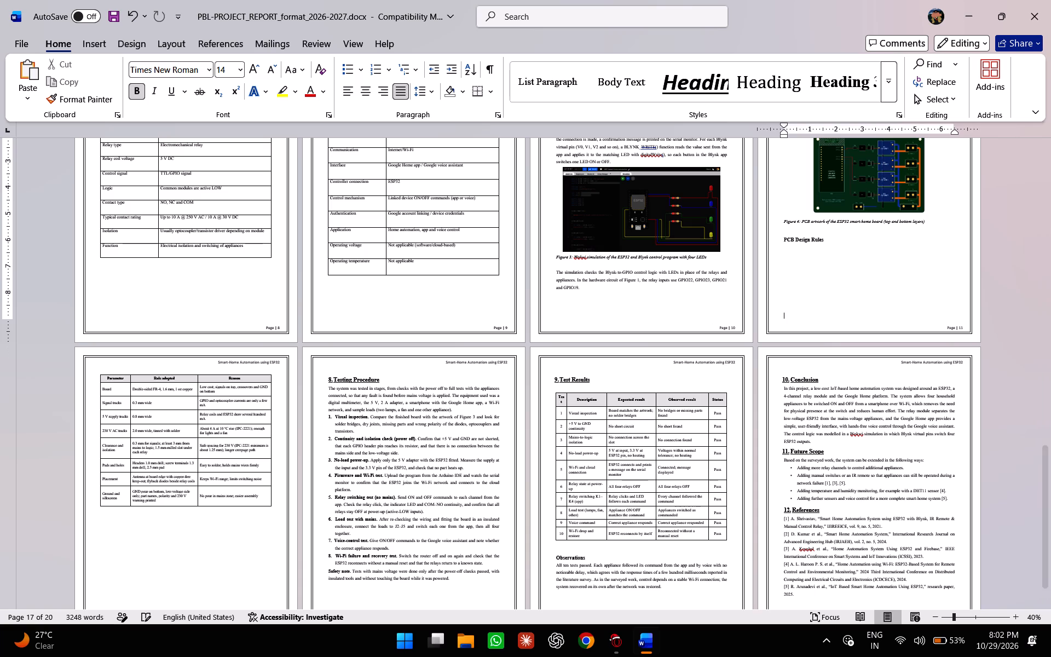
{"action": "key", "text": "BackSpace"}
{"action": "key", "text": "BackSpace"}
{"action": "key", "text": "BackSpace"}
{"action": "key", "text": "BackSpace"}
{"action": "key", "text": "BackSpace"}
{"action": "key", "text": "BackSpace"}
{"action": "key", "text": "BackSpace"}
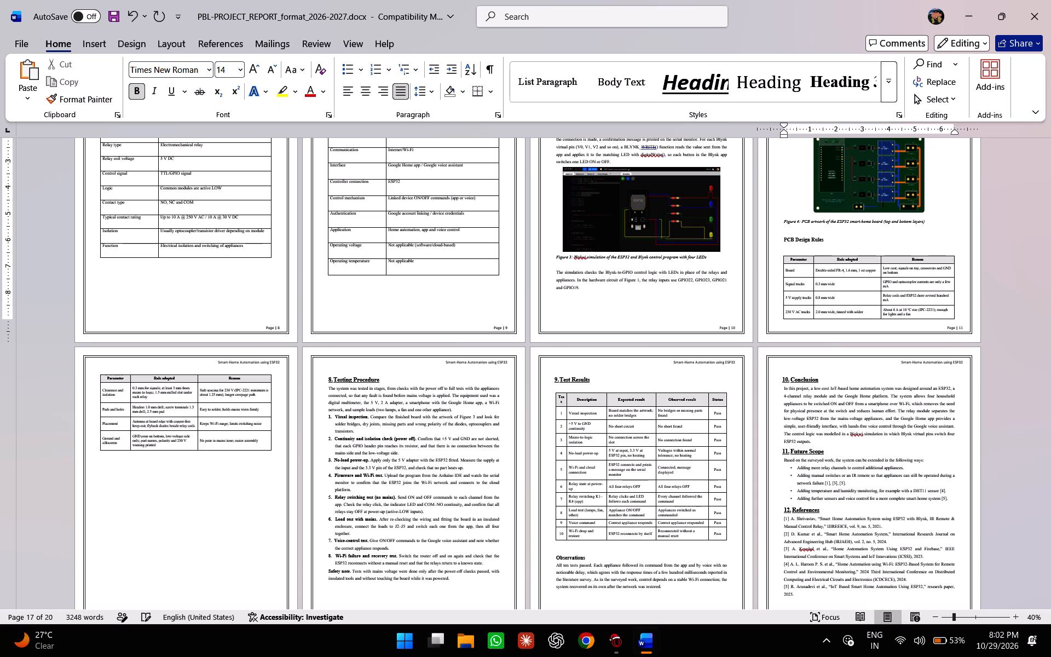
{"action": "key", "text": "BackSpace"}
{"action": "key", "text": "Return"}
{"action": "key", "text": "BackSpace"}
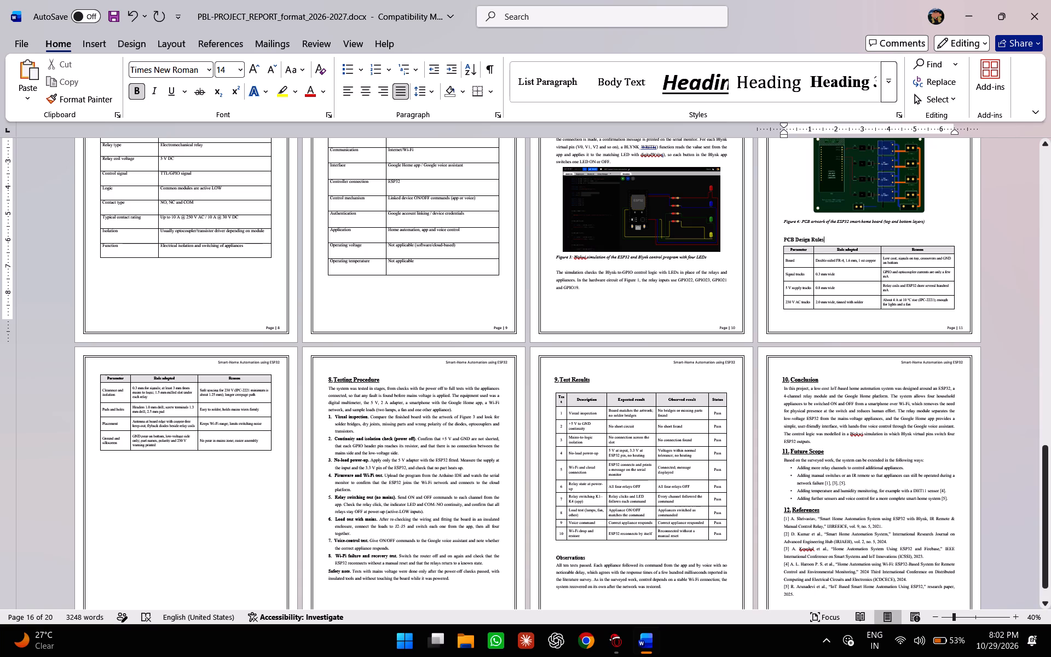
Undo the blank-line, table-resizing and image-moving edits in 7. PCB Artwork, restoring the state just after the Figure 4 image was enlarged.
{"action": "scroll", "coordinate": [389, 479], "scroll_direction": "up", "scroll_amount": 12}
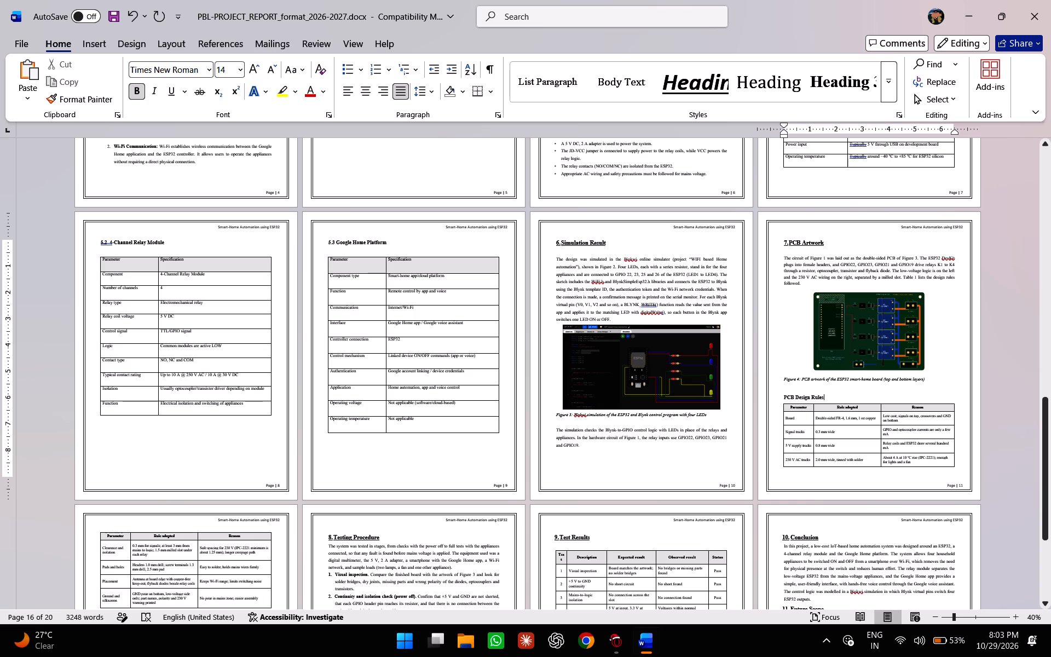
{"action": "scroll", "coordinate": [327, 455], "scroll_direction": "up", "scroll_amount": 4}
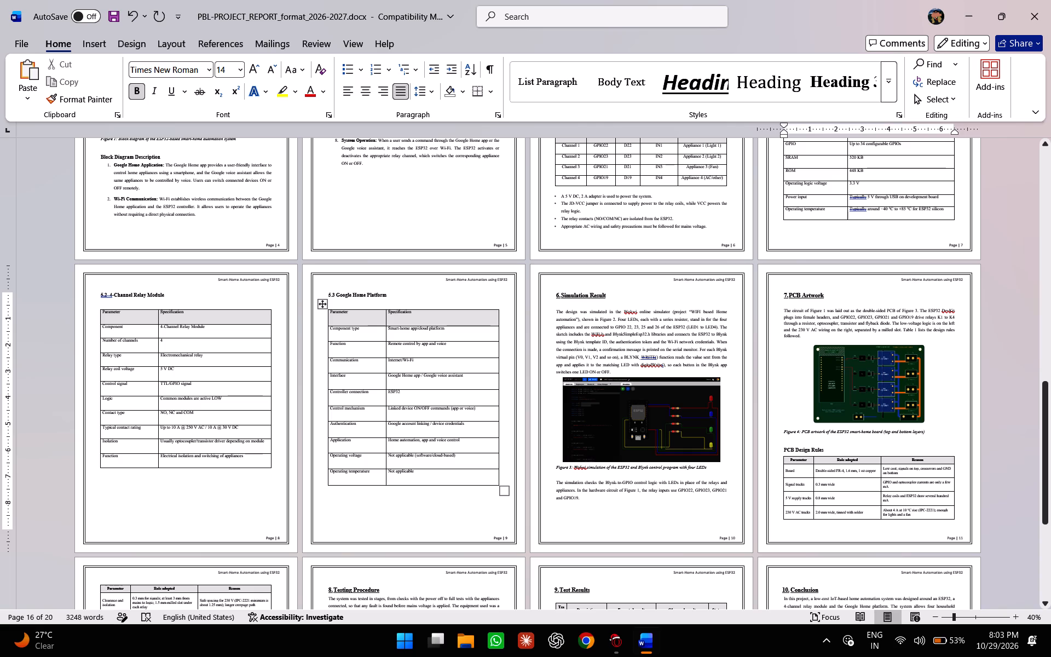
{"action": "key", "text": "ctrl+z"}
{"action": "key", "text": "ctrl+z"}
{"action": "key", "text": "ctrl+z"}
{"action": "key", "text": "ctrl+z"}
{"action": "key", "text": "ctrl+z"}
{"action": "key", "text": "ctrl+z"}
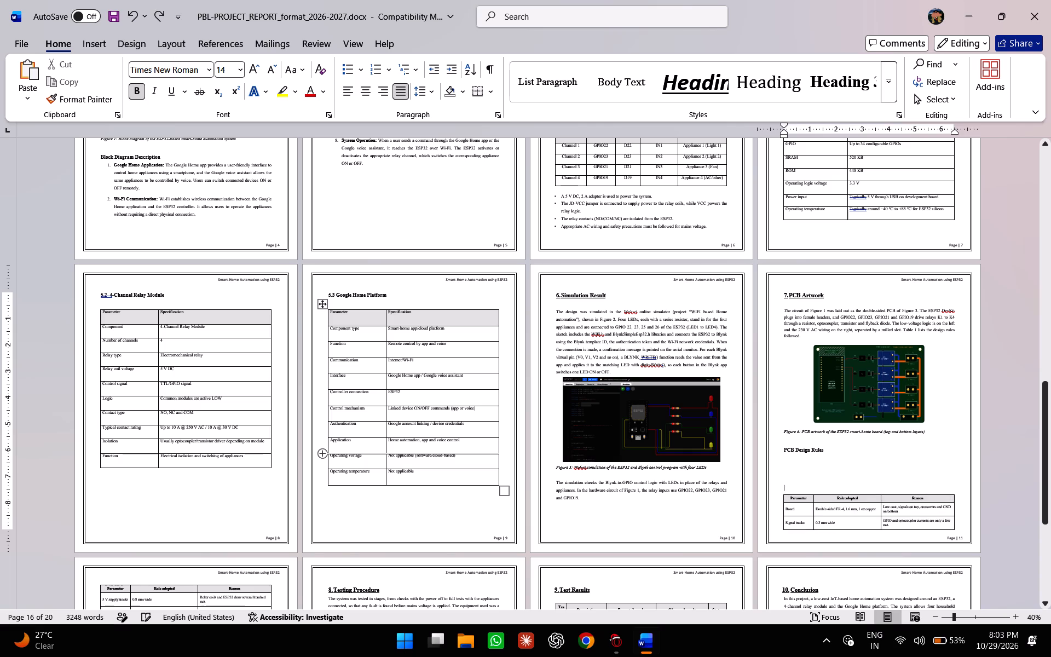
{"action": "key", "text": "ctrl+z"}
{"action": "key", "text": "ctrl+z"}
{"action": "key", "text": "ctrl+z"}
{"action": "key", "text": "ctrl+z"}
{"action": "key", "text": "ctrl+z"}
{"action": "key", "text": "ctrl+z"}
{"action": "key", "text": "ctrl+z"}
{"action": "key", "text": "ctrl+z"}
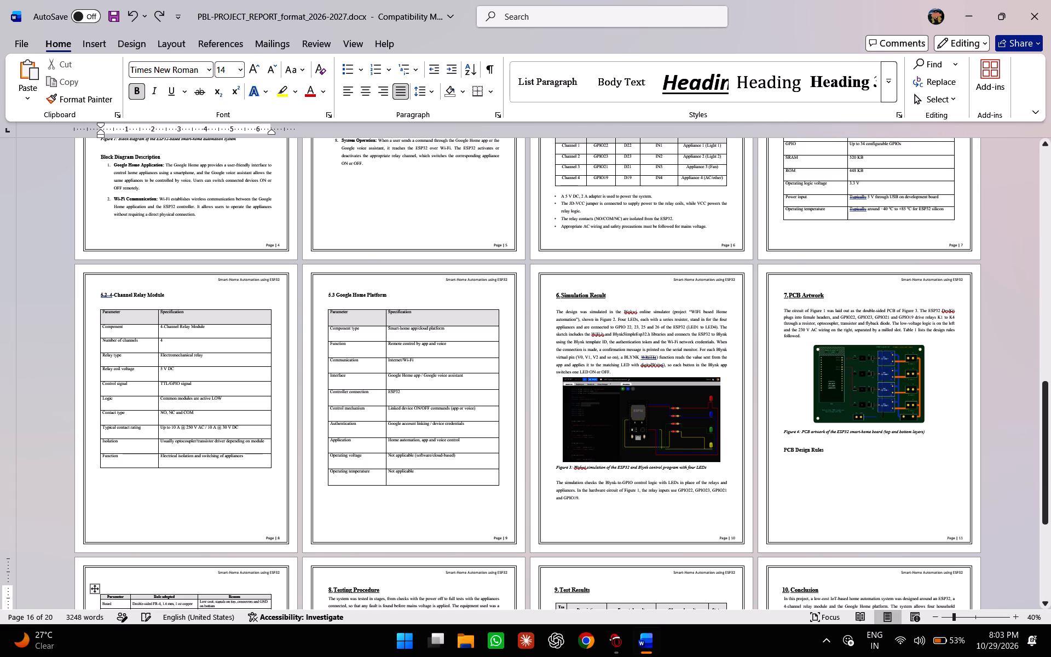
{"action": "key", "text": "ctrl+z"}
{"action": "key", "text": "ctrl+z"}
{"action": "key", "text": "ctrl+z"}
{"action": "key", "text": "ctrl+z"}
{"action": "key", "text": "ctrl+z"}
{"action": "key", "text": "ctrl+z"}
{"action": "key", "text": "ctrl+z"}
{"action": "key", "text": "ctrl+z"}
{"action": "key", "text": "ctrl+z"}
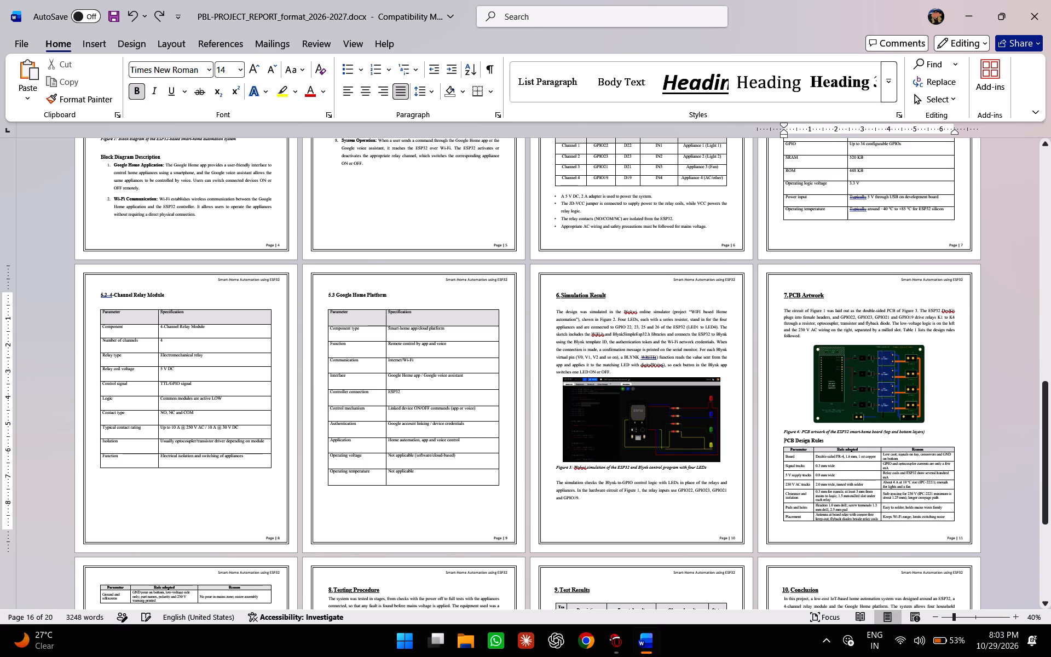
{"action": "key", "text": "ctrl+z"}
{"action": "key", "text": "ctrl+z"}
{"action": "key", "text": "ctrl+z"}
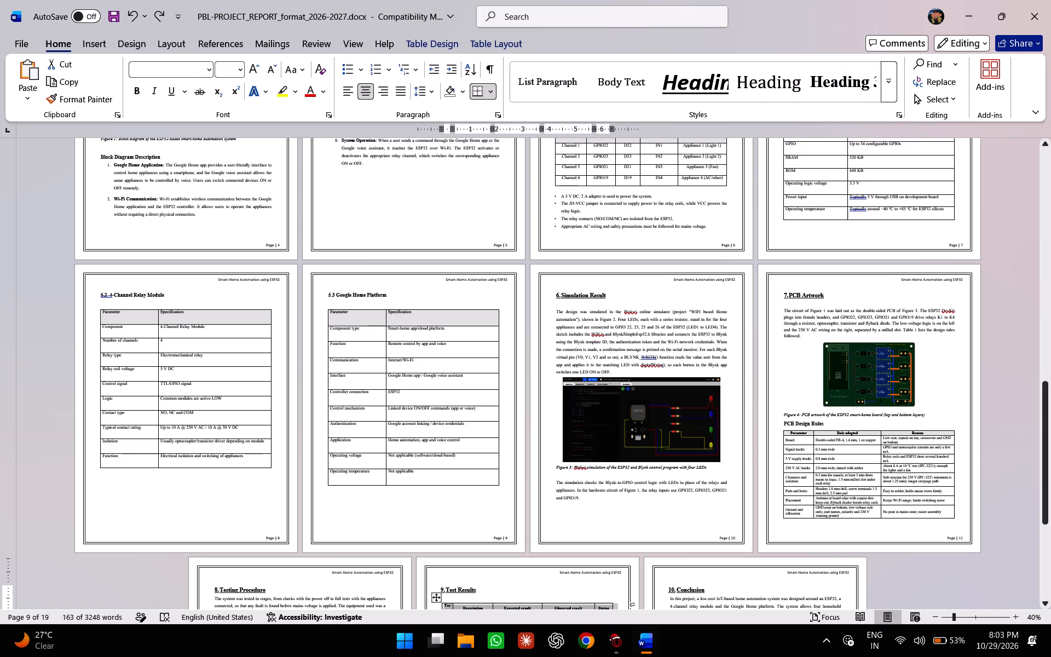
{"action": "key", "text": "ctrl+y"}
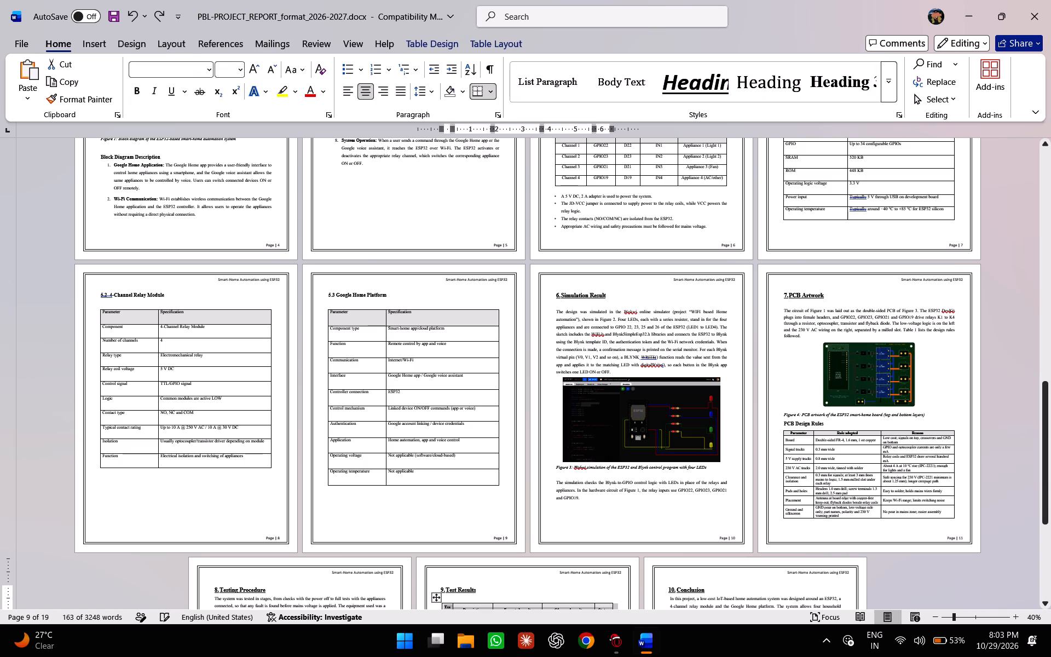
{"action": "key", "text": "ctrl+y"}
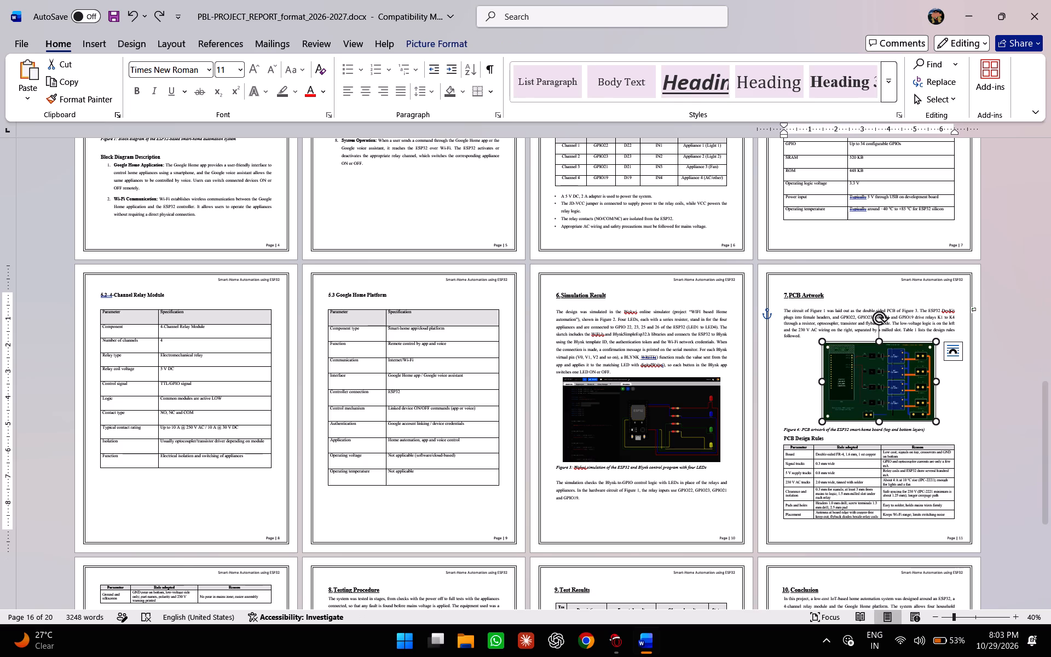
Undo the enlargement of the Figure 4 PCB artwork image and keep it centred above its caption.
{"action": "key", "text": "ctrl+z"}
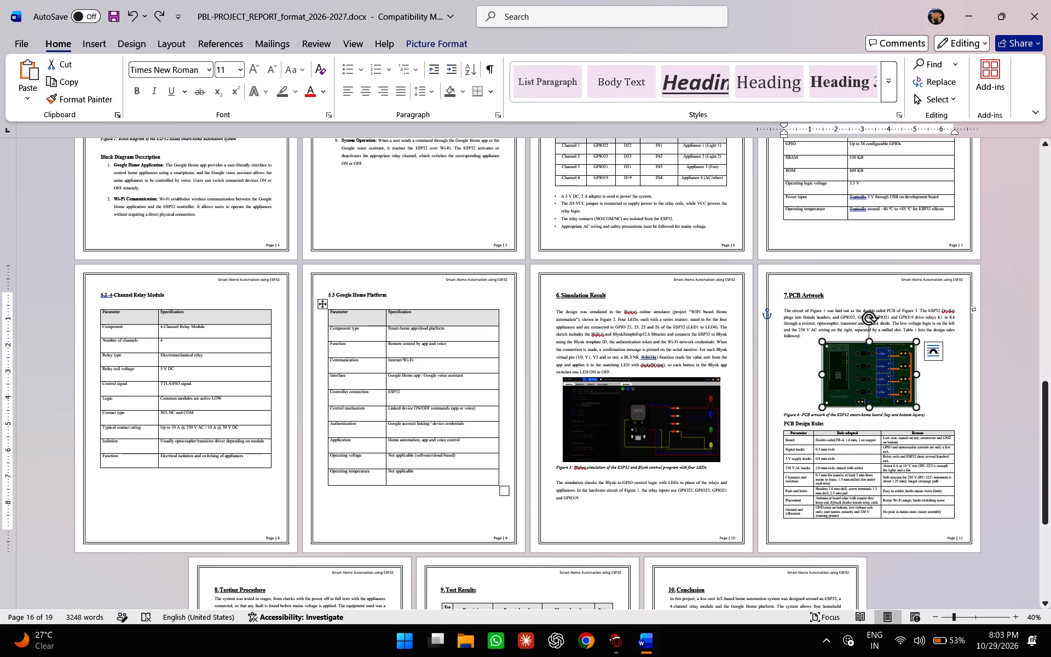
{"action": "left_click", "coordinate": [866, 375]}
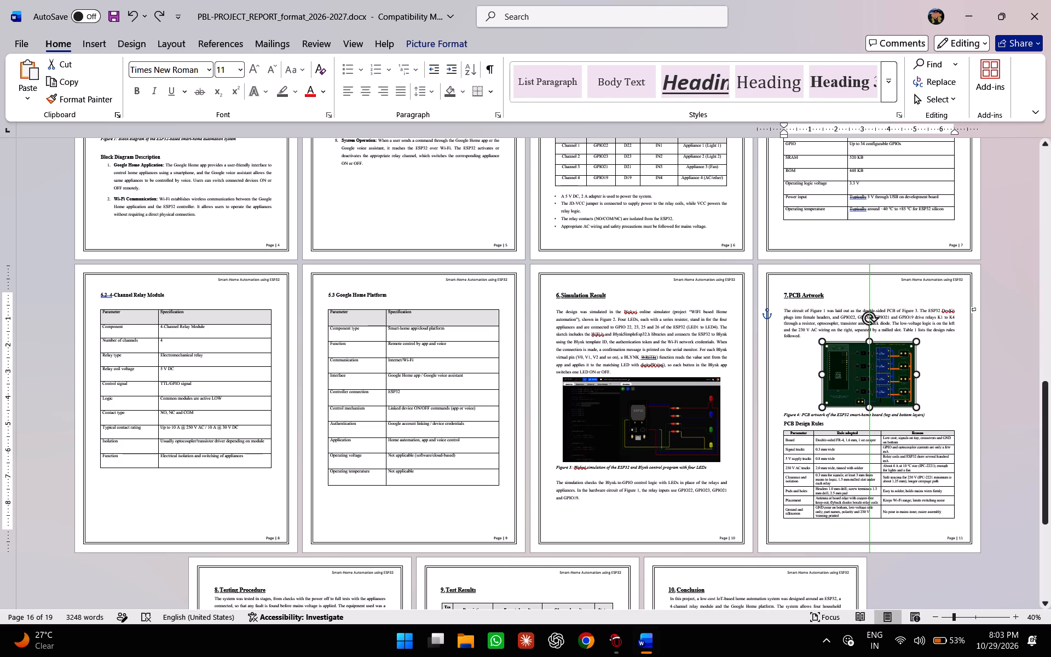
Make the PCB Design Rules table slightly taller, keeping it on the 7. PCB Artwork page.
{"action": "scroll", "coordinate": [308, 462], "scroll_direction": "down", "scroll_amount": 5}
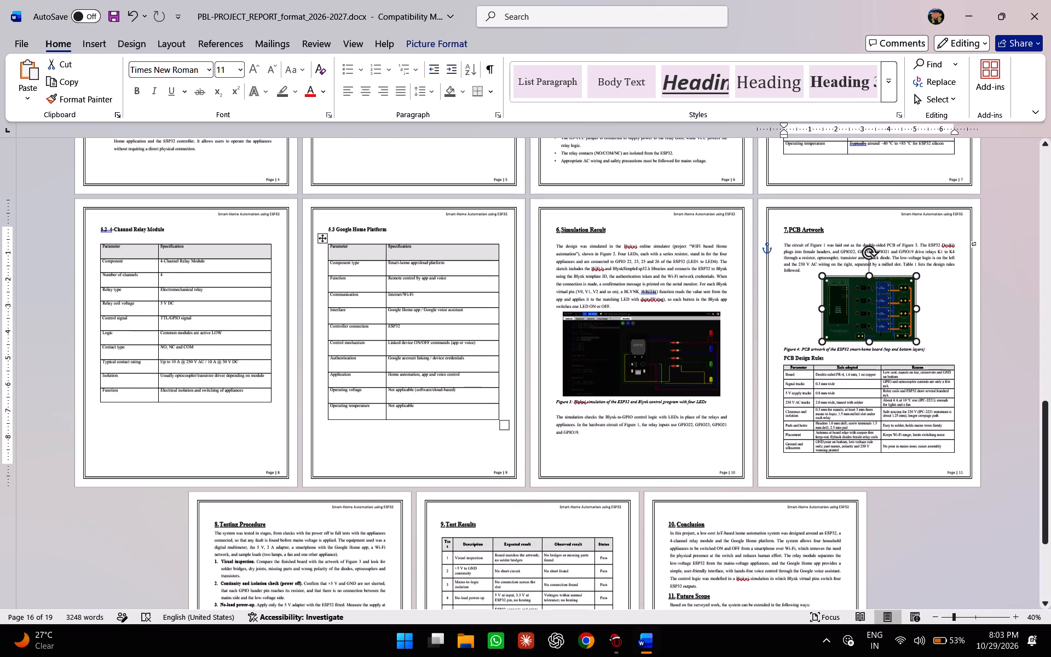
{"action": "left_click", "coordinate": [958, 456]}
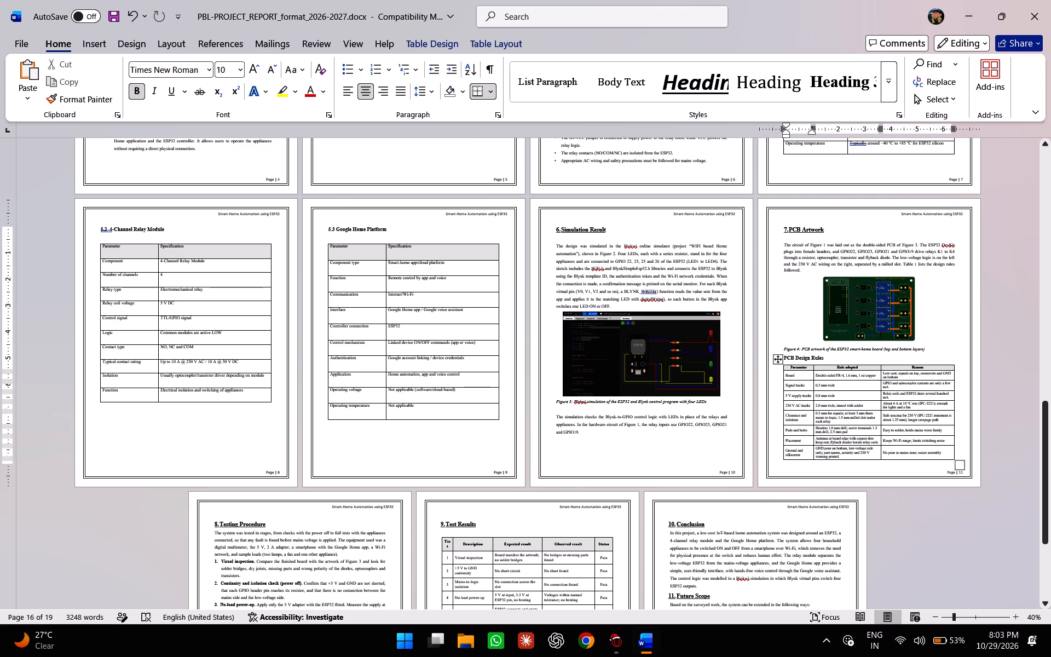
Set the cell alignment of the whole 5.1 ESP32 Wi-Fi Module table to bottom left, after trying centre and centre left.
{"action": "scroll", "coordinate": [213, 277], "scroll_direction": "up", "scroll_amount": 4}
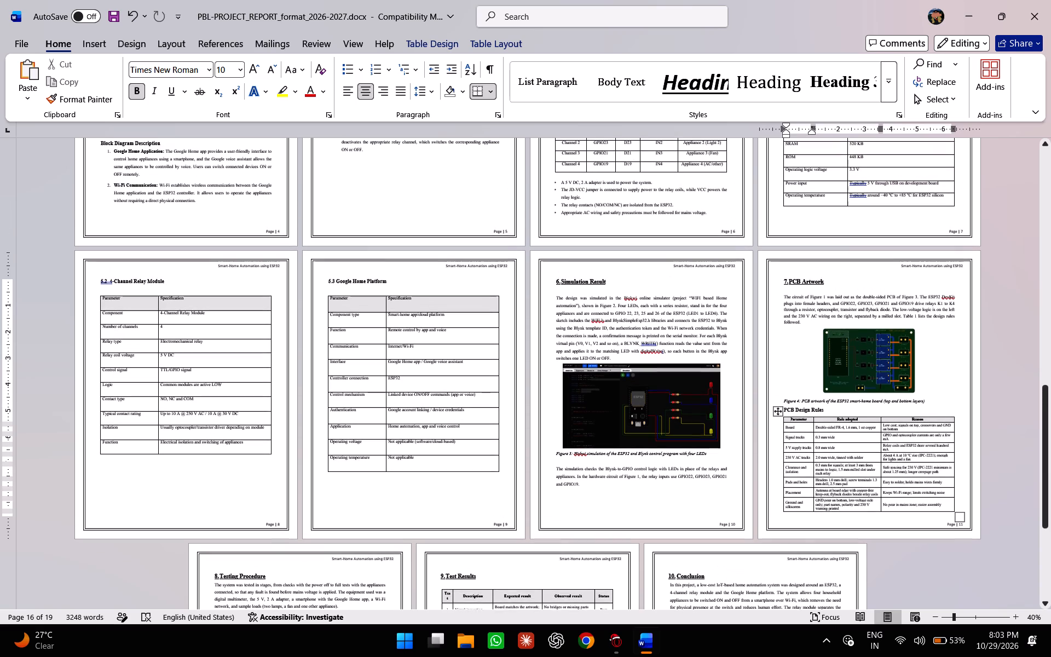
{"action": "scroll", "coordinate": [213, 277], "scroll_direction": "up", "scroll_amount": 15}
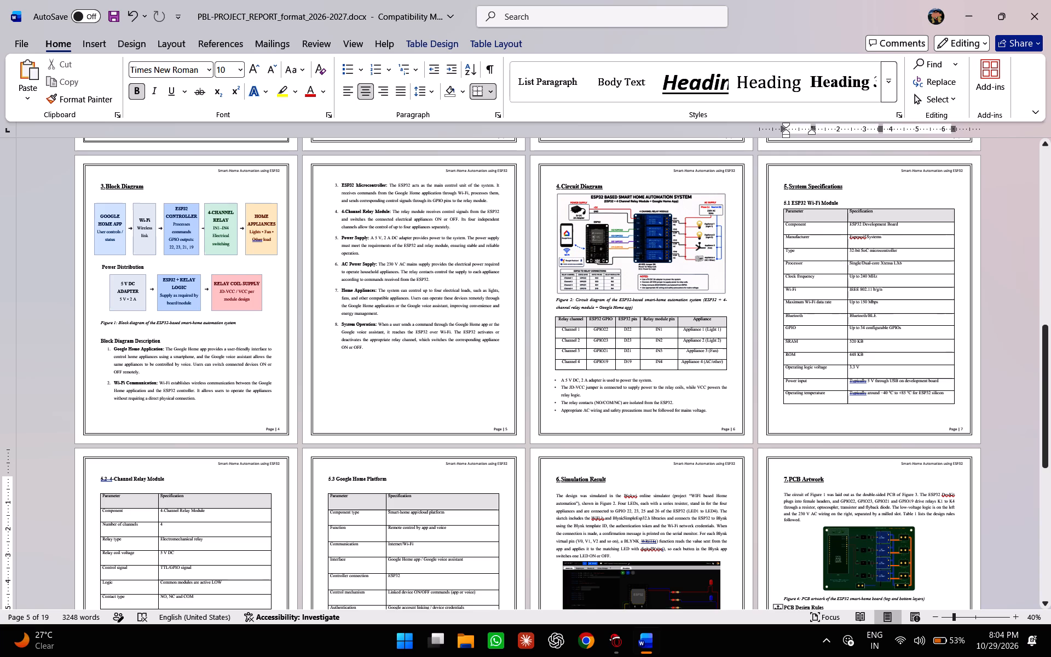
{"action": "left_click", "coordinate": [788, 214]}
{"action": "left_click", "coordinate": [779, 202]}
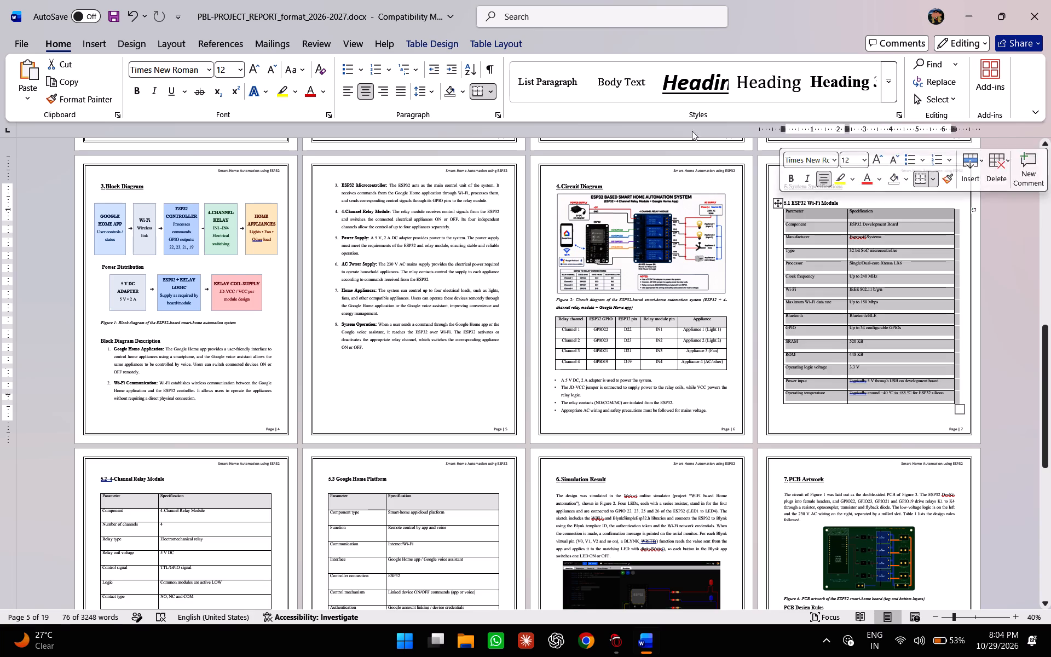
{"action": "left_click", "coordinate": [472, 48]}
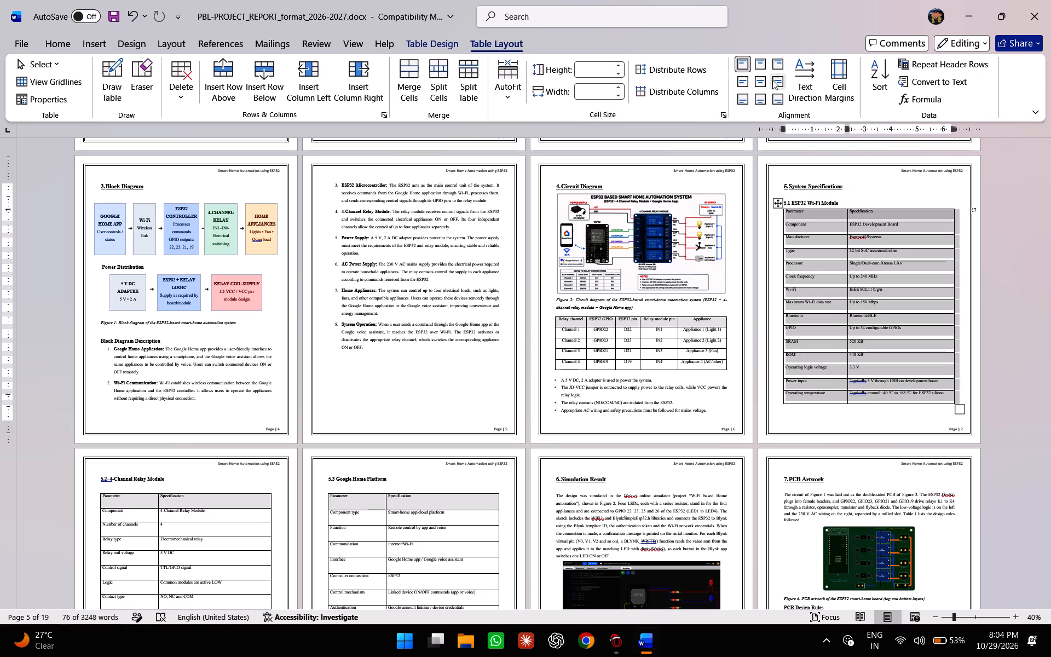
{"action": "left_click", "coordinate": [755, 81]}
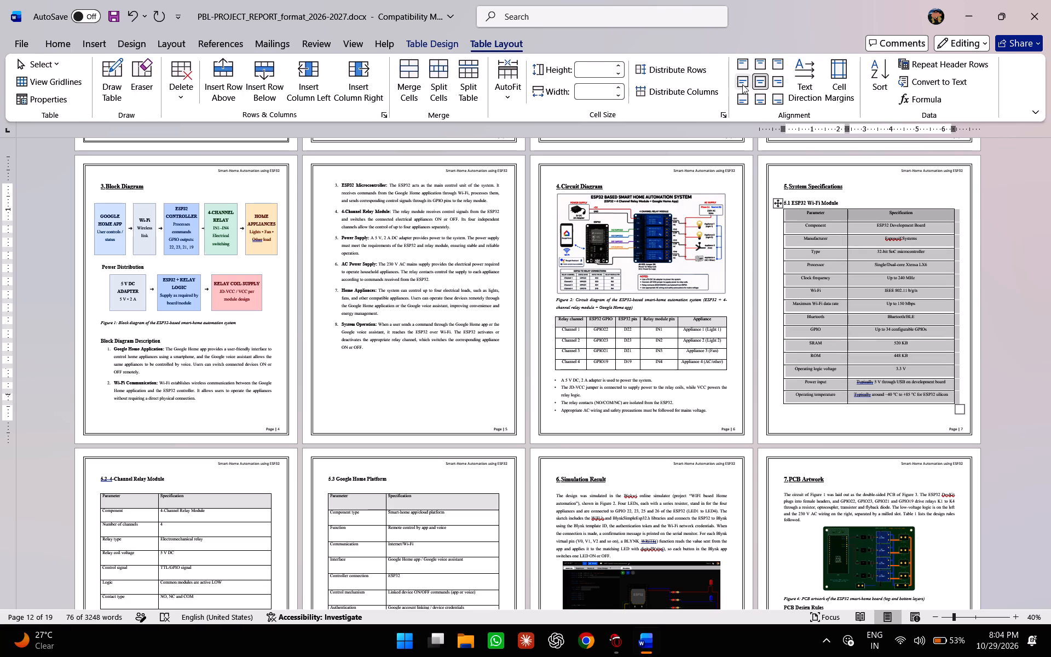
{"action": "left_click", "coordinate": [737, 81]}
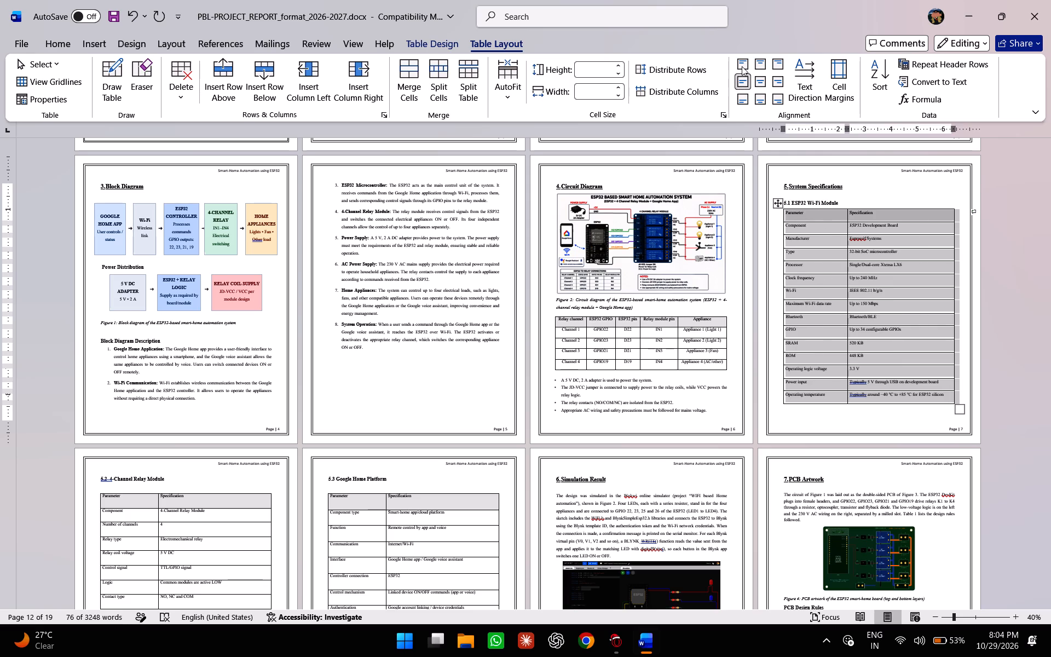
{"action": "left_click", "coordinate": [735, 66]}
{"action": "left_click", "coordinate": [743, 77]}
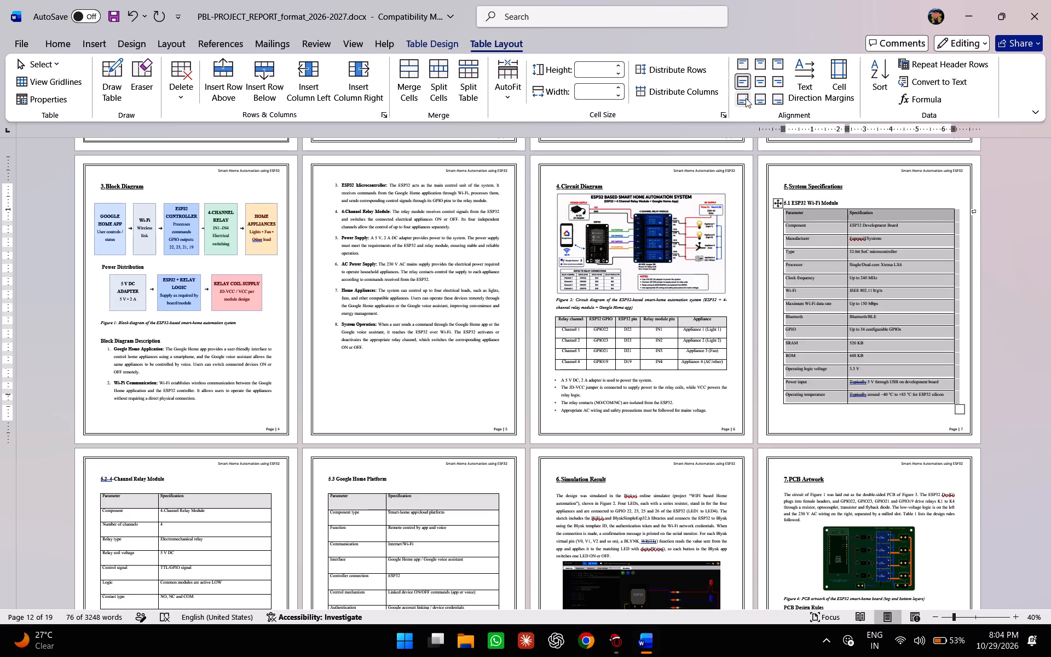
{"action": "left_click", "coordinate": [746, 102]}
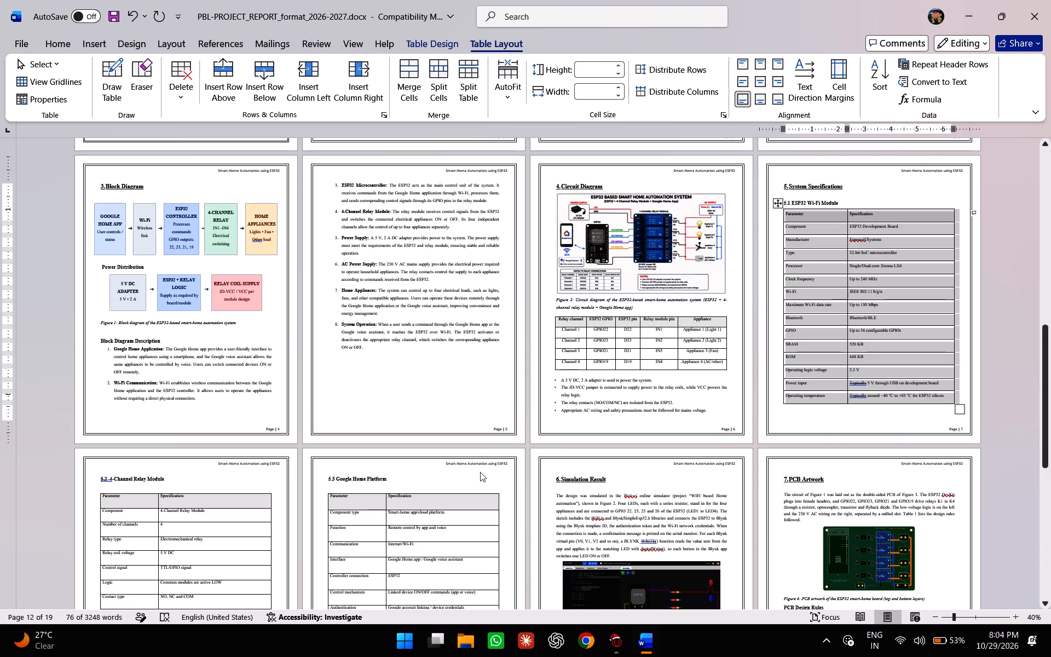
Set the cell alignment of the whole 5.3 Google Home Platform table to bottom left.
{"action": "left_click", "coordinate": [330, 490]}
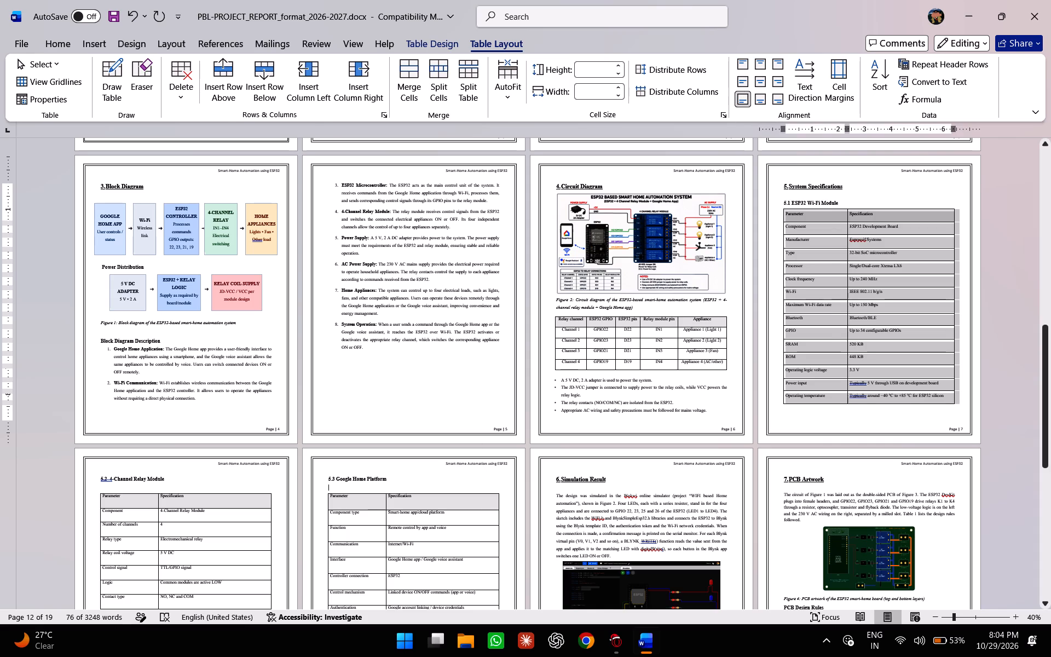
{"action": "left_click", "coordinate": [325, 490]}
{"action": "left_click", "coordinate": [330, 498]}
{"action": "left_click", "coordinate": [321, 491]}
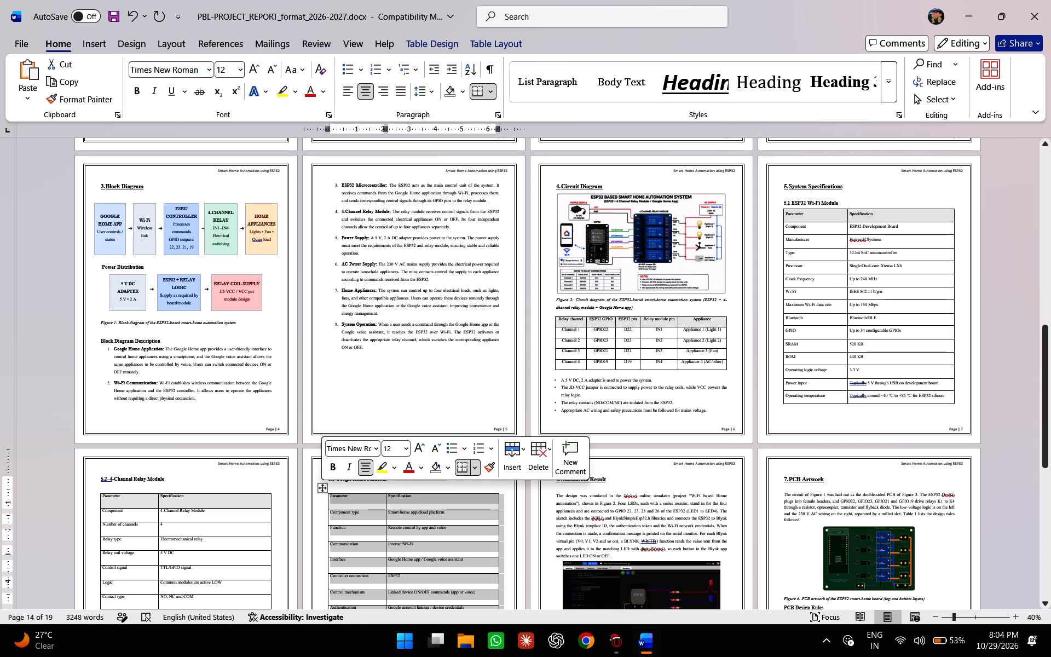
{"action": "left_click", "coordinate": [478, 47]}
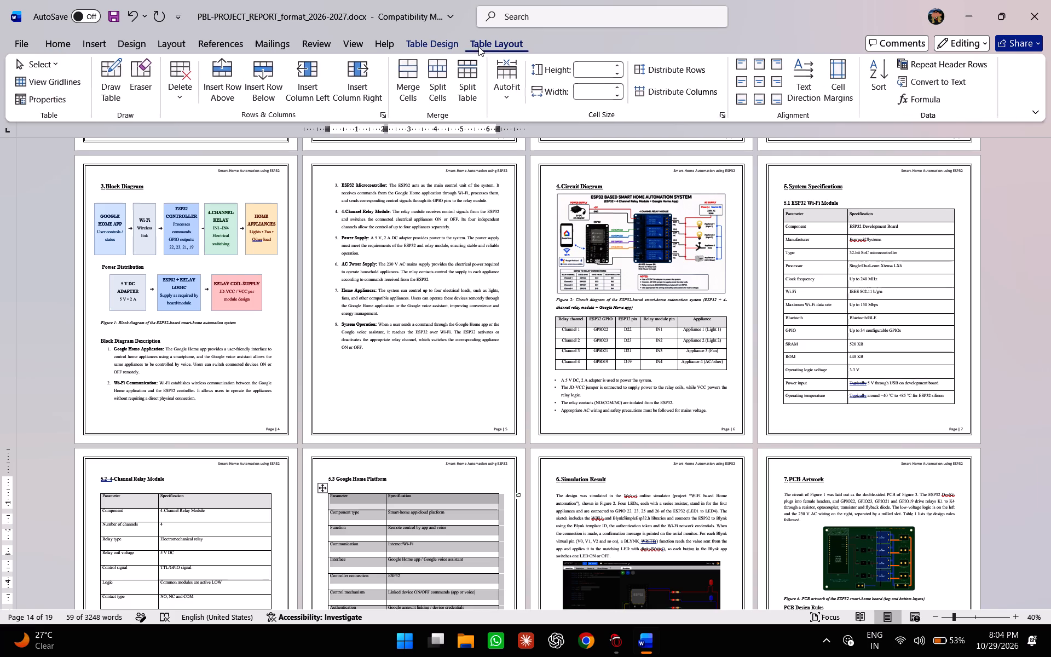
{"action": "left_click", "coordinate": [742, 100]}
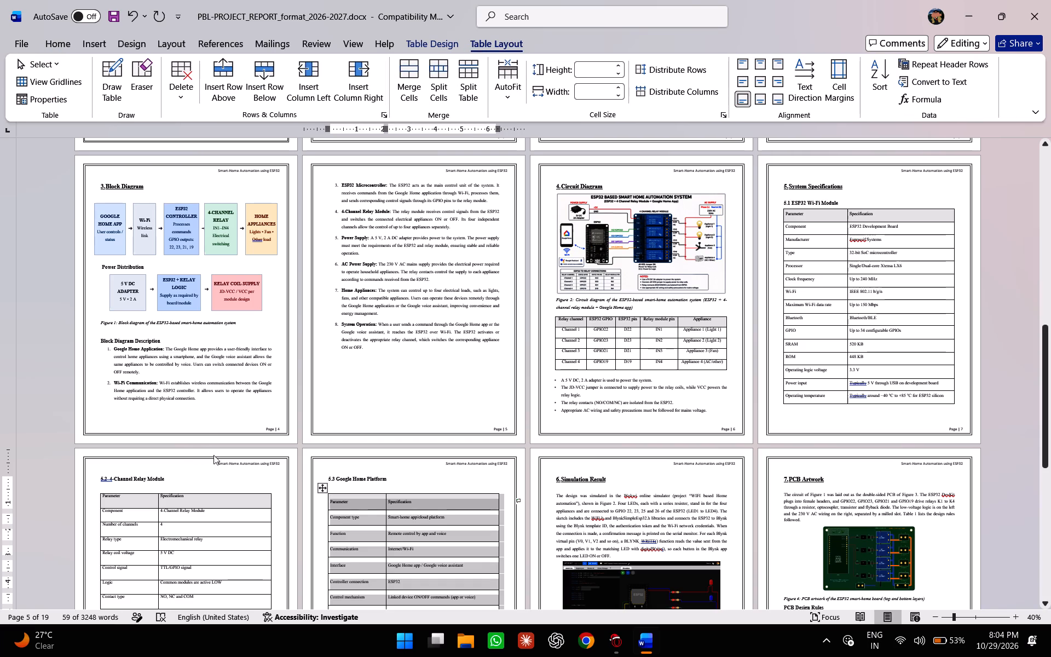
Set the cell alignment of the whole 5.2 4-Channel Relay Module table to bottom left.
{"action": "left_click", "coordinate": [101, 504]}
{"action": "left_click", "coordinate": [93, 490]}
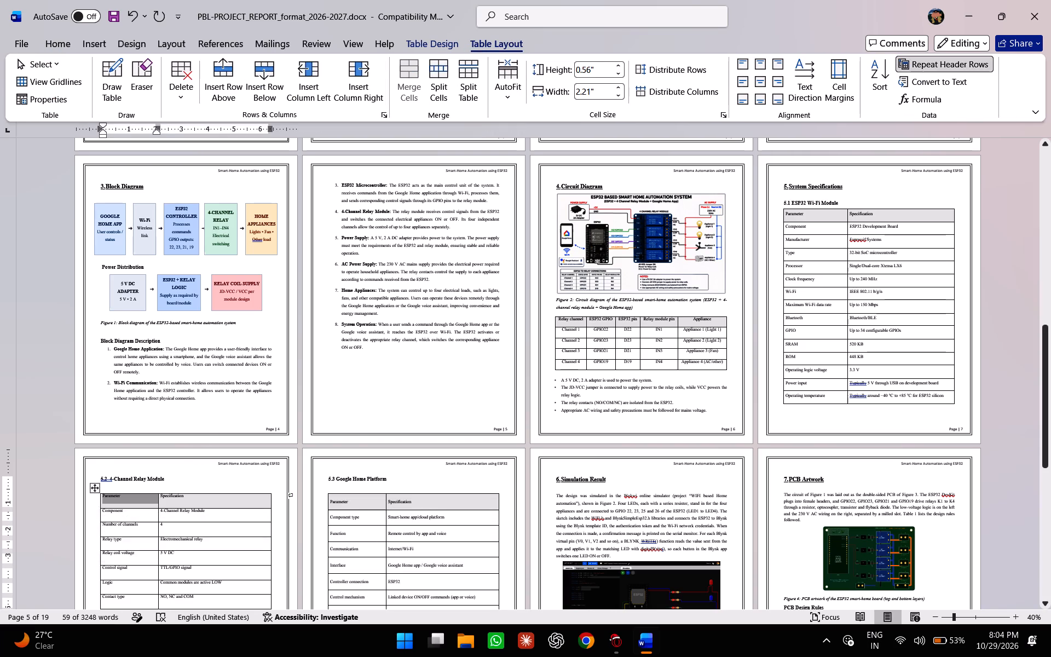
{"action": "left_click", "coordinate": [744, 103]}
{"action": "left_click", "coordinate": [0, 422]}
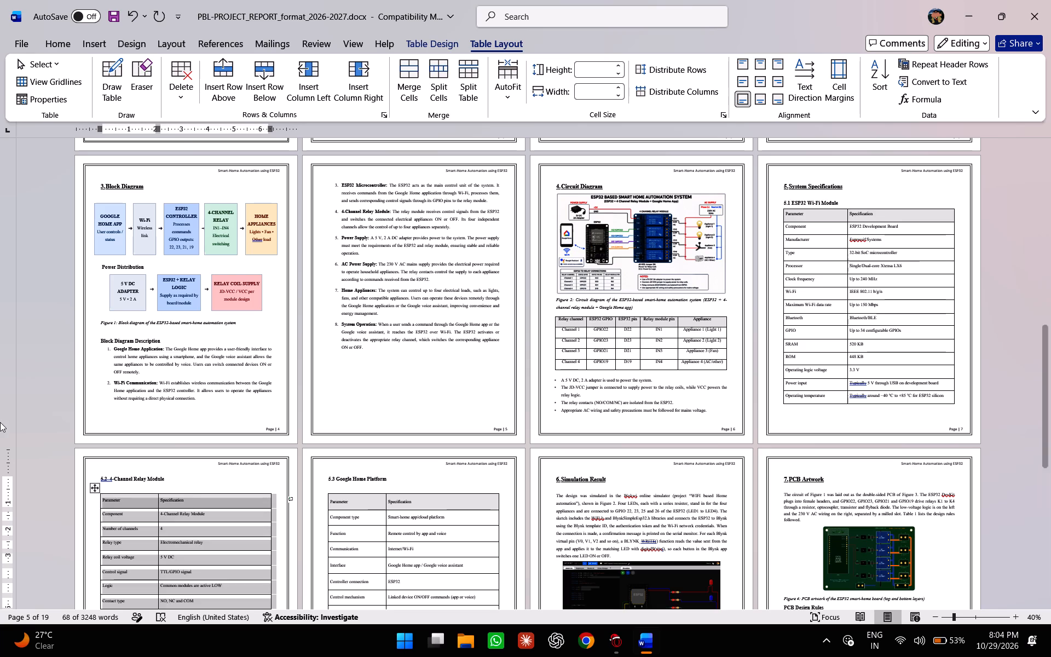
{"action": "left_click", "coordinate": [48, 416]}
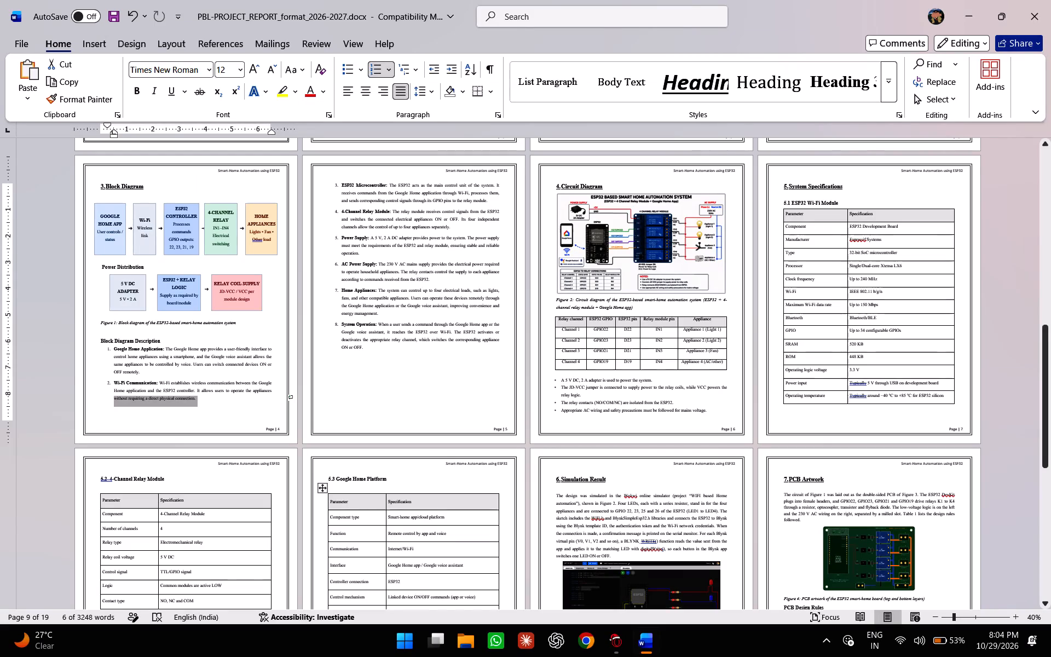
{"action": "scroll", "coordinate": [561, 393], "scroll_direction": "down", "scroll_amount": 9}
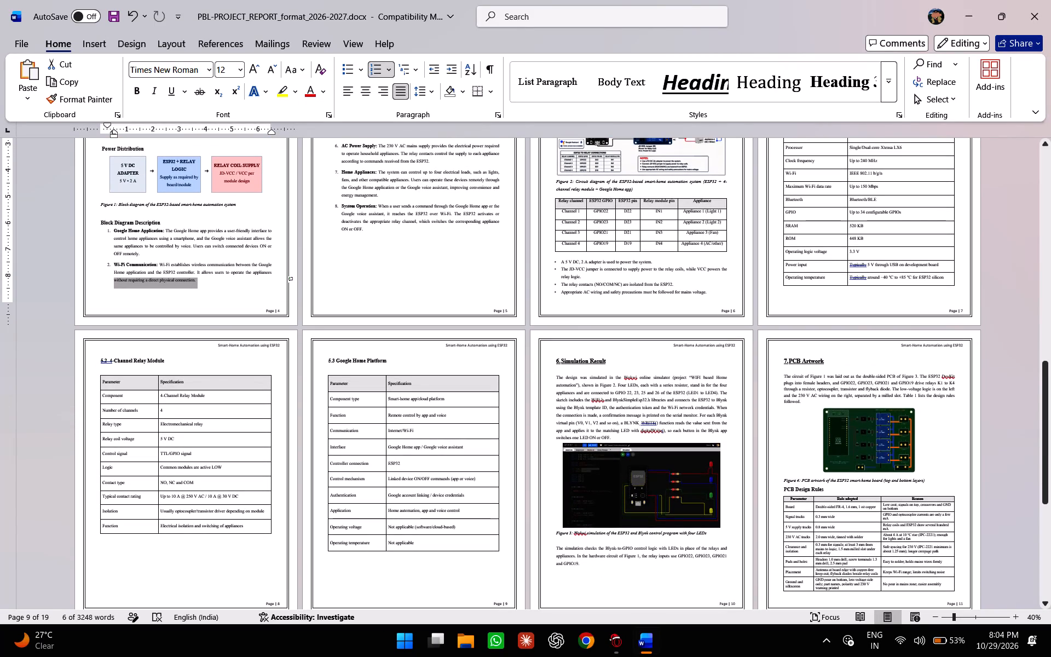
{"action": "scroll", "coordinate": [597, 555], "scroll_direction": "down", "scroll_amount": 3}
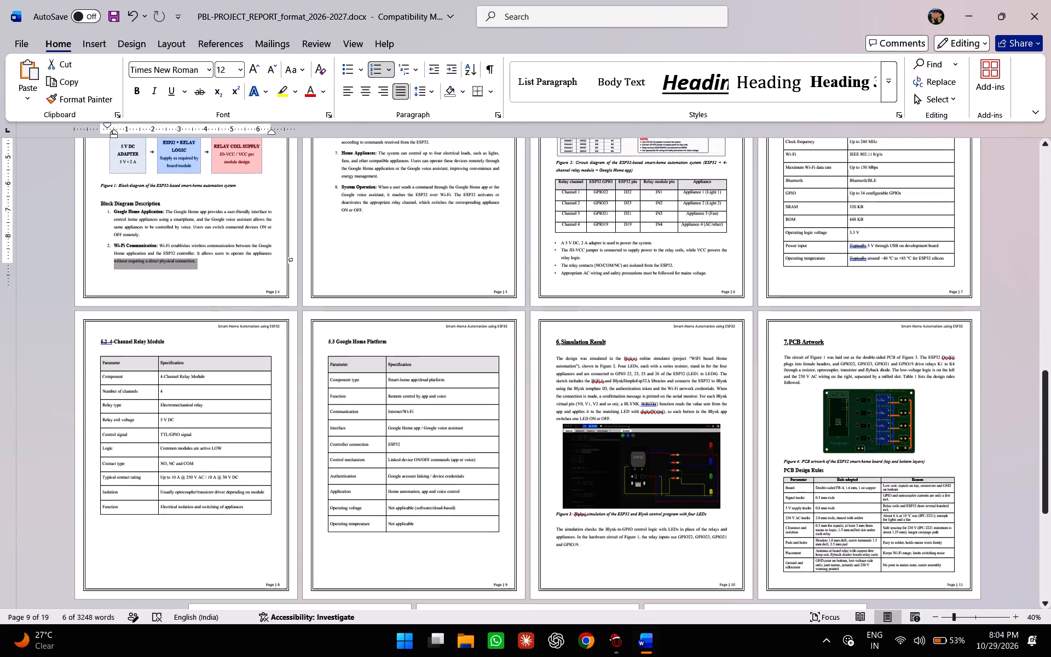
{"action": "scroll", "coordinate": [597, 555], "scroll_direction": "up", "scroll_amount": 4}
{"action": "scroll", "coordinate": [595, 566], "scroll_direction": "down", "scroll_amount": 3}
Switch to the Opera GX browser and search Google Images for "esp32 dev kit" in a new tab.
{"action": "left_click", "coordinate": [618, 636]}
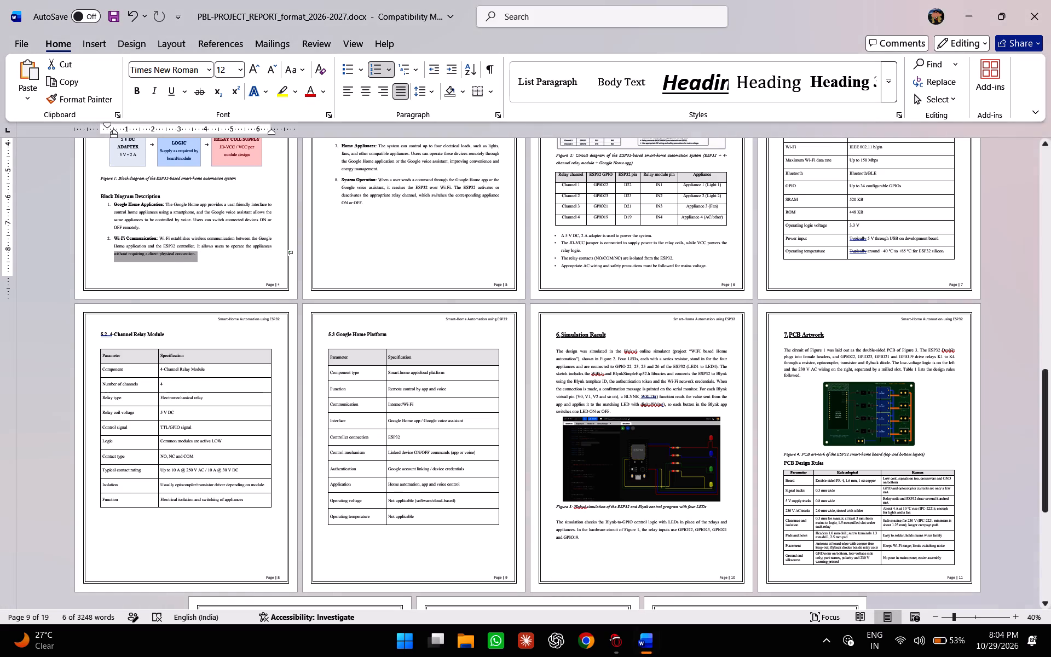
{"action": "left_click", "coordinate": [619, 574]}
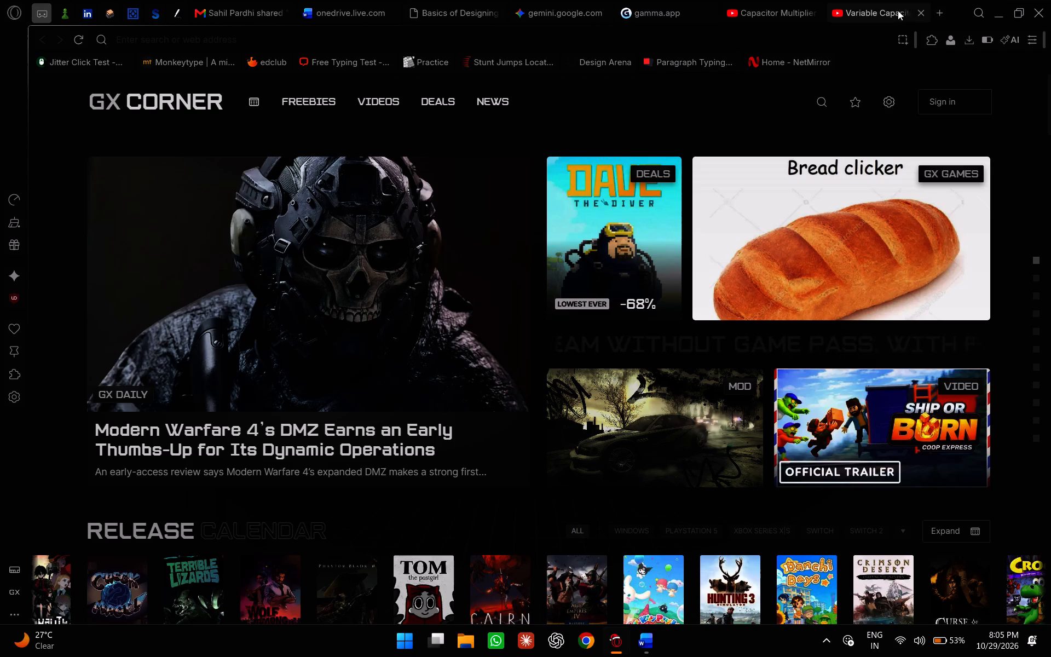
{"action": "left_click", "coordinate": [938, 14]}
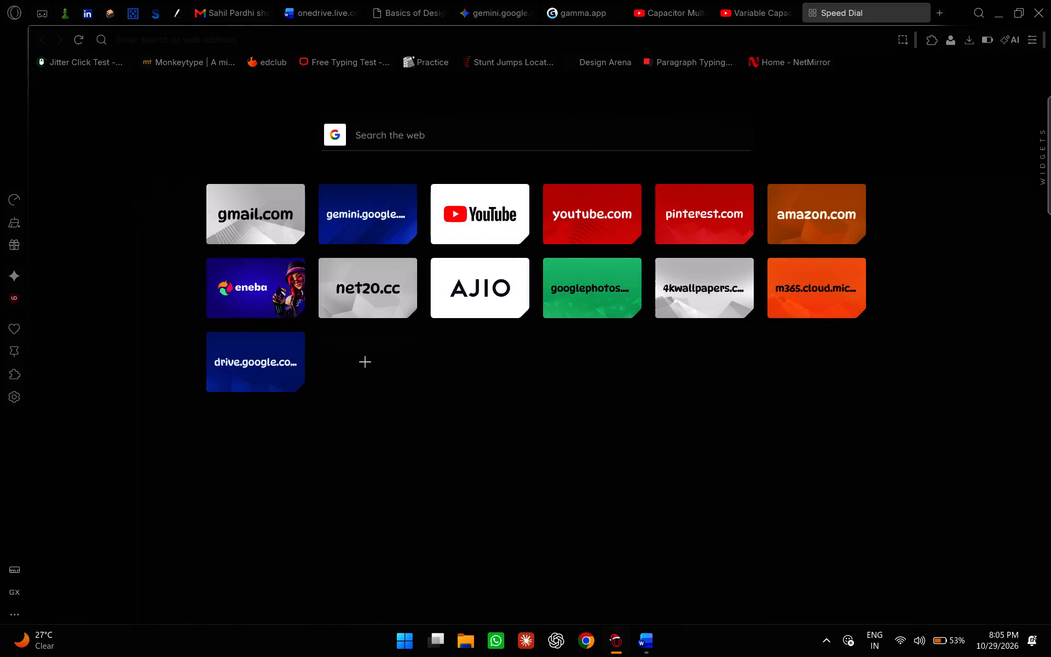
{"action": "left_click", "coordinate": [564, 128]}
{"action": "type", "text": "esp32 dev kit"}
{"action": "key", "text": "Return"}
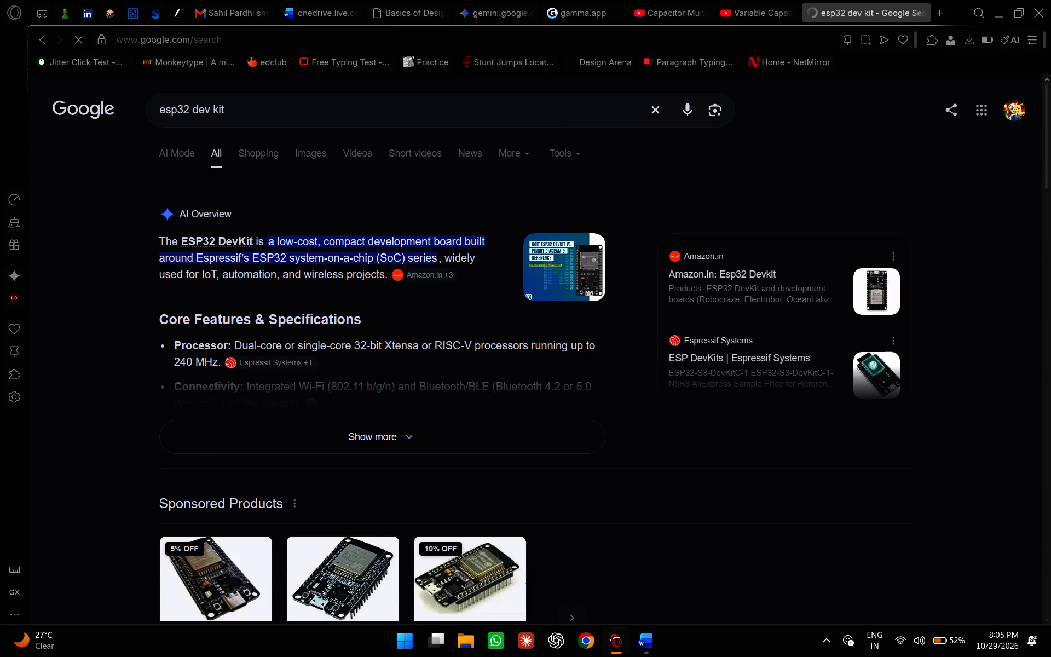
{"action": "left_click", "coordinate": [309, 154]}
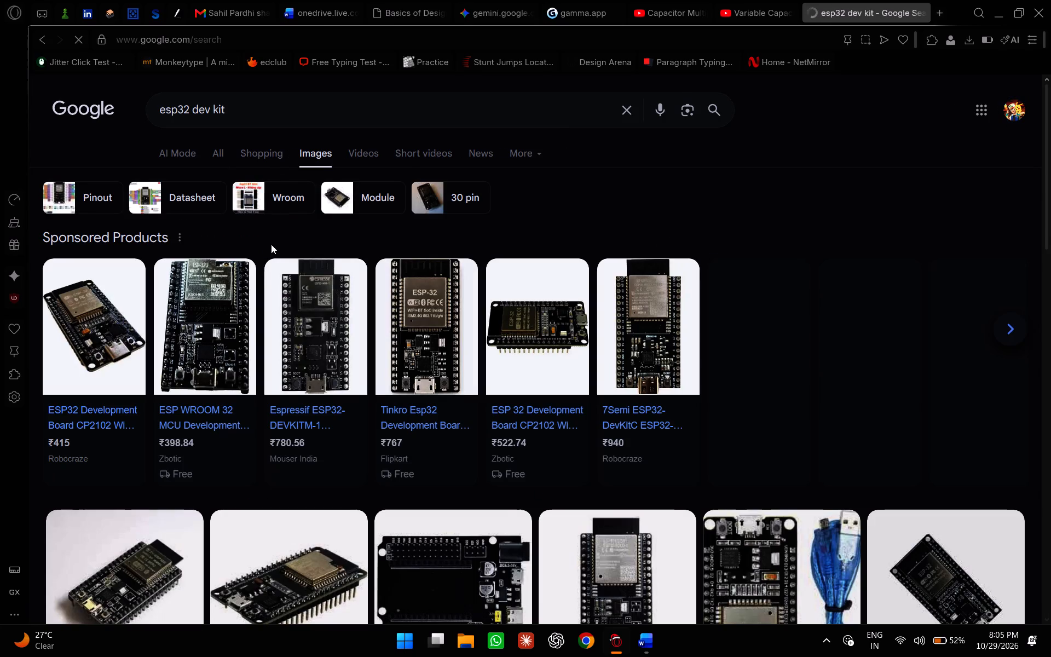
Look through the image results for a clear photo of an ESP32 development board.
{"action": "scroll", "coordinate": [292, 217], "scroll_direction": "down", "scroll_amount": 4}
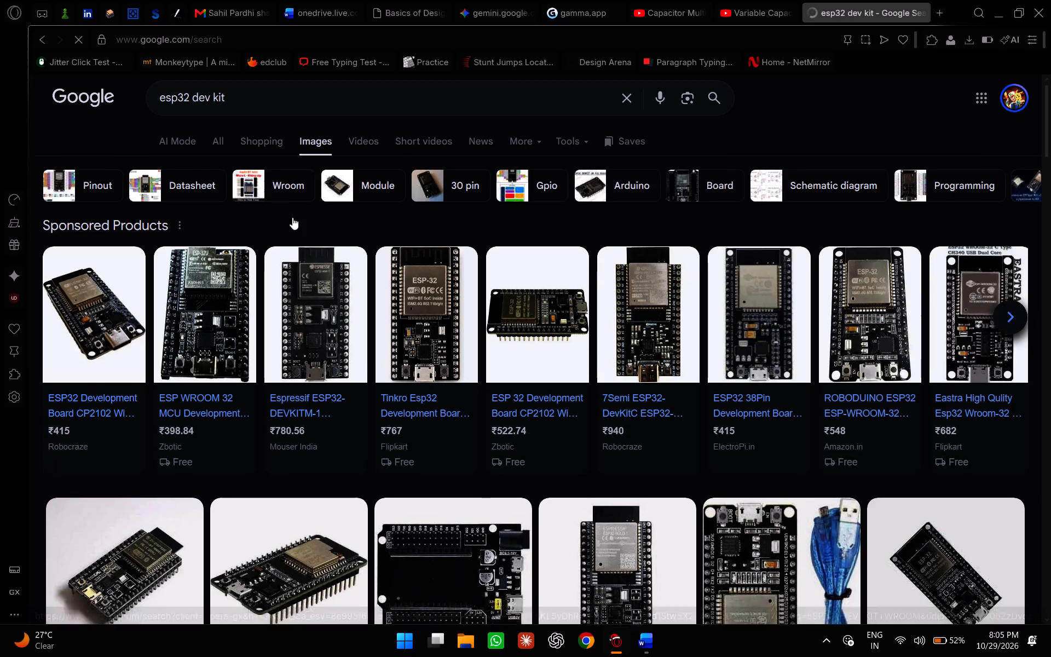
{"action": "scroll", "coordinate": [265, 249], "scroll_direction": "down", "scroll_amount": 3}
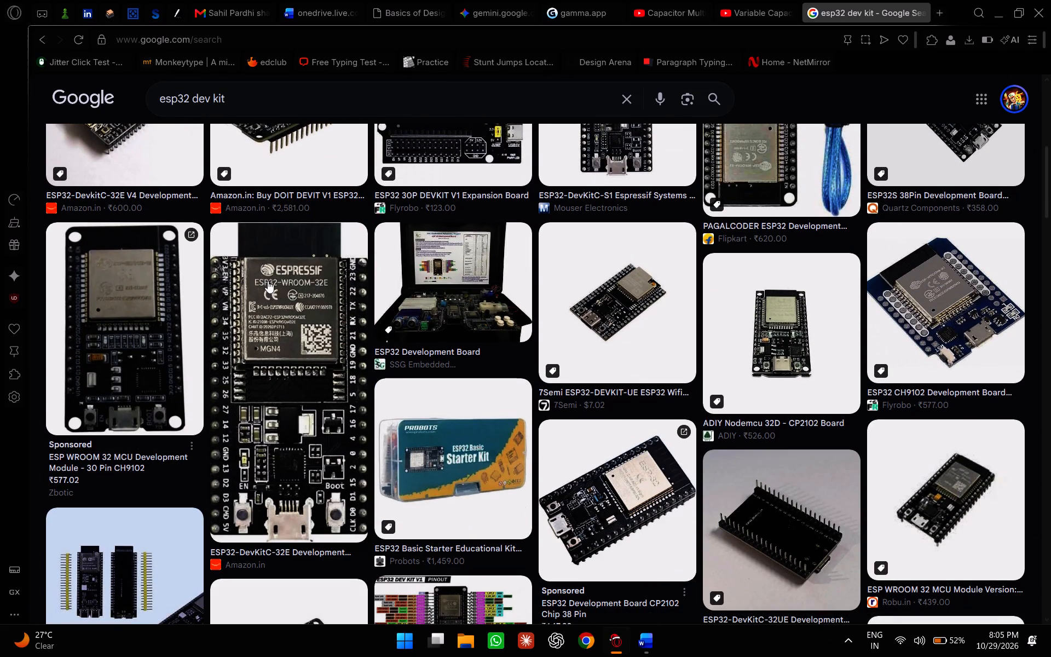
{"action": "scroll", "coordinate": [268, 281], "scroll_direction": "up", "scroll_amount": 4}
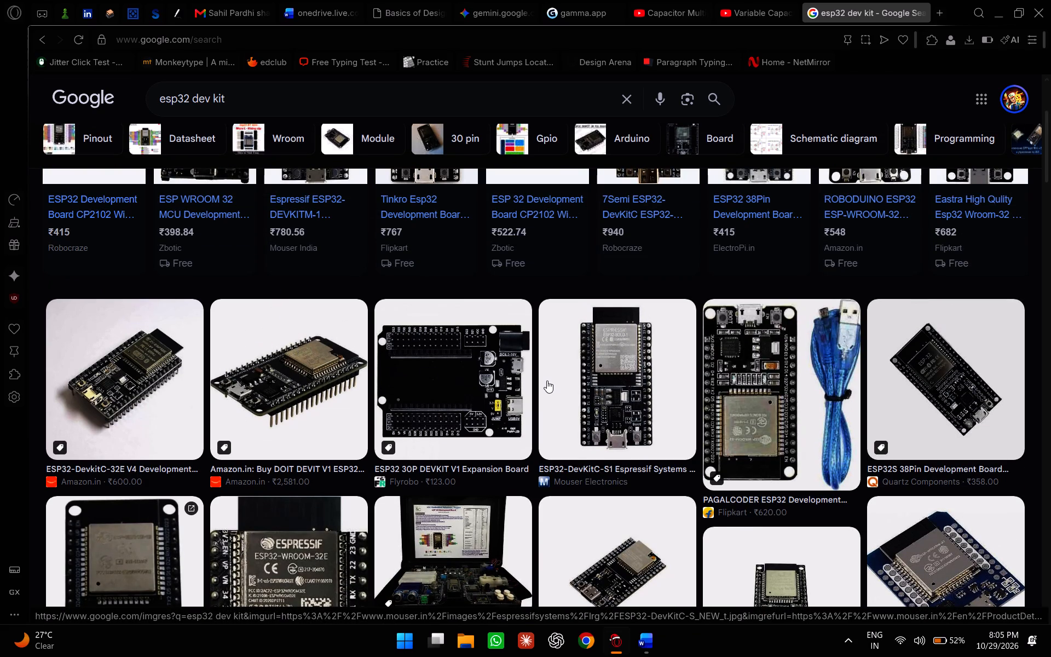
{"action": "scroll", "coordinate": [547, 381], "scroll_direction": "up", "scroll_amount": 1}
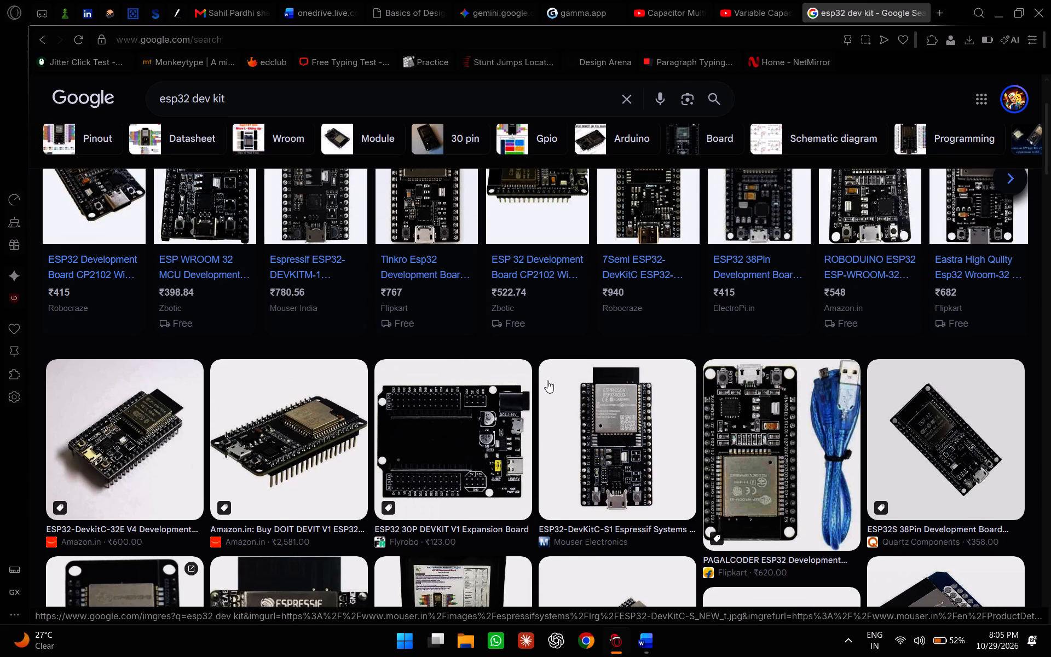
{"action": "scroll", "coordinate": [547, 381], "scroll_direction": "up", "scroll_amount": 3}
{"action": "scroll", "coordinate": [547, 381], "scroll_direction": "down", "scroll_amount": 3}
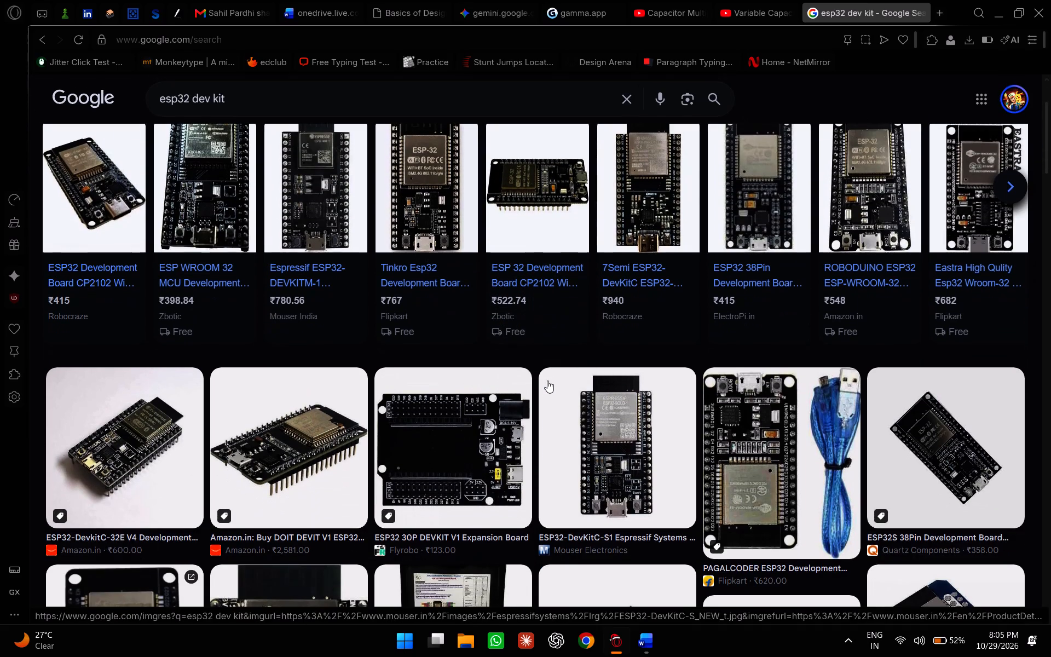
{"action": "scroll", "coordinate": [547, 381], "scroll_direction": "down", "scroll_amount": 3}
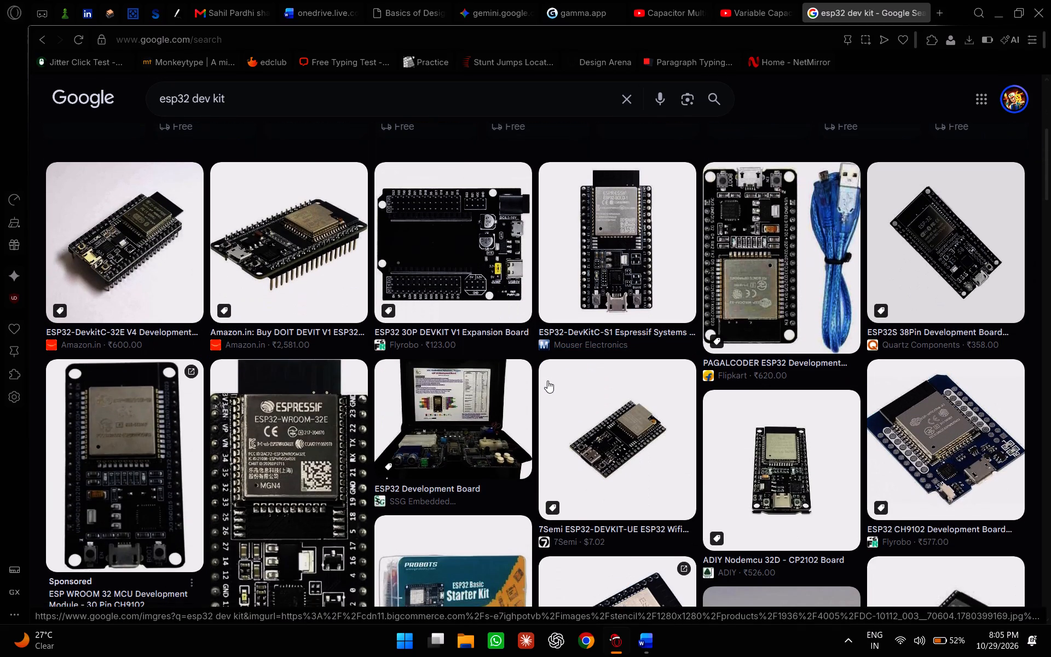
{"action": "scroll", "coordinate": [547, 381], "scroll_direction": "down", "scroll_amount": 8}
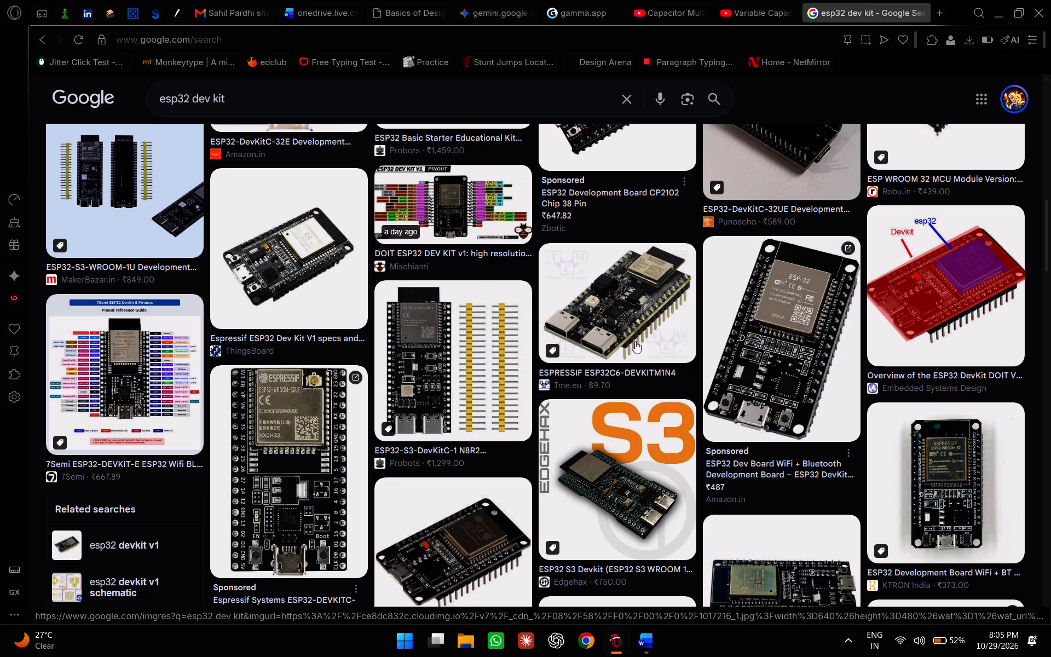
{"action": "scroll", "coordinate": [832, 345], "scroll_direction": "down", "scroll_amount": 2}
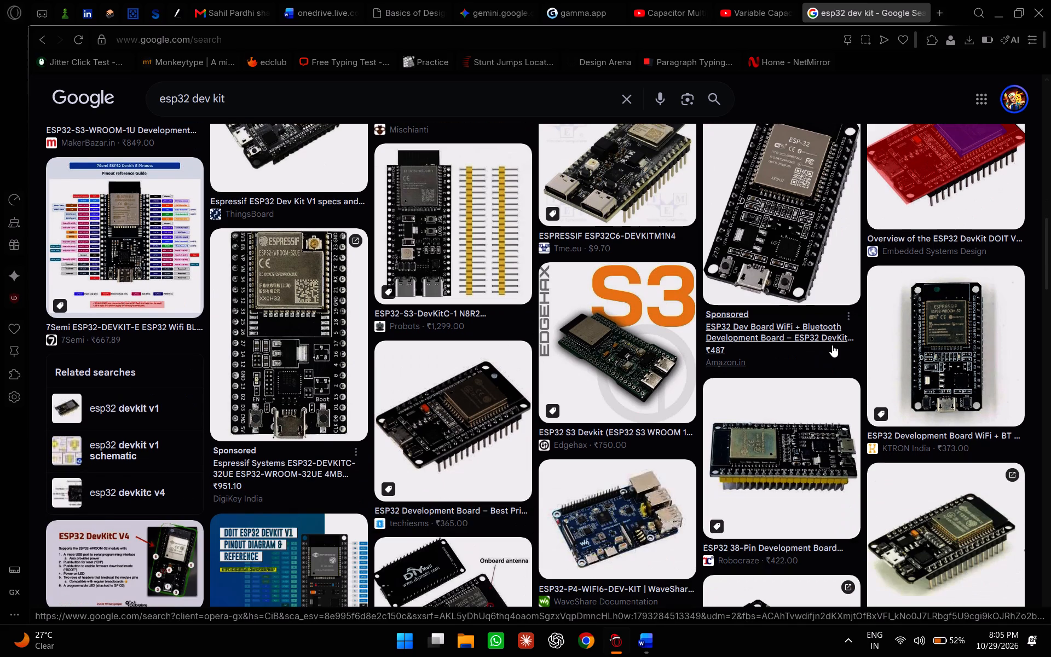
{"action": "scroll", "coordinate": [832, 345], "scroll_direction": "down", "scroll_amount": 1}
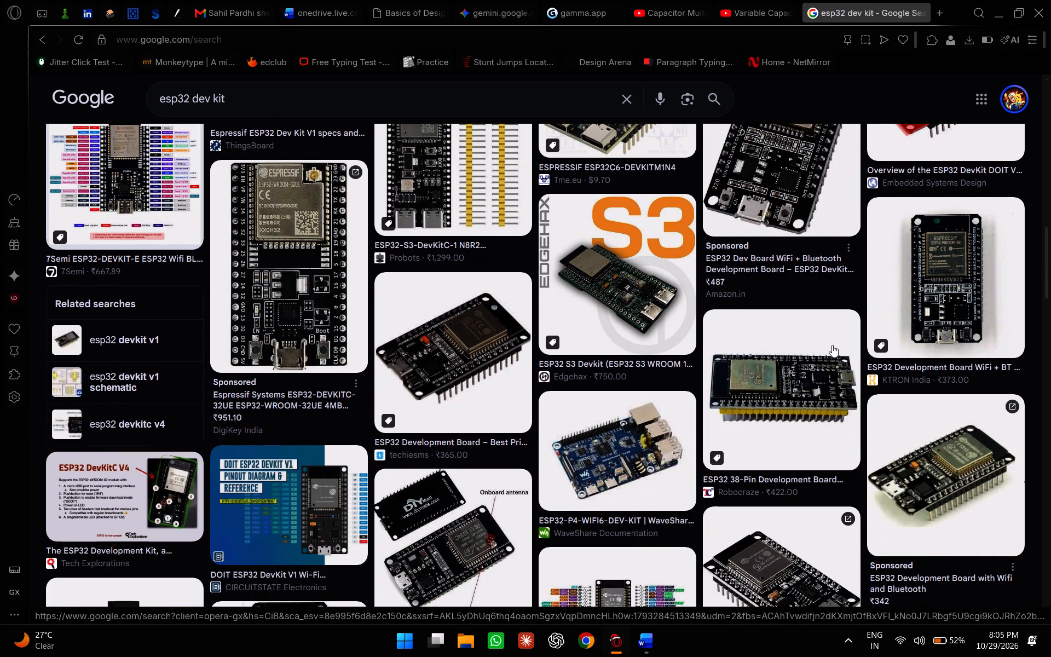
{"action": "scroll", "coordinate": [819, 351], "scroll_direction": "up", "scroll_amount": 1}
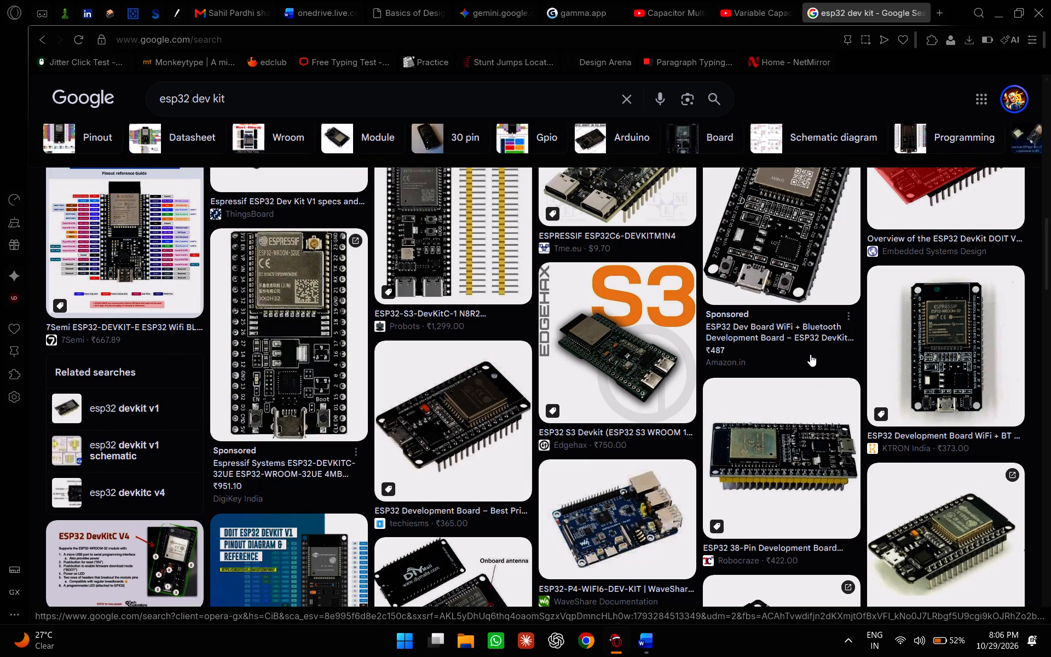
{"action": "scroll", "coordinate": [810, 354], "scroll_direction": "down", "scroll_amount": 3}
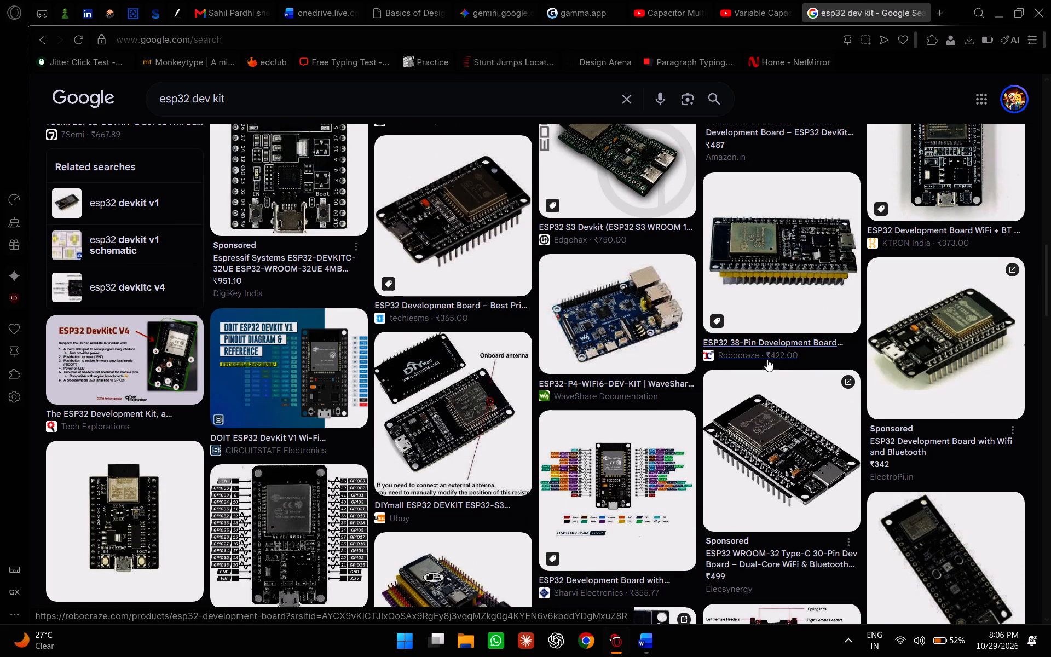
{"action": "scroll", "coordinate": [760, 351], "scroll_direction": "down", "scroll_amount": 2}
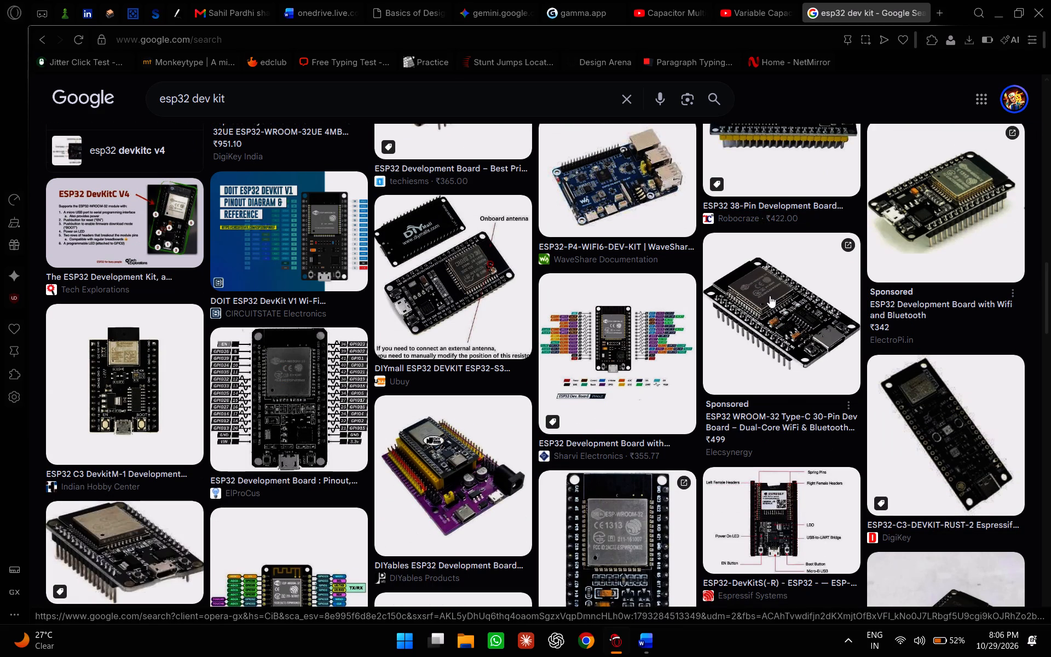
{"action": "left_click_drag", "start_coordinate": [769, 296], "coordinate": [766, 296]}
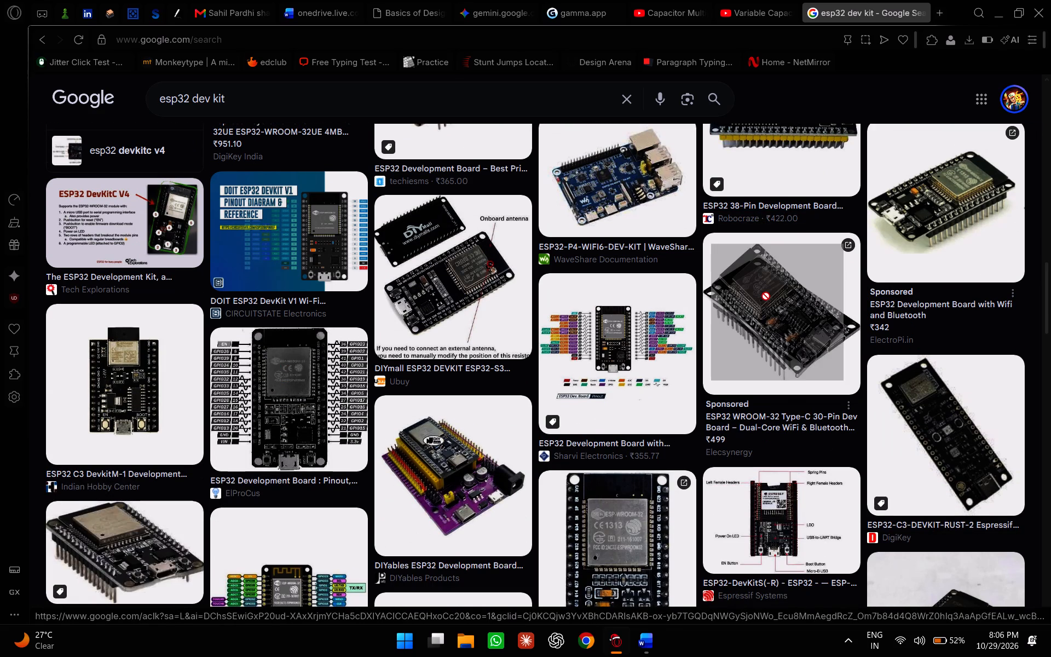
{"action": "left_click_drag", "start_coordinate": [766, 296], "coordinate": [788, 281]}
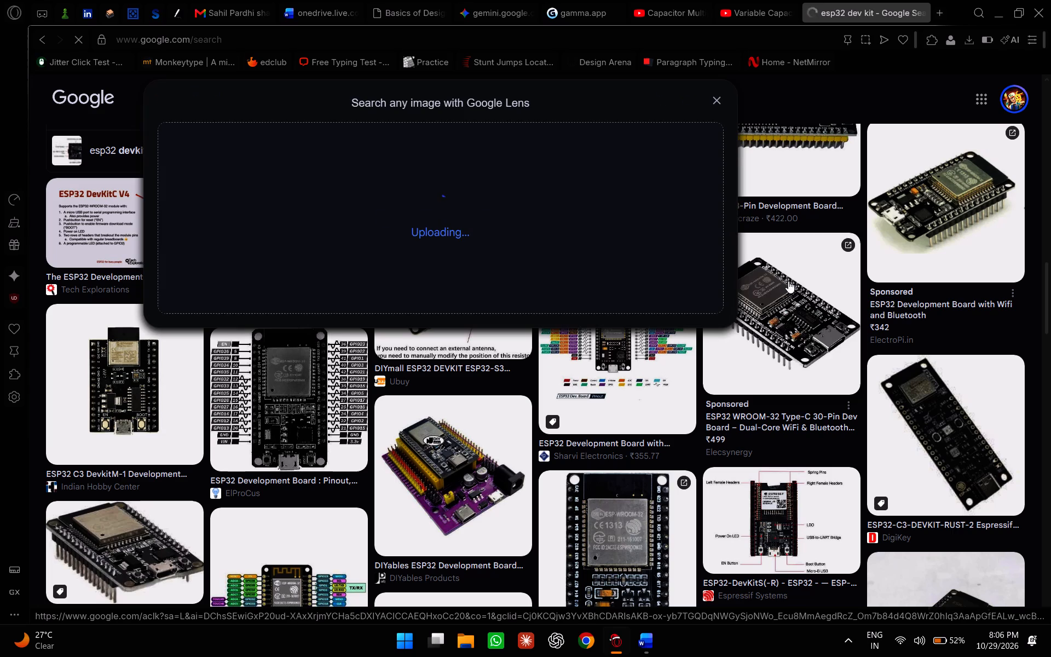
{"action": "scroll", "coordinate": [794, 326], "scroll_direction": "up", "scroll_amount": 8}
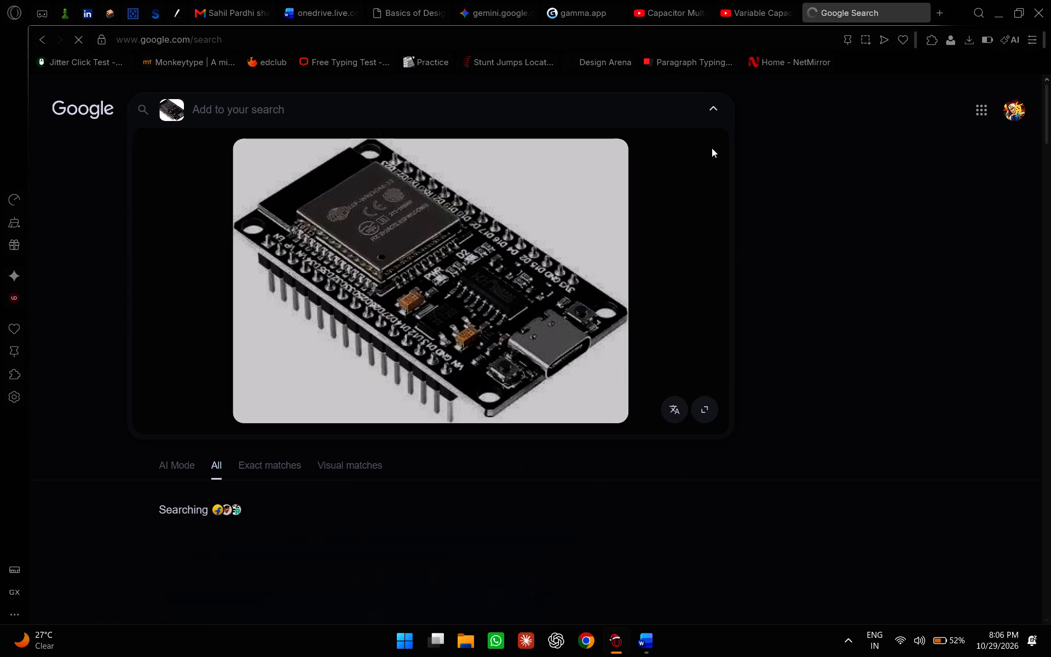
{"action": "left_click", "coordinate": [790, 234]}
Browse the ESP32 dev kit image results again and compare the board photos.
{"action": "scroll", "coordinate": [856, 337], "scroll_direction": "up", "scroll_amount": 3}
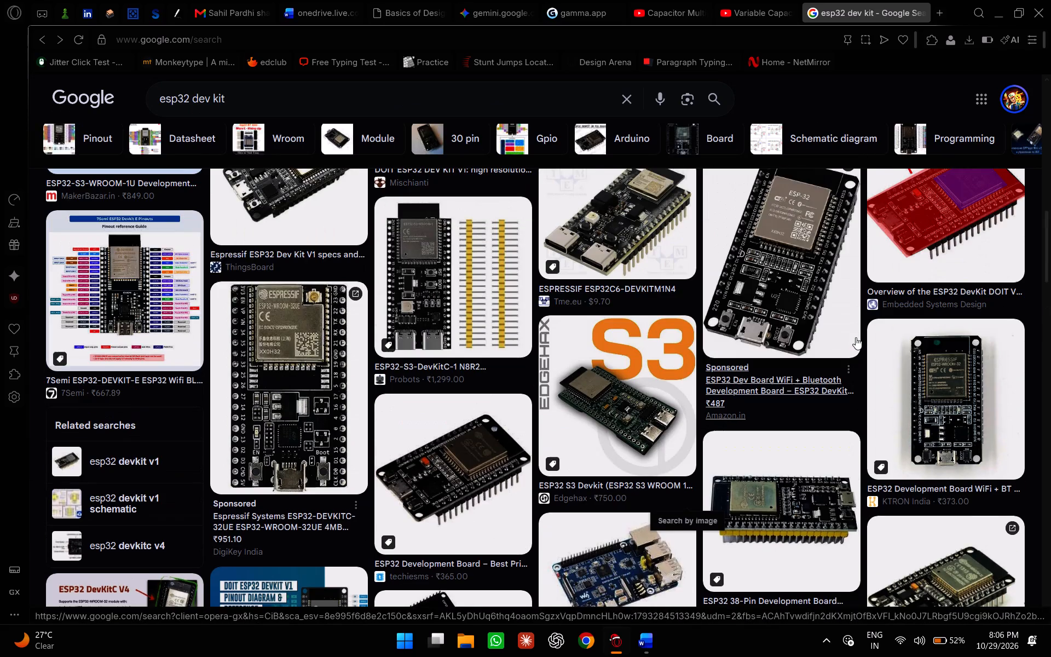
{"action": "scroll", "coordinate": [856, 337], "scroll_direction": "up", "scroll_amount": 4}
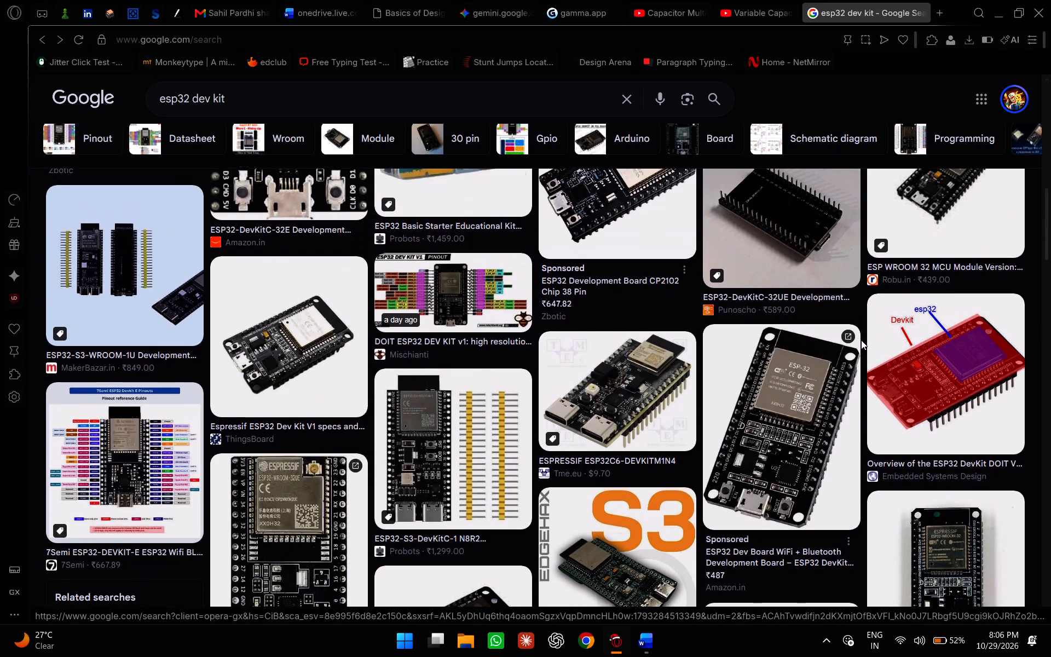
{"action": "scroll", "coordinate": [855, 342], "scroll_direction": "down", "scroll_amount": 2}
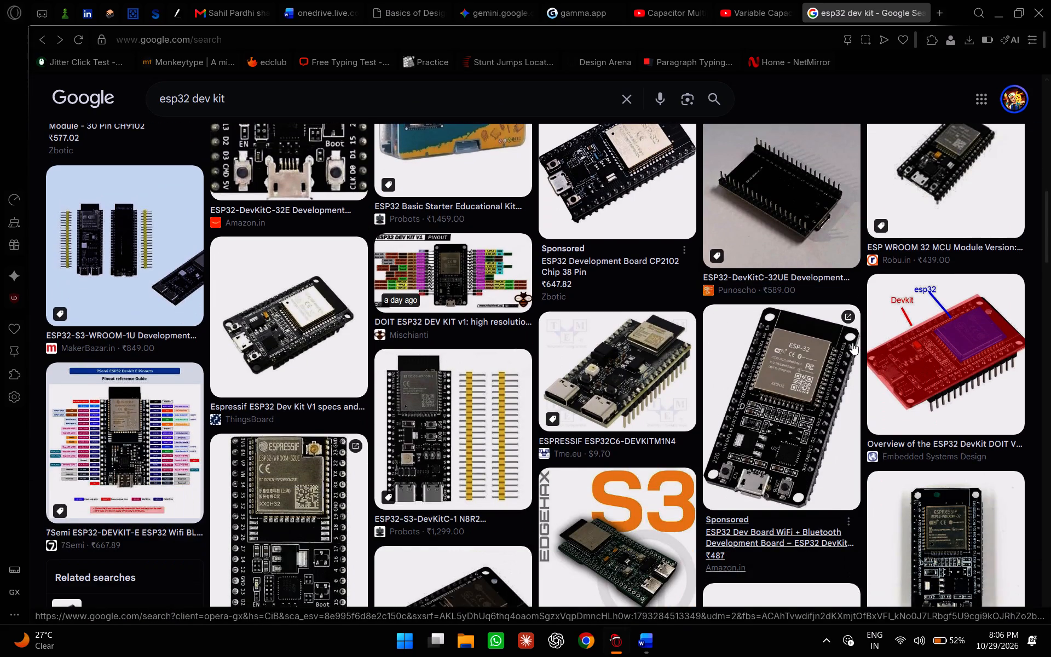
{"action": "scroll", "coordinate": [852, 343], "scroll_direction": "down", "scroll_amount": 5}
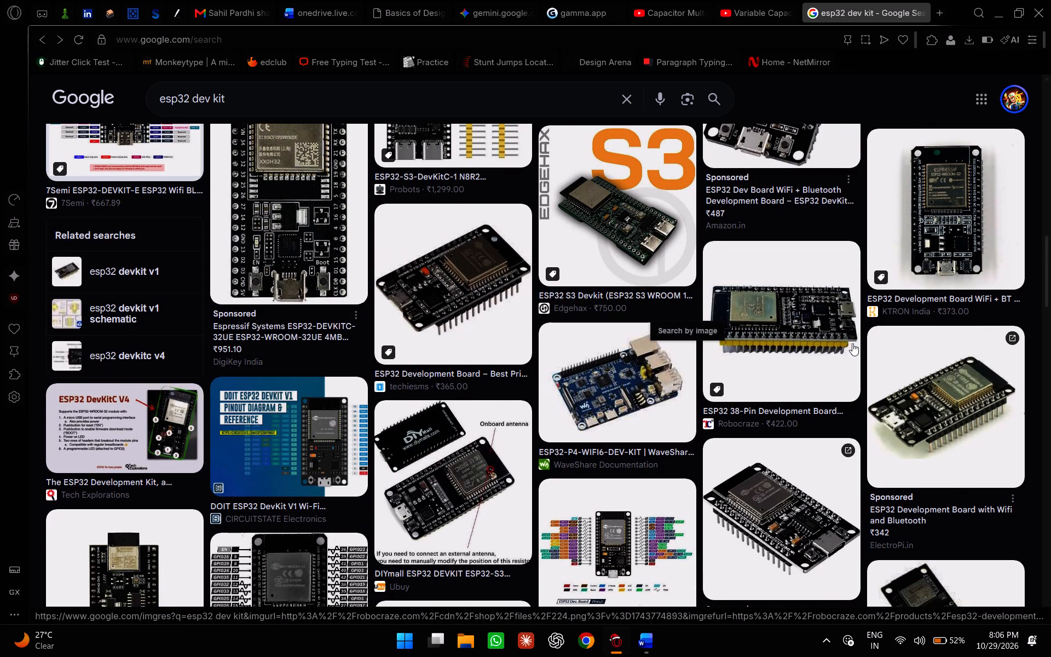
{"action": "scroll", "coordinate": [854, 343], "scroll_direction": "down", "scroll_amount": 3}
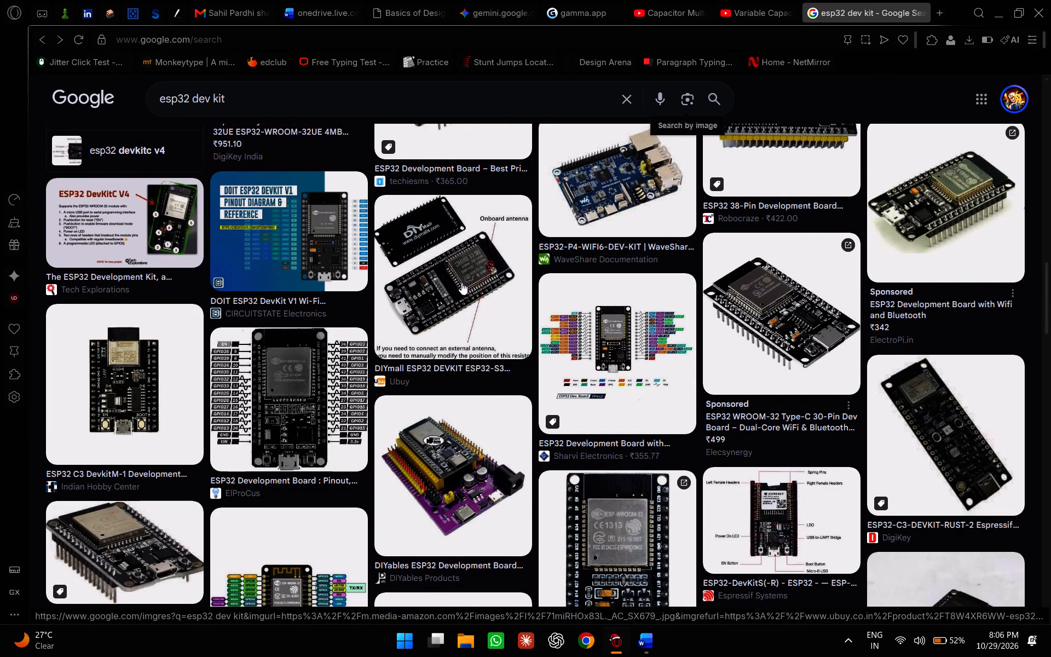
{"action": "scroll", "coordinate": [461, 283], "scroll_direction": "down", "scroll_amount": 4}
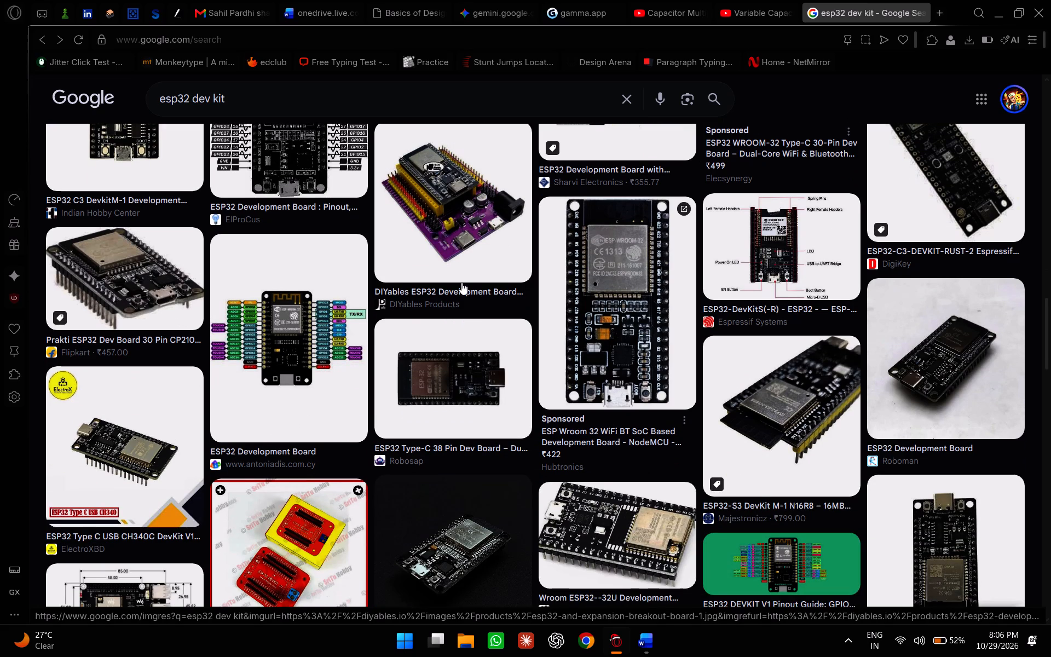
{"action": "scroll", "coordinate": [456, 284], "scroll_direction": "down", "scroll_amount": 4}
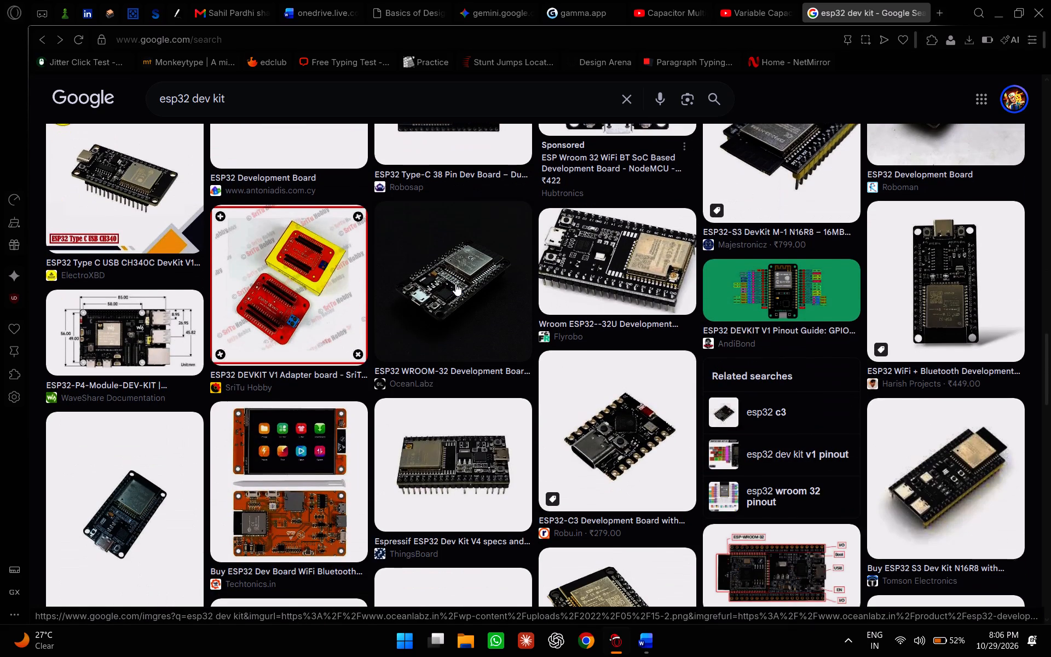
{"action": "scroll", "coordinate": [455, 284], "scroll_direction": "up", "scroll_amount": 4}
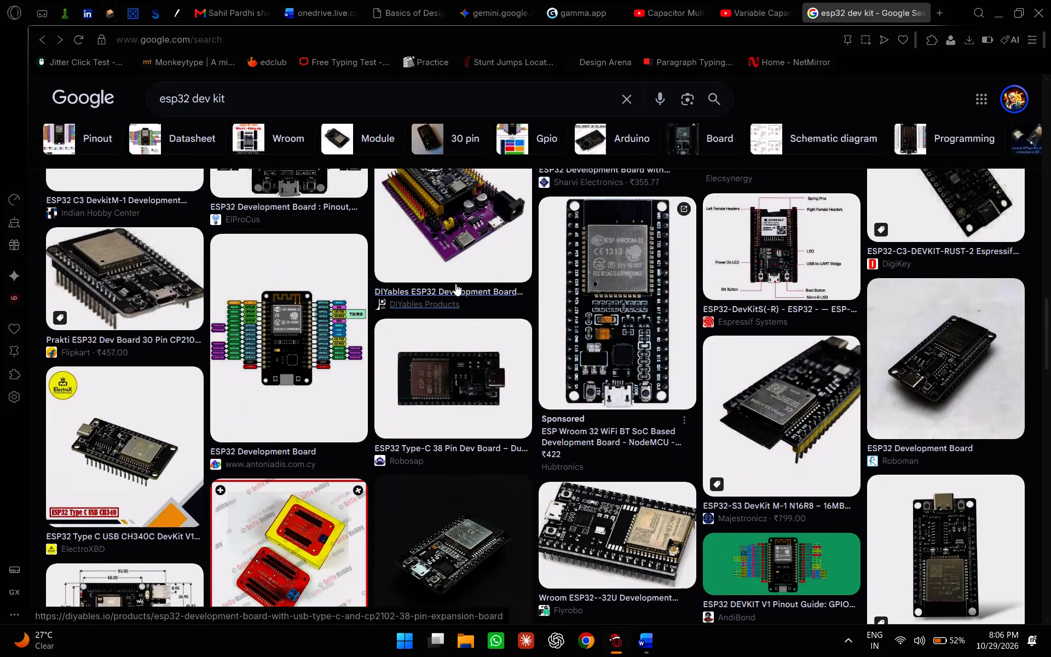
{"action": "scroll", "coordinate": [455, 284], "scroll_direction": "up", "scroll_amount": 5}
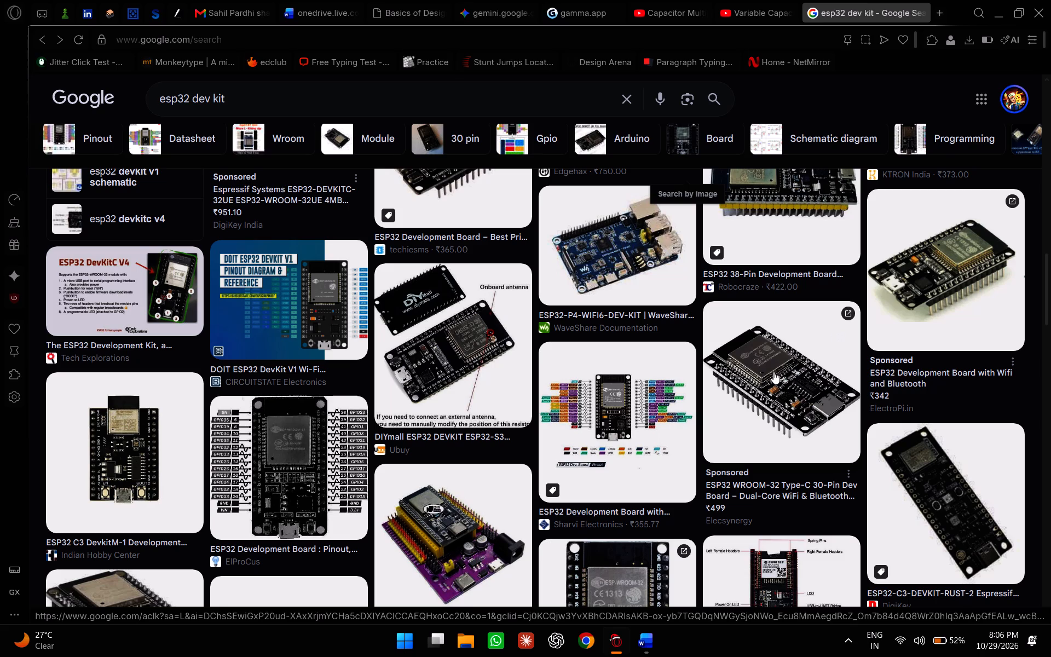
Save the image of the sponsored ESP32 WROOM-32 Type-C 30-pin dev board onto the desktop.
{"action": "left_click_drag", "start_coordinate": [773, 371], "coordinate": [574, 292]}
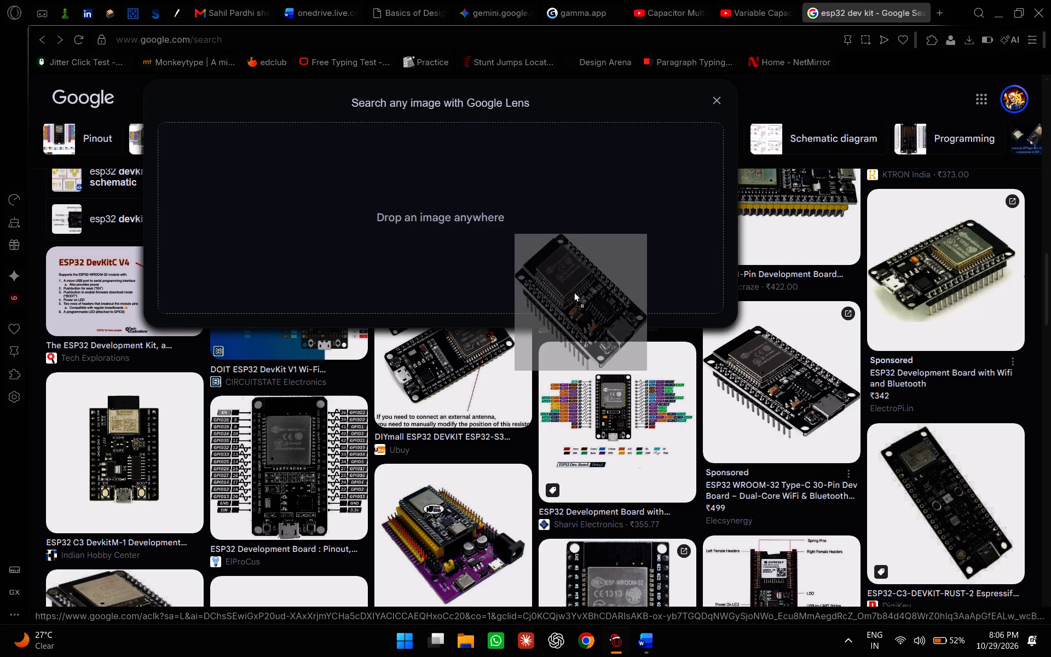
{"action": "left_click_drag", "start_coordinate": [574, 292], "coordinate": [696, 352]}
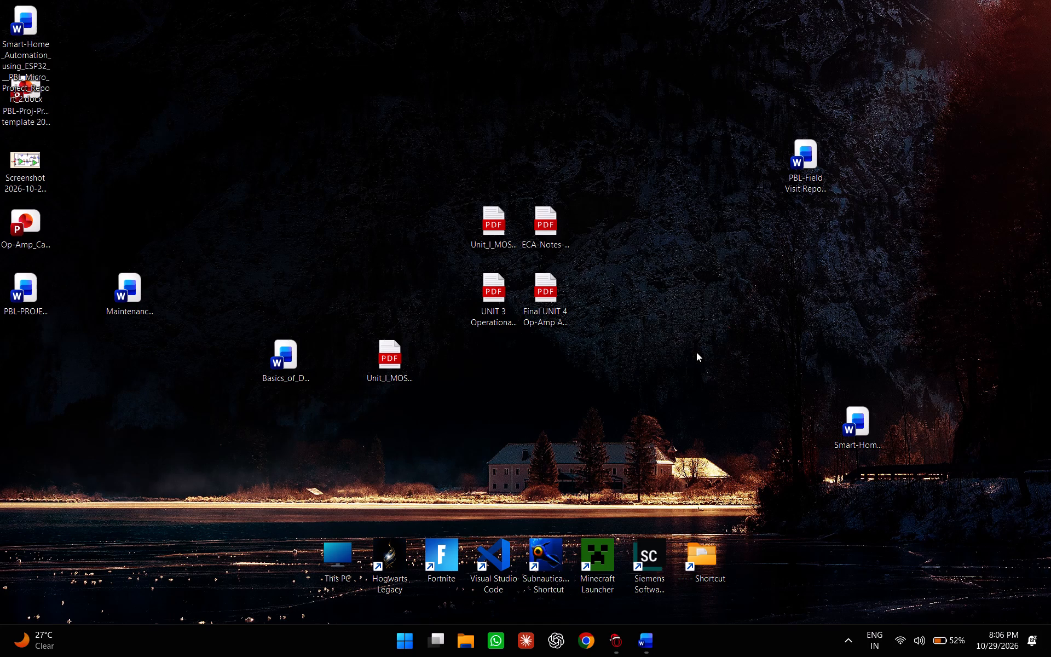
Insert the saved ESP32 board image from the desktop into the project report in Word.
{"action": "left_click_drag", "start_coordinate": [701, 357], "coordinate": [648, 656]}
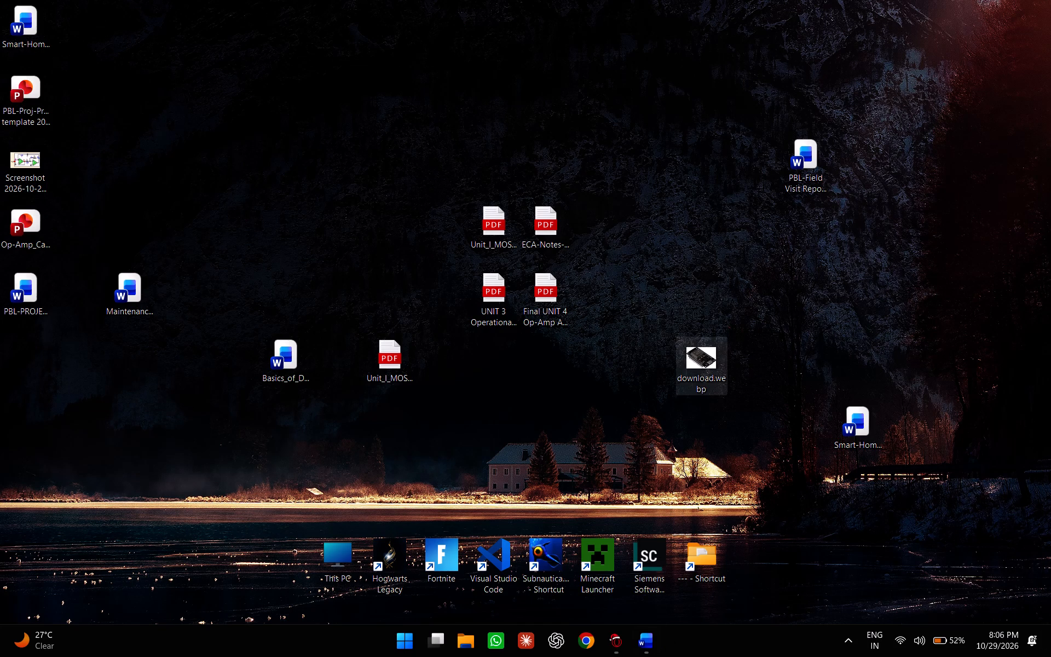
{"action": "left_click_drag", "start_coordinate": [648, 656], "coordinate": [249, 382]}
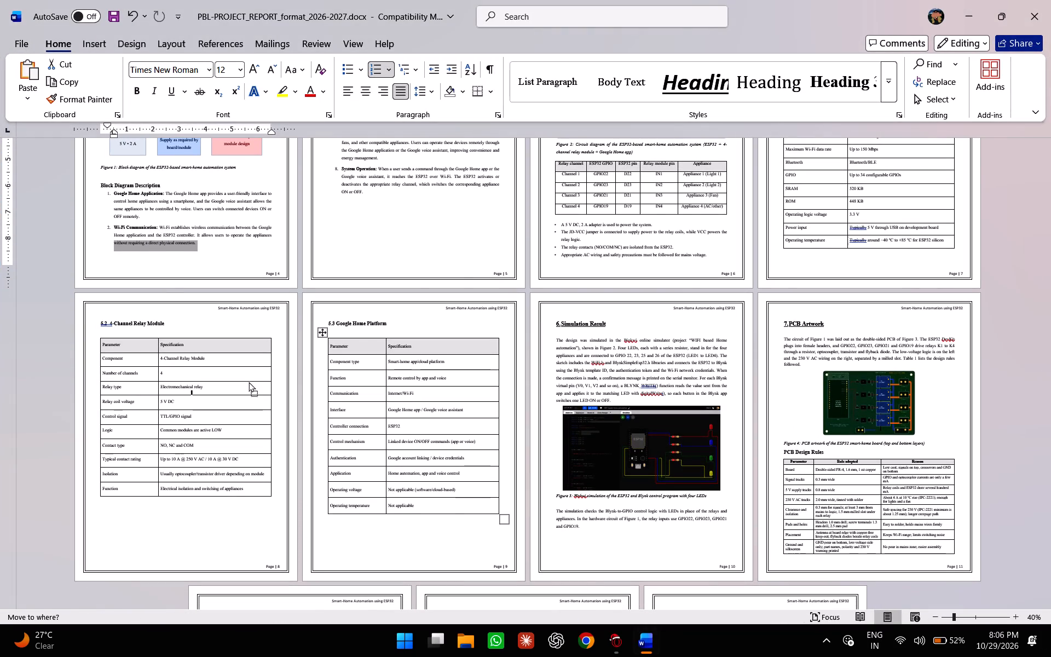
{"action": "left_click_drag", "start_coordinate": [249, 382], "coordinate": [830, 126]}
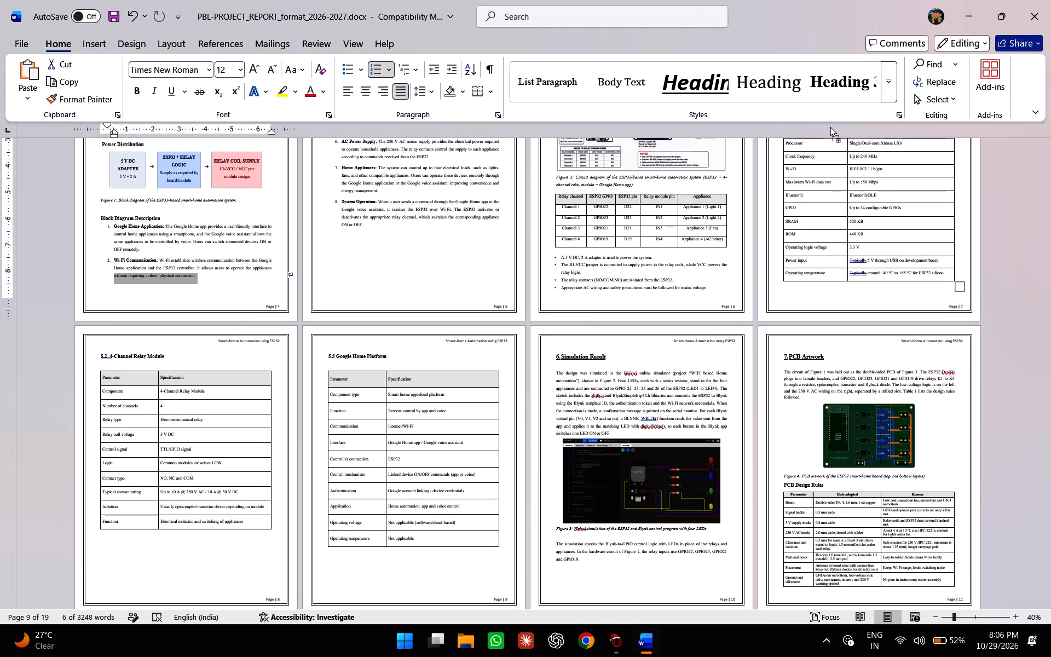
{"action": "left_click_drag", "start_coordinate": [830, 126], "coordinate": [951, 144]}
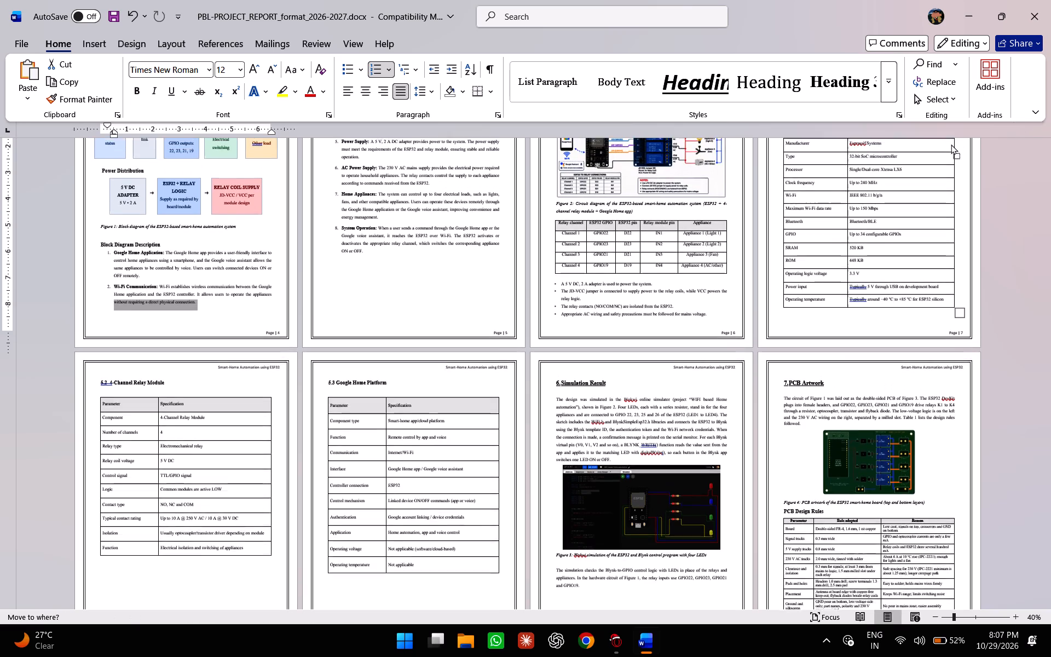
{"action": "left_click_drag", "start_coordinate": [951, 144], "coordinate": [962, 194]}
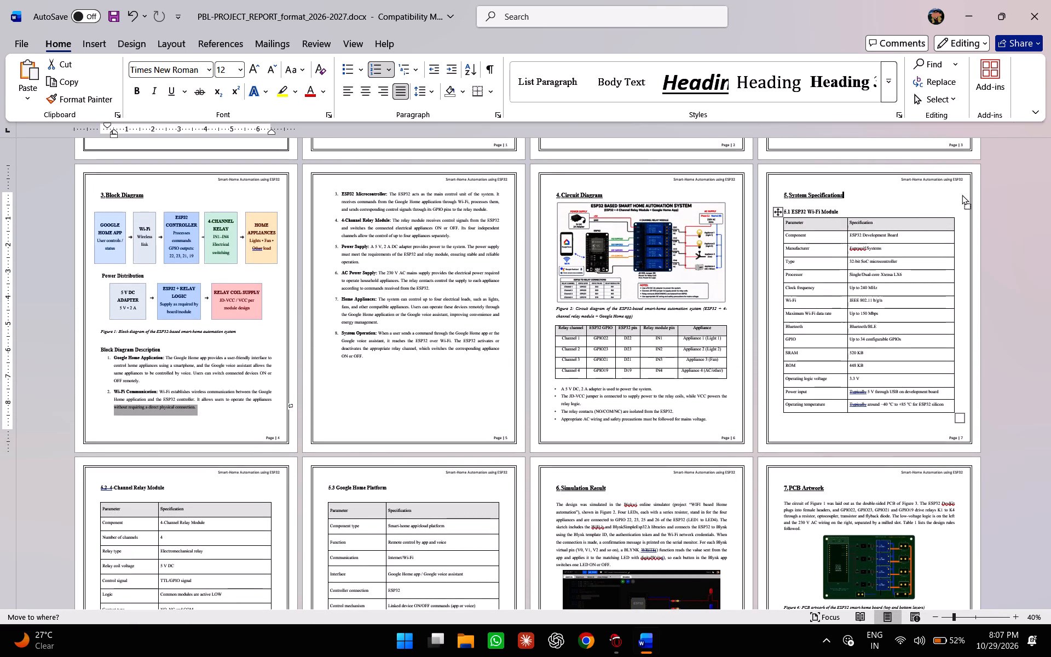
{"action": "left_click_drag", "start_coordinate": [962, 194], "coordinate": [950, 197]}
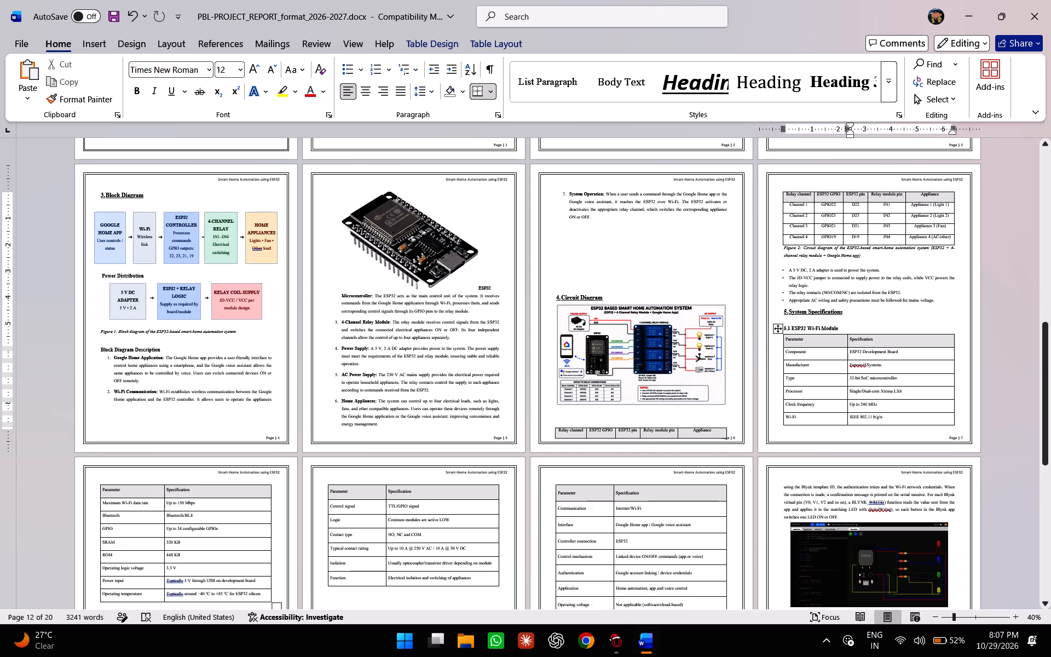
Move the ESP32 board image to the 5.1 ESP32 Wi-Fi Module heading, directly above its specification table.
{"action": "scroll", "coordinate": [307, 362], "scroll_direction": "up", "scroll_amount": 3}
{"action": "scroll", "coordinate": [307, 362], "scroll_direction": "down", "scroll_amount": 2}
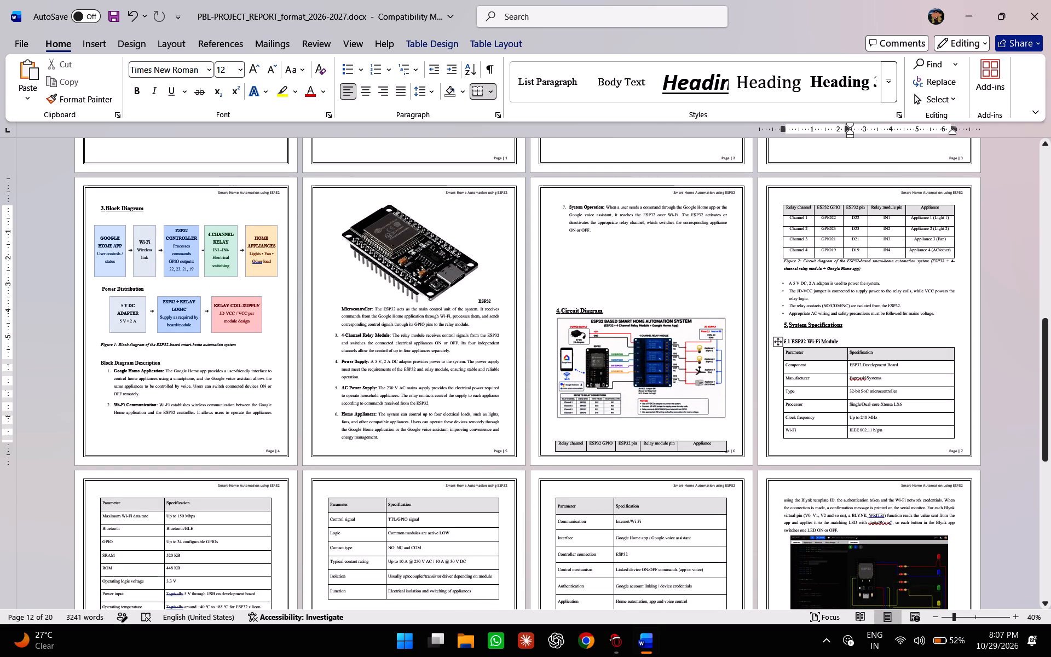
{"action": "left_click_drag", "start_coordinate": [388, 259], "coordinate": [819, 315]}
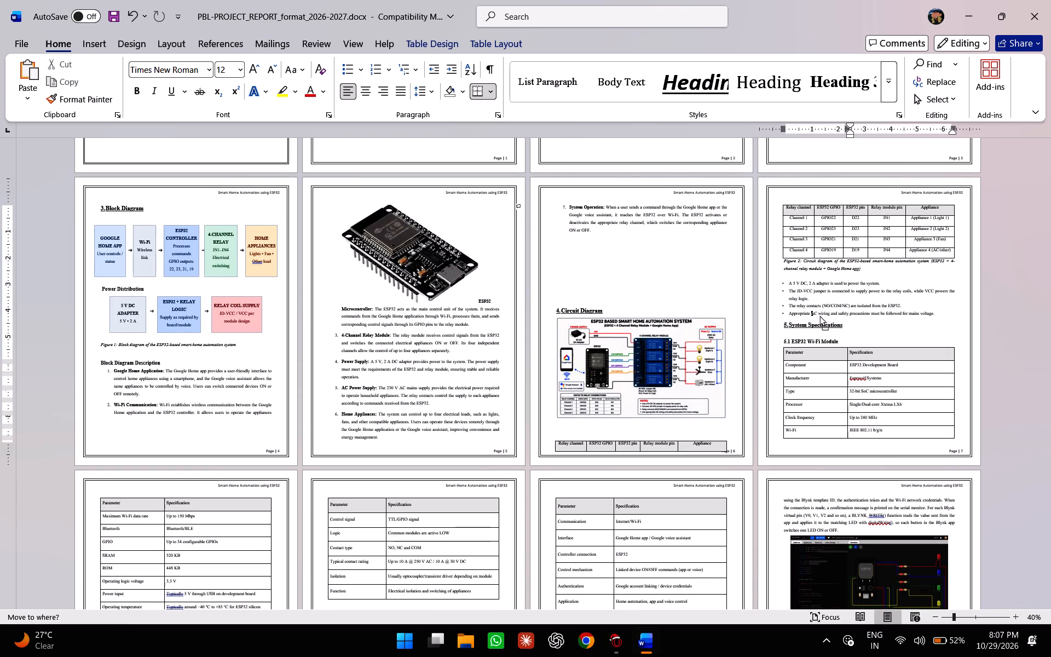
{"action": "left_click_drag", "start_coordinate": [819, 315], "coordinate": [850, 338]}
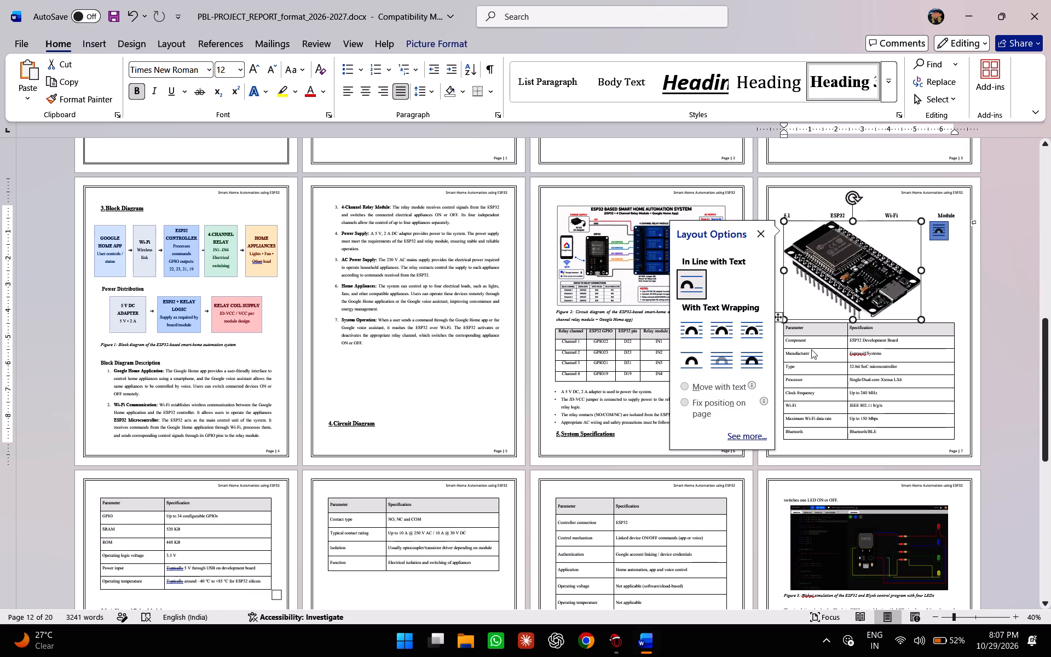
Undo the ESP32 board image's move and its insertion, keeping the earlier formatting of the 5.2 4-Channel Relay Module table.
{"action": "key", "text": "ctrl+z"}
{"action": "left_click", "coordinate": [811, 349]}
{"action": "key", "text": "ctrl+z"}
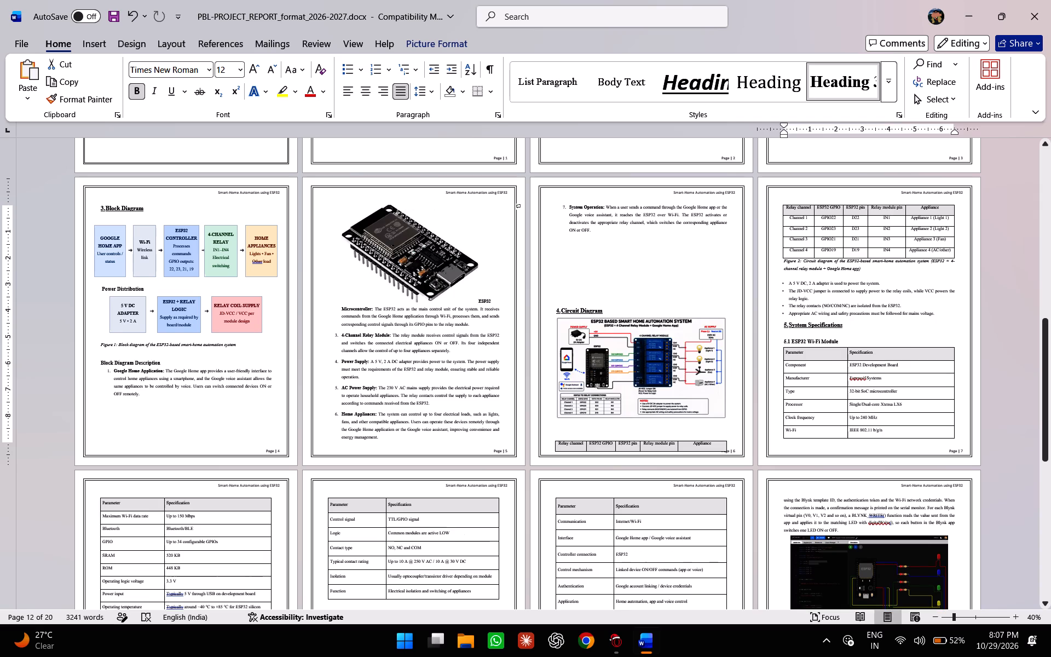
{"action": "key", "text": "ctrl+z"}
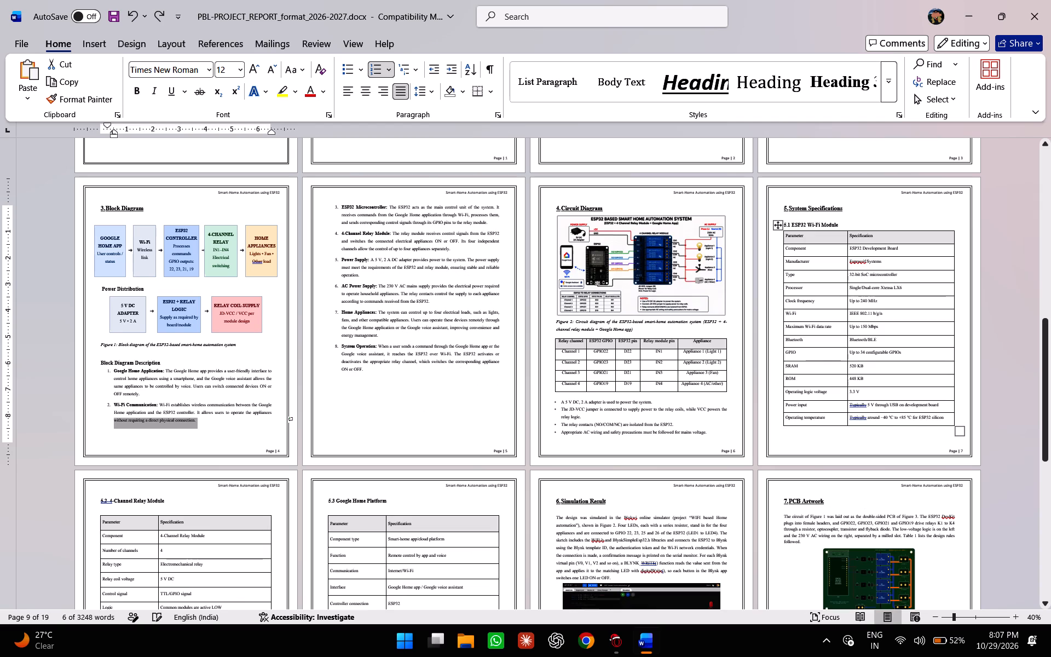
{"action": "key", "text": "ctrl+z"}
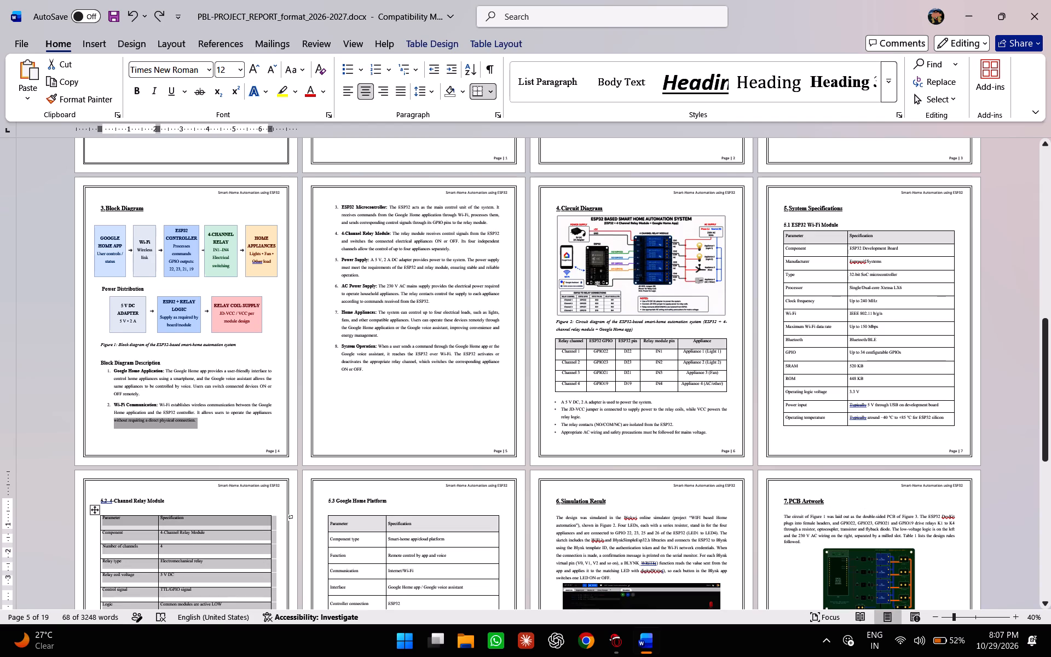
{"action": "key", "text": "ctrl+y"}
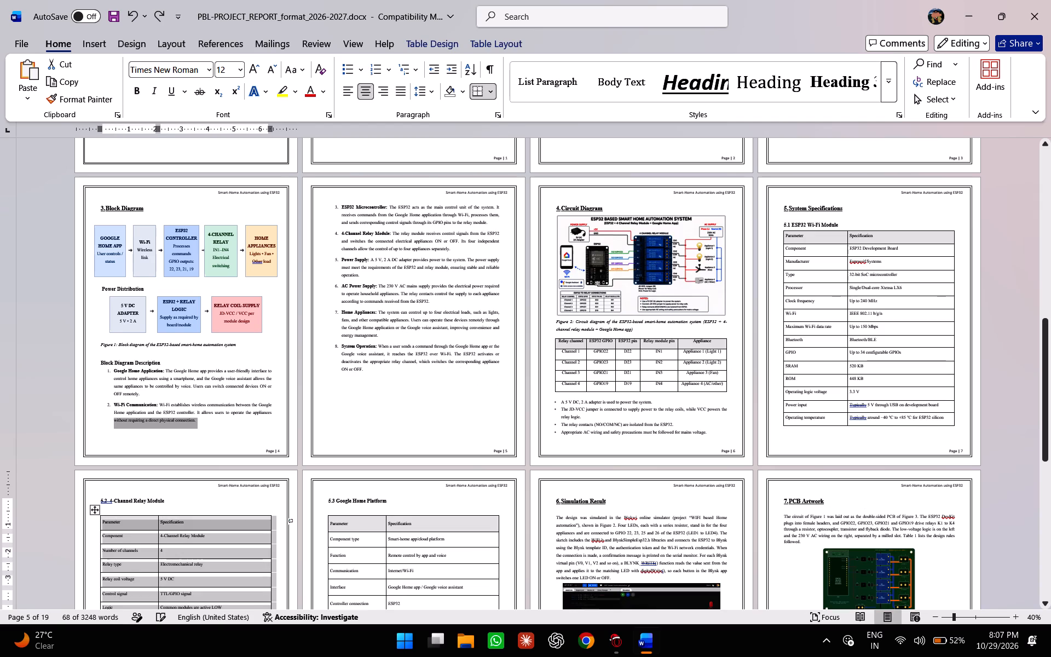
{"action": "left_click", "coordinate": [476, 370]}
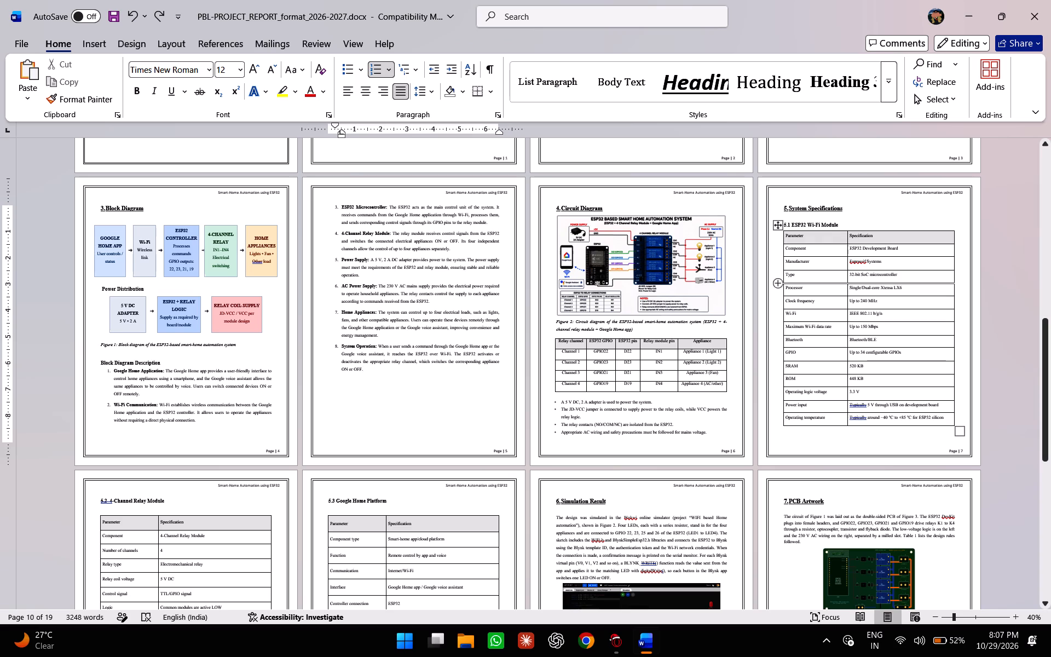
Slightly reduce the overall height of the 5.2 4-Channel Relay Module specification table.
{"action": "scroll", "coordinate": [786, 278], "scroll_direction": "down", "scroll_amount": 4}
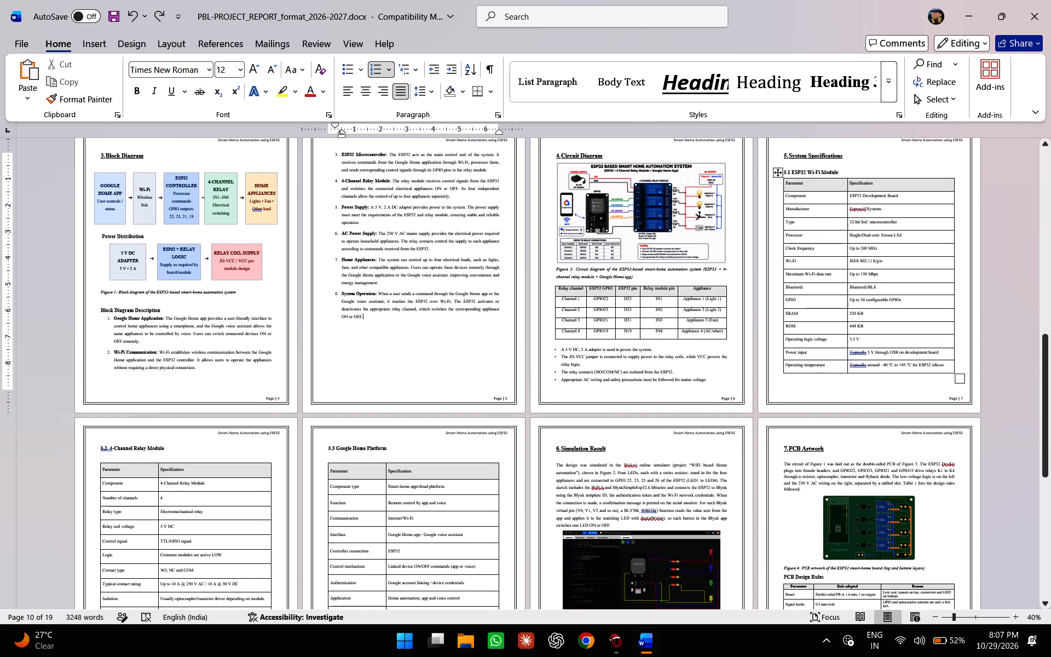
{"action": "scroll", "coordinate": [855, 274], "scroll_direction": "up", "scroll_amount": 2}
{"action": "scroll", "coordinate": [252, 341], "scroll_direction": "down", "scroll_amount": 3}
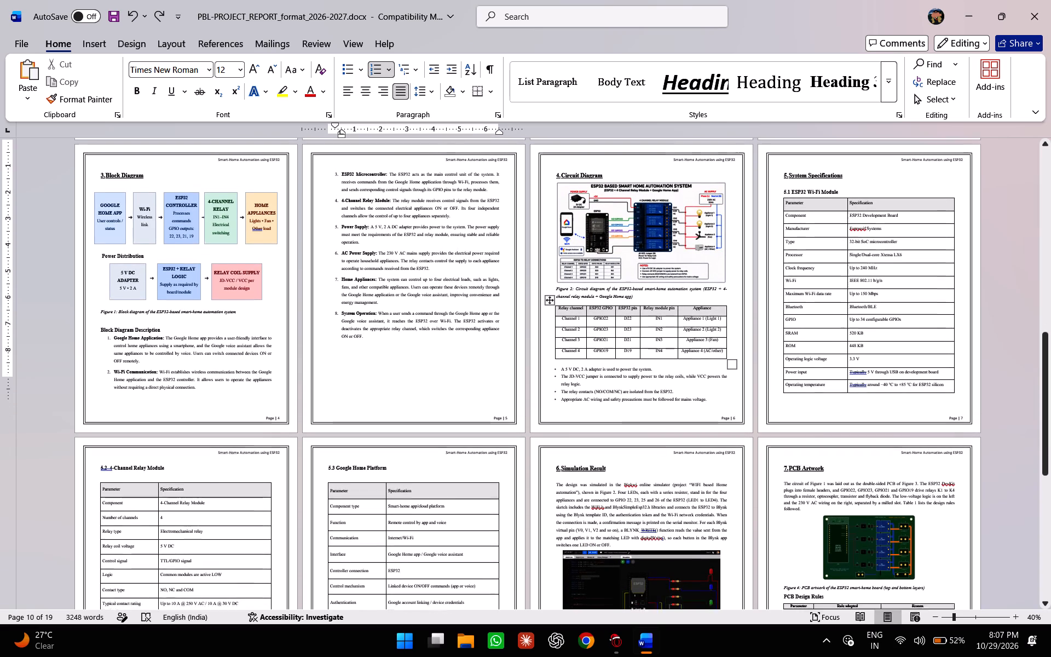
{"action": "scroll", "coordinate": [252, 341], "scroll_direction": "down", "scroll_amount": 5}
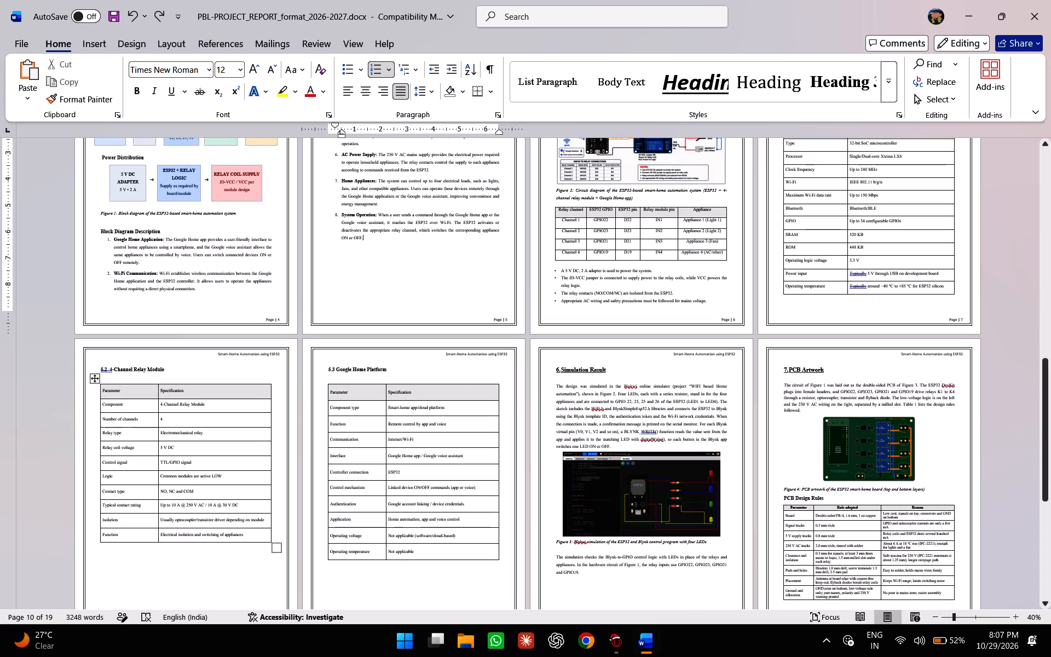
{"action": "left_click_drag", "start_coordinate": [275, 547], "coordinate": [272, 540]}
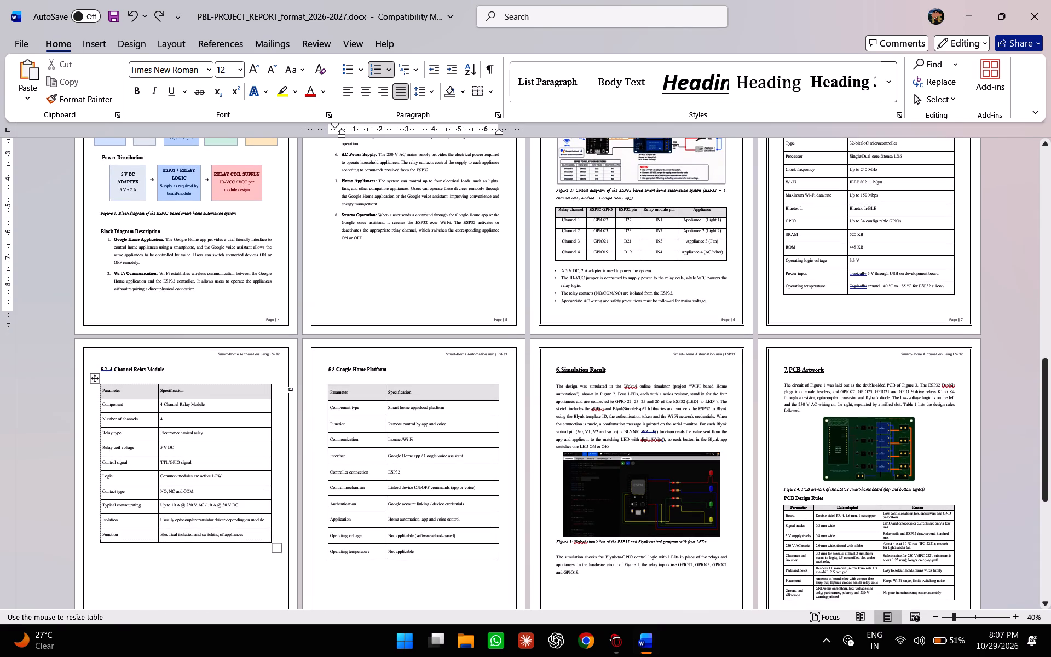
{"action": "left_click_drag", "start_coordinate": [272, 540], "coordinate": [270, 535]}
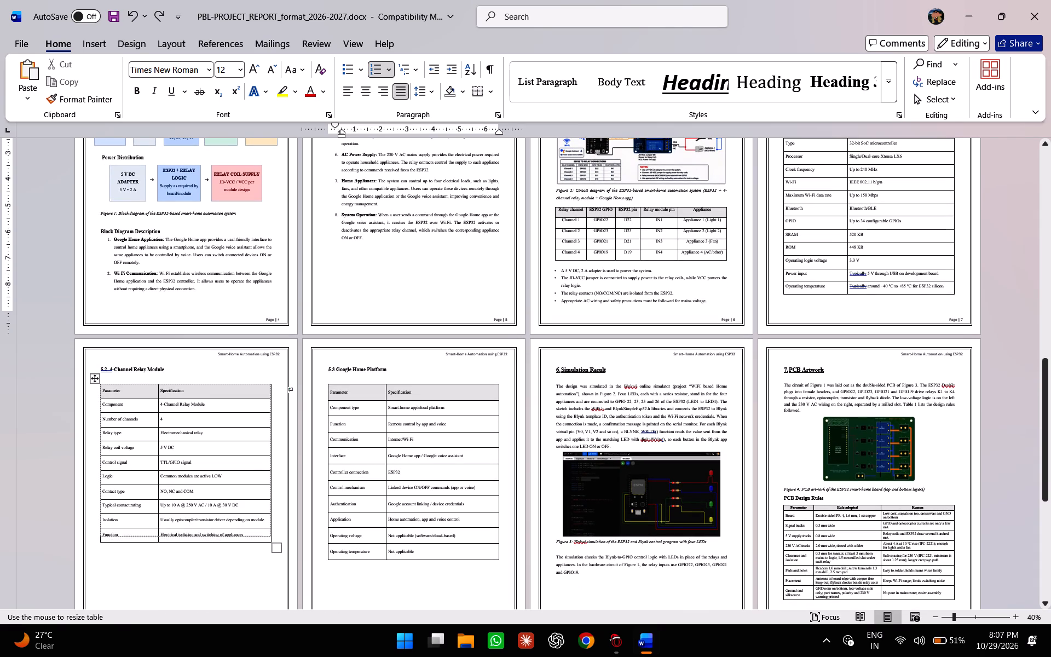
{"action": "left_click_drag", "start_coordinate": [270, 535], "coordinate": [272, 535]}
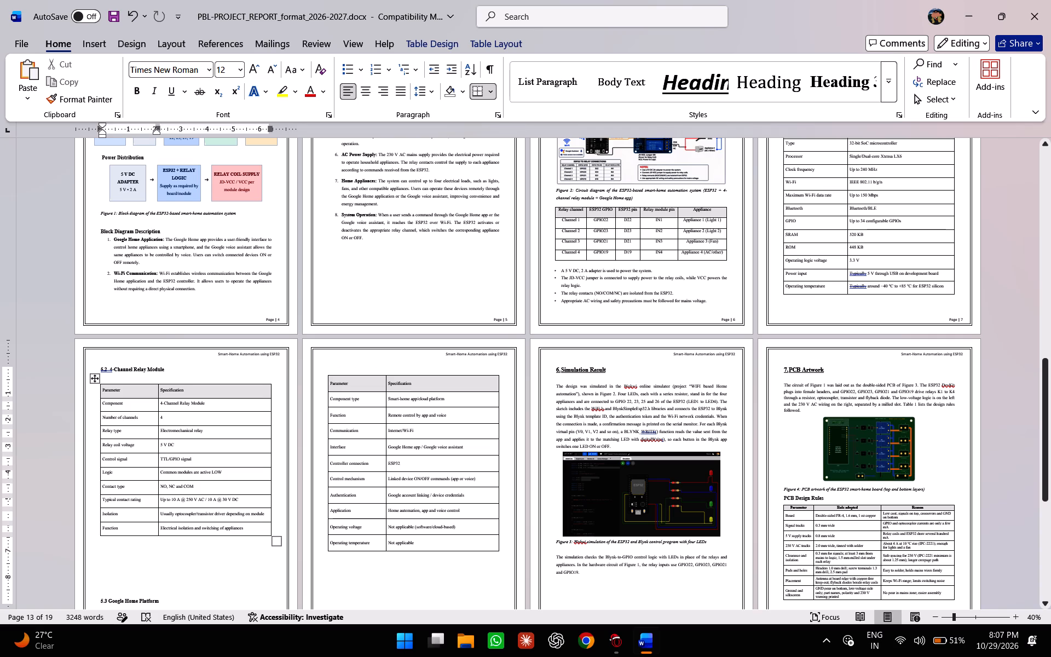
Slightly reduce the overall height of the 5.3 Google Home Platform specification table.
{"action": "left_click", "coordinate": [478, 551]}
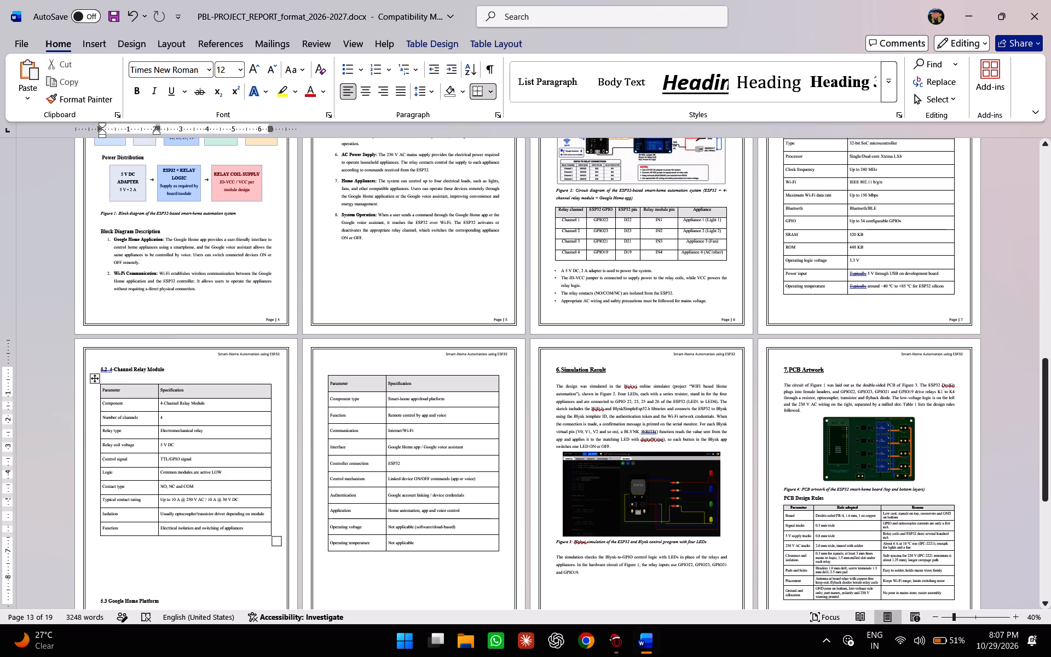
{"action": "left_click", "coordinate": [498, 551]}
{"action": "left_click", "coordinate": [473, 525]}
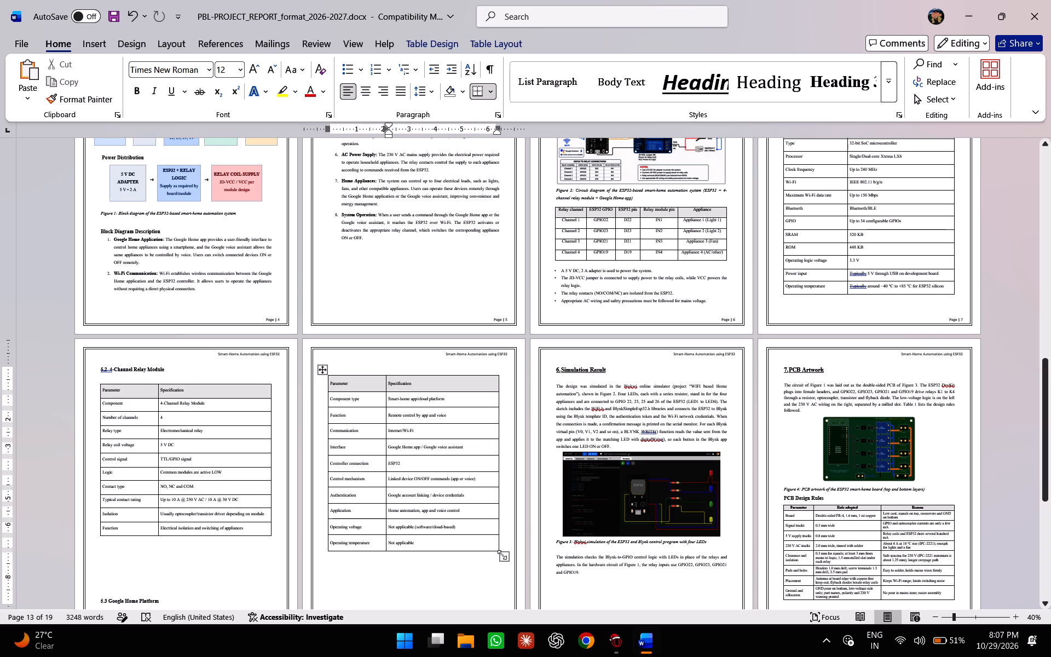
{"action": "left_click_drag", "start_coordinate": [502, 555], "coordinate": [499, 546]}
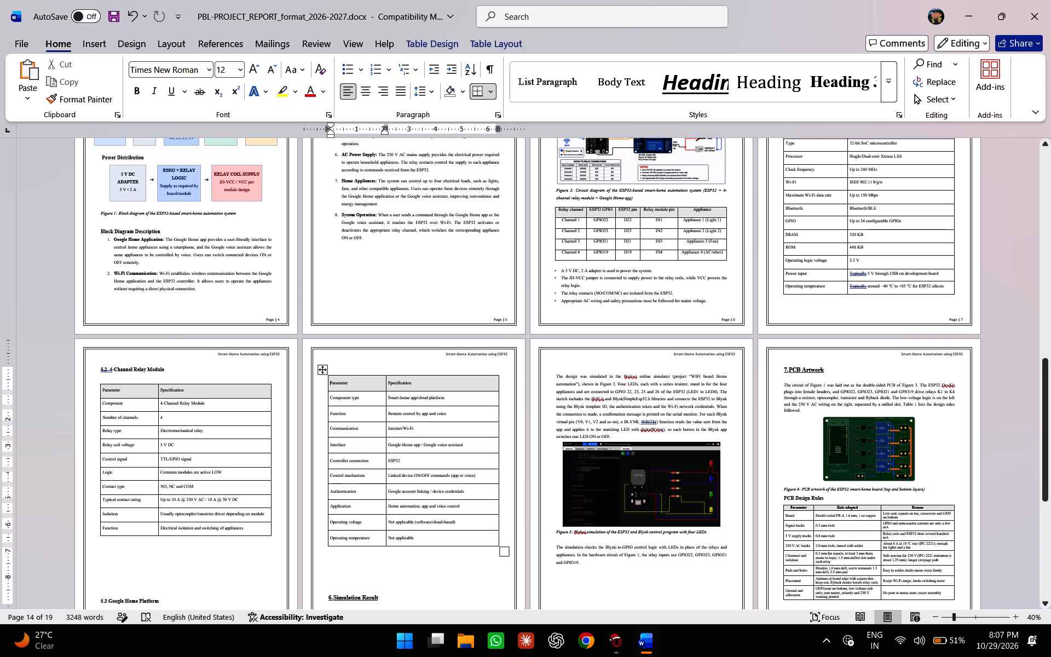
Add a blank line above the 5.3 Google Home Platform heading to push it onto the following page with its table.
{"action": "left_click", "coordinate": [229, 588]}
{"action": "key", "text": "Return"}
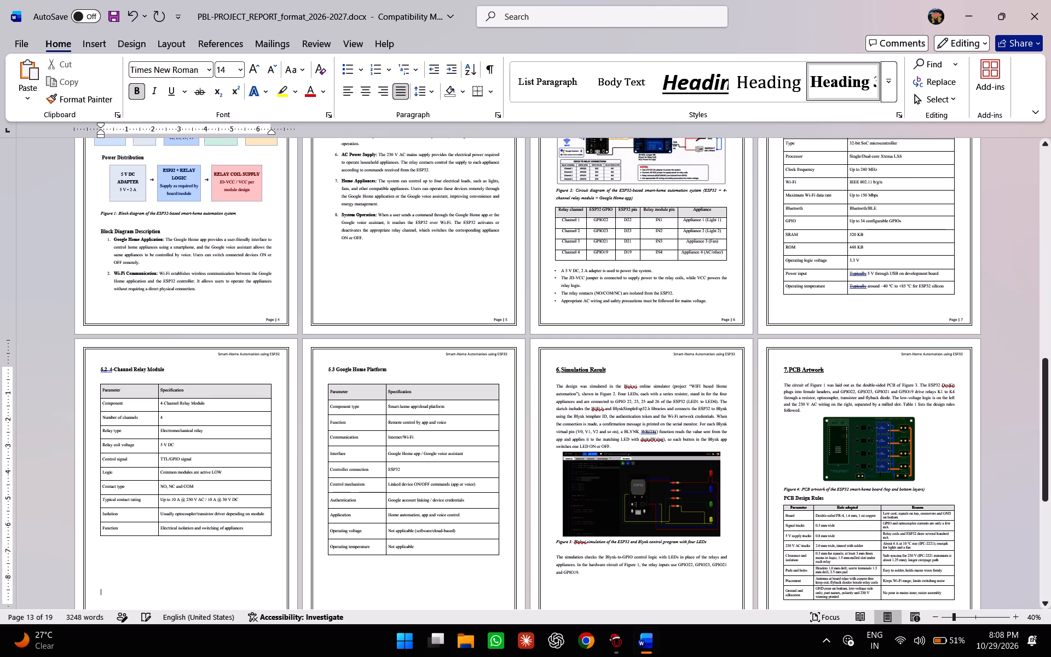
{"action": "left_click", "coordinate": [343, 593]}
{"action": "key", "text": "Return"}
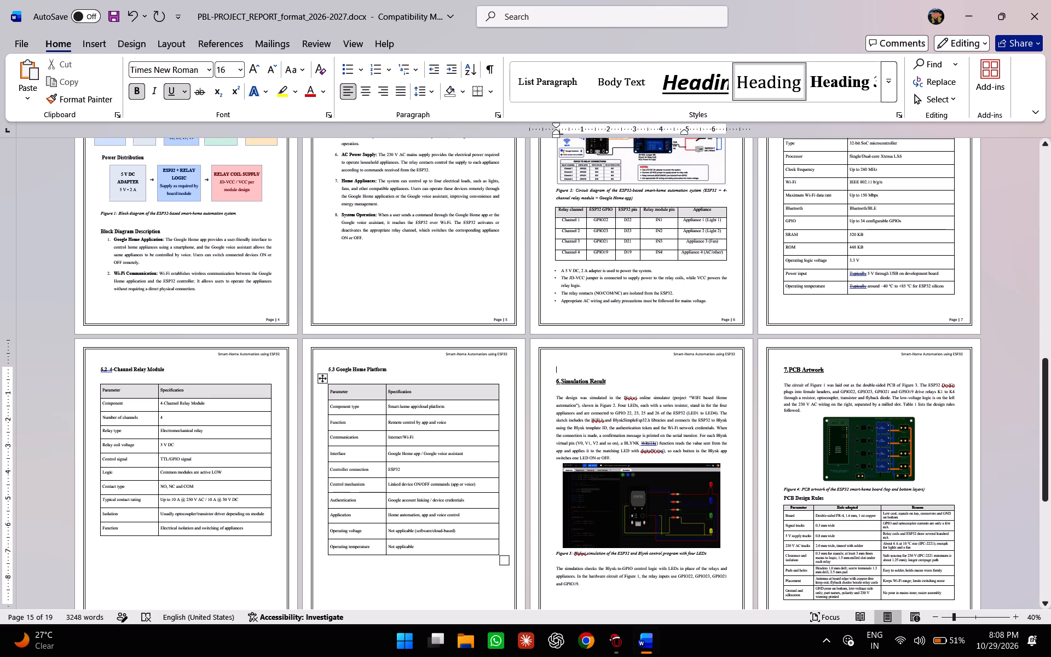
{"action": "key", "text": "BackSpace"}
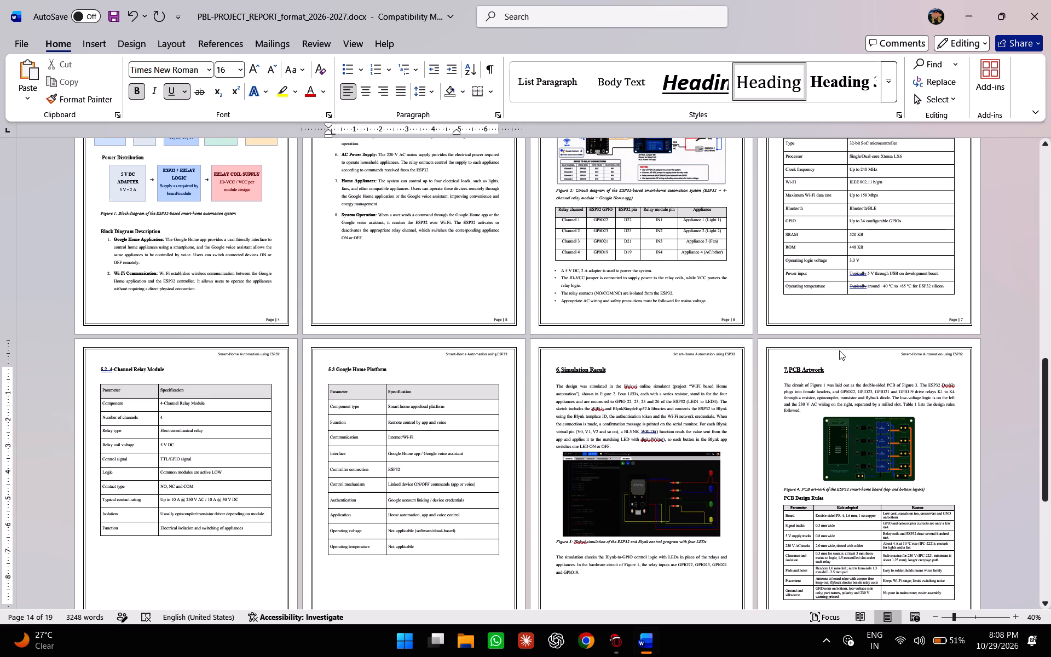
Review the page layout of the report from the Block Diagram section through to the References.
{"action": "scroll", "coordinate": [839, 350], "scroll_direction": "up", "scroll_amount": 8}
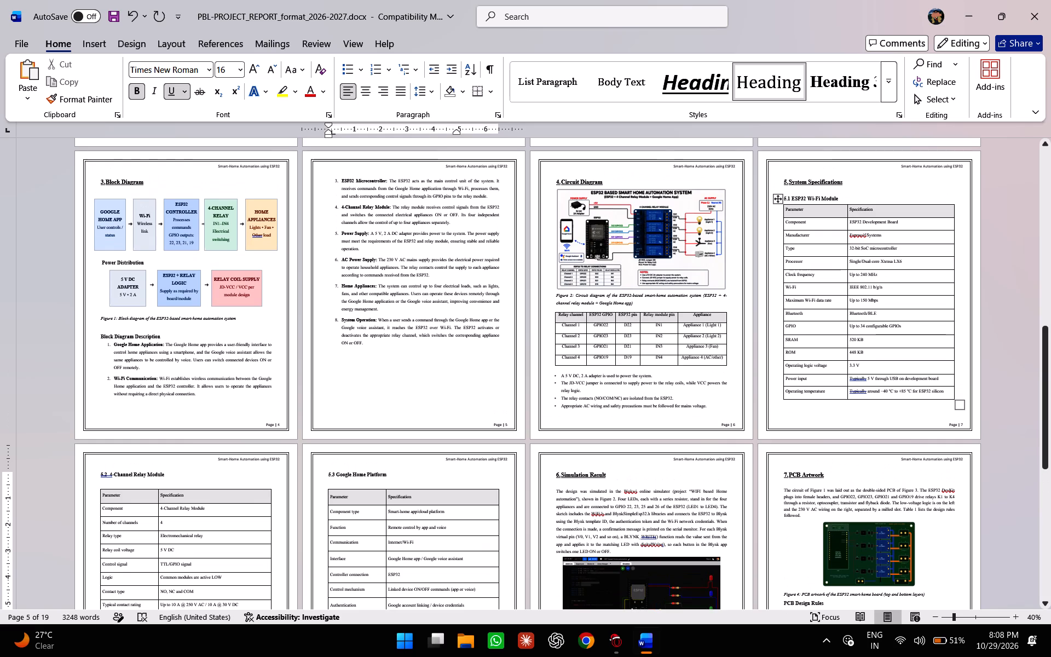
{"action": "scroll", "coordinate": [822, 341], "scroll_direction": "up", "scroll_amount": 7}
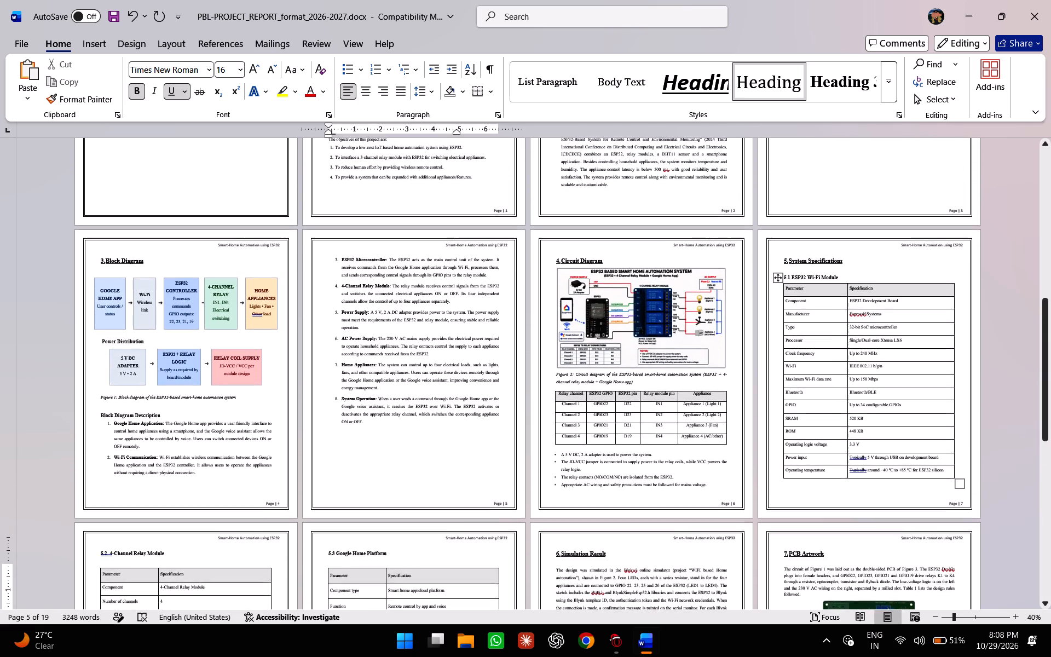
{"action": "scroll", "coordinate": [829, 338], "scroll_direction": "down", "scroll_amount": 20}
{"action": "scroll", "coordinate": [829, 338], "scroll_direction": "down", "scroll_amount": 8}
{"action": "scroll", "coordinate": [829, 338], "scroll_direction": "up", "scroll_amount": 1}
{"action": "scroll", "coordinate": [829, 338], "scroll_direction": "down", "scroll_amount": 7}
{"action": "scroll", "coordinate": [829, 338], "scroll_direction": "up", "scroll_amount": 1}
{"action": "scroll", "coordinate": [829, 338], "scroll_direction": "down", "scroll_amount": 2}
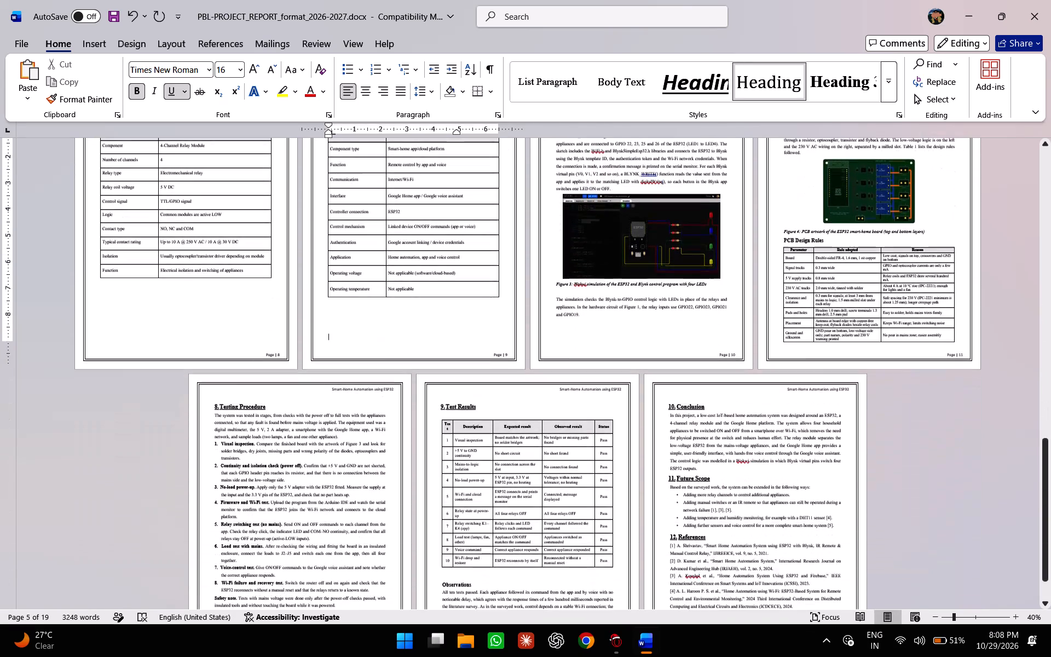
{"action": "scroll", "coordinate": [829, 338], "scroll_direction": "down", "scroll_amount": 18}
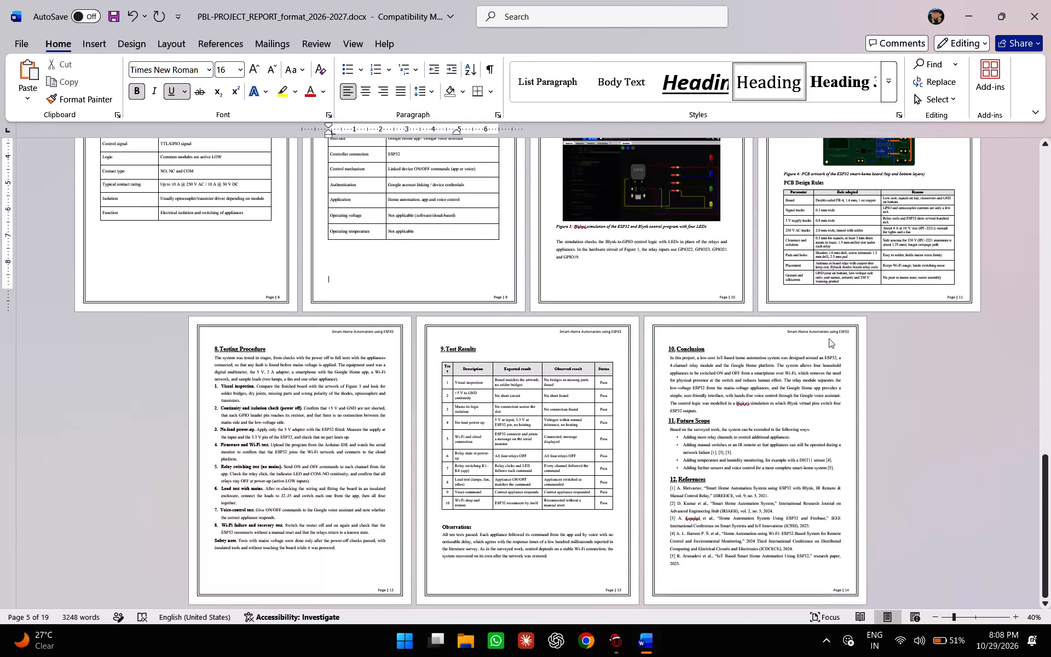
{"action": "scroll", "coordinate": [829, 338], "scroll_direction": "down", "scroll_amount": 8}
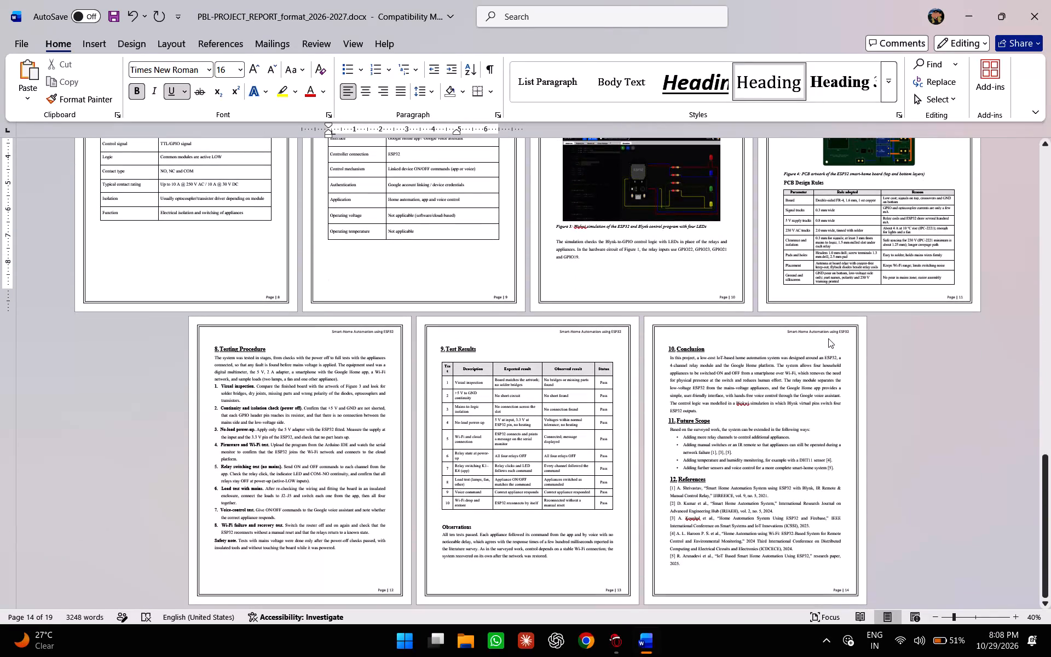
{"action": "scroll", "coordinate": [823, 339], "scroll_direction": "down", "scroll_amount": 6}
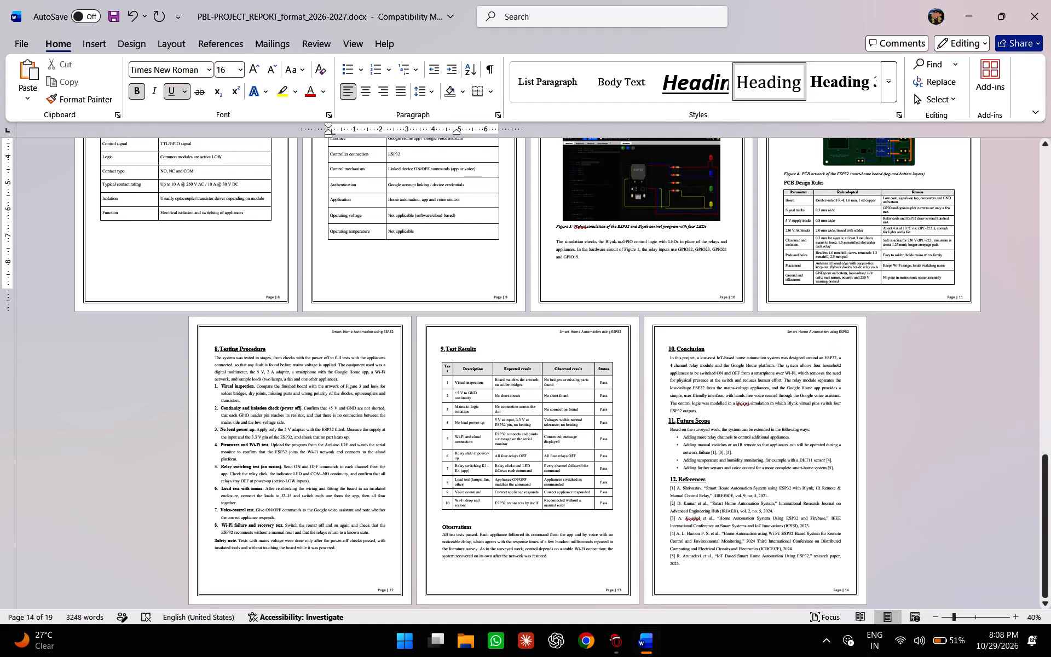